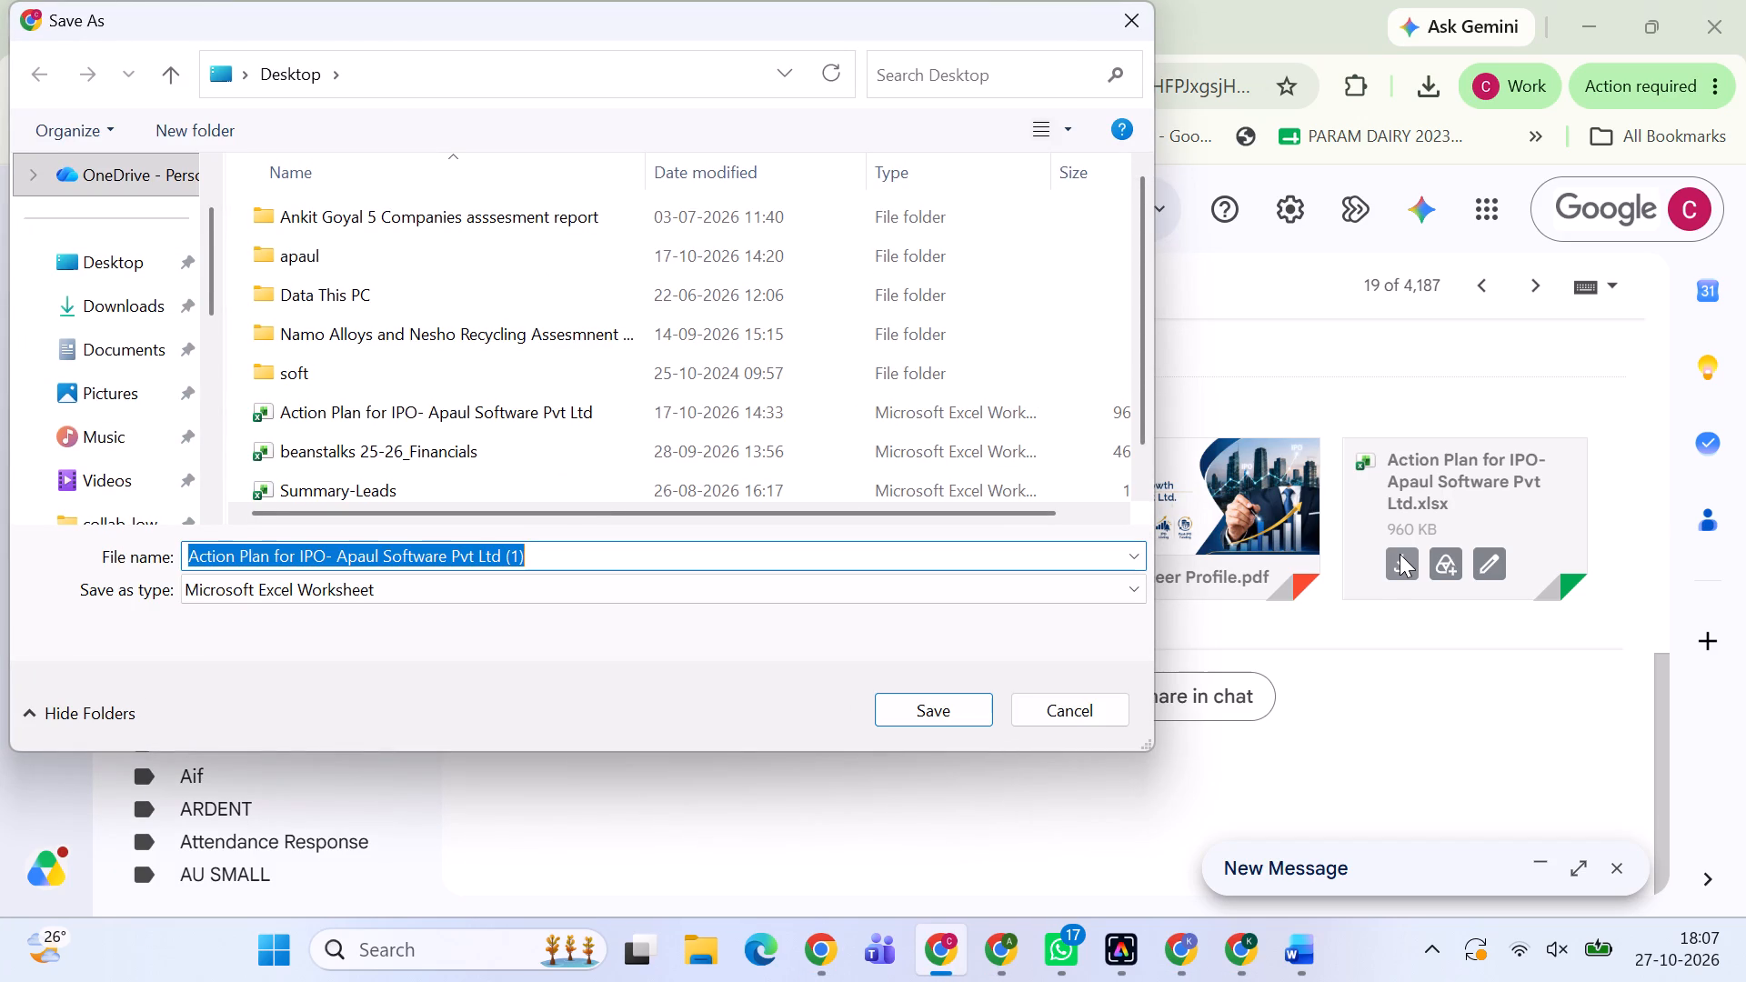
click(688, 566)
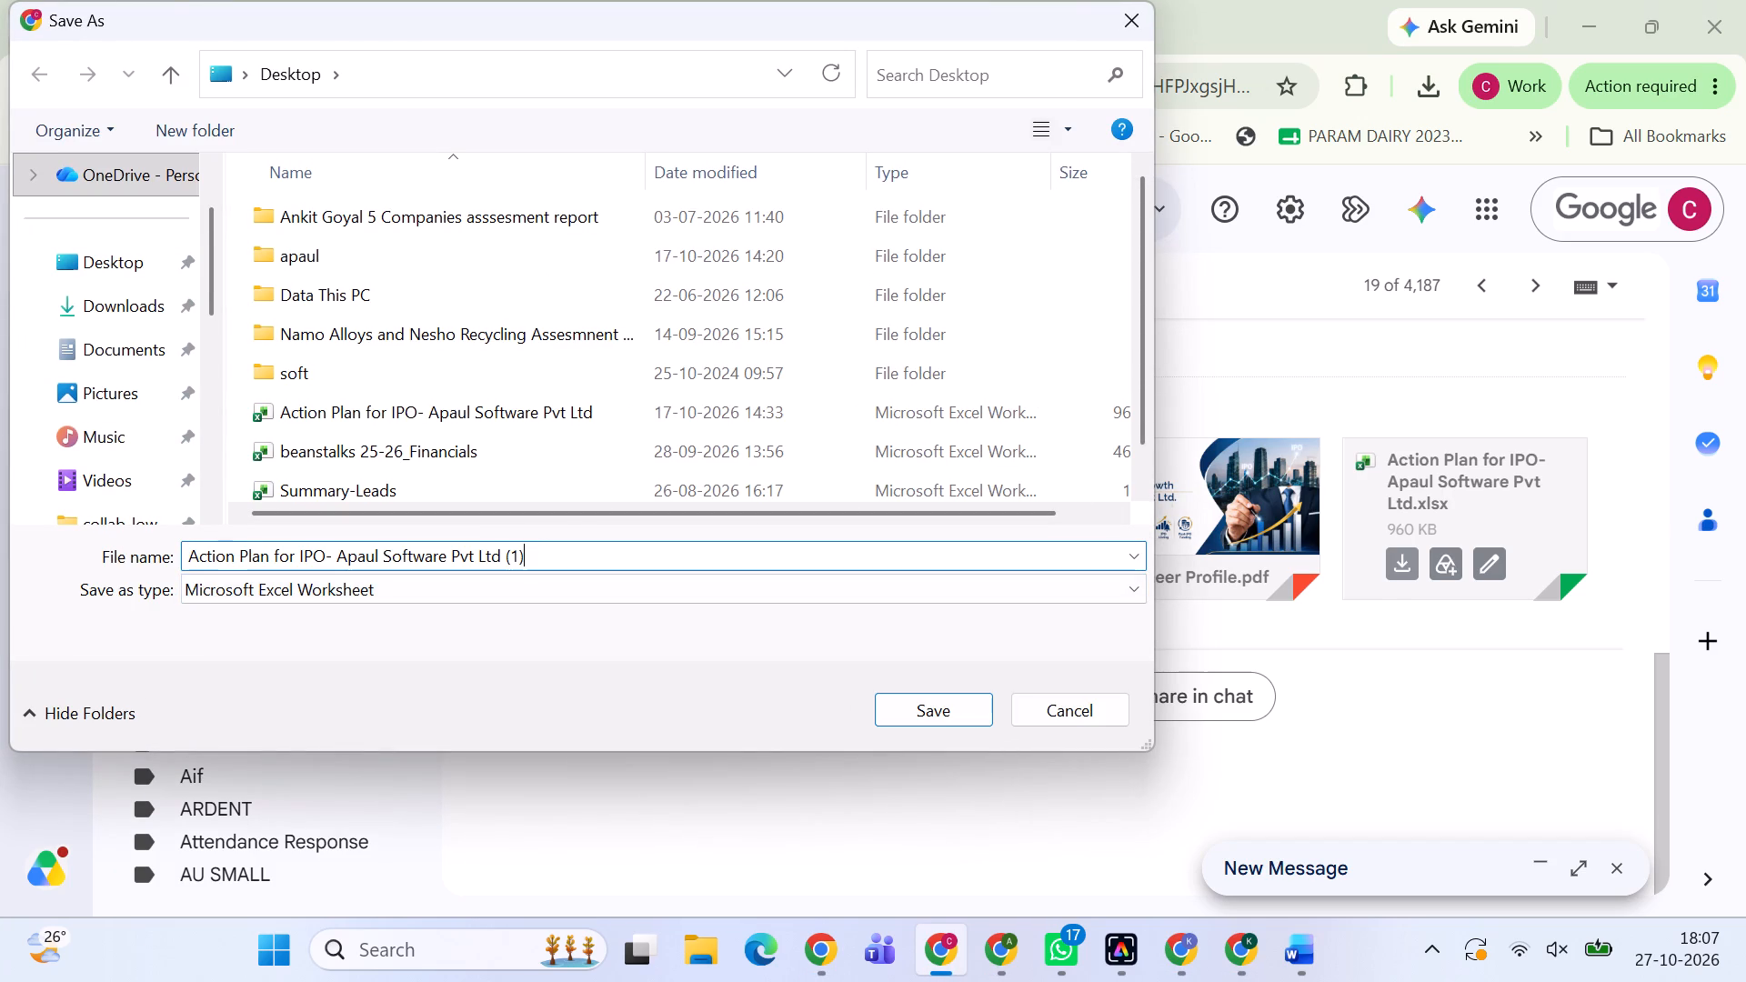
key(BackSpace)
key(BackSpace)
key(BackSpace)
key(BackSpace)
key(BackSpace)
key(BackSpace)
key(BackSpace)
key(BackSpace)
key(BackSpace)
key(BackSpace)
key(BackSpace)
key(BackSpace)
key(BackSpace)
key(BackSpace)
key(BackSpace)
key(BackSpace)
key(BackSpace)
key(BackSpace)
key(BackSpace)
key(BackSpace)
key(BackSpace)
key(BackSpace)
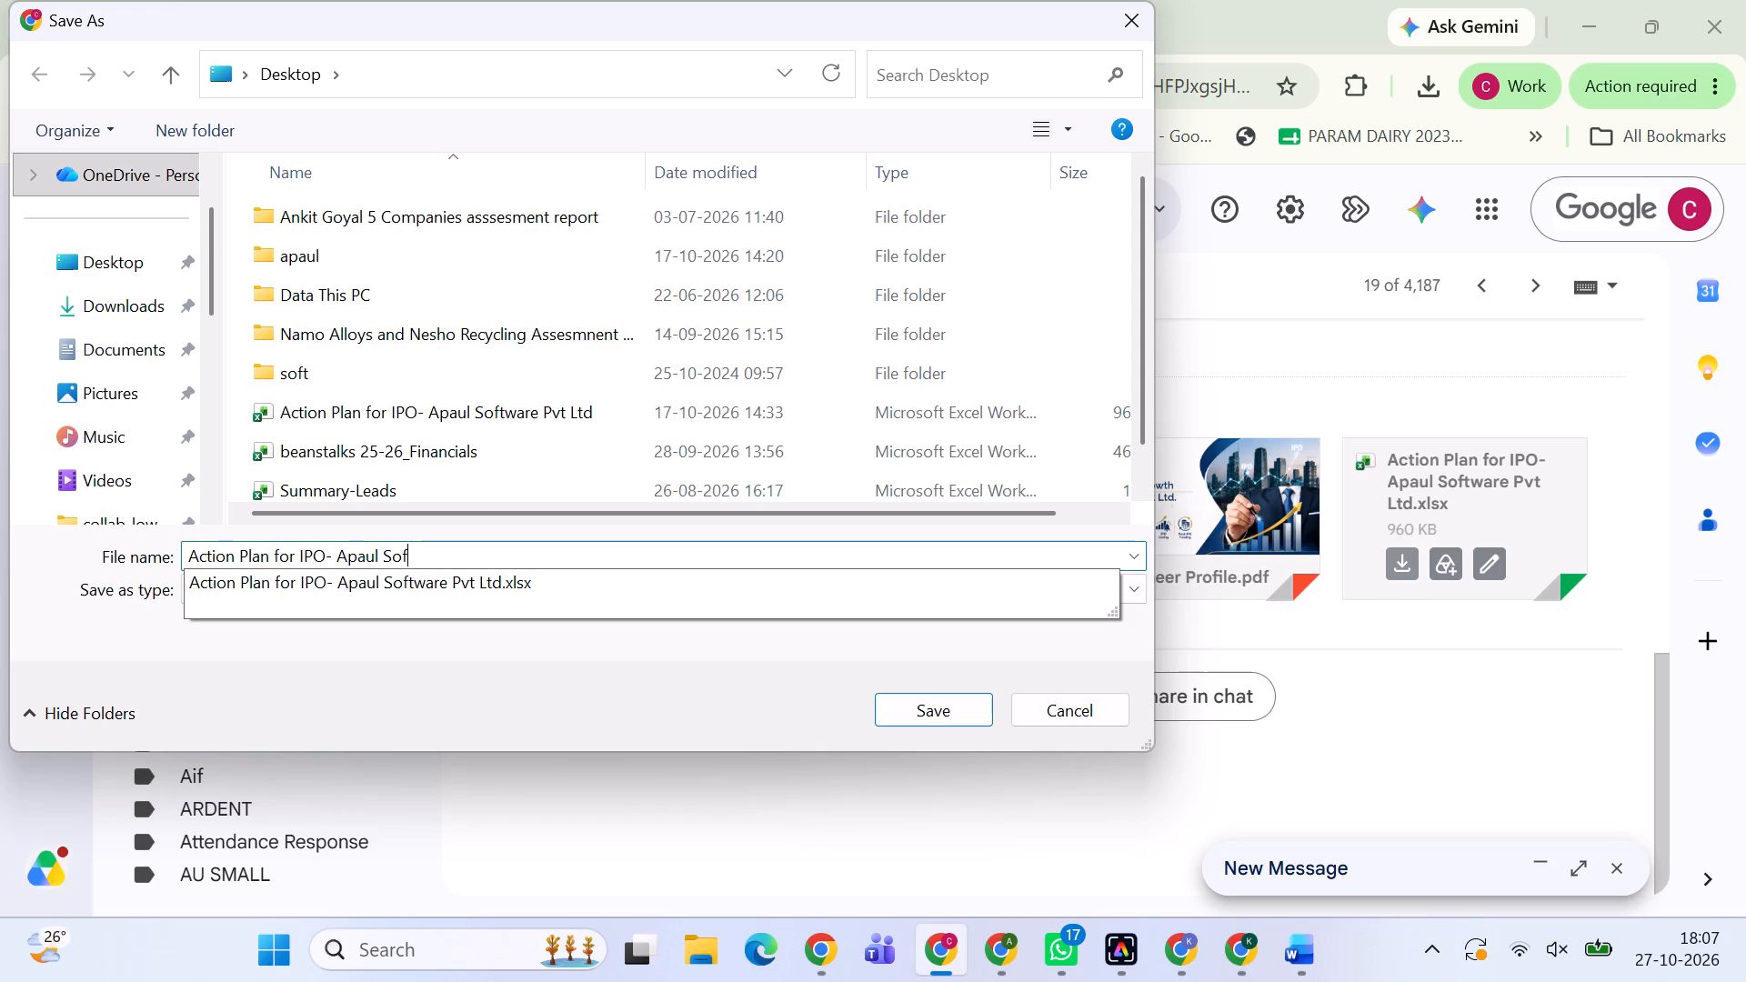
key(BackSpace)
key(BackSpace)
key(BackSpace)
key(BackSpace)
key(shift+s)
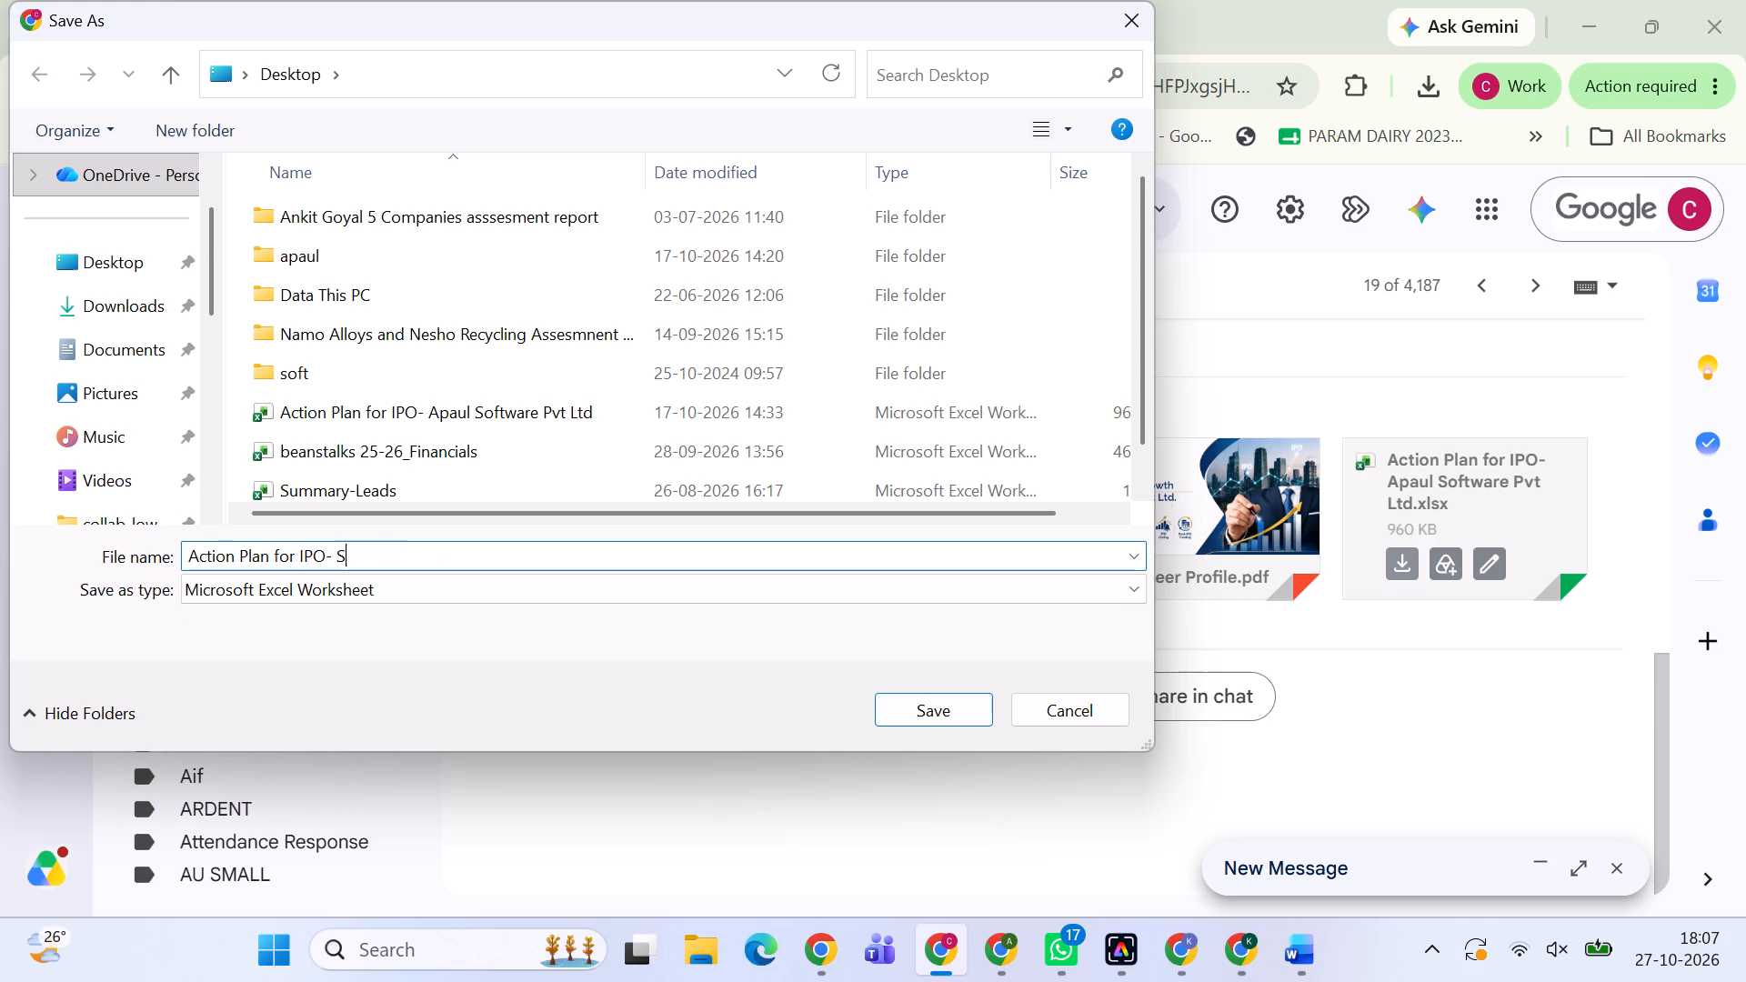
key(BackSpace)
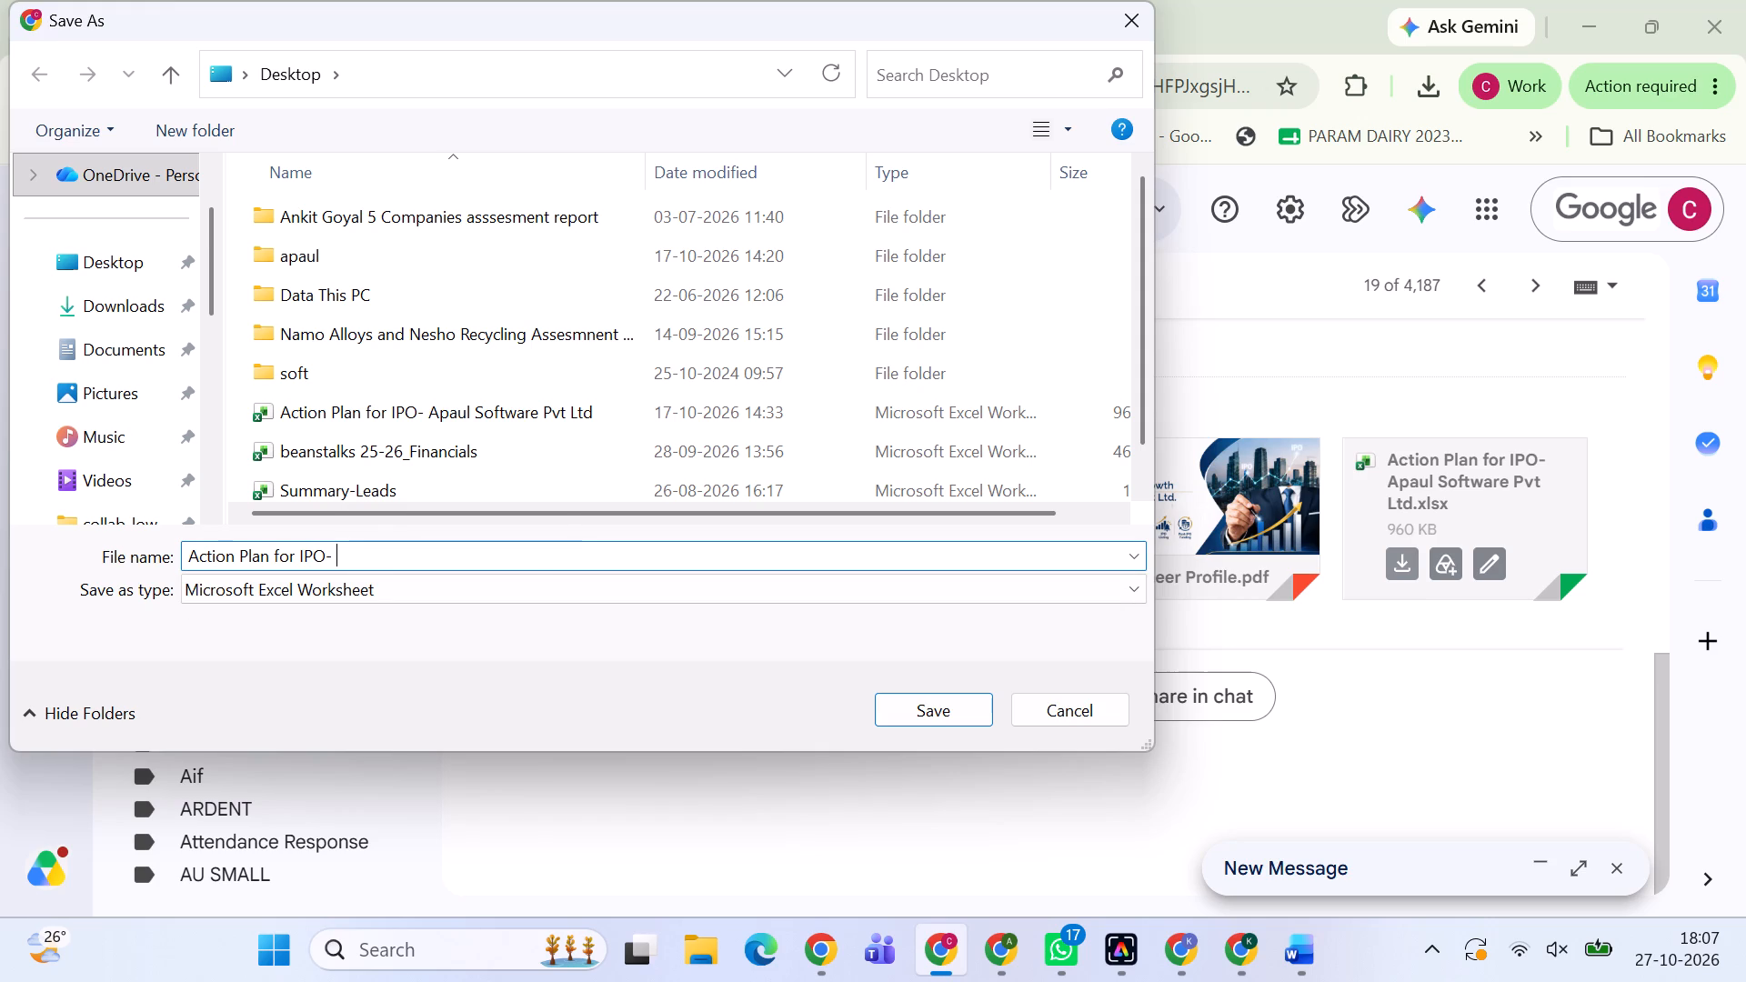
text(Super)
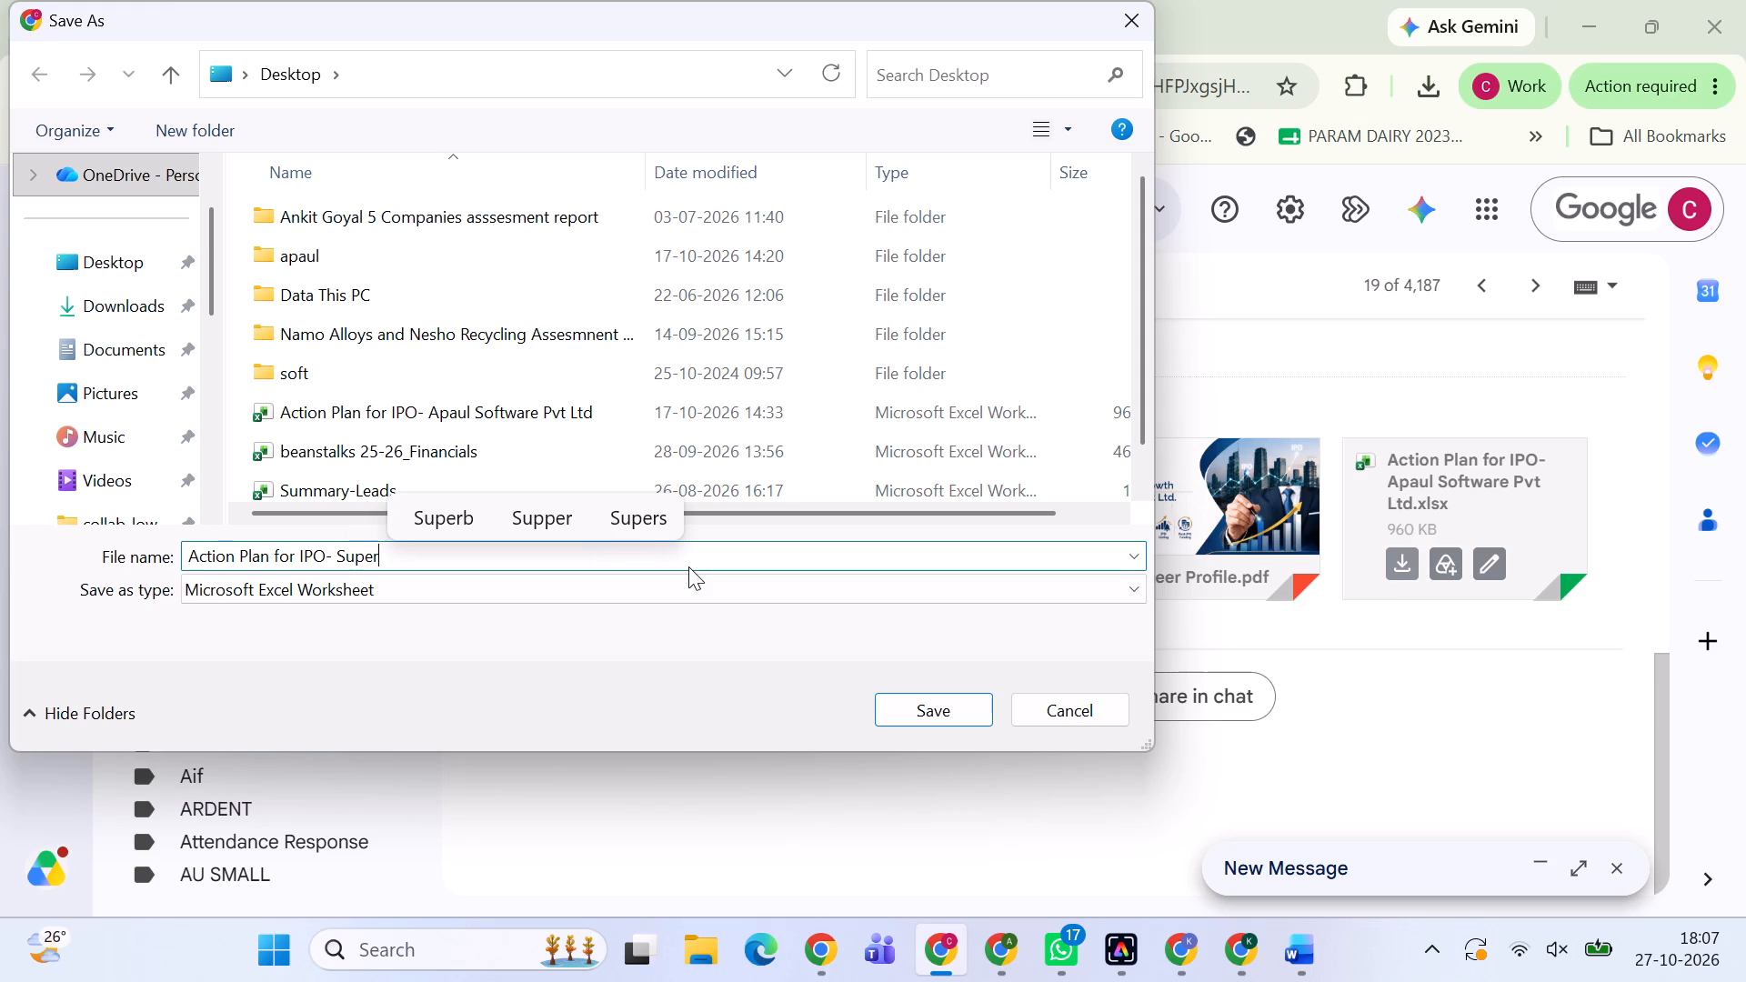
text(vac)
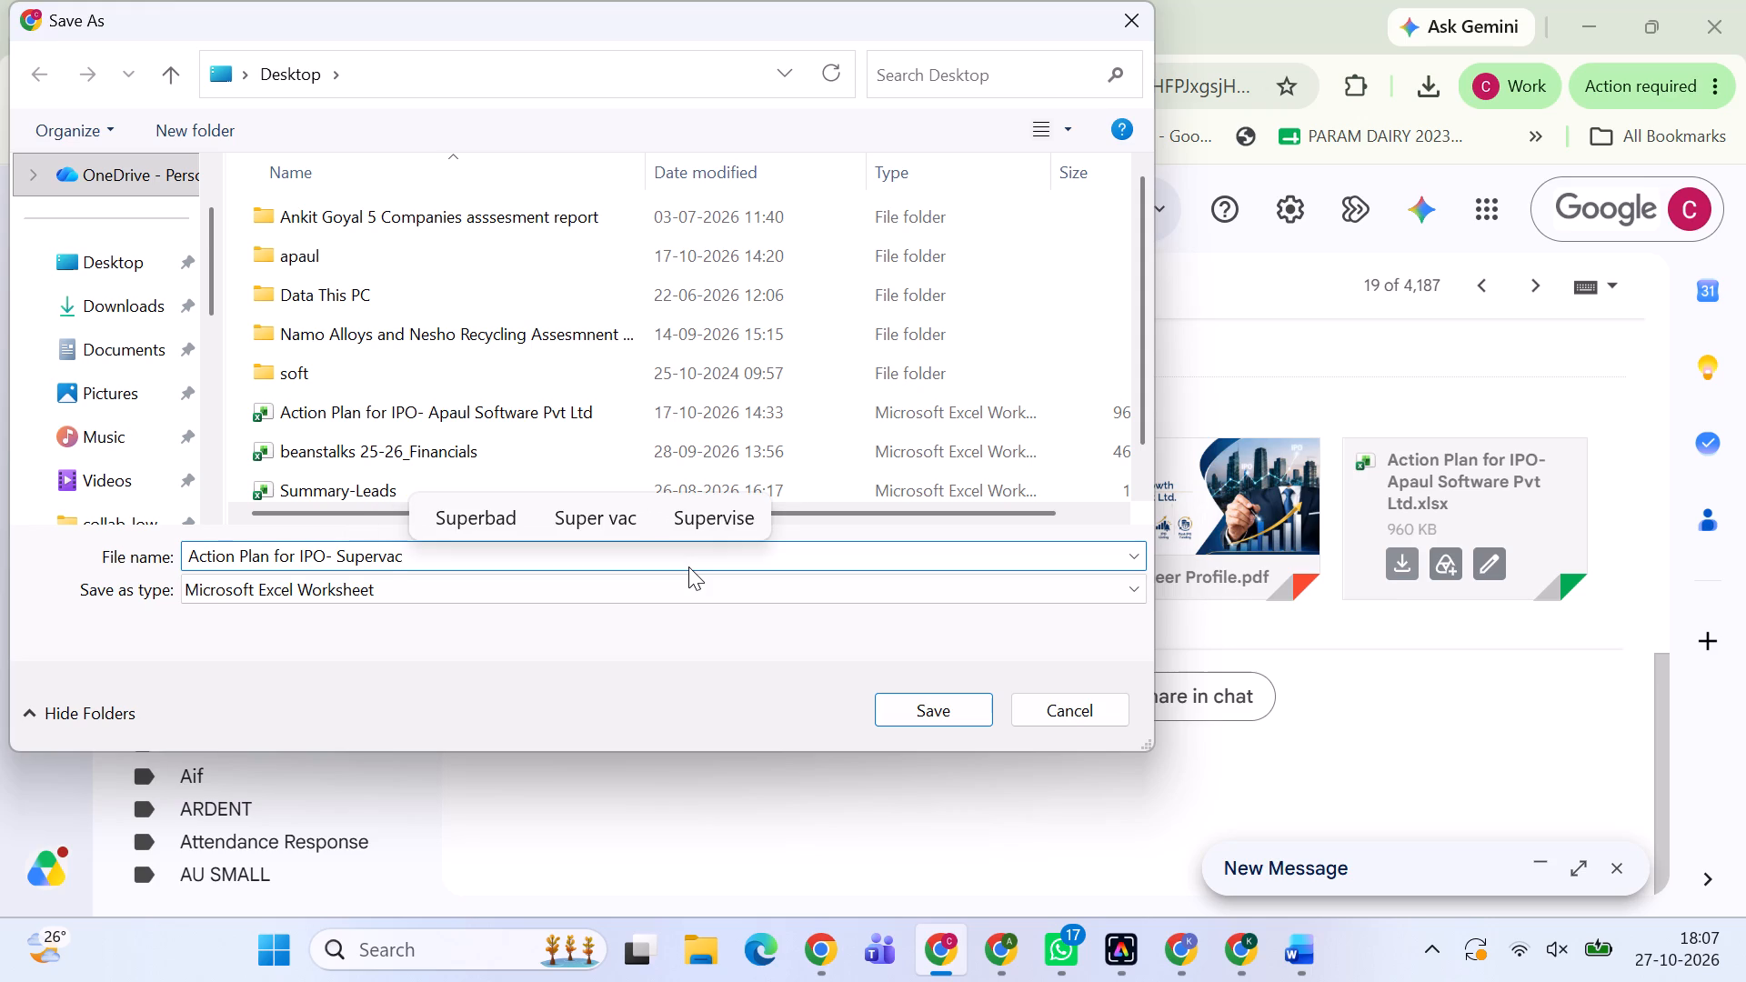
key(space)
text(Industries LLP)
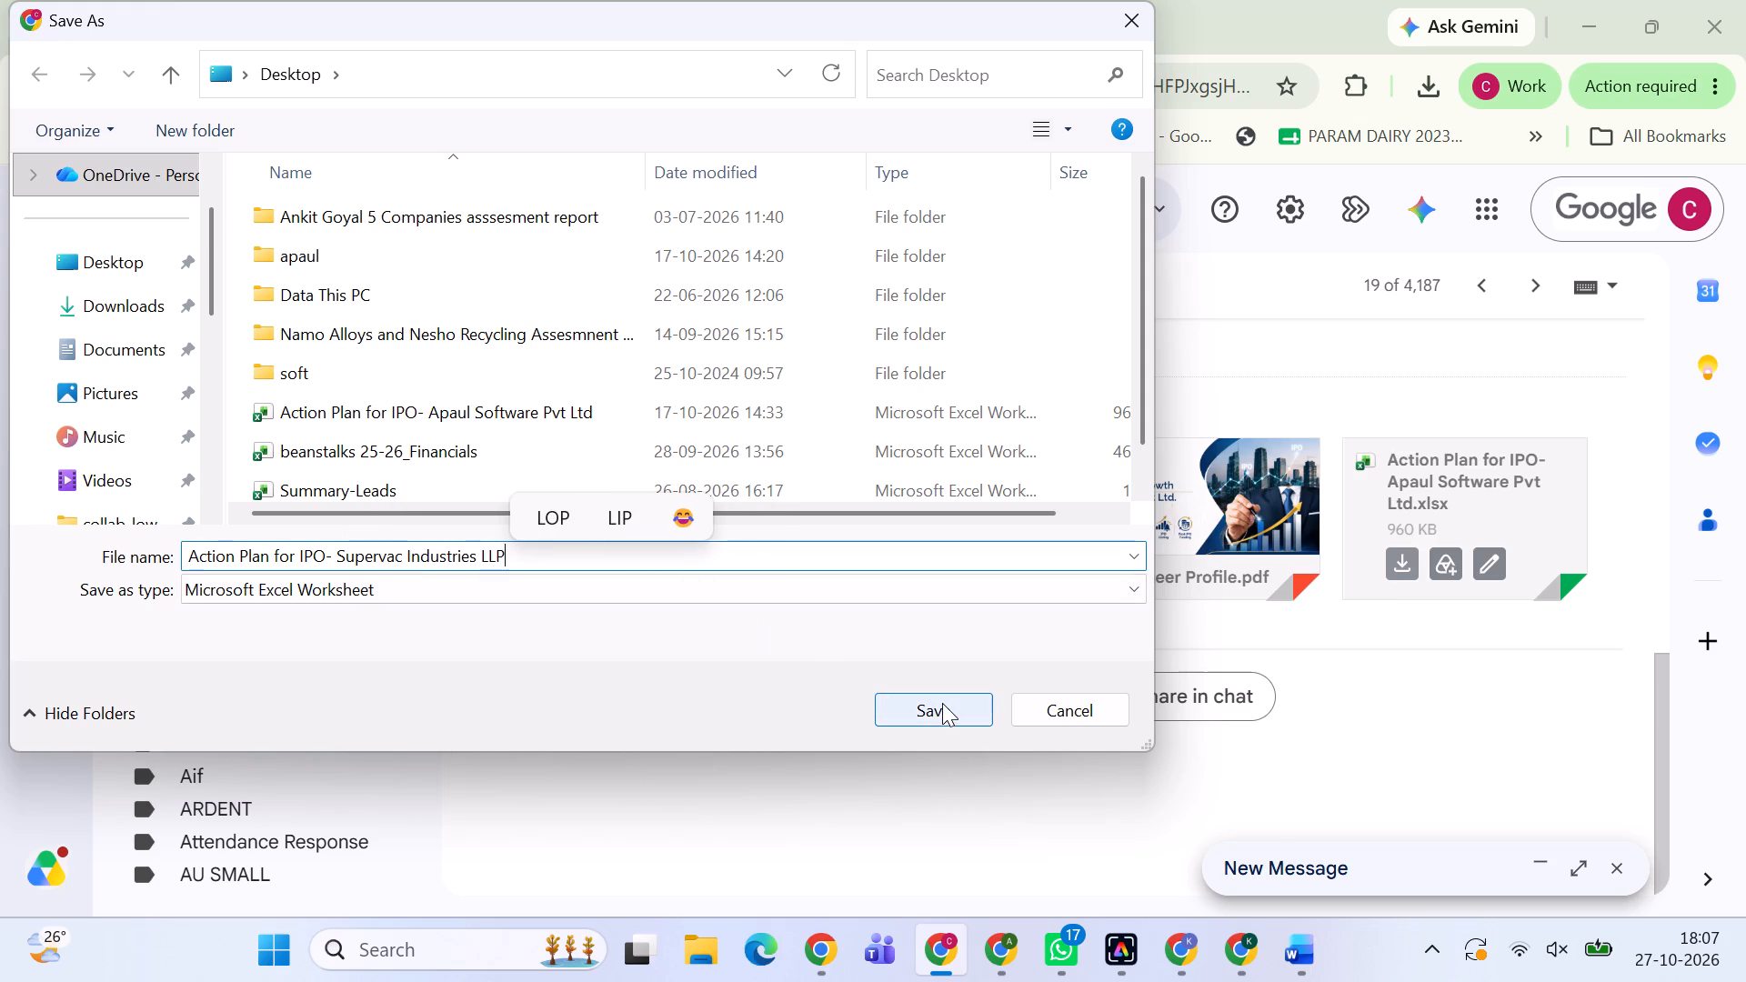
click(942, 703)
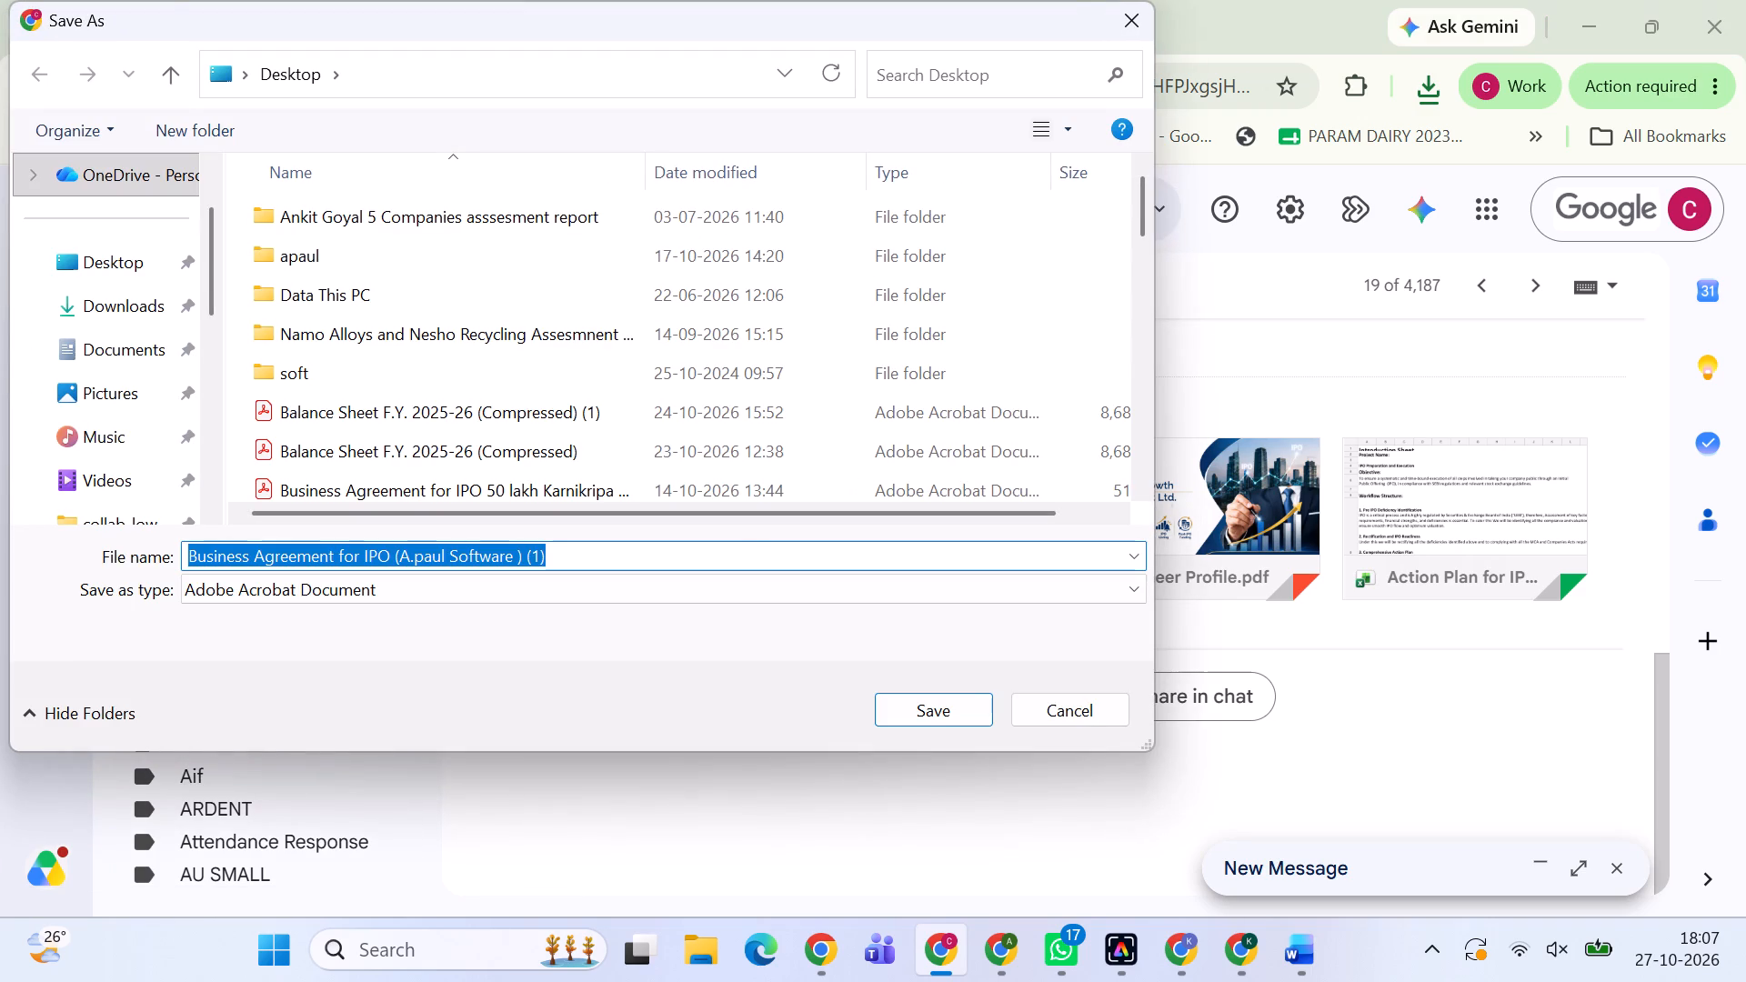
click(958, 706)
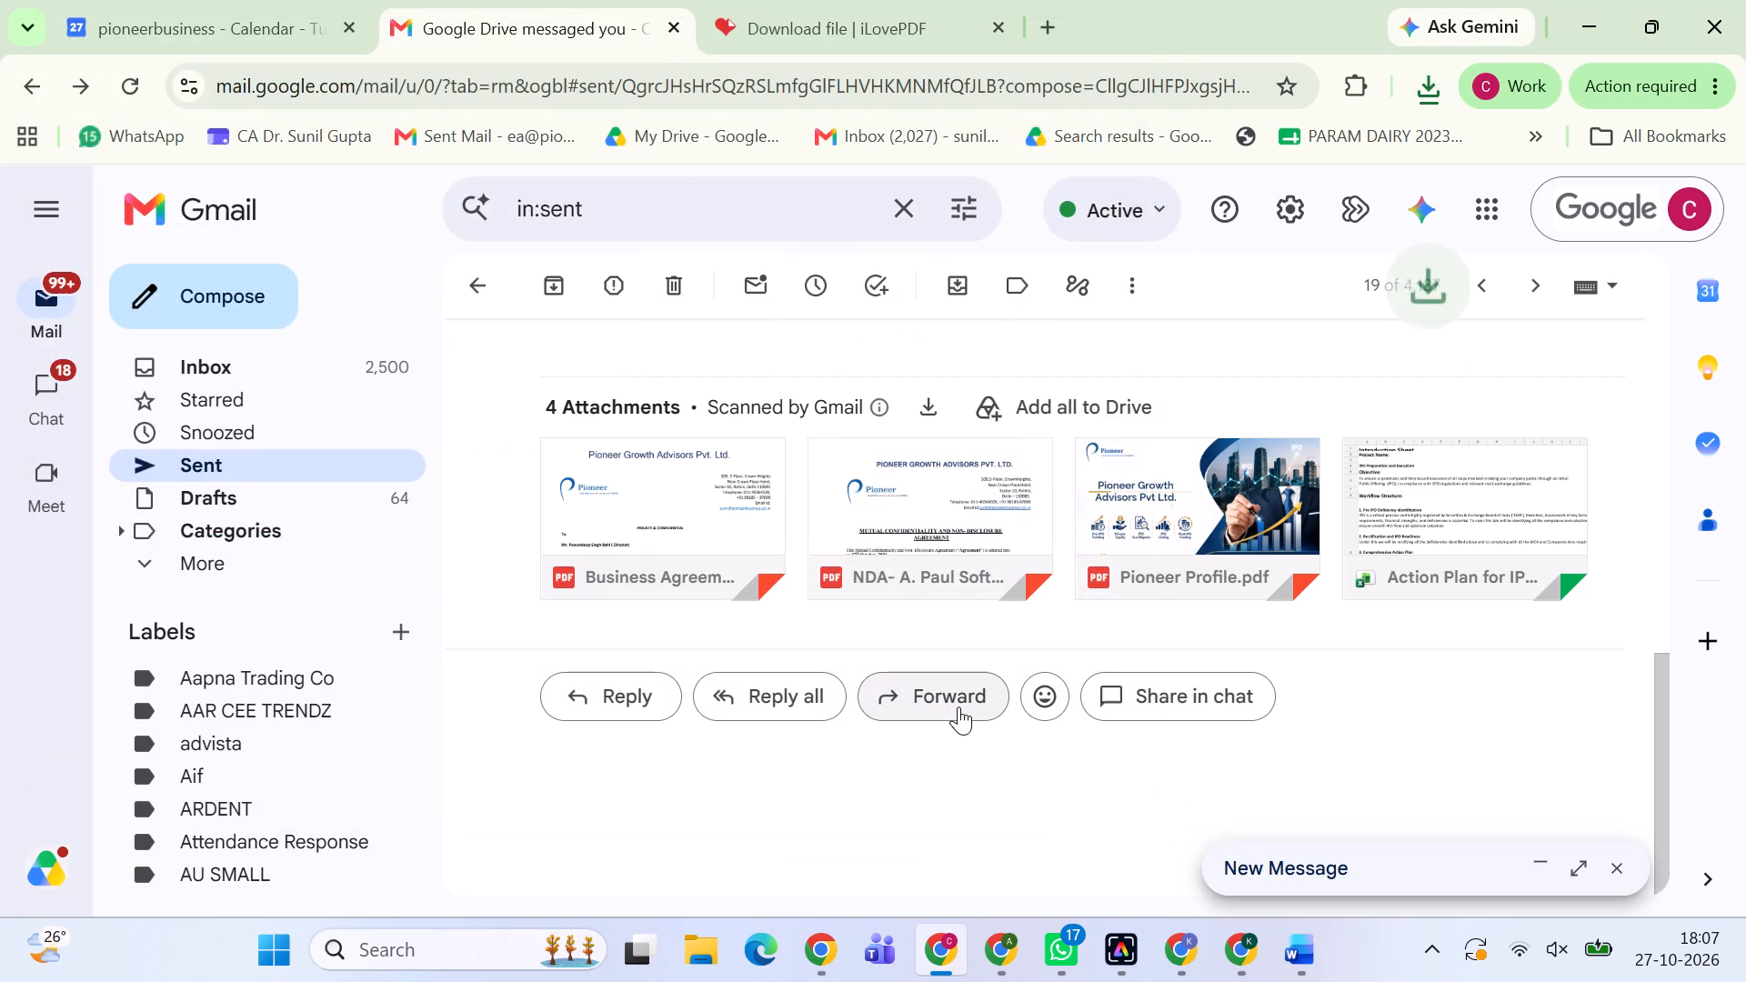
Switch to iLovePDF, return to its PDF to WORD converter and open the file selection for a PDF to convert.
click(902, 16)
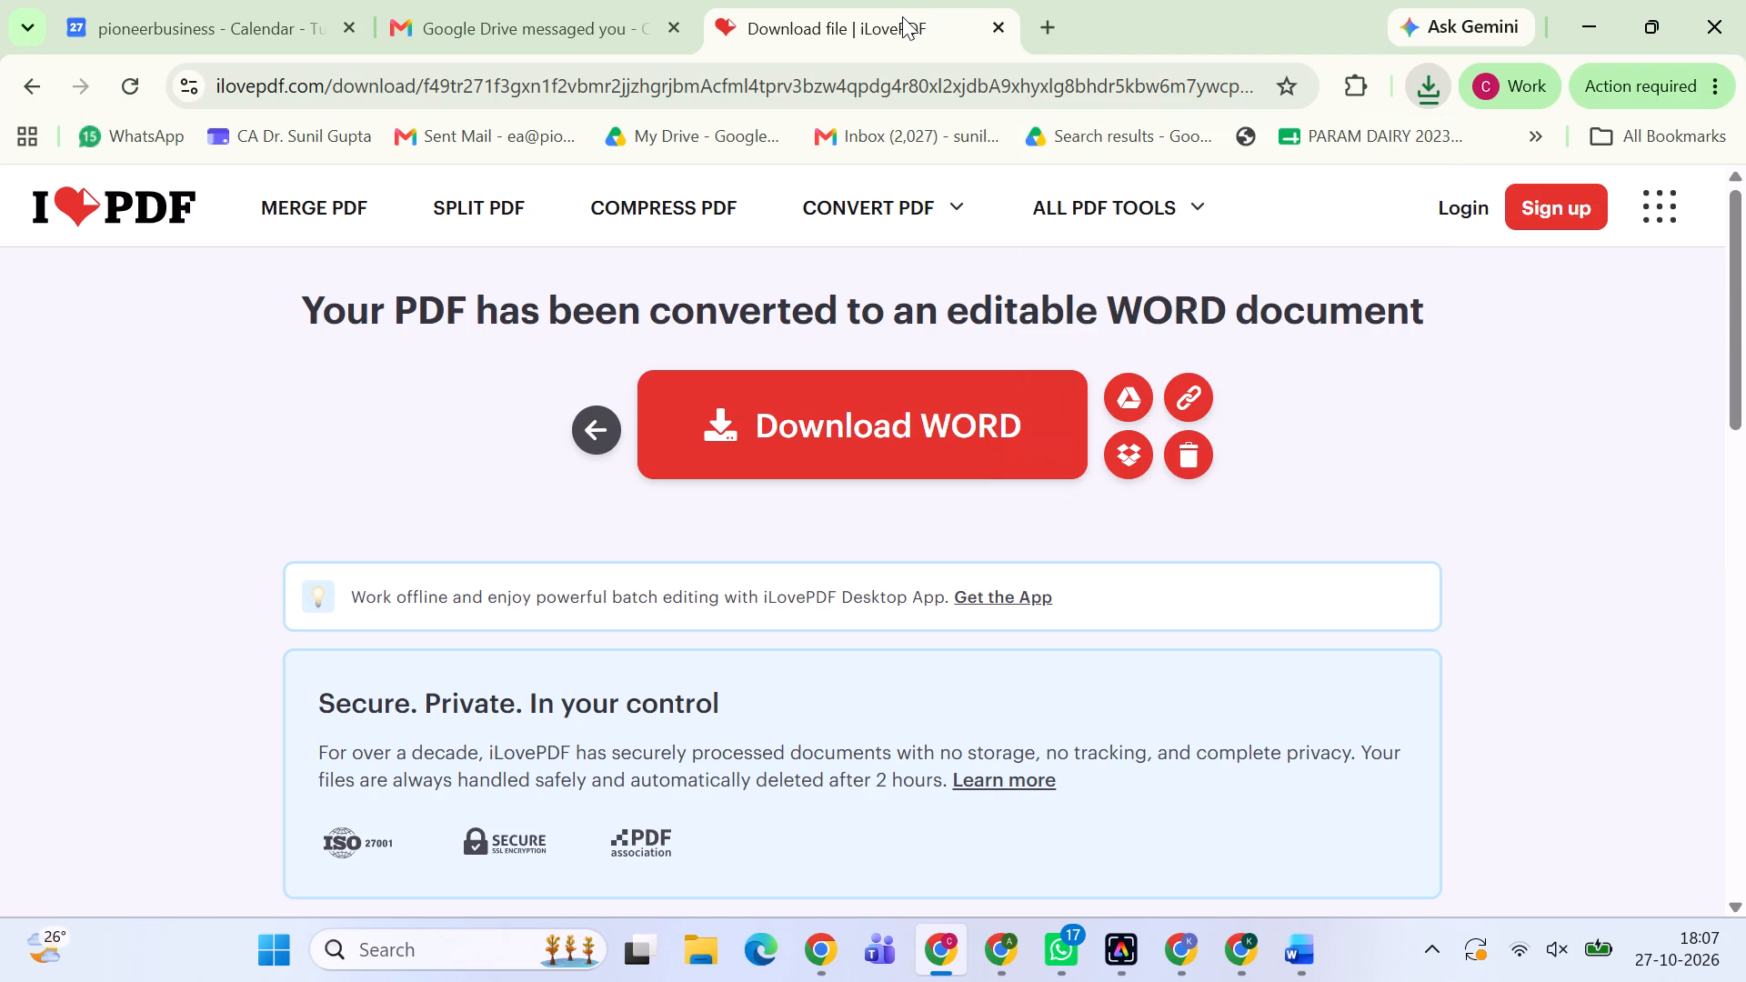
click(21, 96)
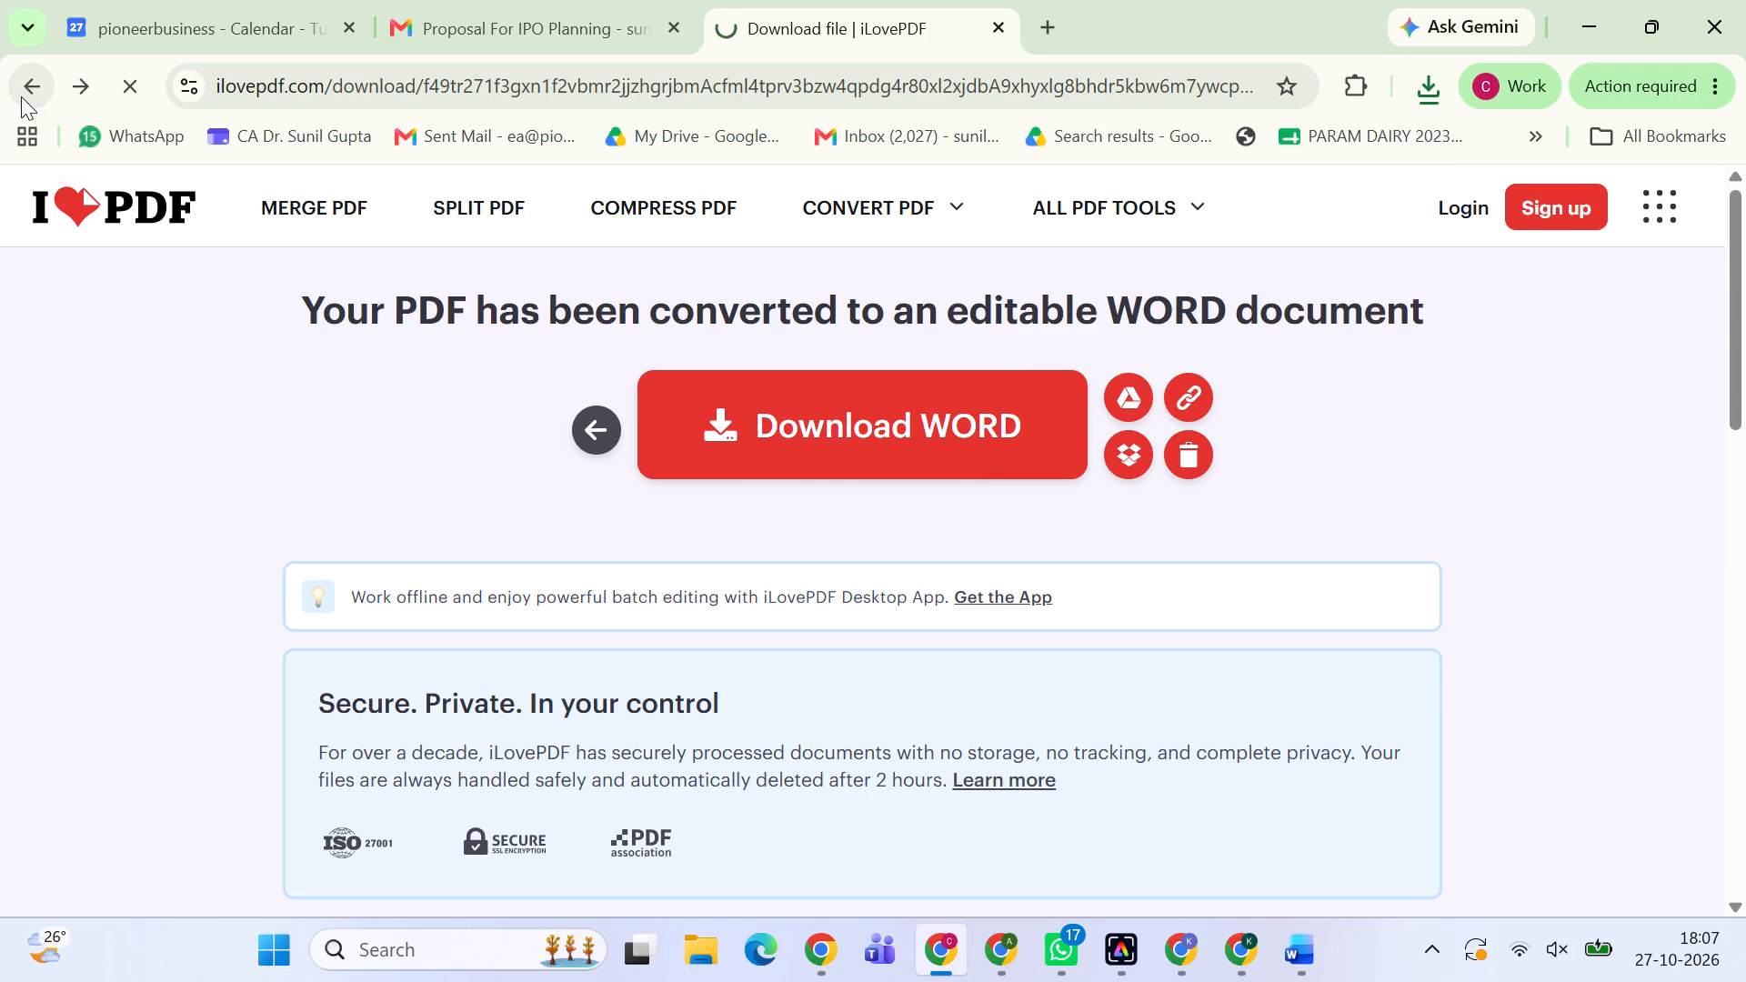
scroll(707, 430, up, 4)
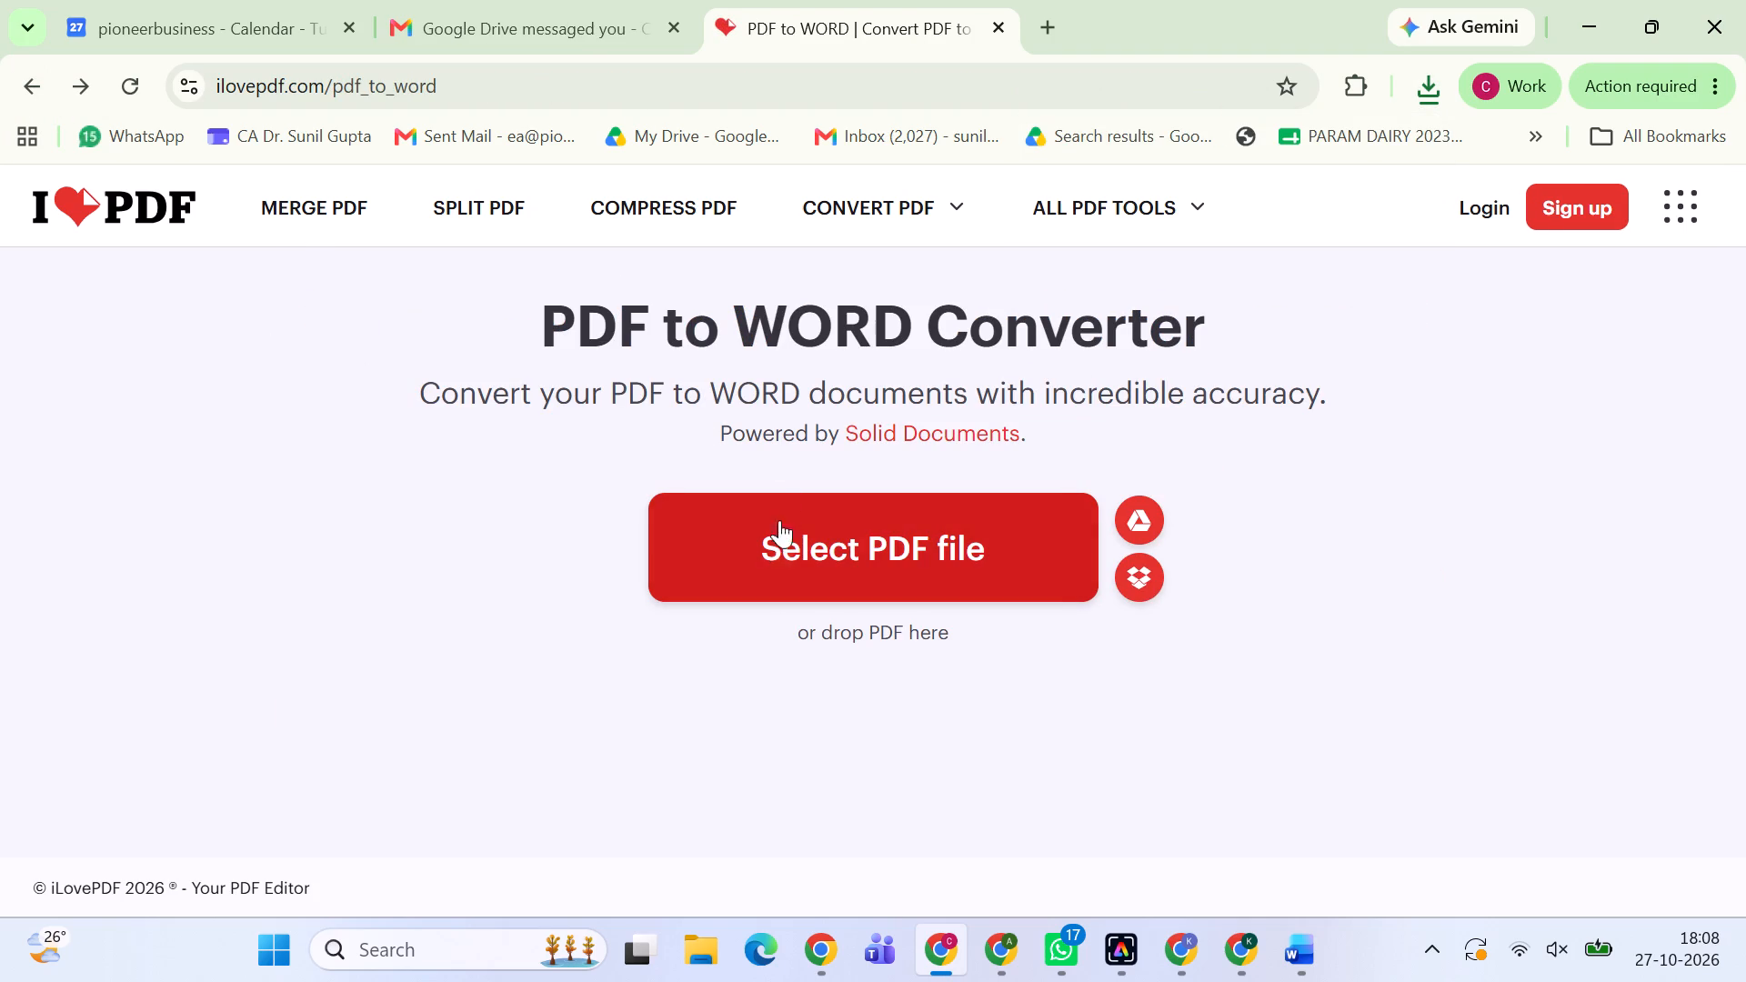
click(775, 548)
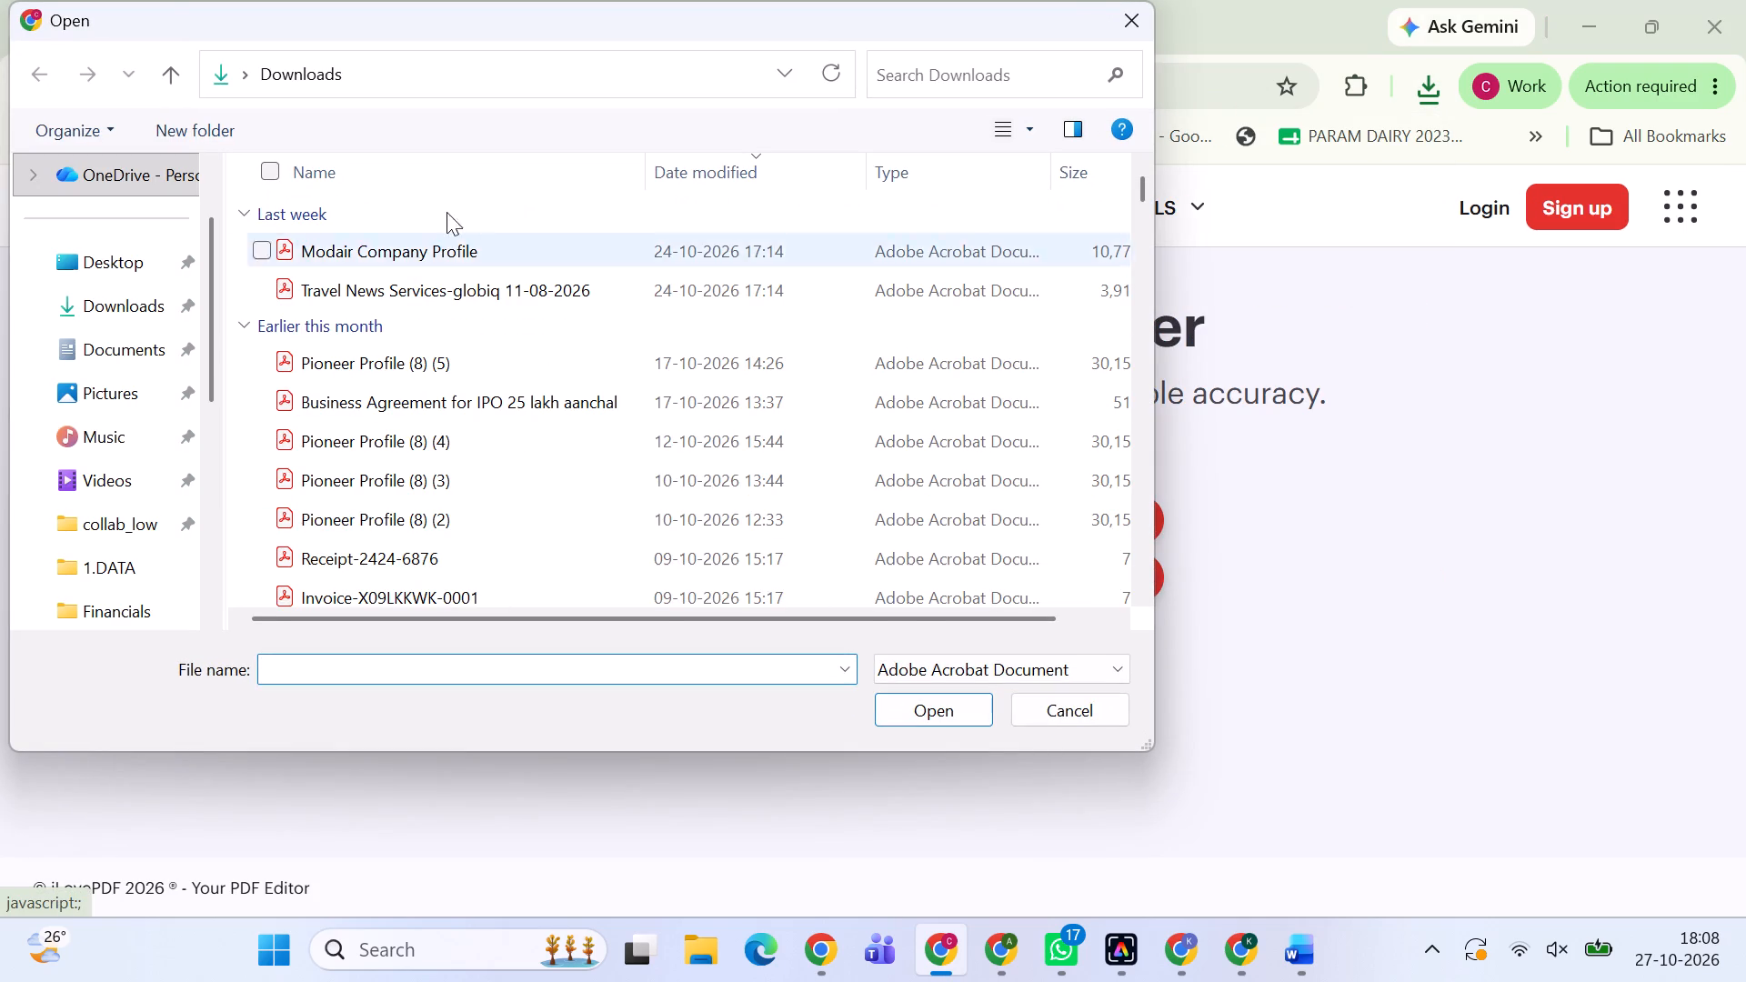
Load the Desktop PDF "Business Agreement for IPO (A.paul Software ) (1)" and convert it to Word without OCR.
click(847, 673)
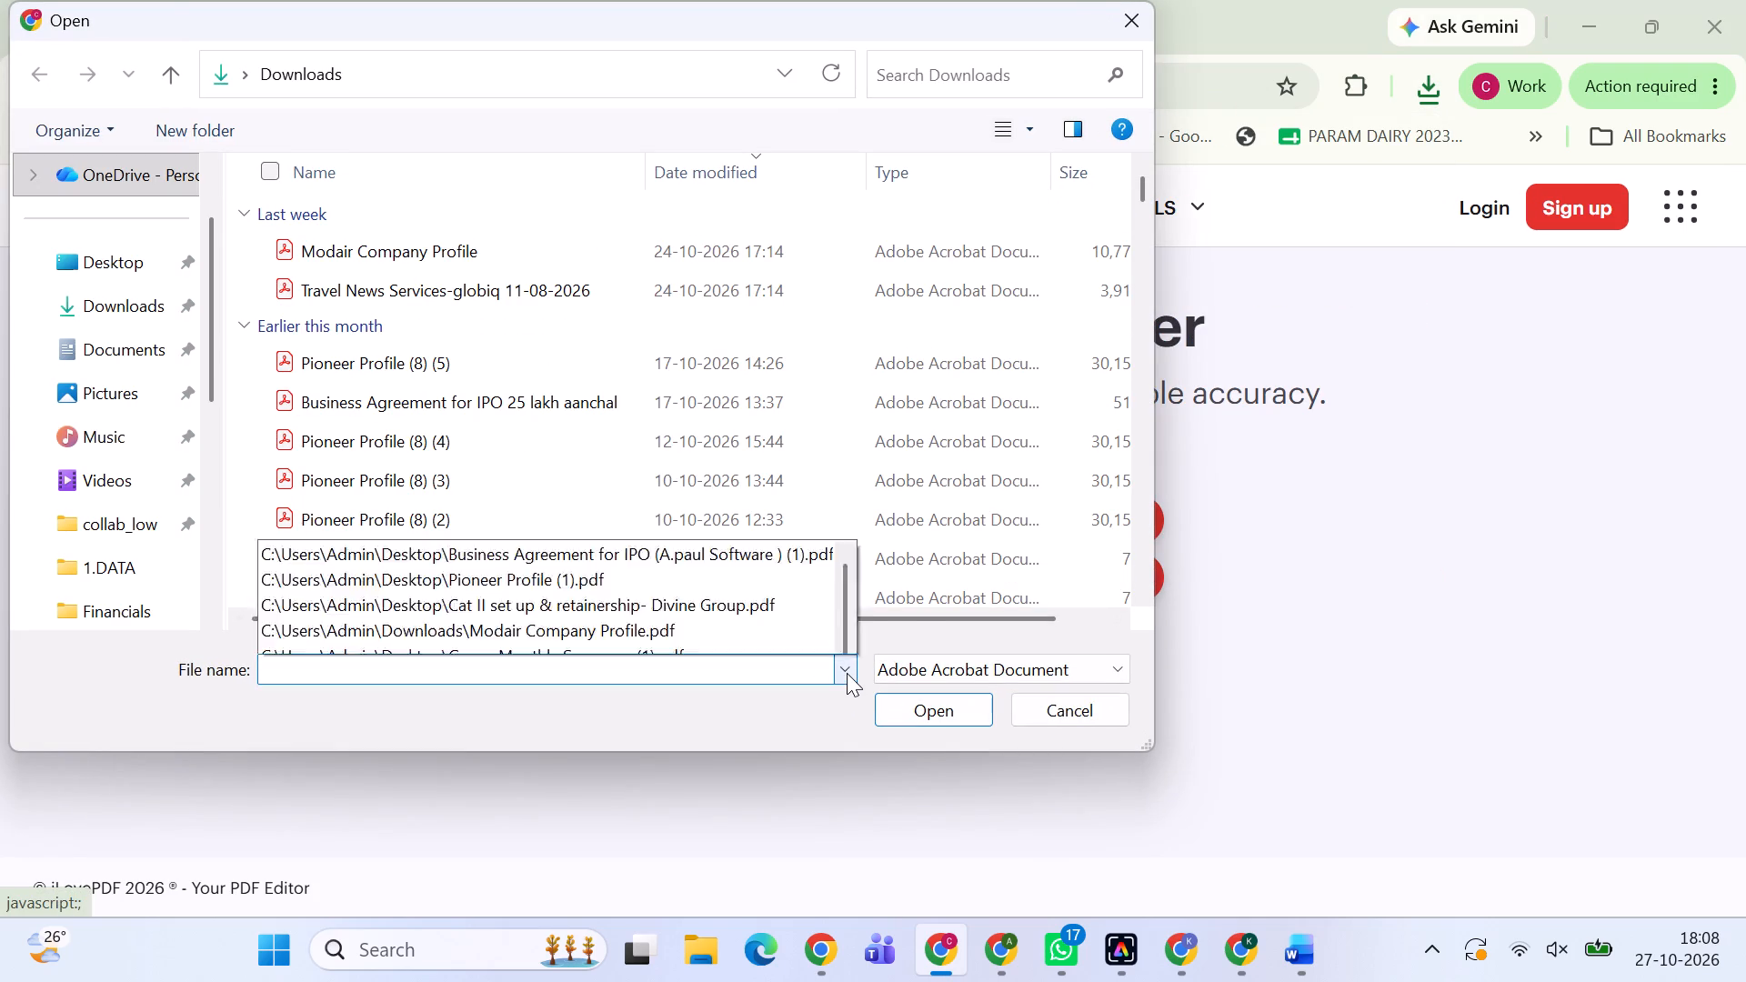
click(769, 269)
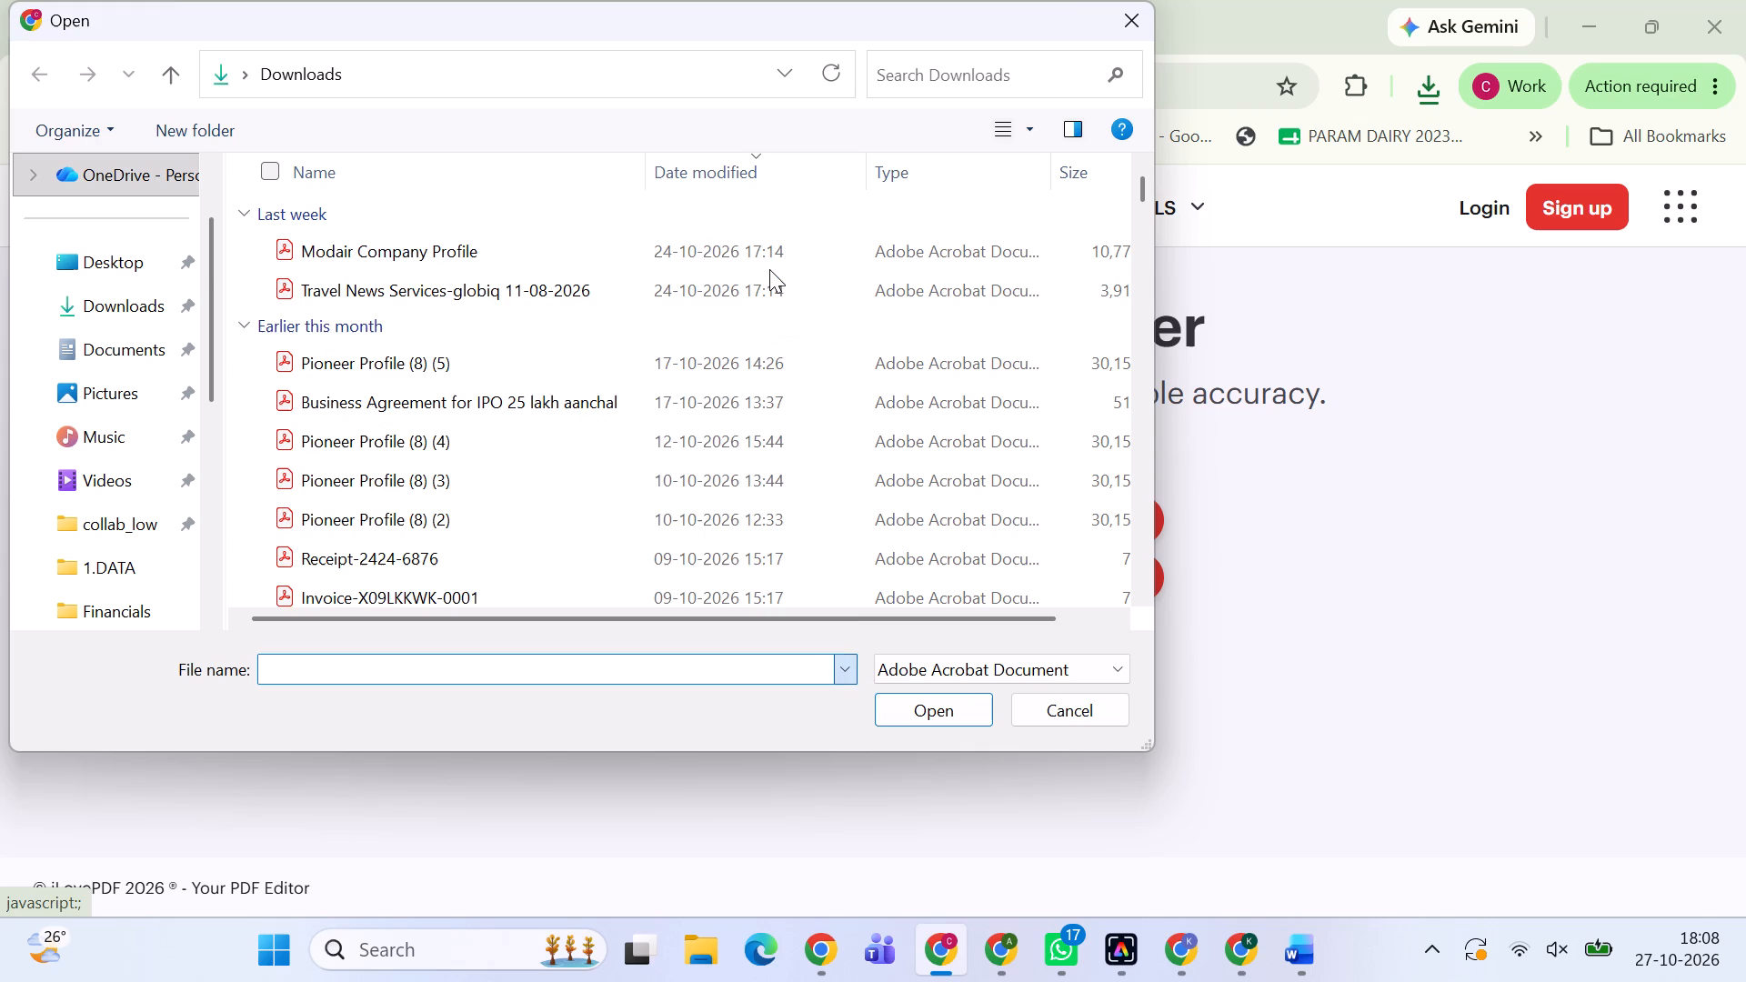
key(Return)
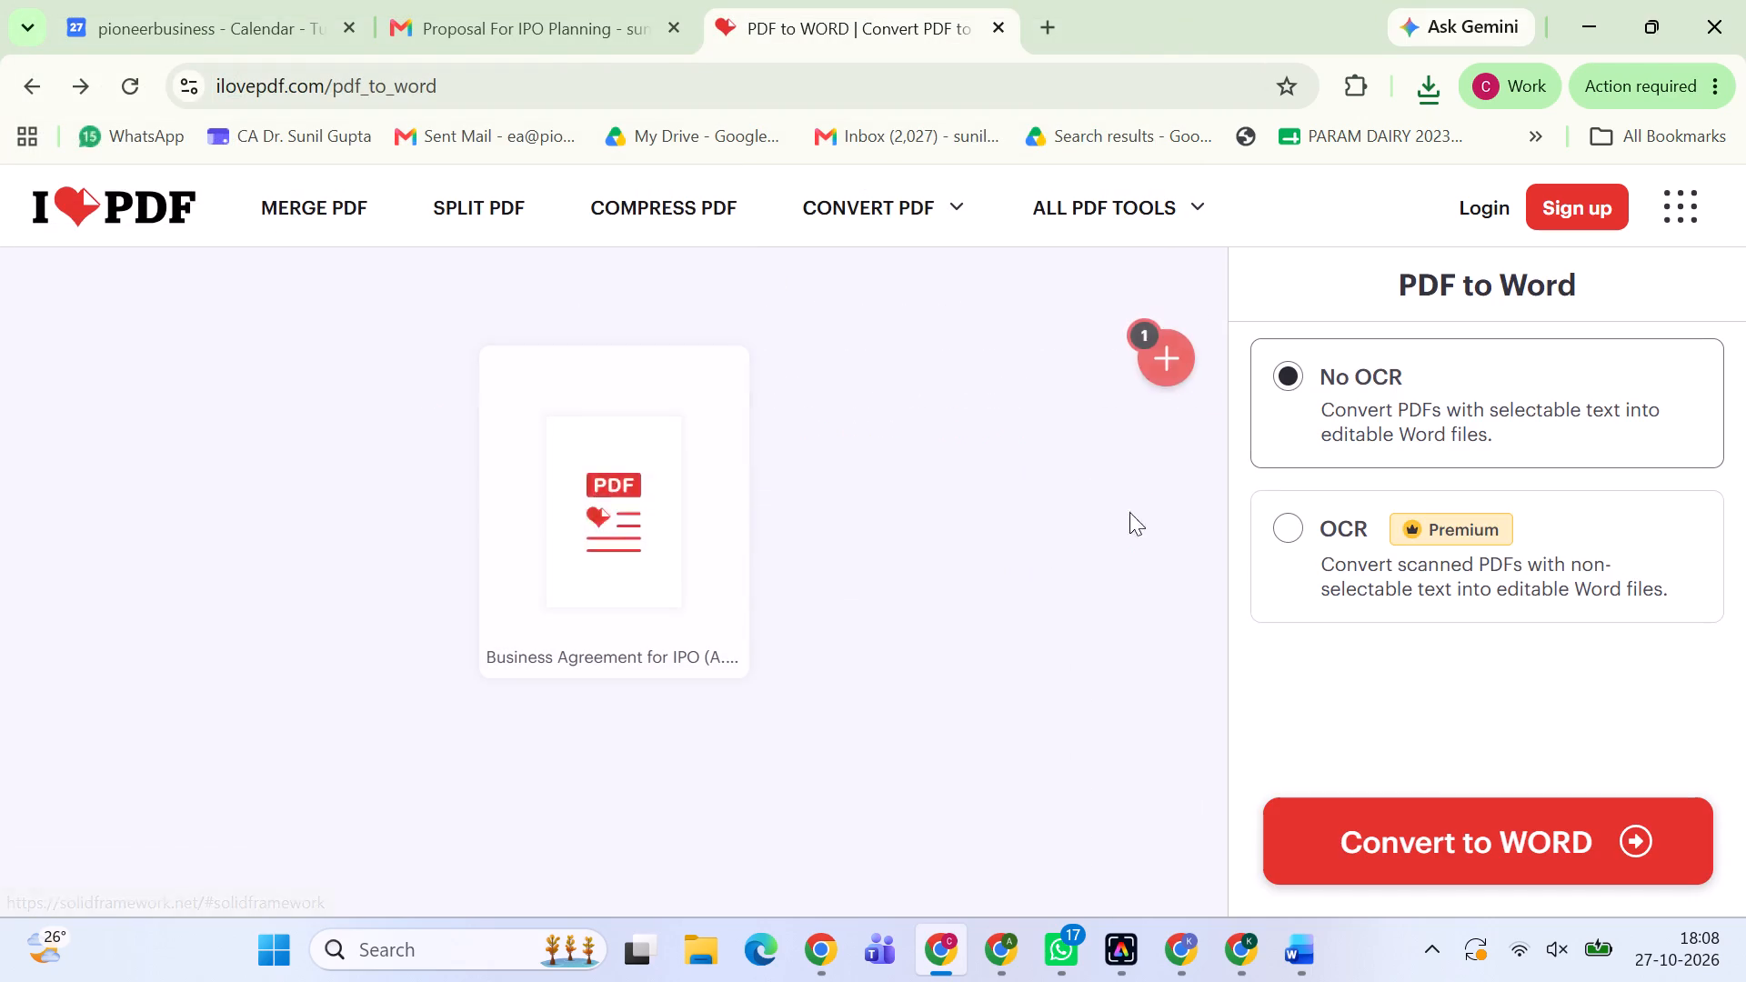
click(1370, 817)
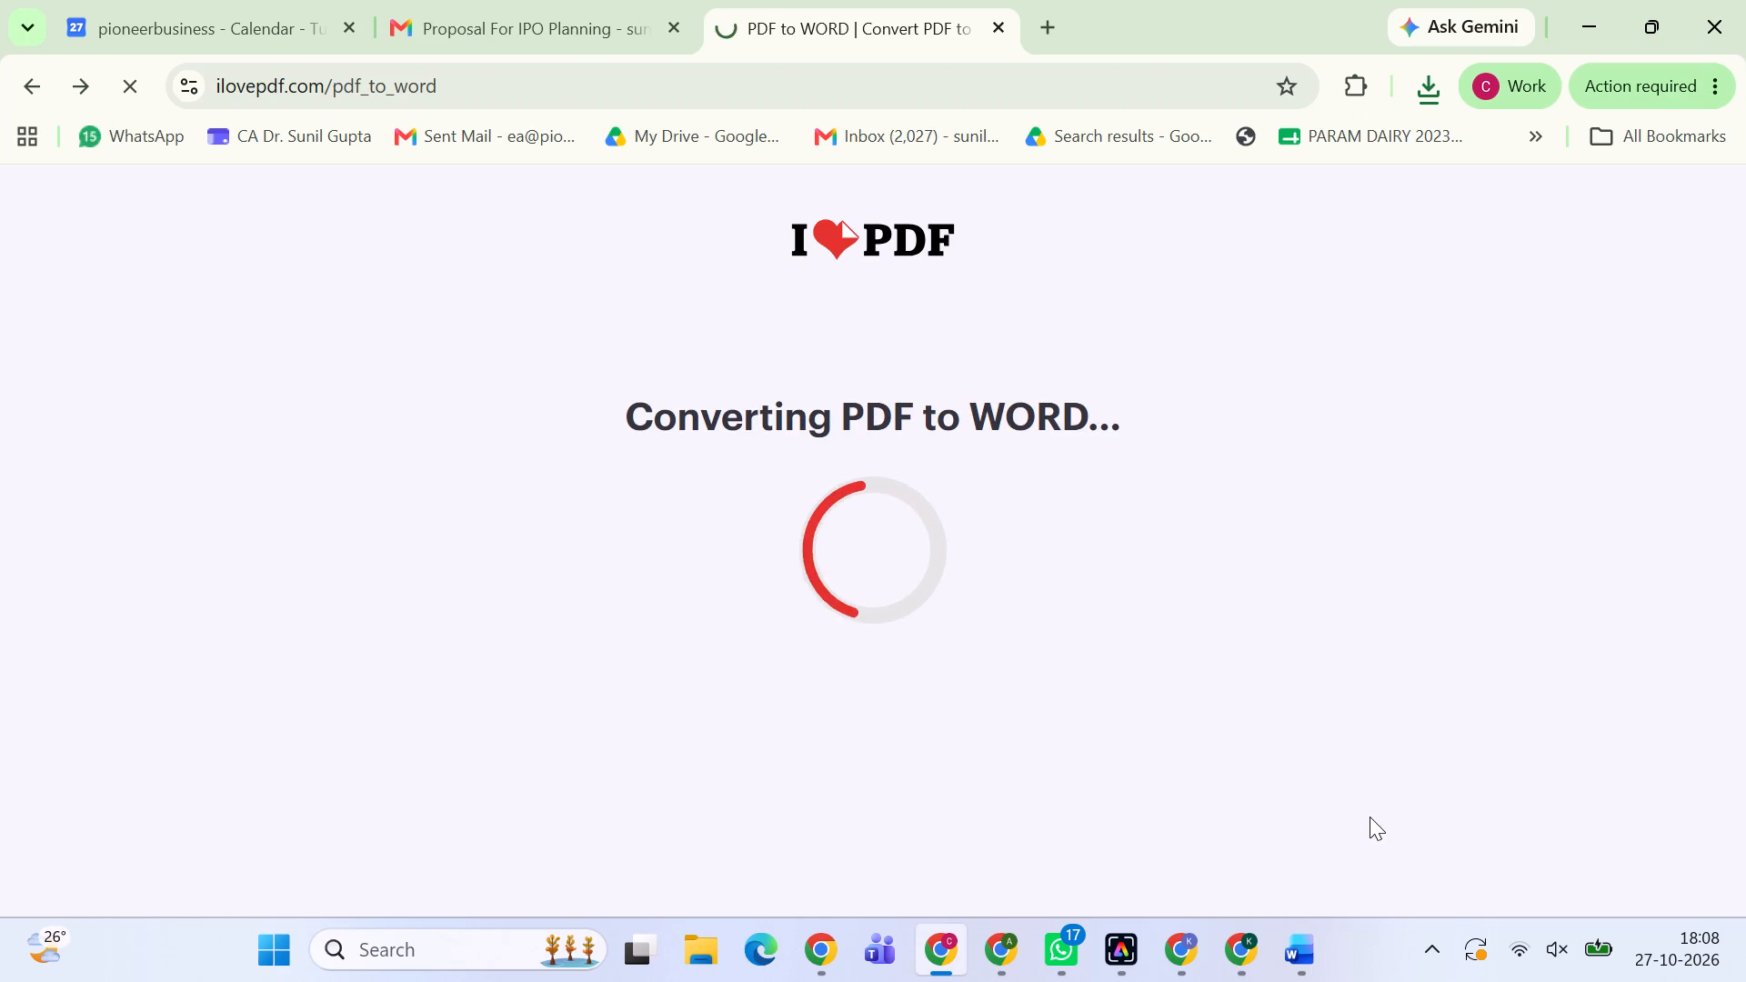
Download the converted Word document to the Desktop under its suggested file name.
click(1005, 409)
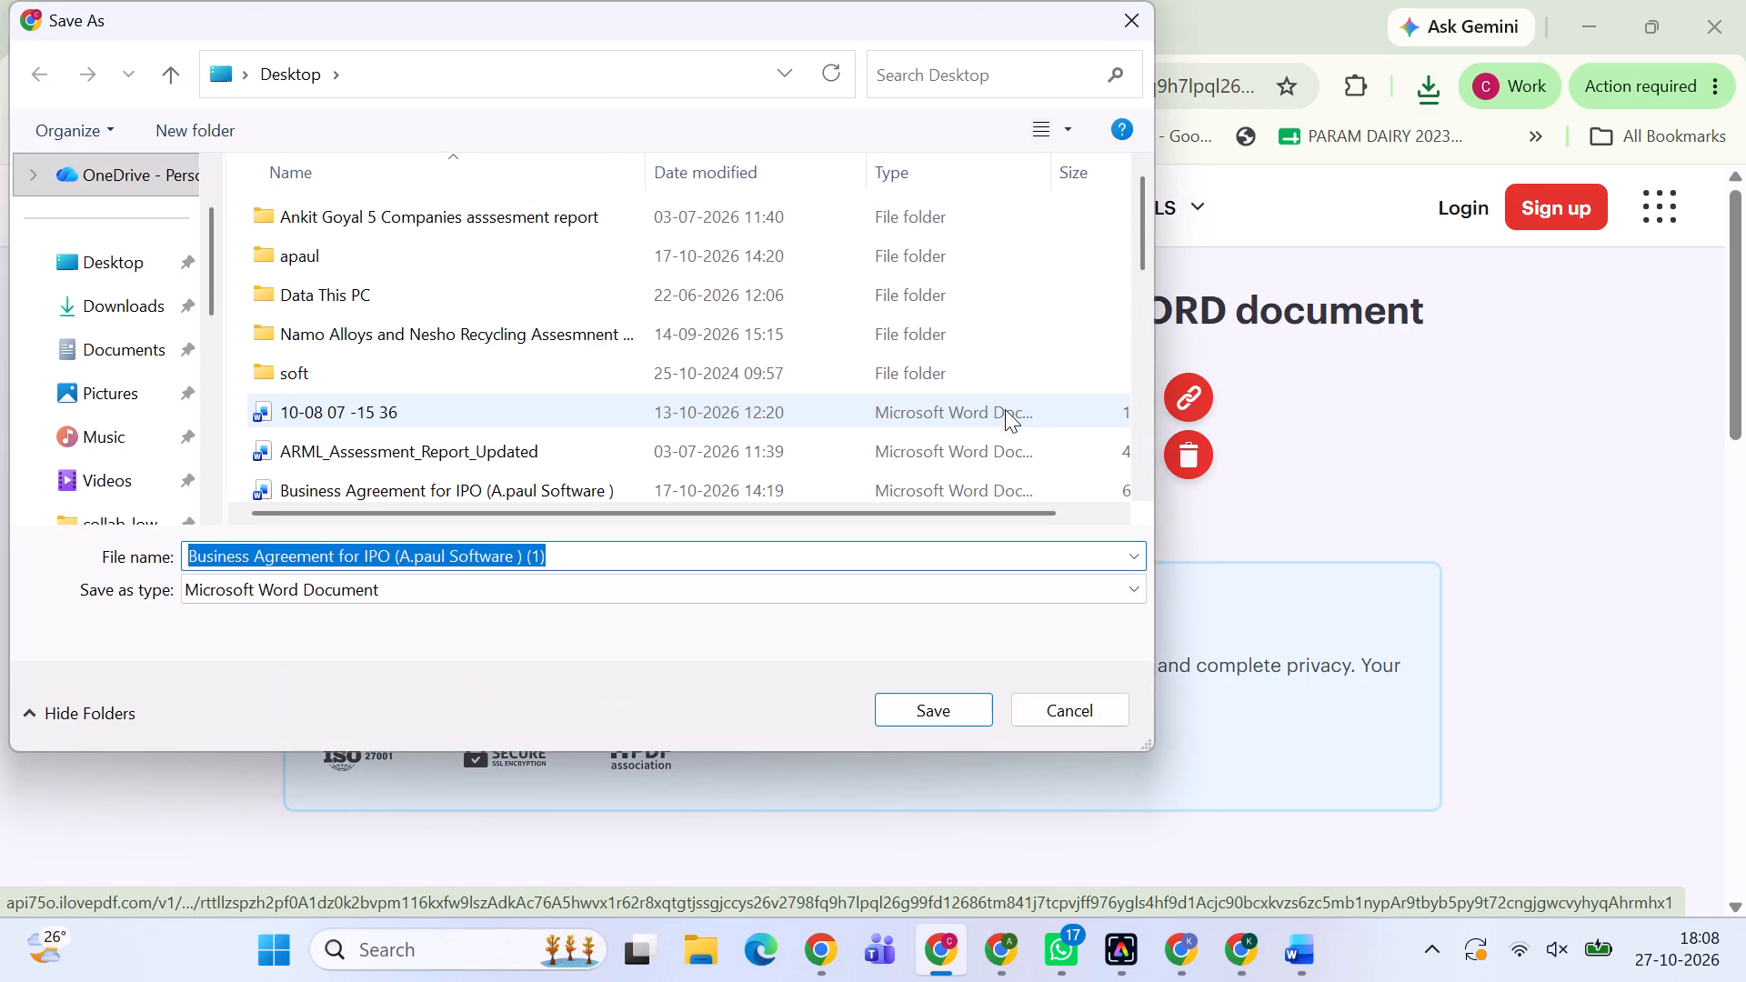
click(949, 694)
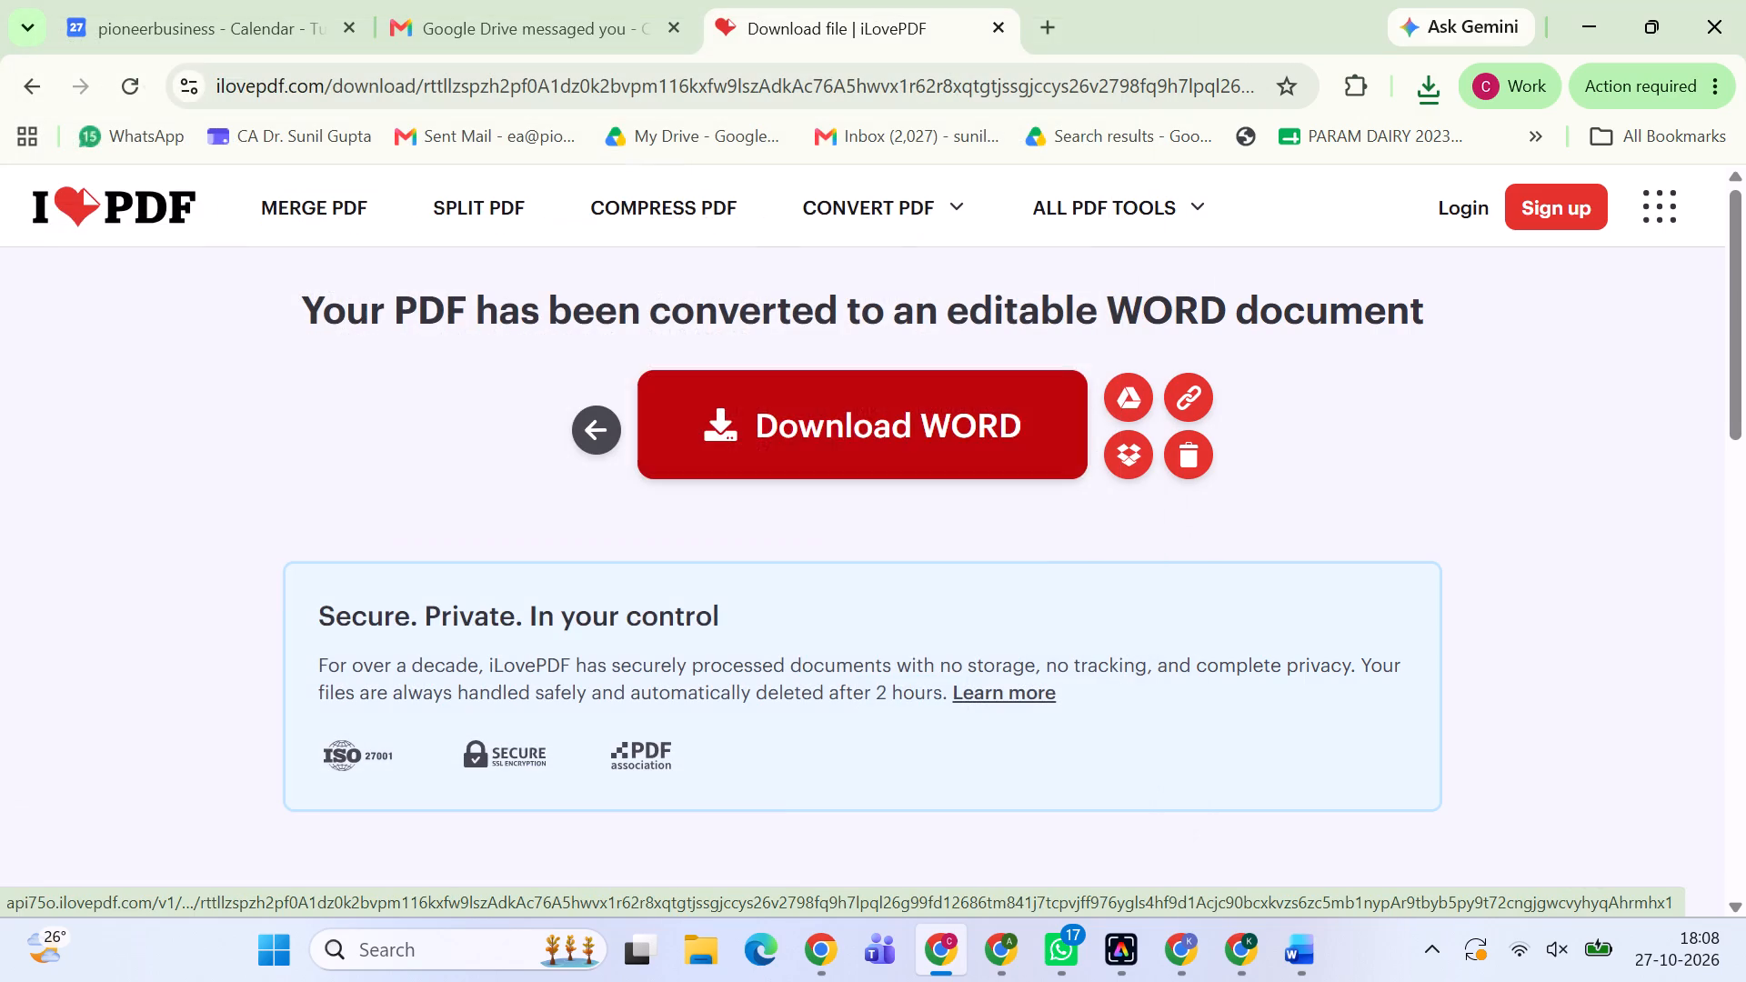
Open the downloaded agreement in Word and enable editing.
double_click(1125, 164)
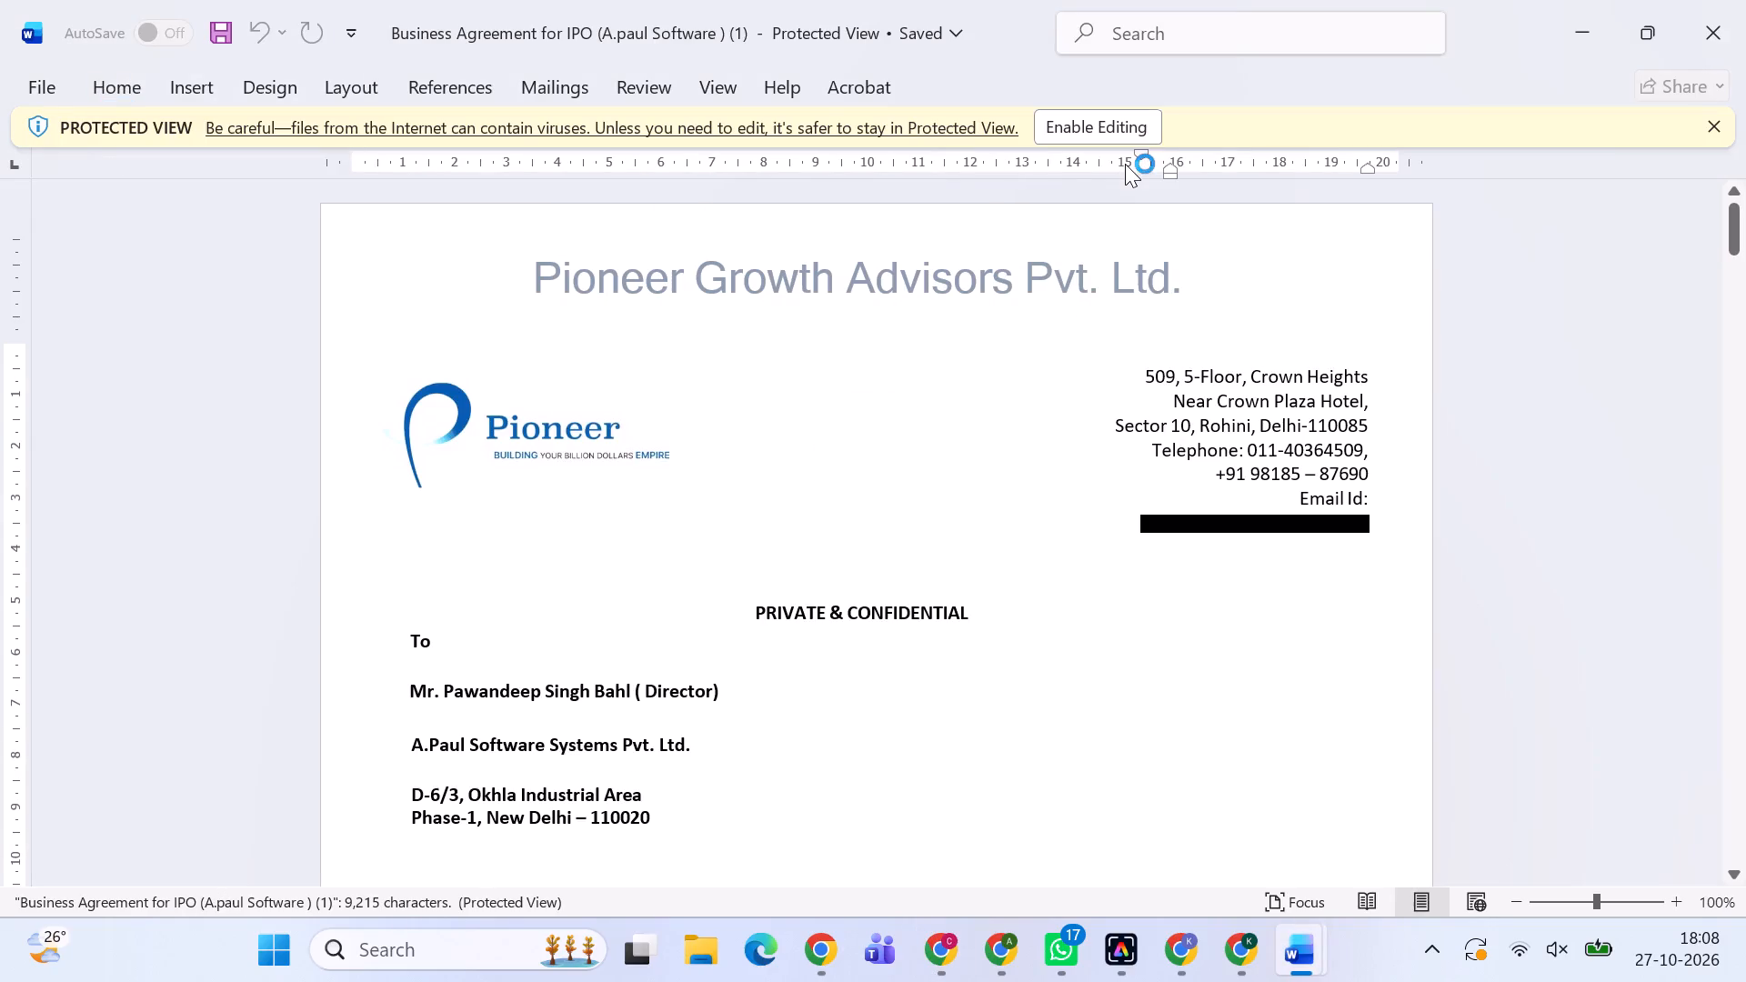
click(1120, 134)
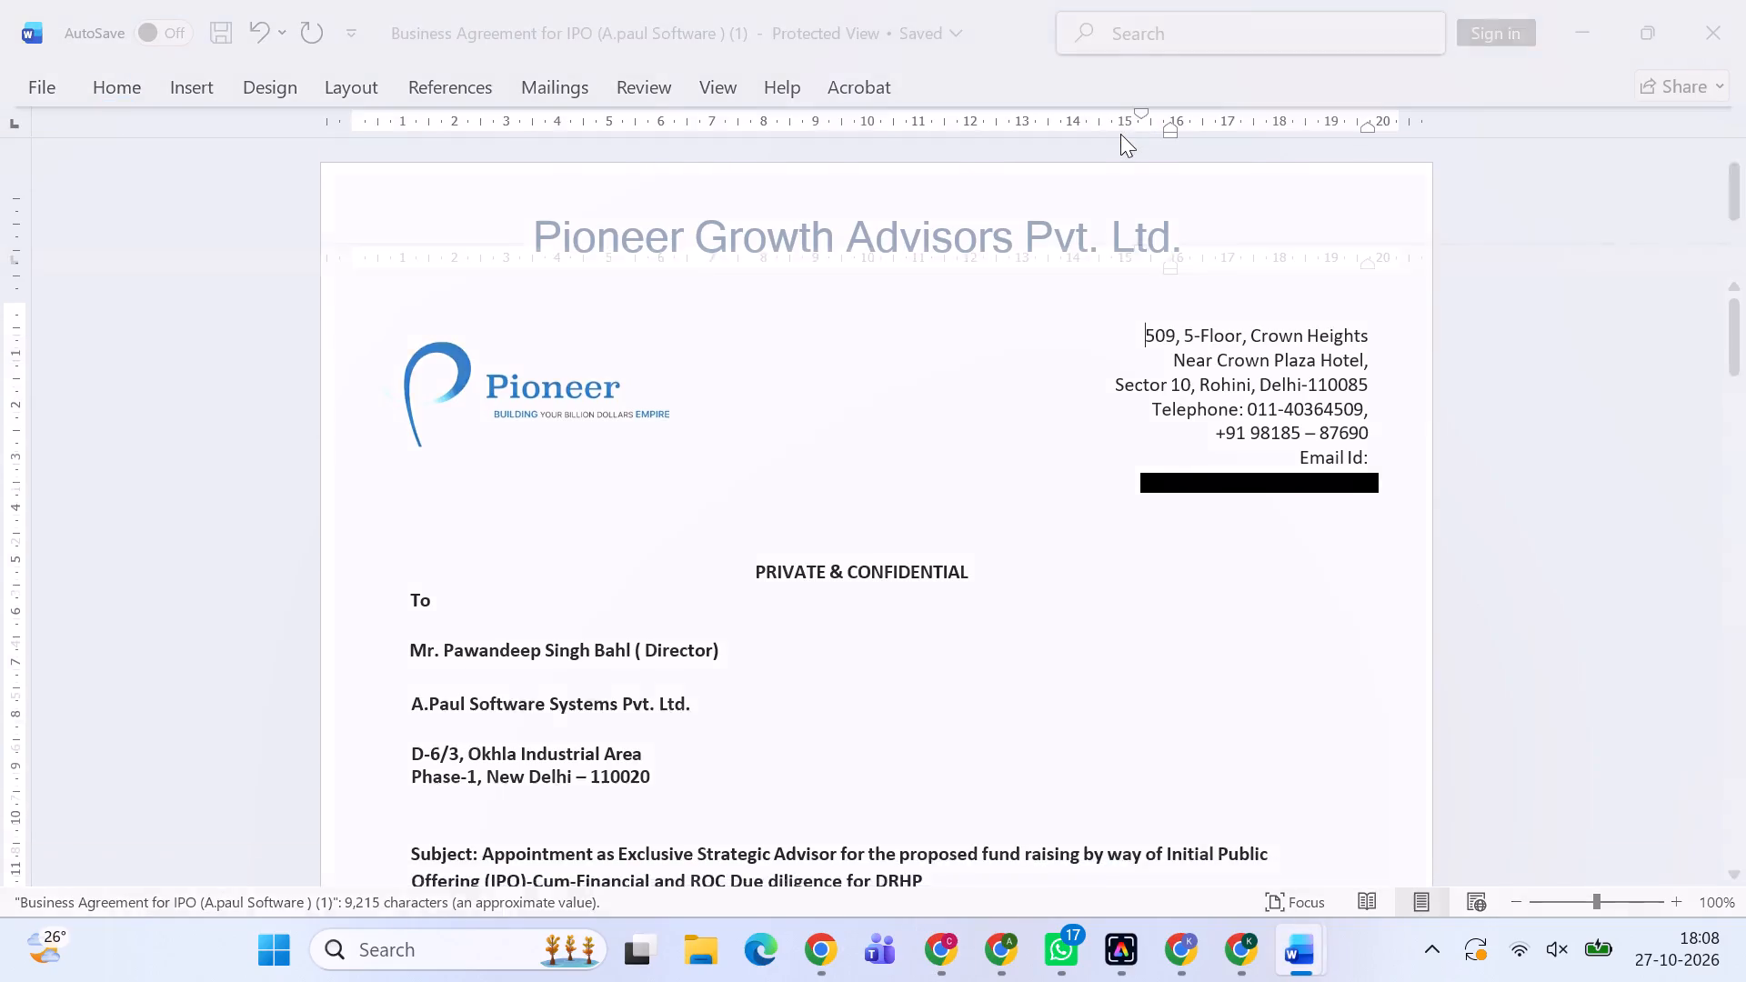
Examine the agreement's letterhead, addressee block, introductory letter and scope of activities to check the conversion.
scroll(949, 502, down, 1)
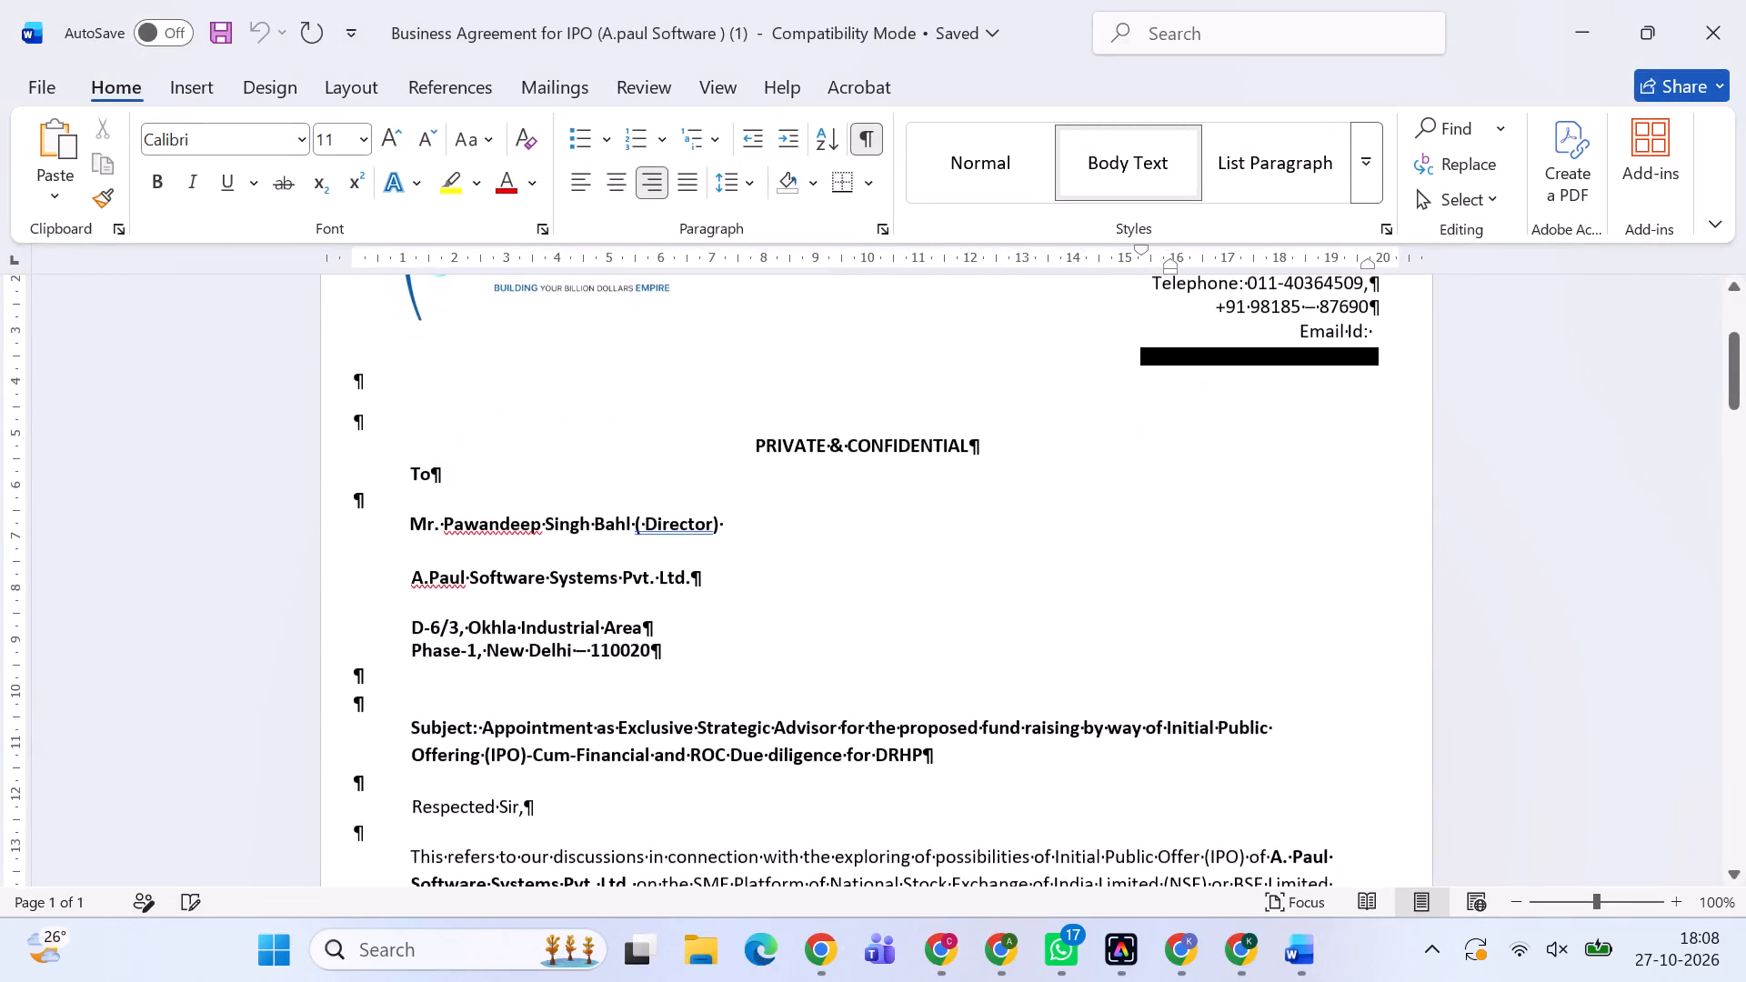
scroll(861, 553, down, 2)
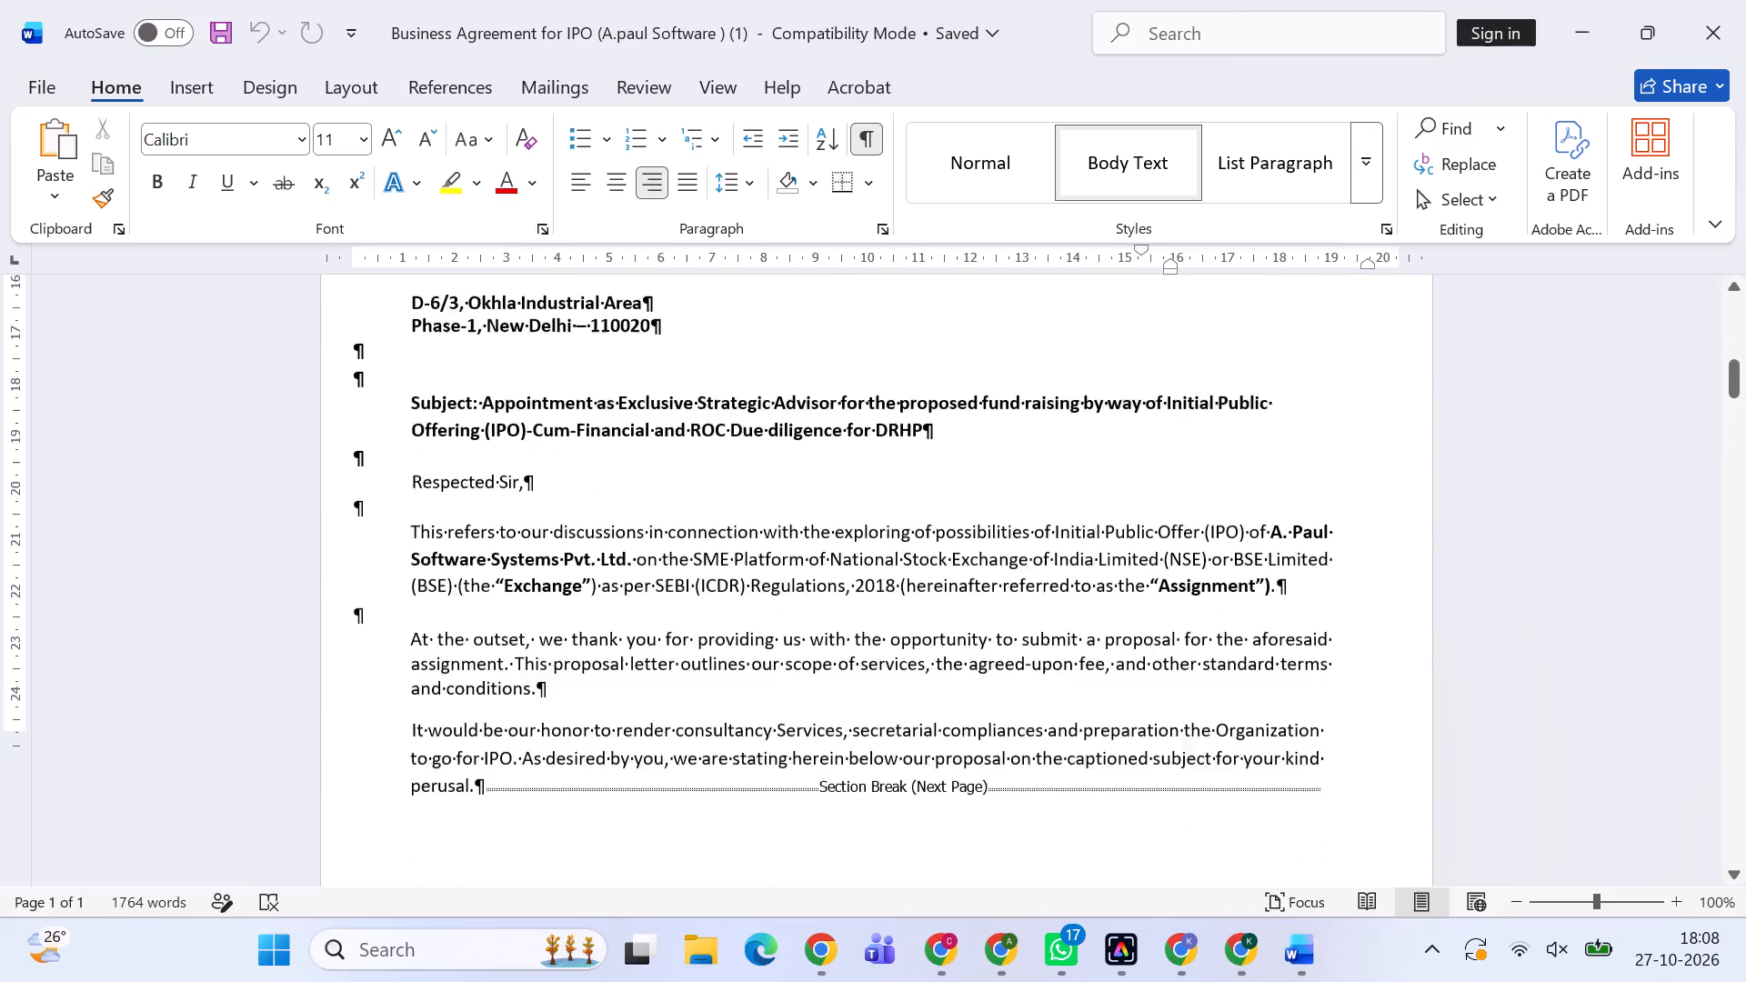
scroll(861, 553, up, 3)
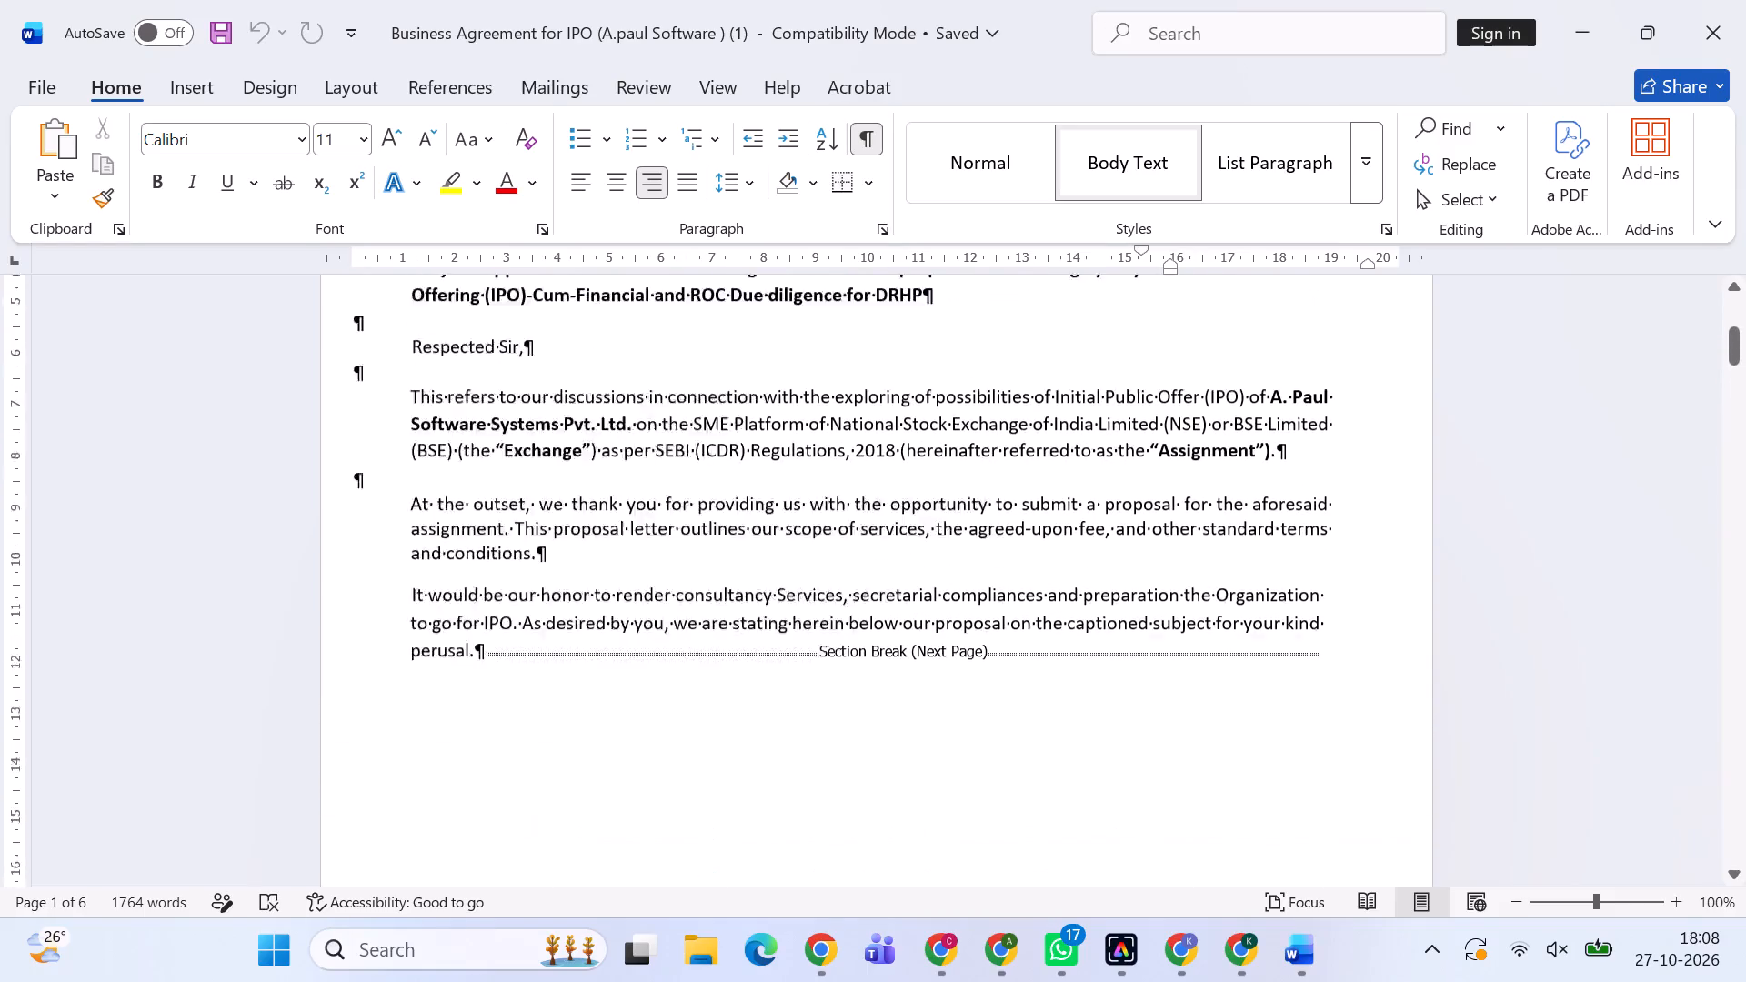
scroll(861, 553, up, 1)
scroll(861, 553, down, 1)
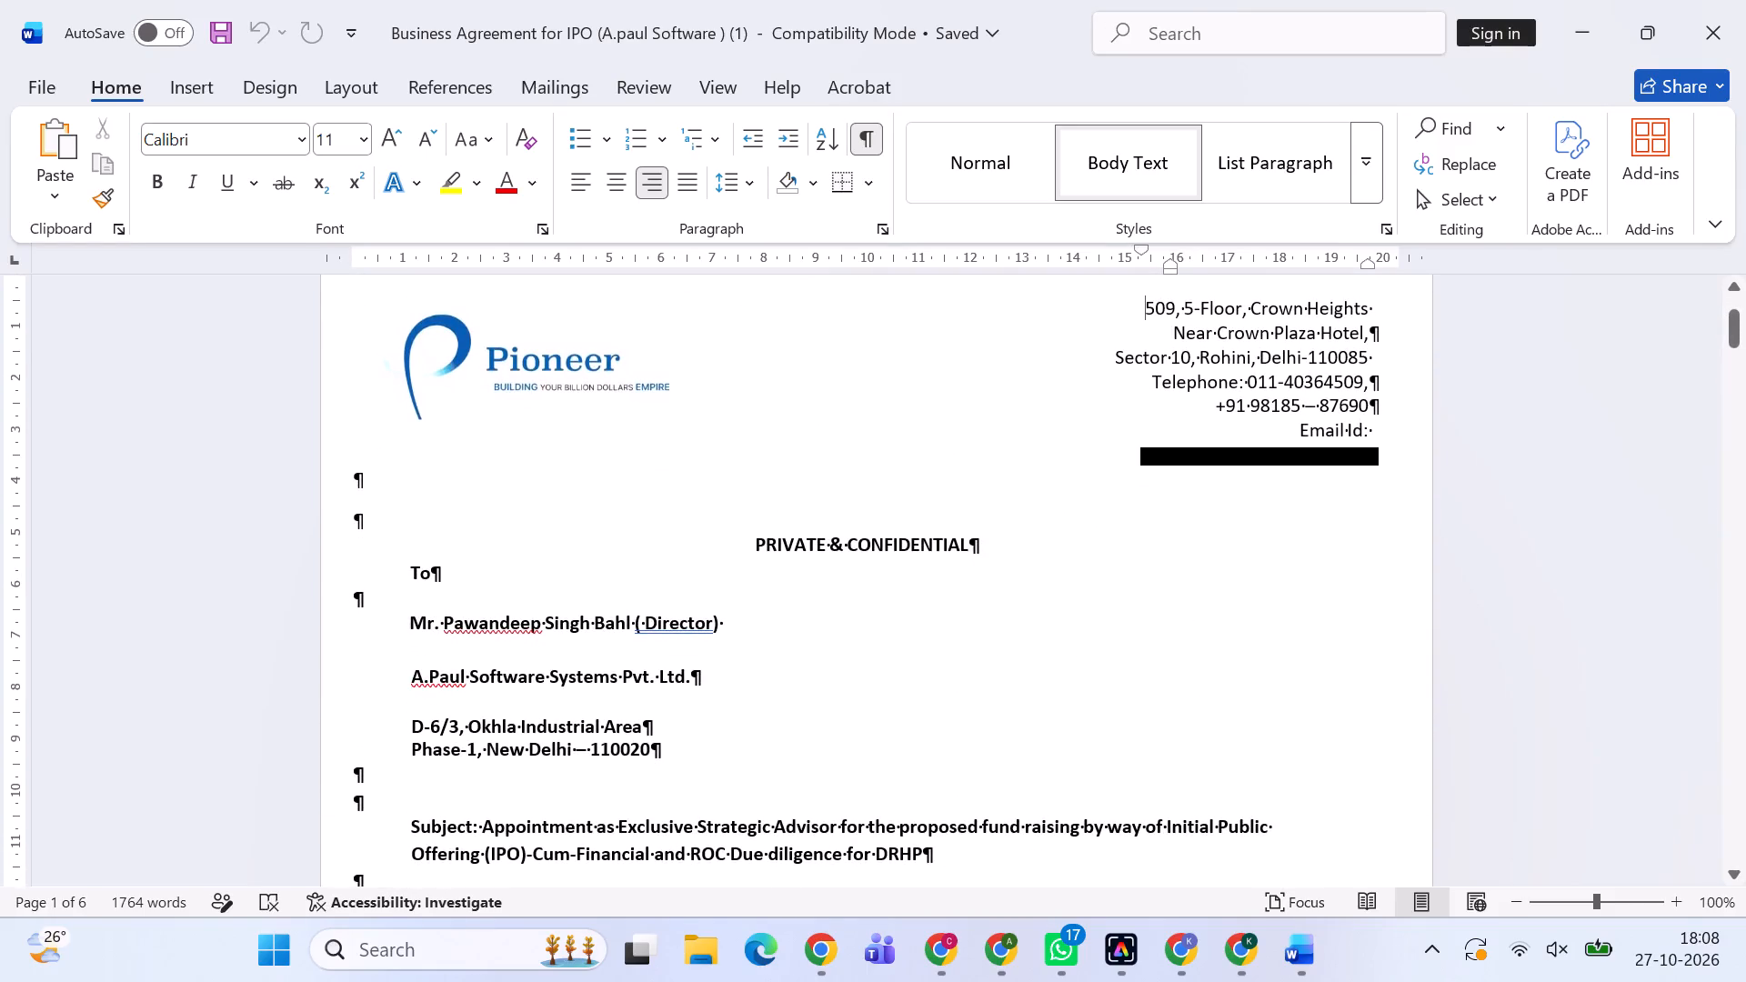
scroll(924, 676, down, 2)
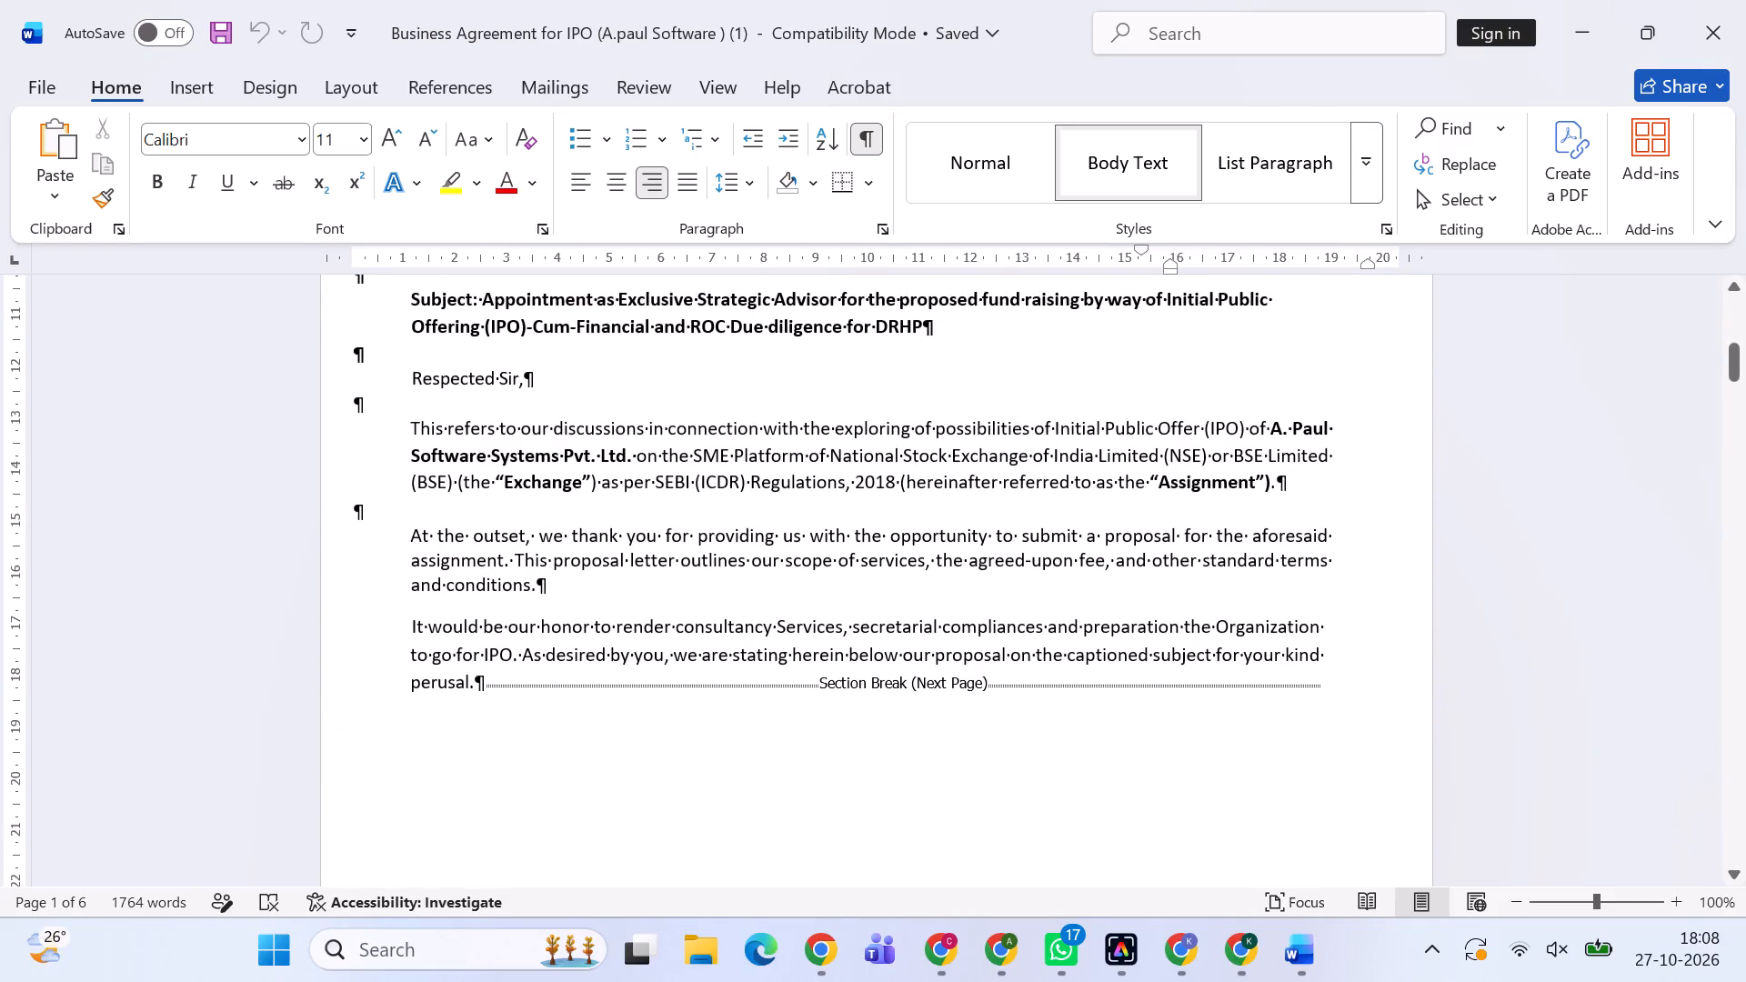
scroll(924, 676, down, 3)
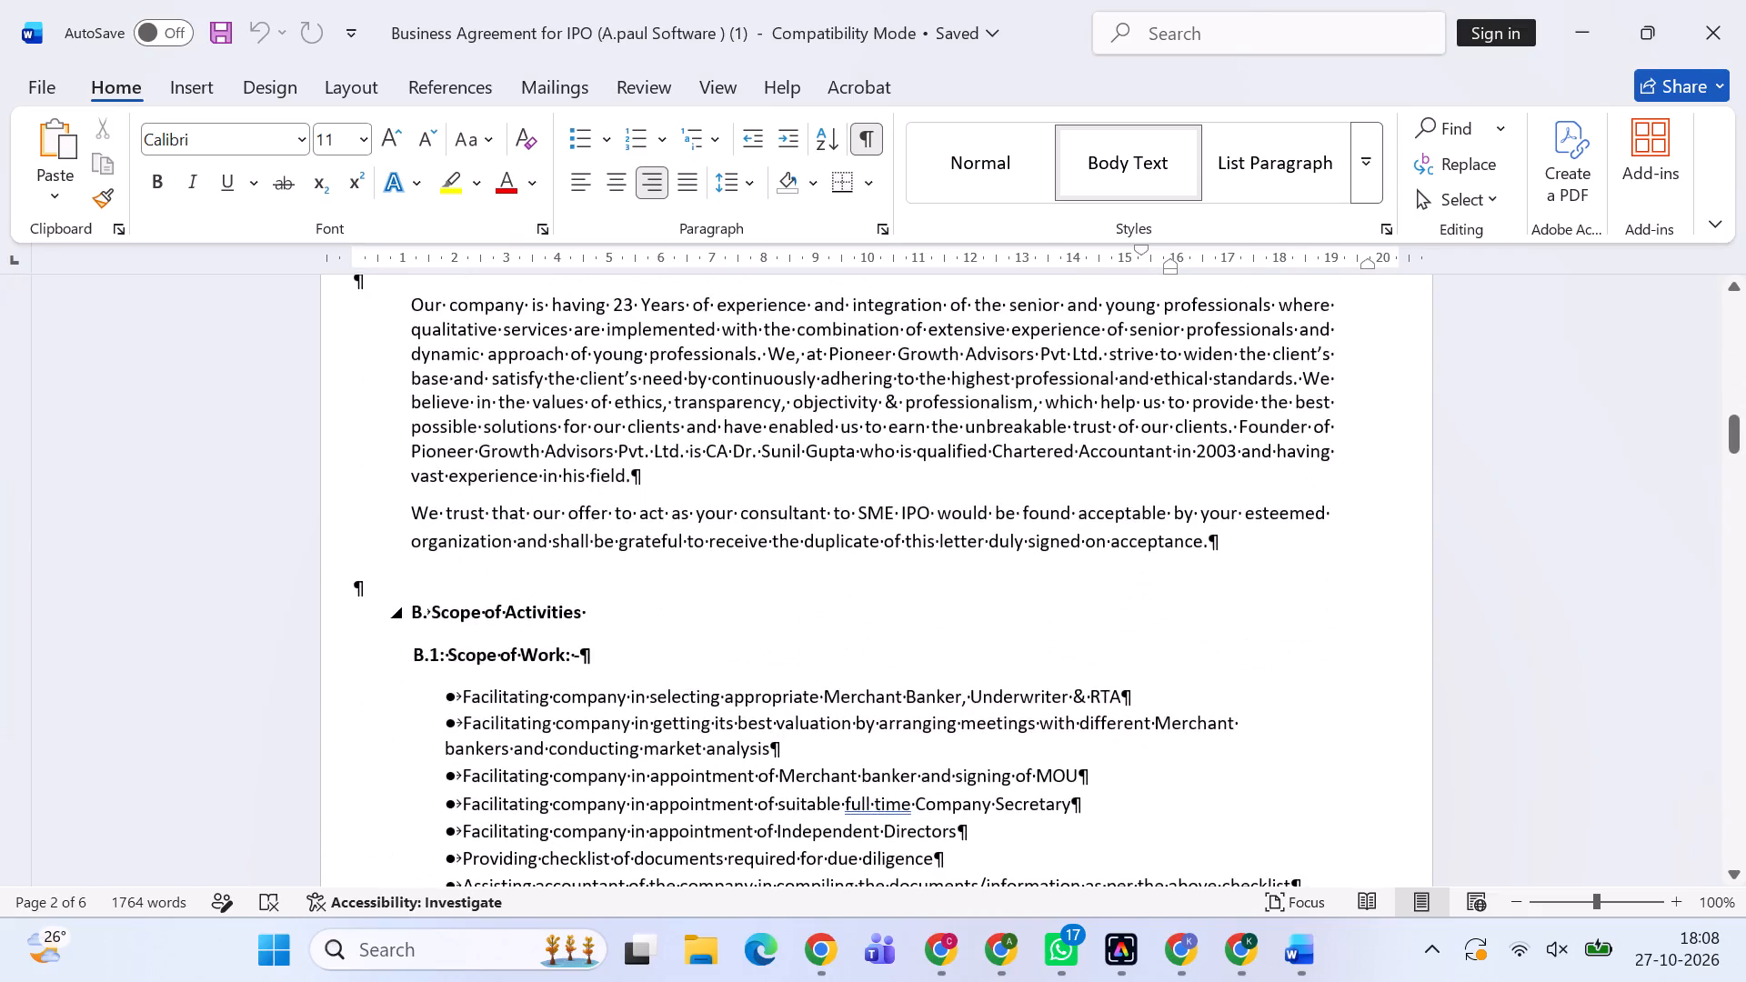
scroll(924, 676, up, 3)
scroll(849, 699, up, 3)
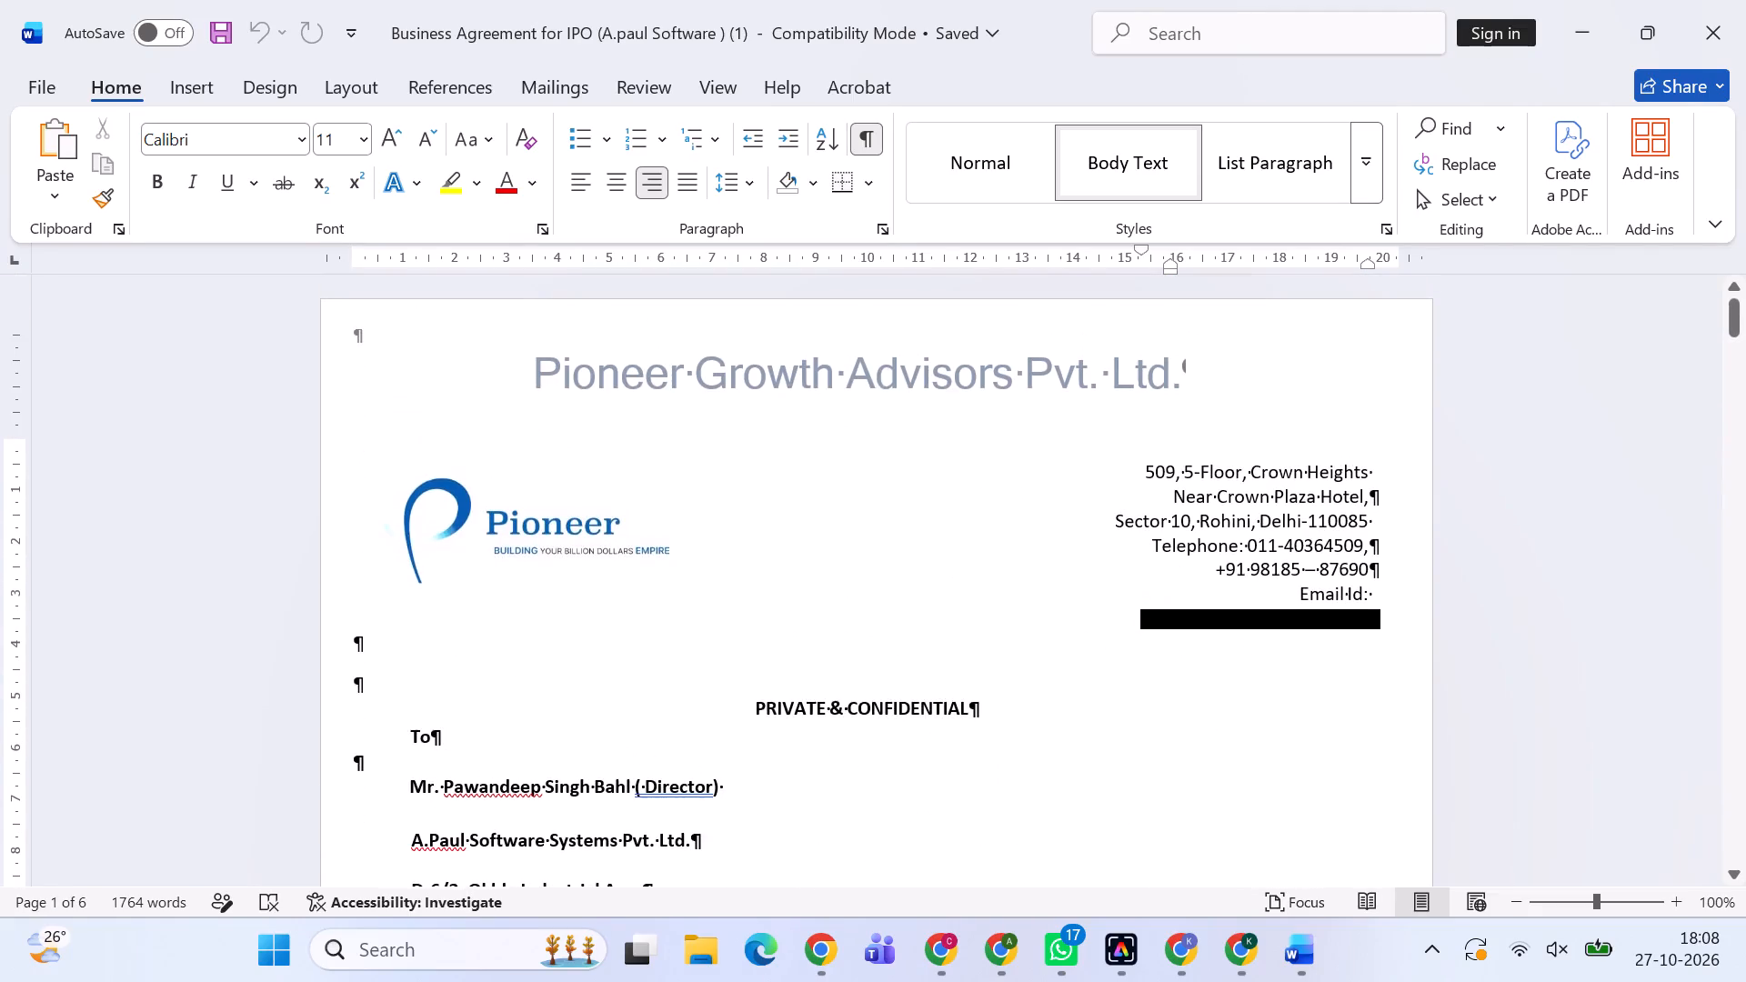
Hide the paragraph and formatting marks in the document.
click(867, 141)
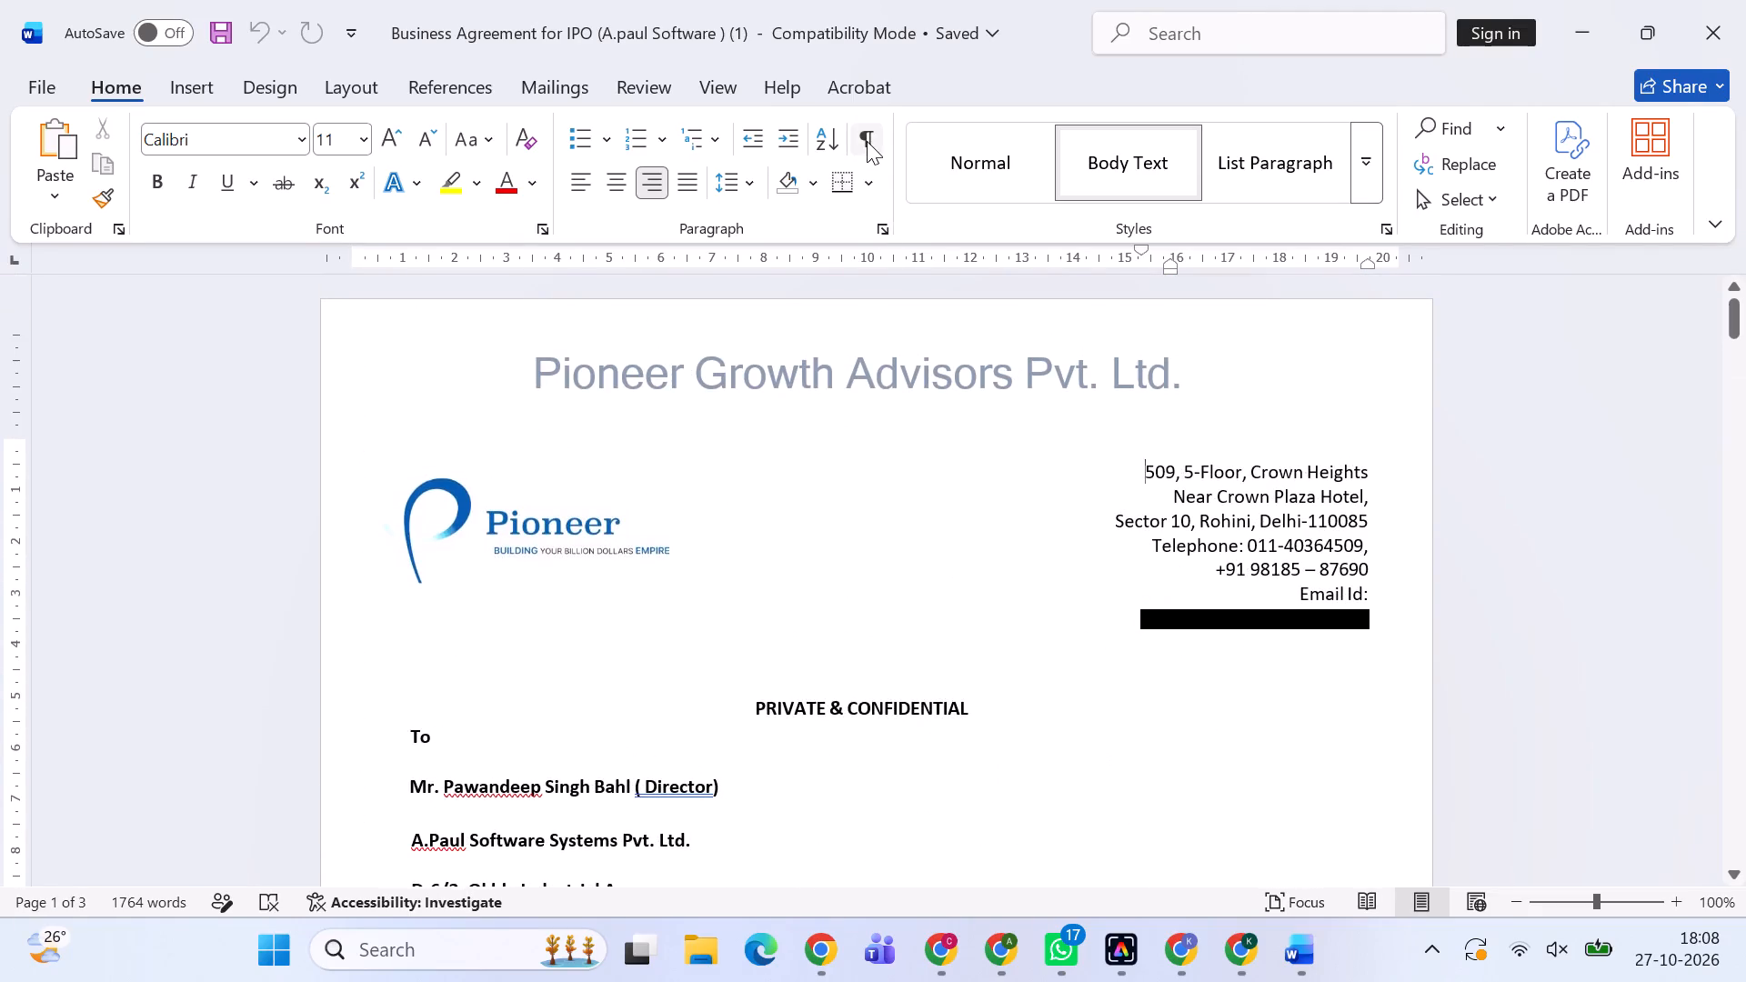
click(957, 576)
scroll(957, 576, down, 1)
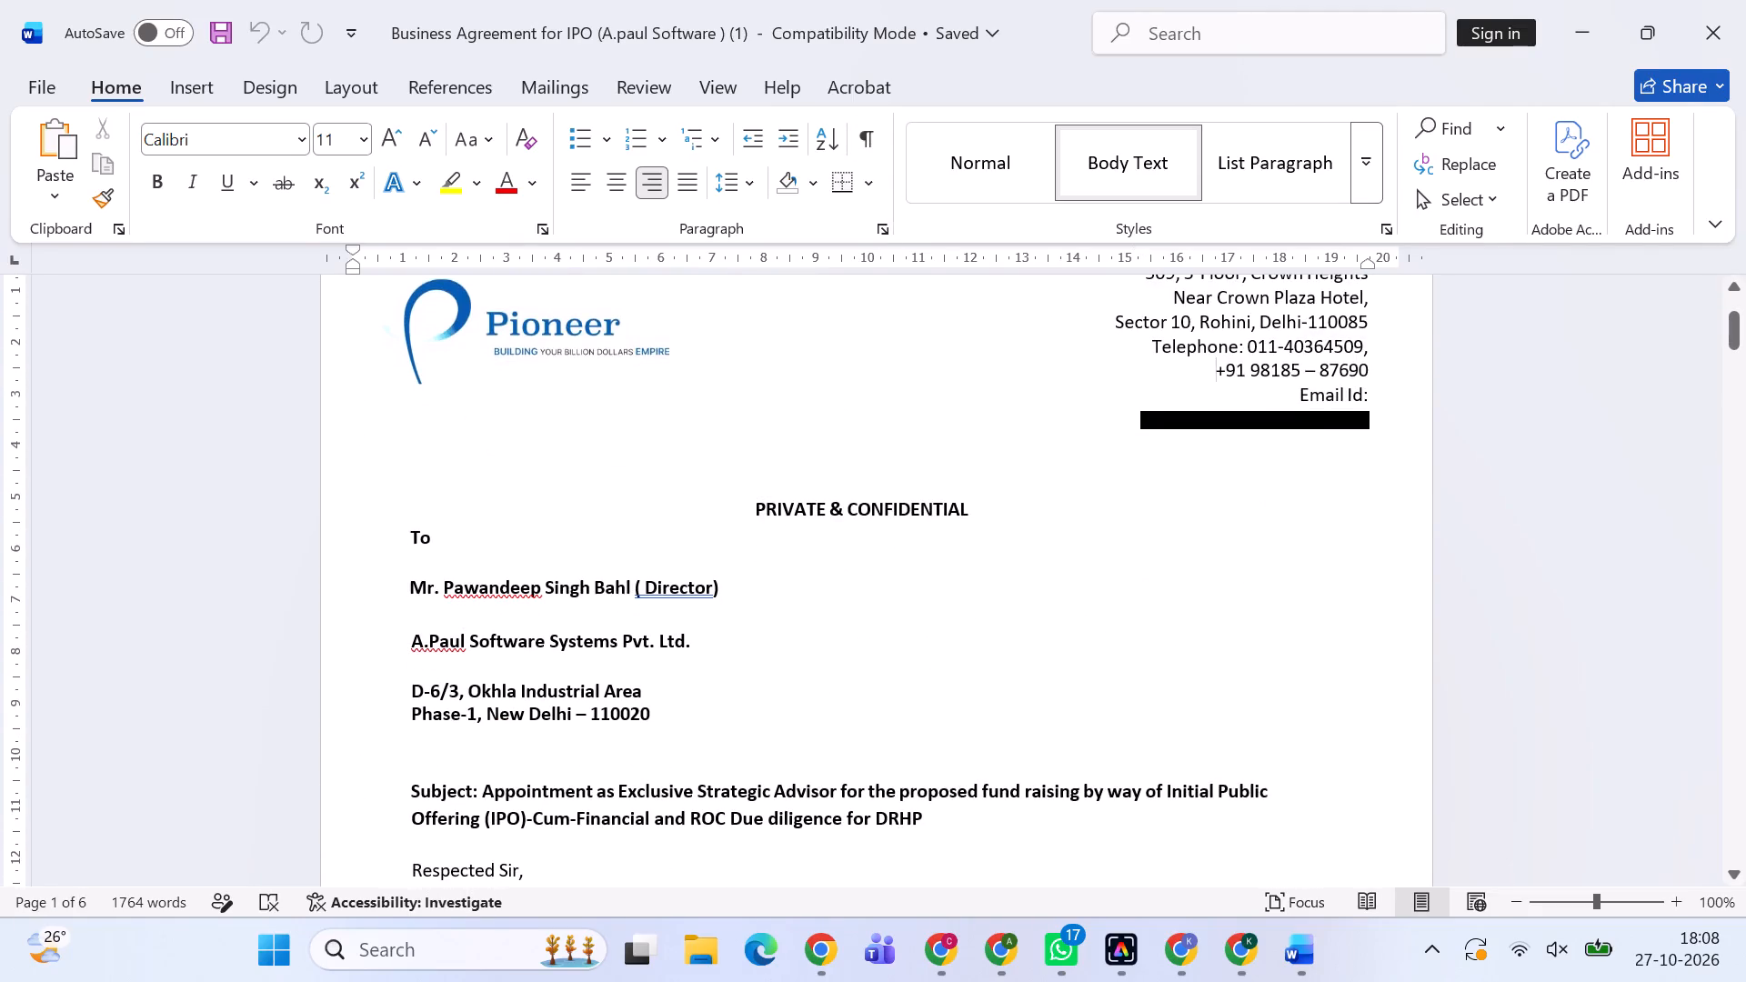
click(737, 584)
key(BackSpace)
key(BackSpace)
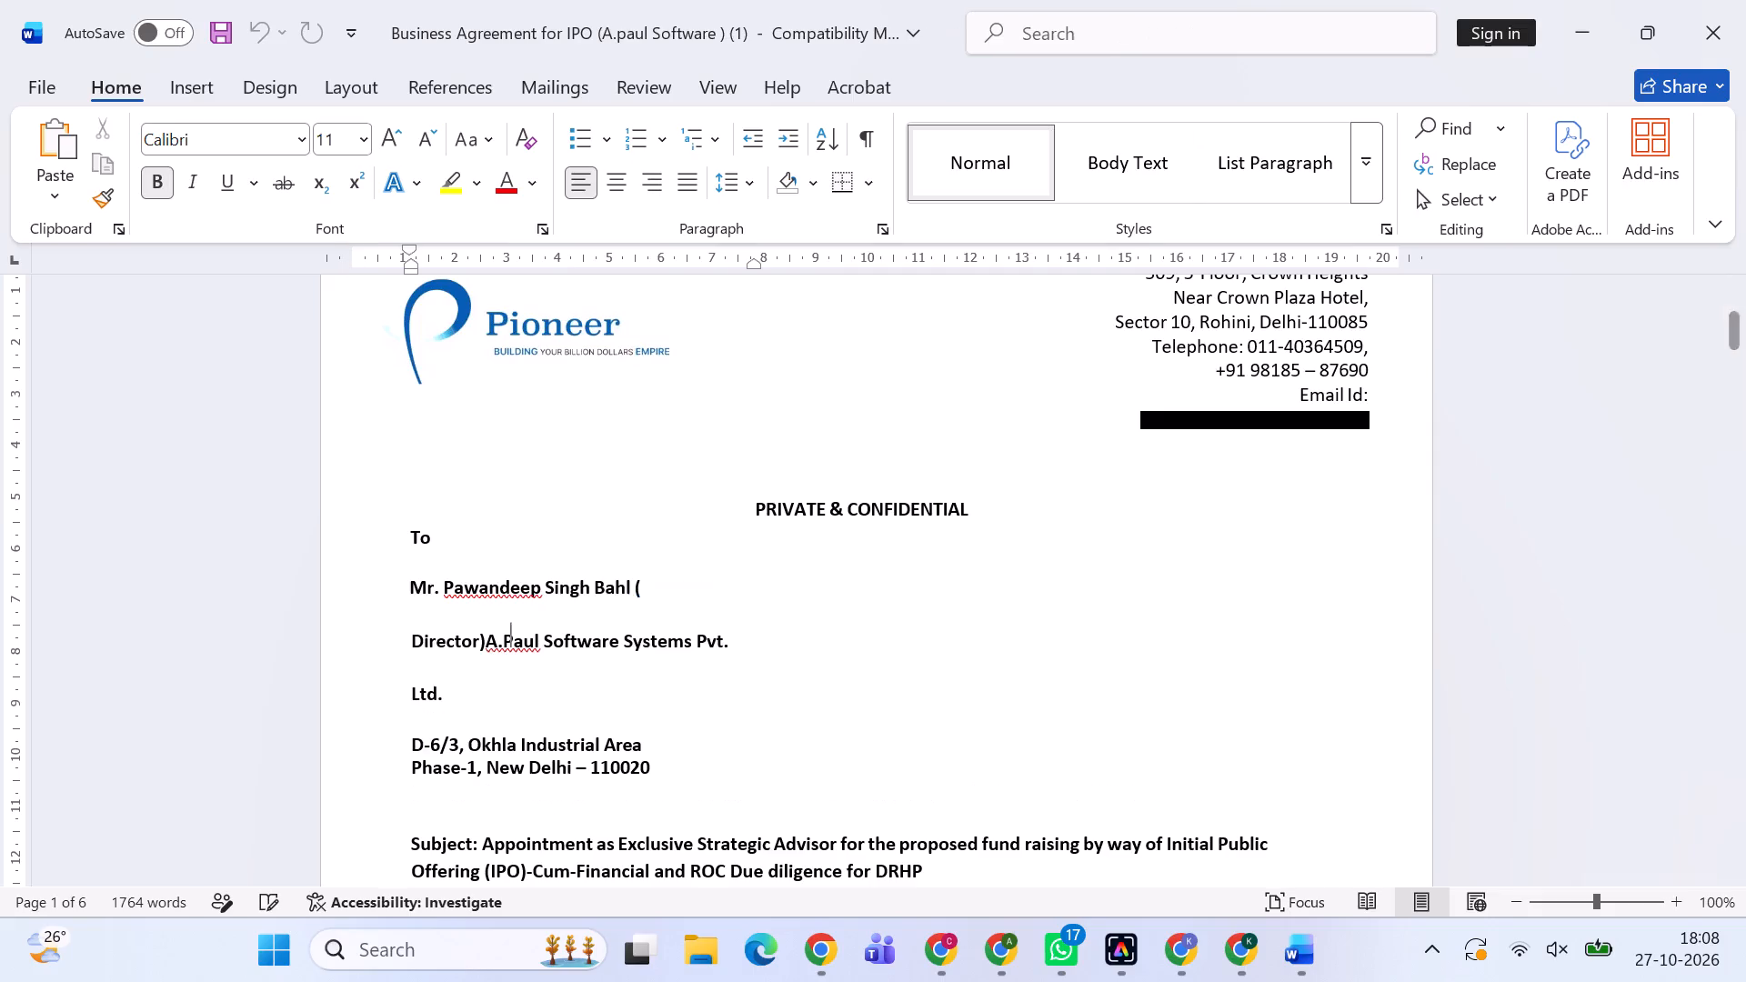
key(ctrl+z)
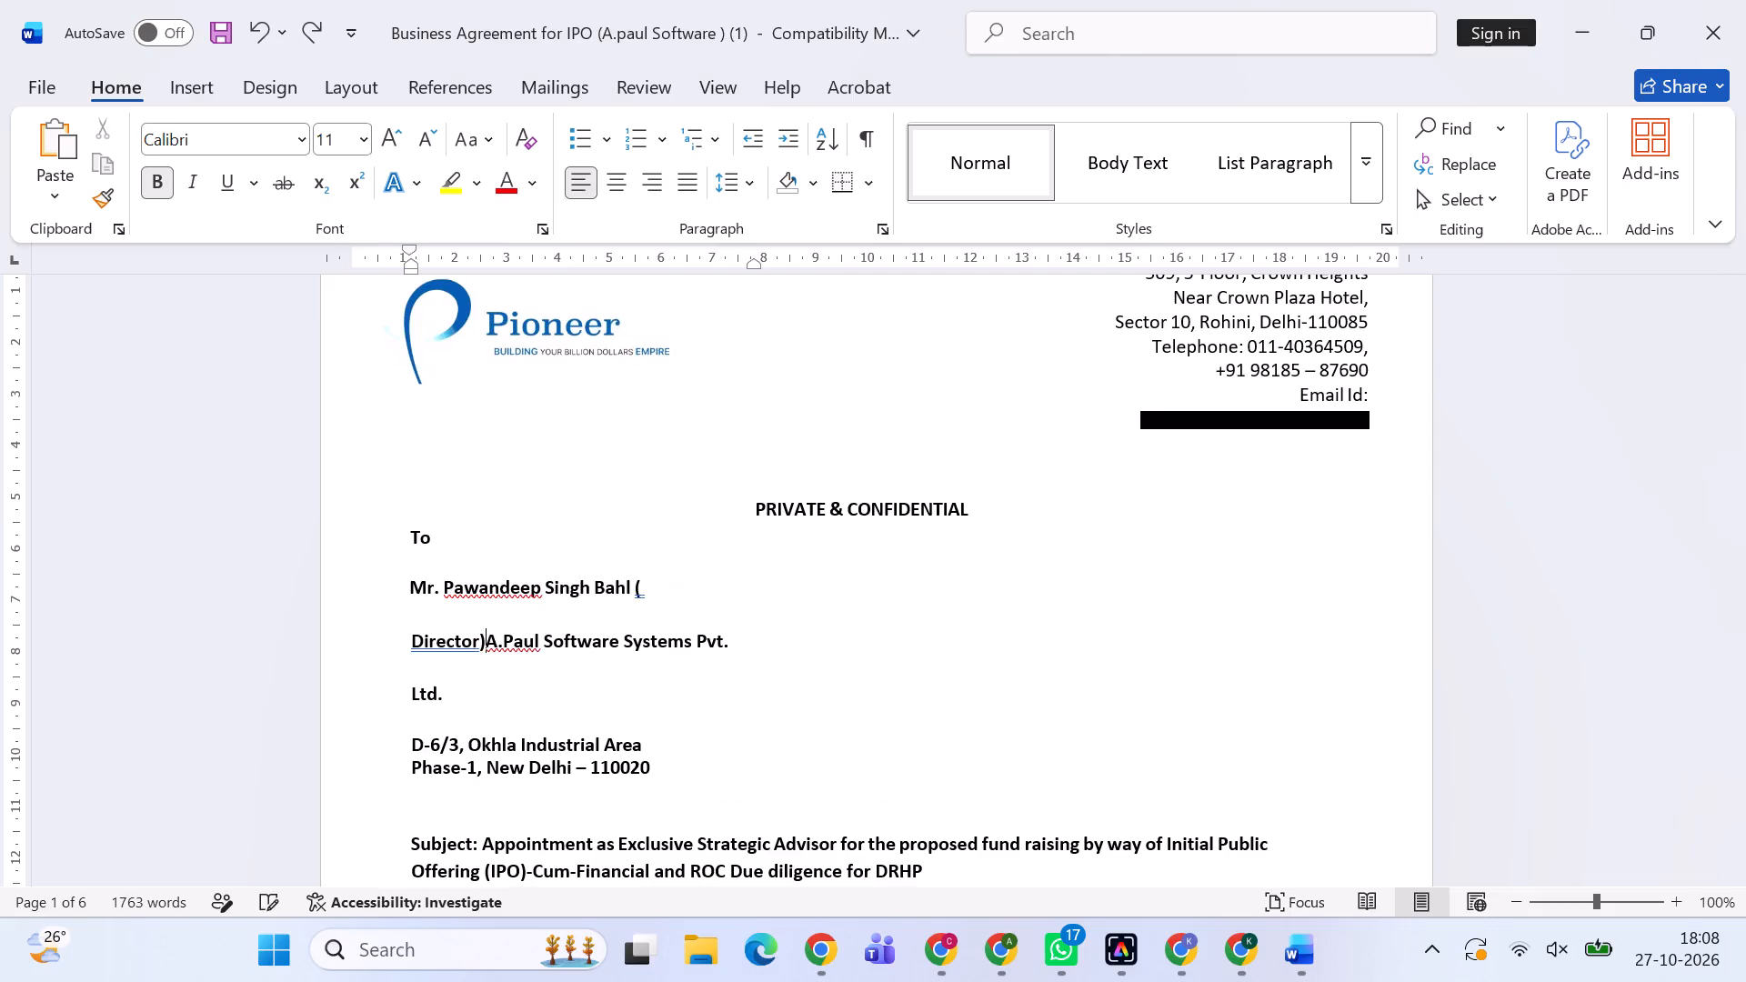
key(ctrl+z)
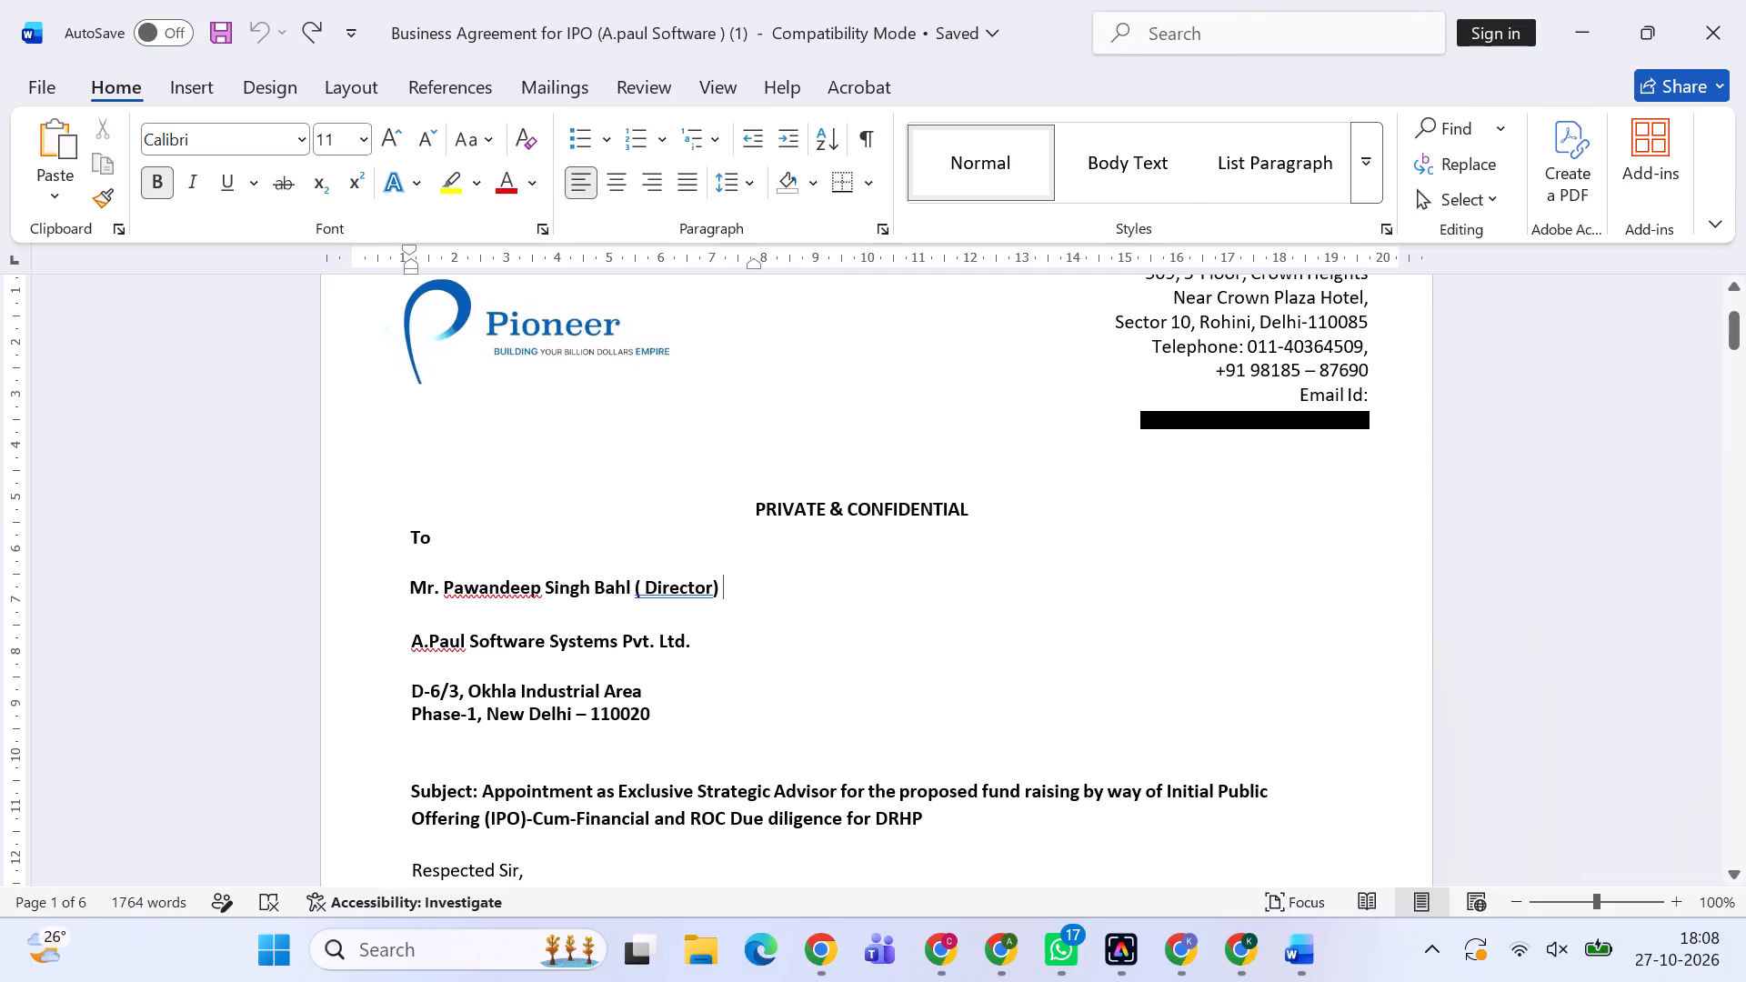
Replace the addressee's name after "Mr." in the letter's addressee block with the Supervac partner's name.
click(627, 583)
key(Right)
key(BackSpace)
key(BackSpace)
key(BackSpace)
key(BackSpace)
key(BackSpace)
key(BackSpace)
key(BackSpace)
key(BackSpace)
key(BackSpace)
key(BackSpace)
key(BackSpace)
key(BackSpace)
key(BackSpace)
key(BackSpace)
key(BackSpace)
key(BackSpace)
key(BackSpace)
key(BackSpace)
key(BackSpace)
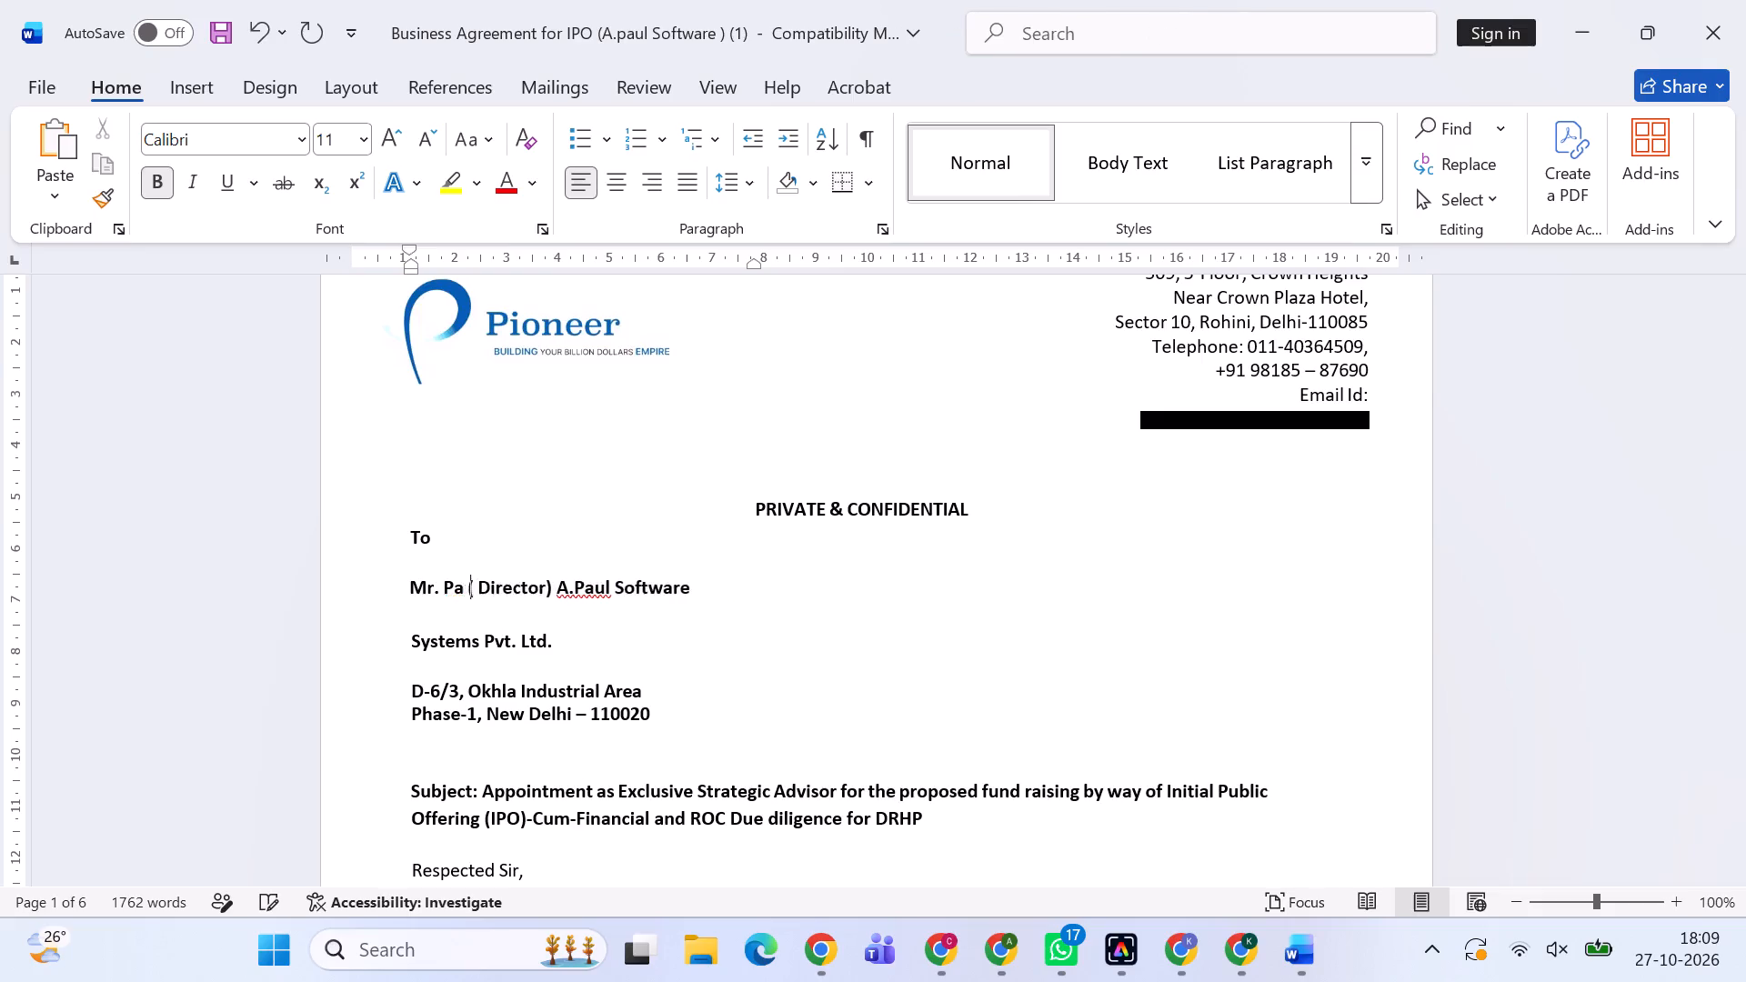
key(BackSpace)
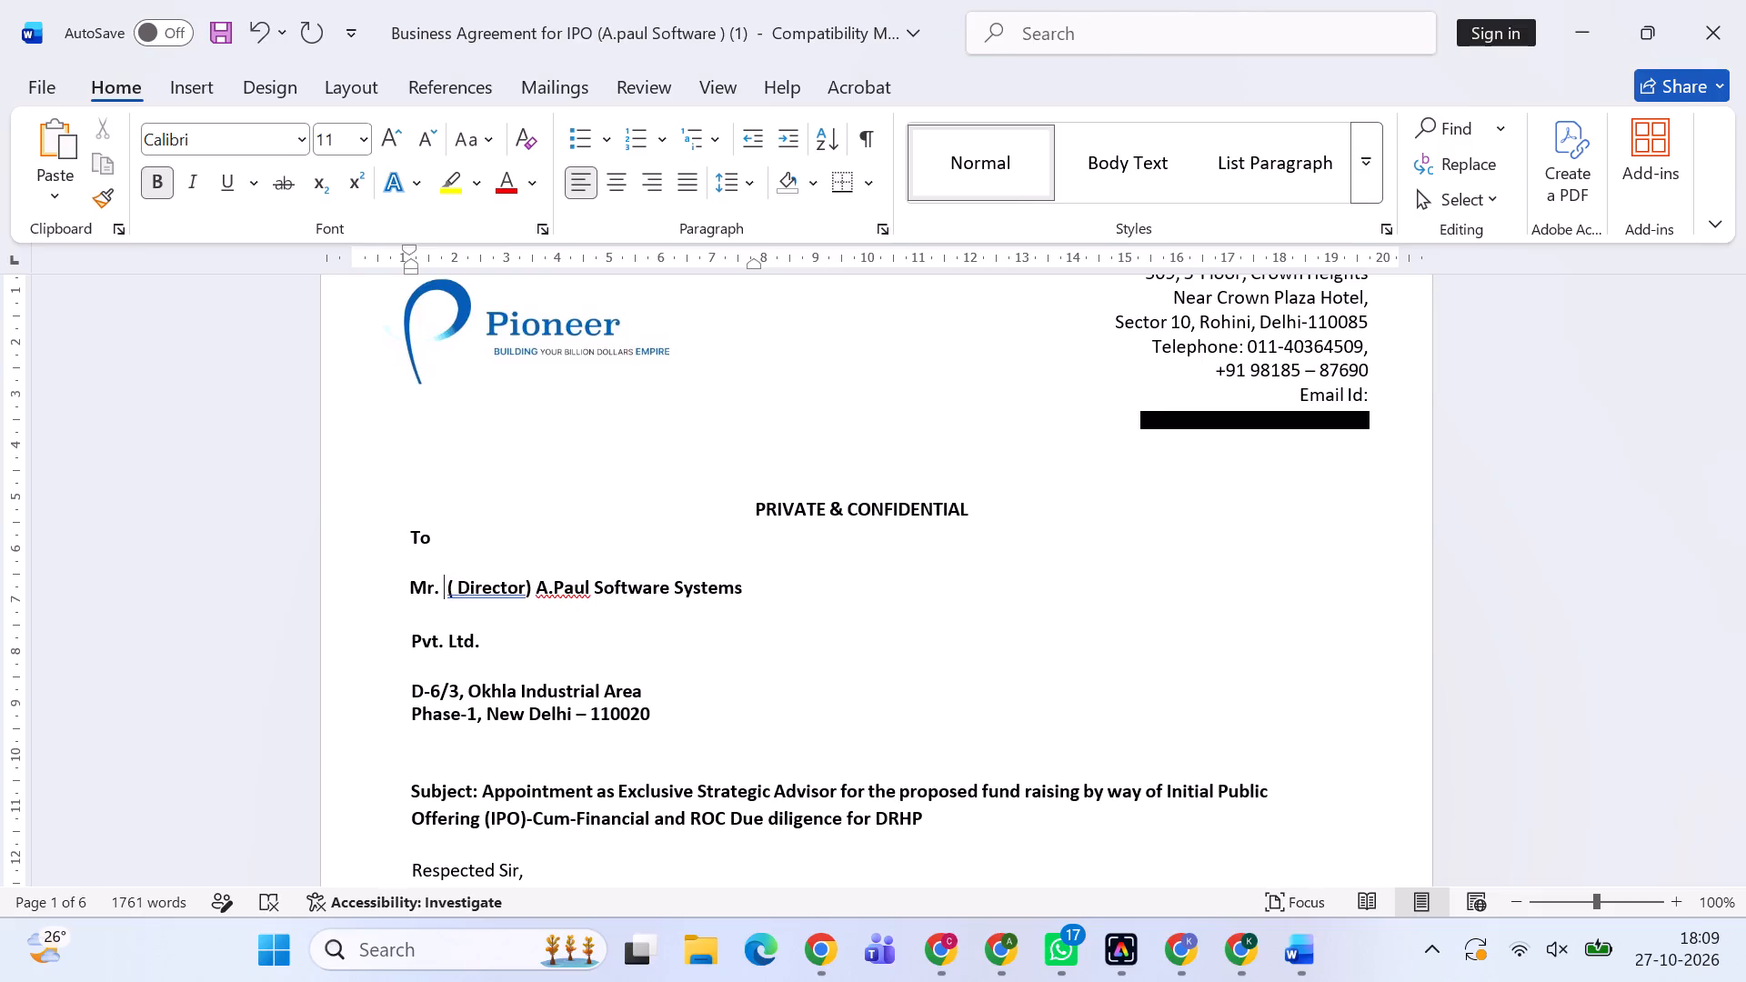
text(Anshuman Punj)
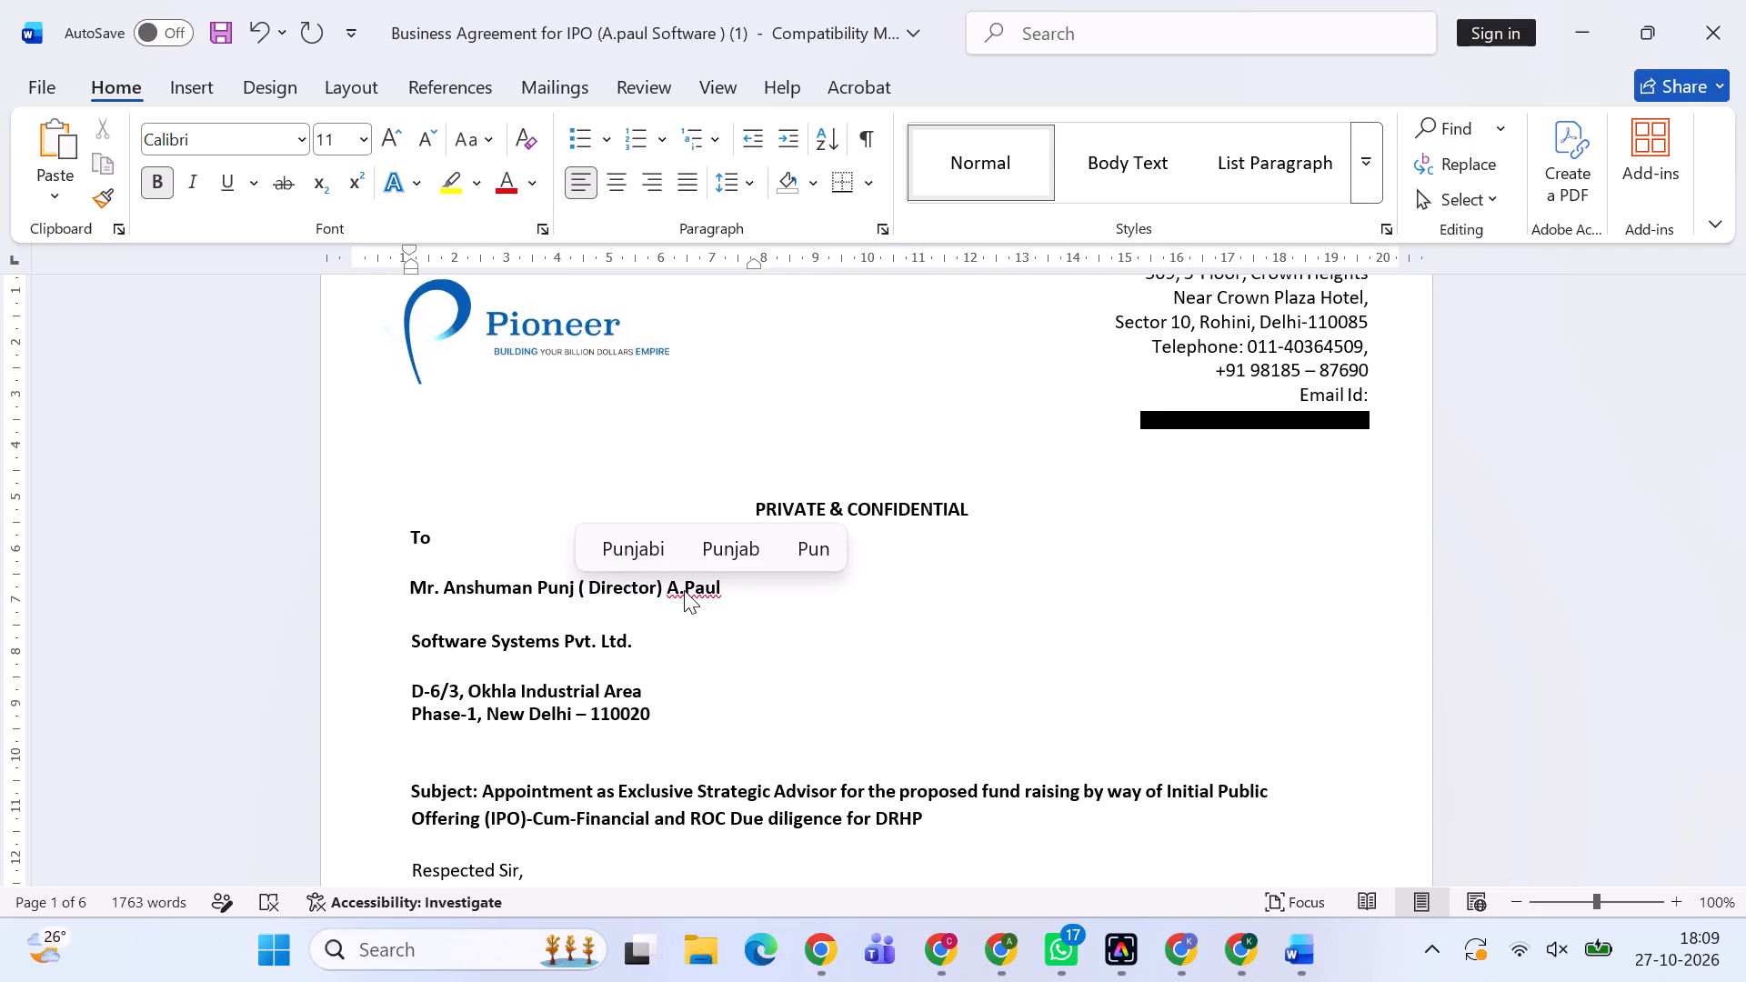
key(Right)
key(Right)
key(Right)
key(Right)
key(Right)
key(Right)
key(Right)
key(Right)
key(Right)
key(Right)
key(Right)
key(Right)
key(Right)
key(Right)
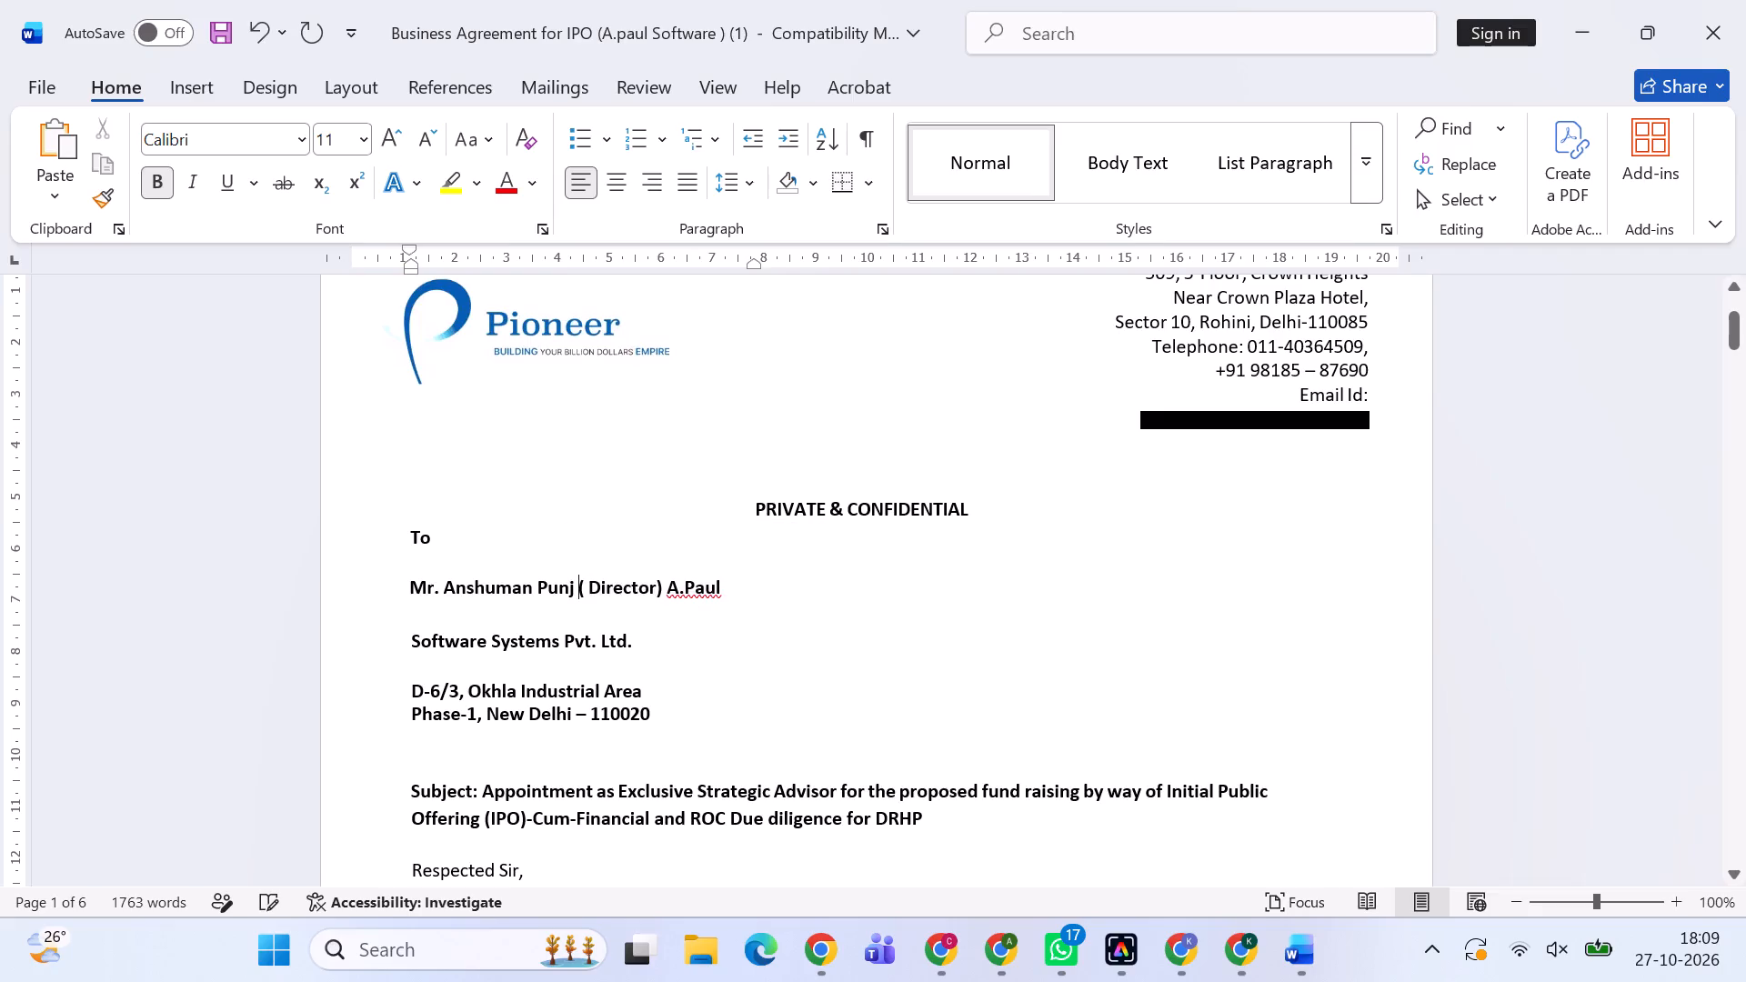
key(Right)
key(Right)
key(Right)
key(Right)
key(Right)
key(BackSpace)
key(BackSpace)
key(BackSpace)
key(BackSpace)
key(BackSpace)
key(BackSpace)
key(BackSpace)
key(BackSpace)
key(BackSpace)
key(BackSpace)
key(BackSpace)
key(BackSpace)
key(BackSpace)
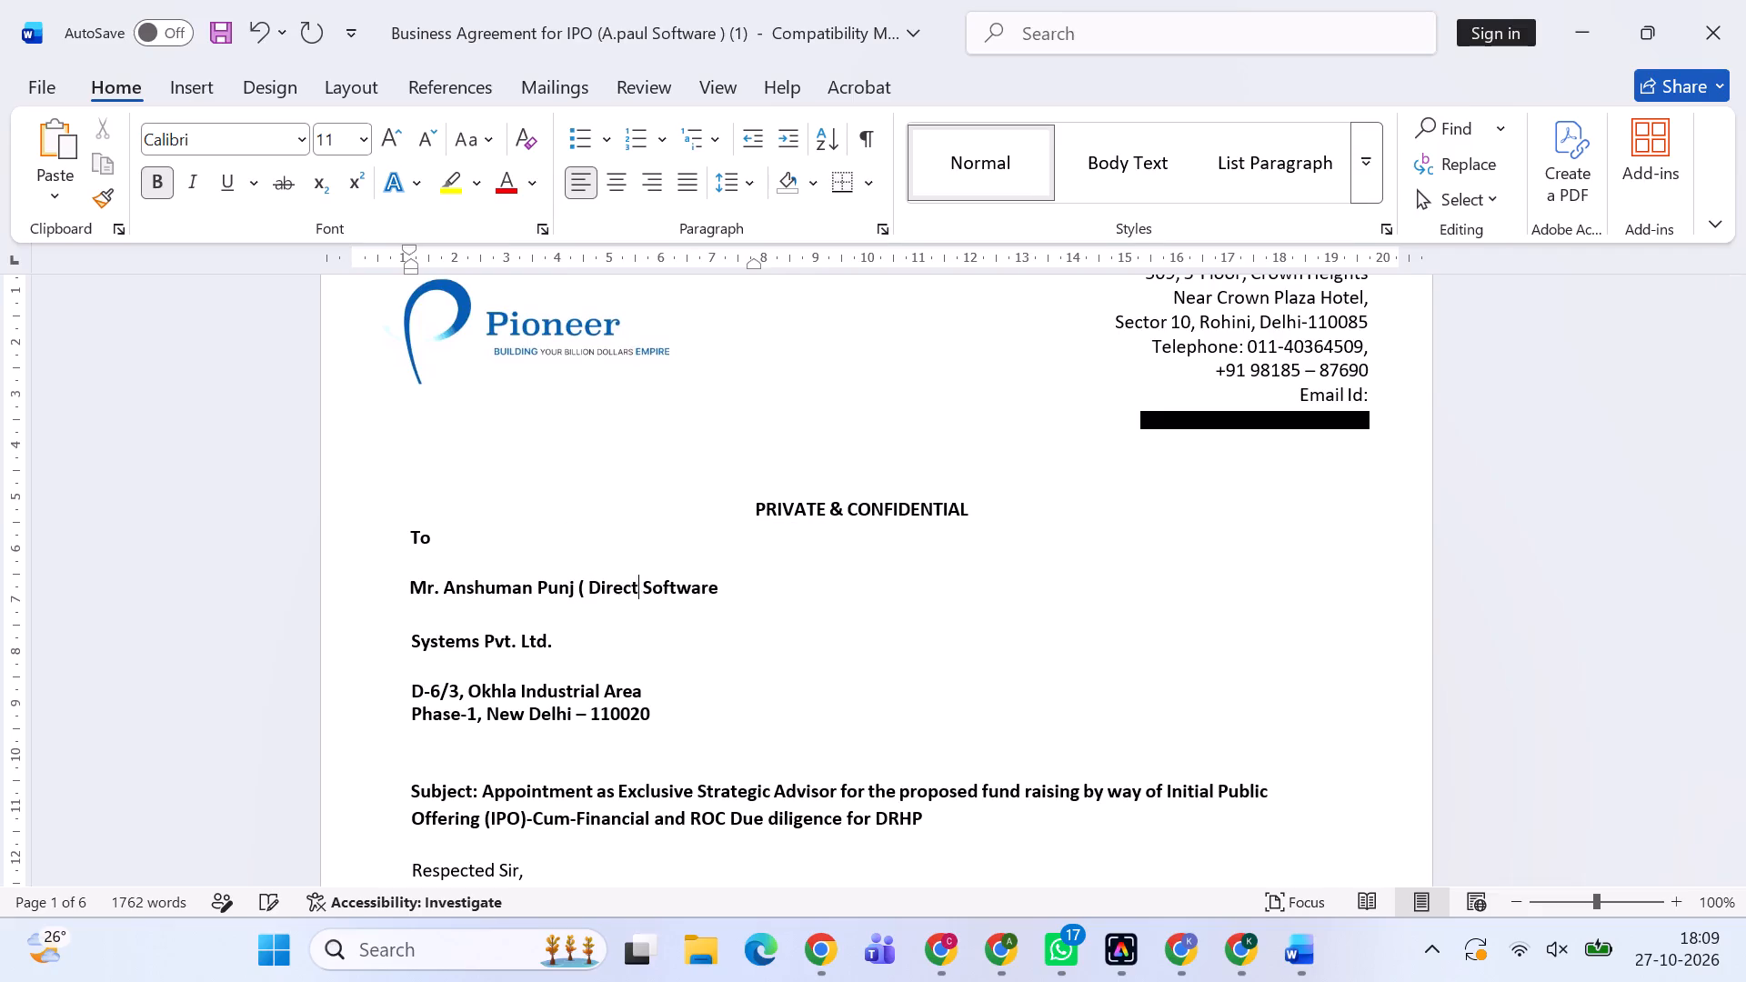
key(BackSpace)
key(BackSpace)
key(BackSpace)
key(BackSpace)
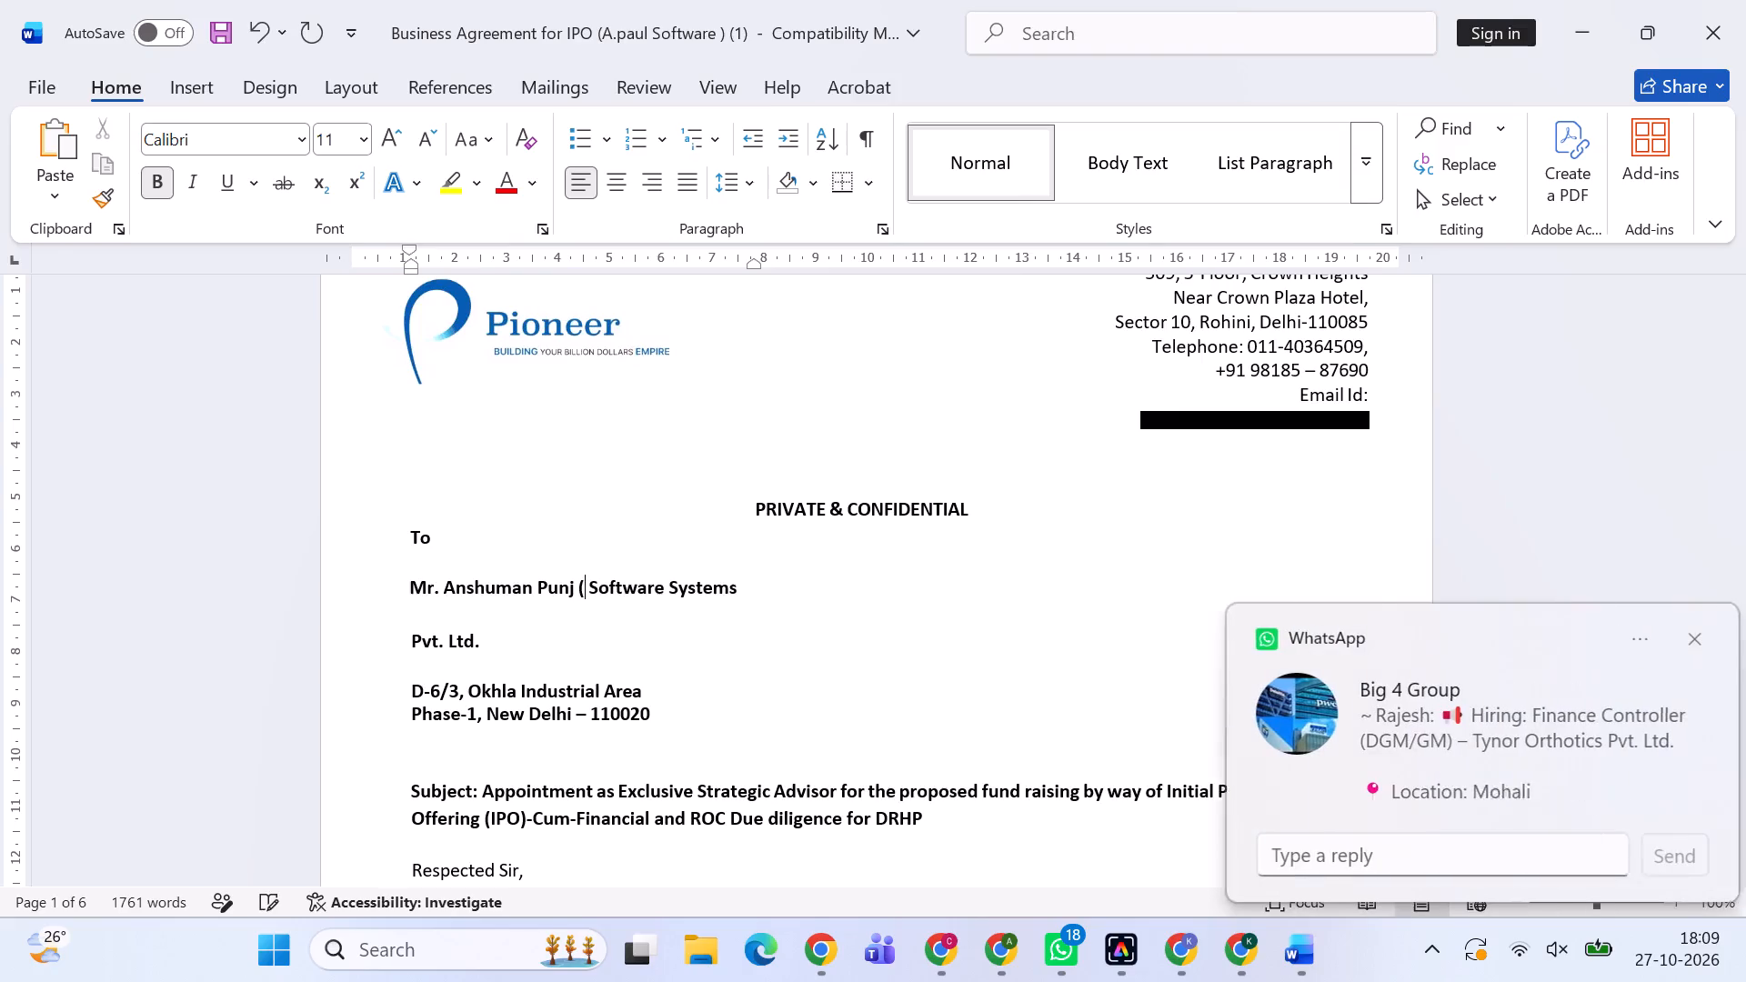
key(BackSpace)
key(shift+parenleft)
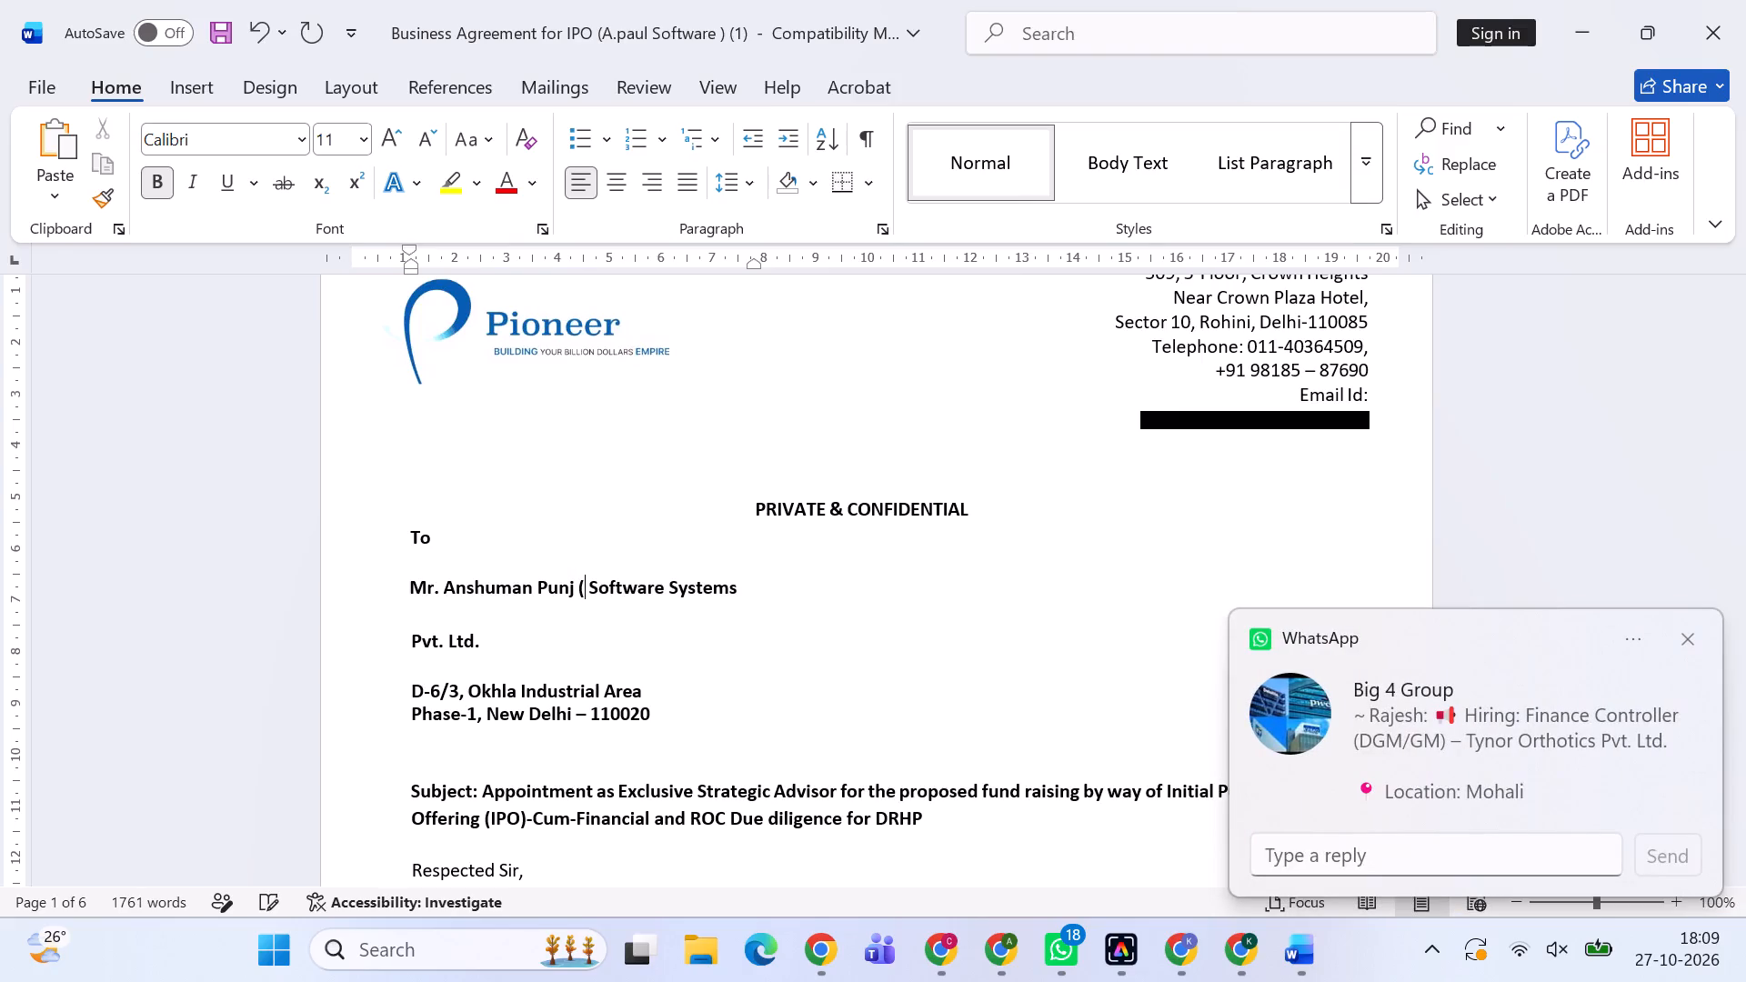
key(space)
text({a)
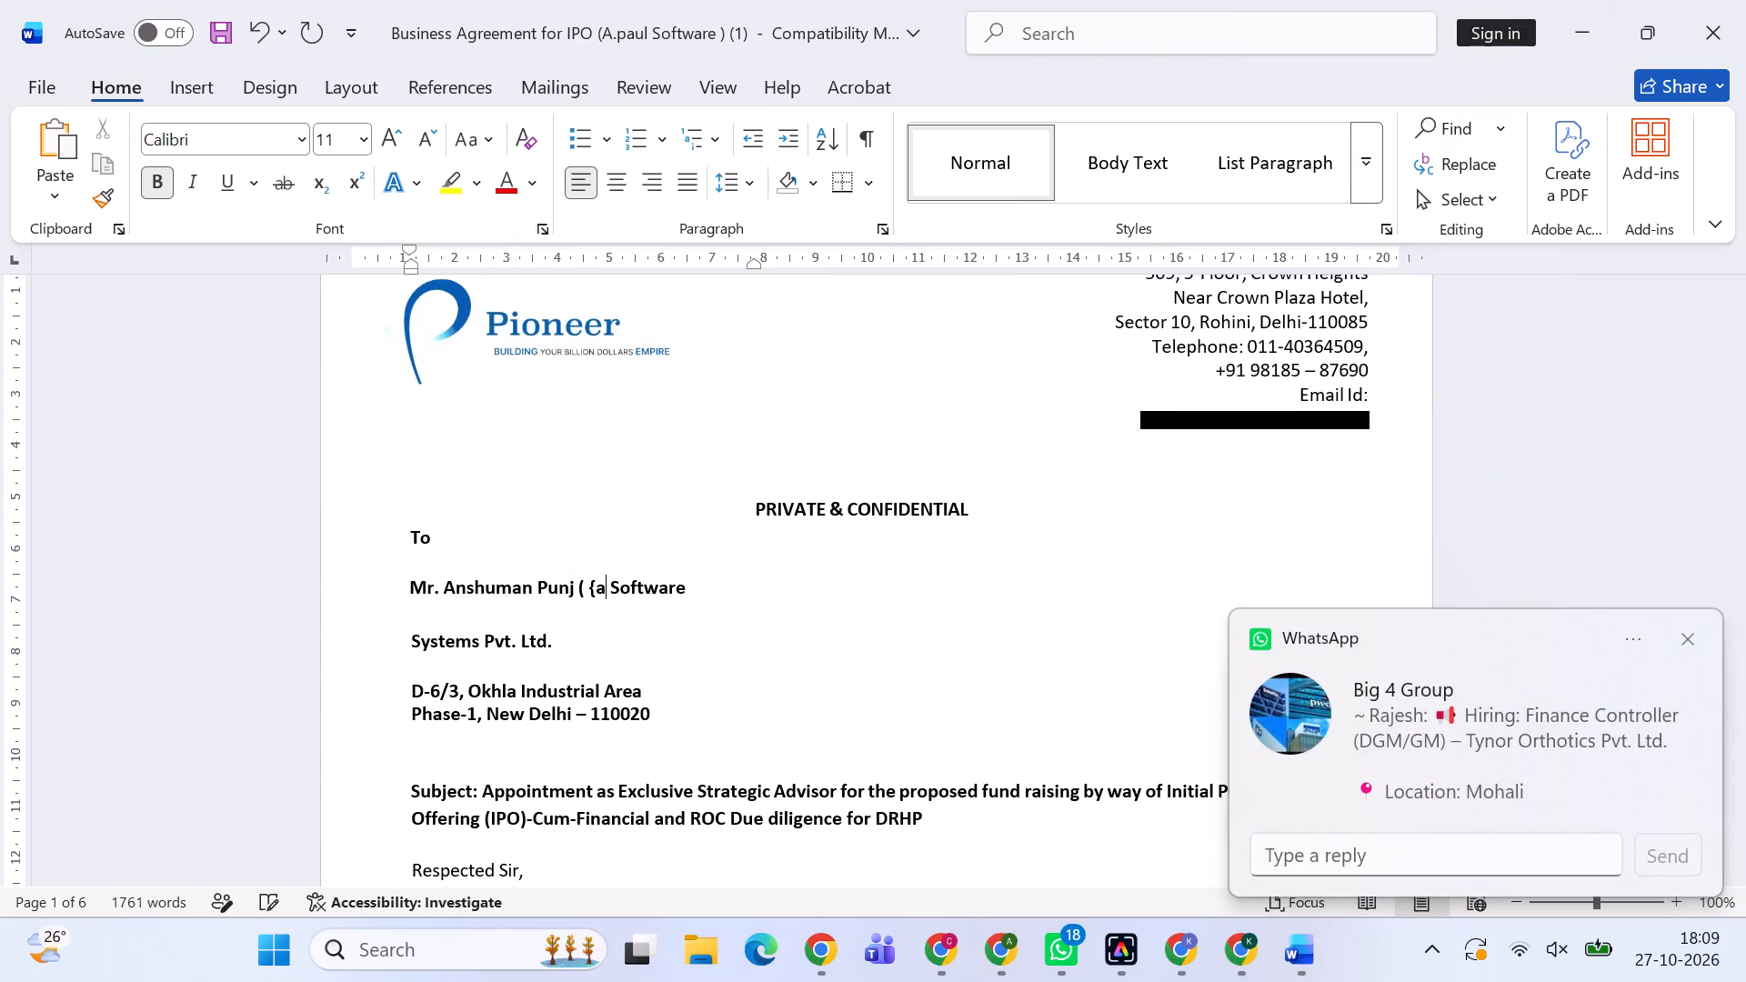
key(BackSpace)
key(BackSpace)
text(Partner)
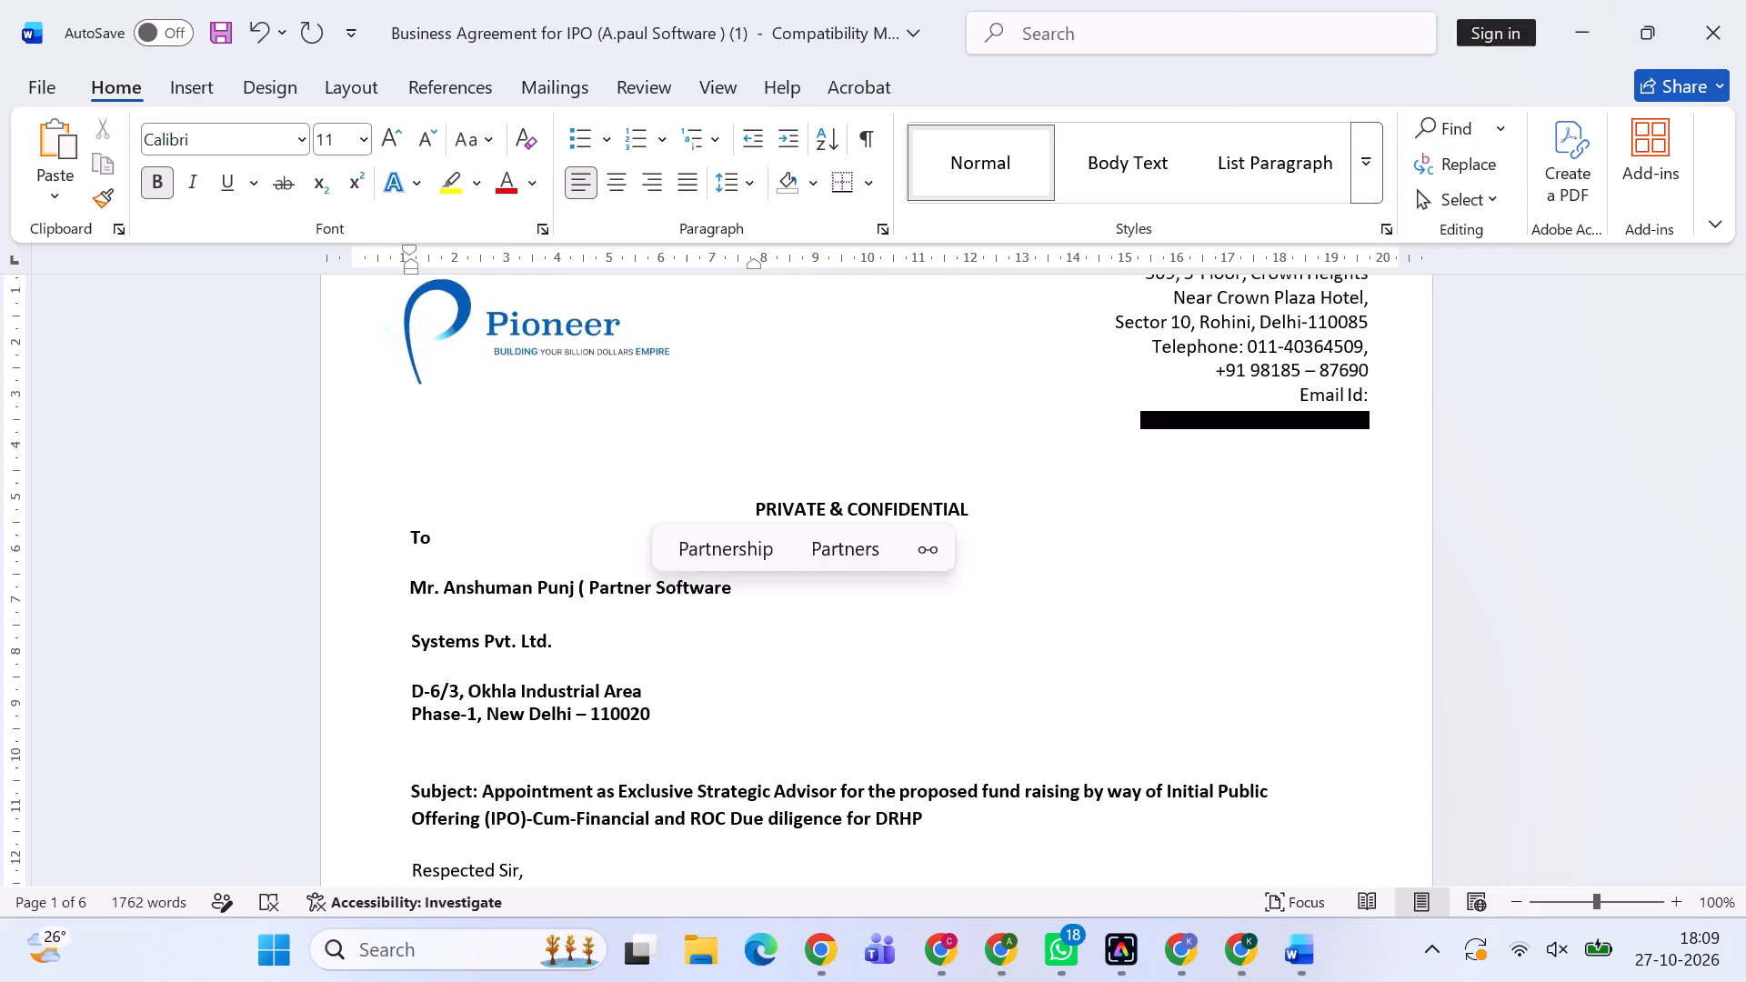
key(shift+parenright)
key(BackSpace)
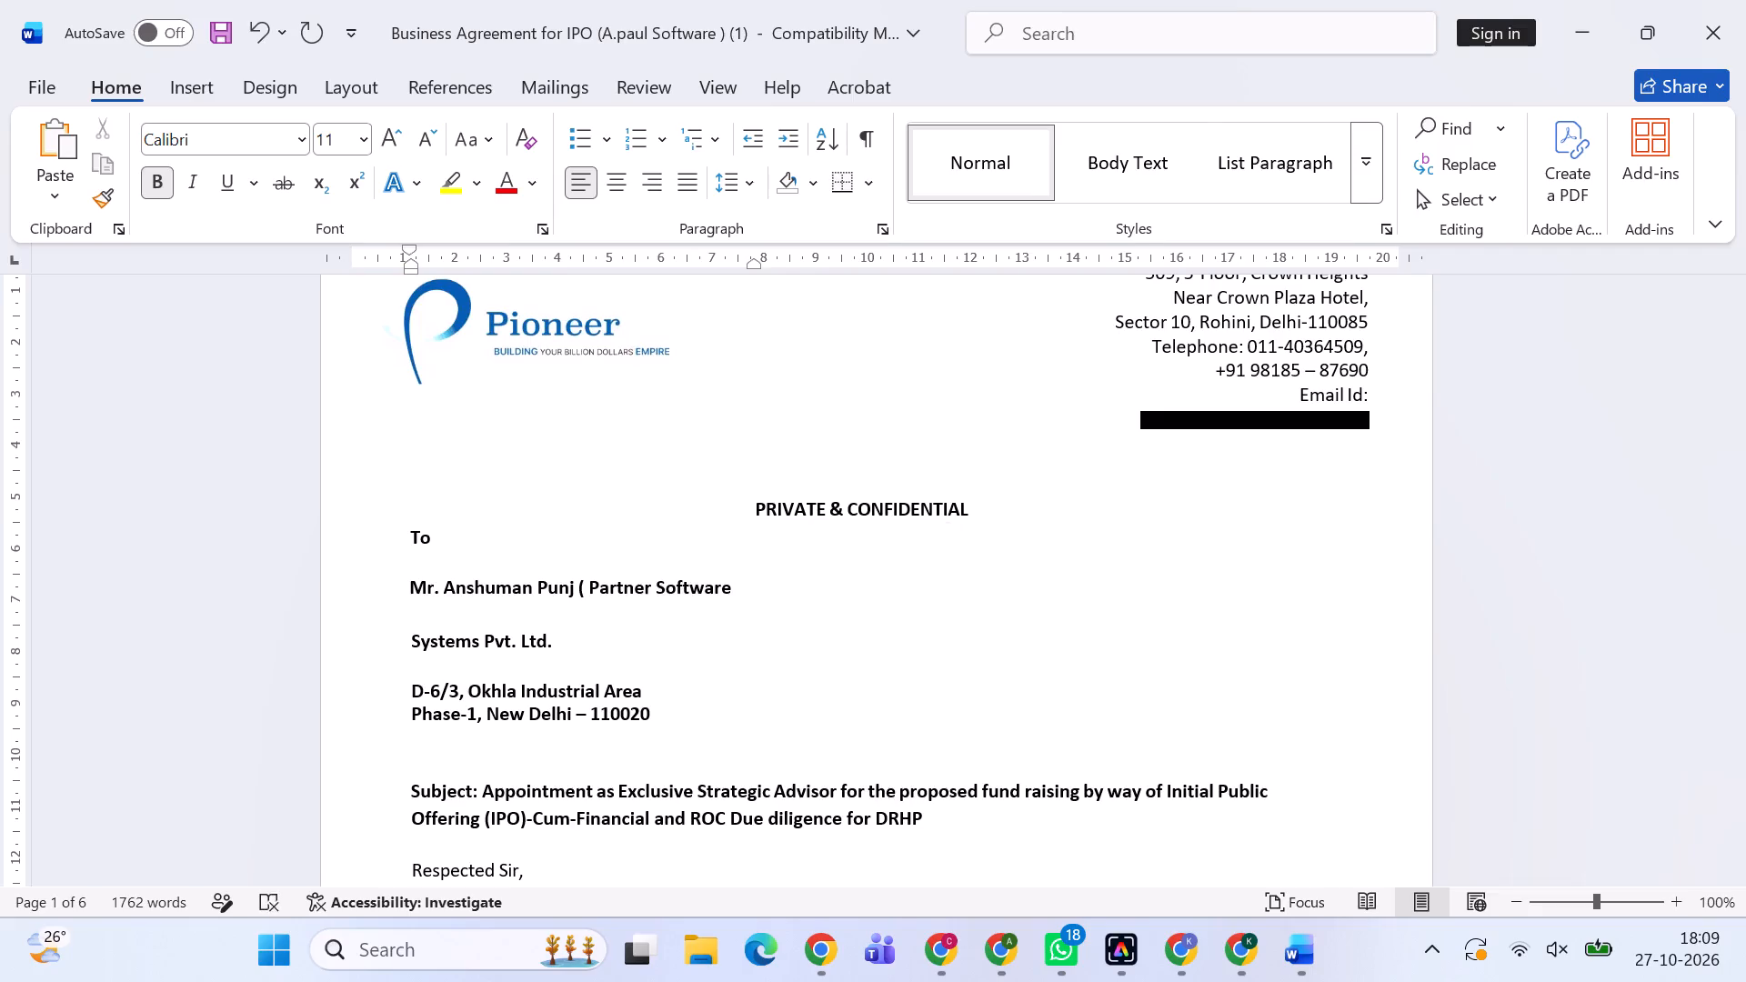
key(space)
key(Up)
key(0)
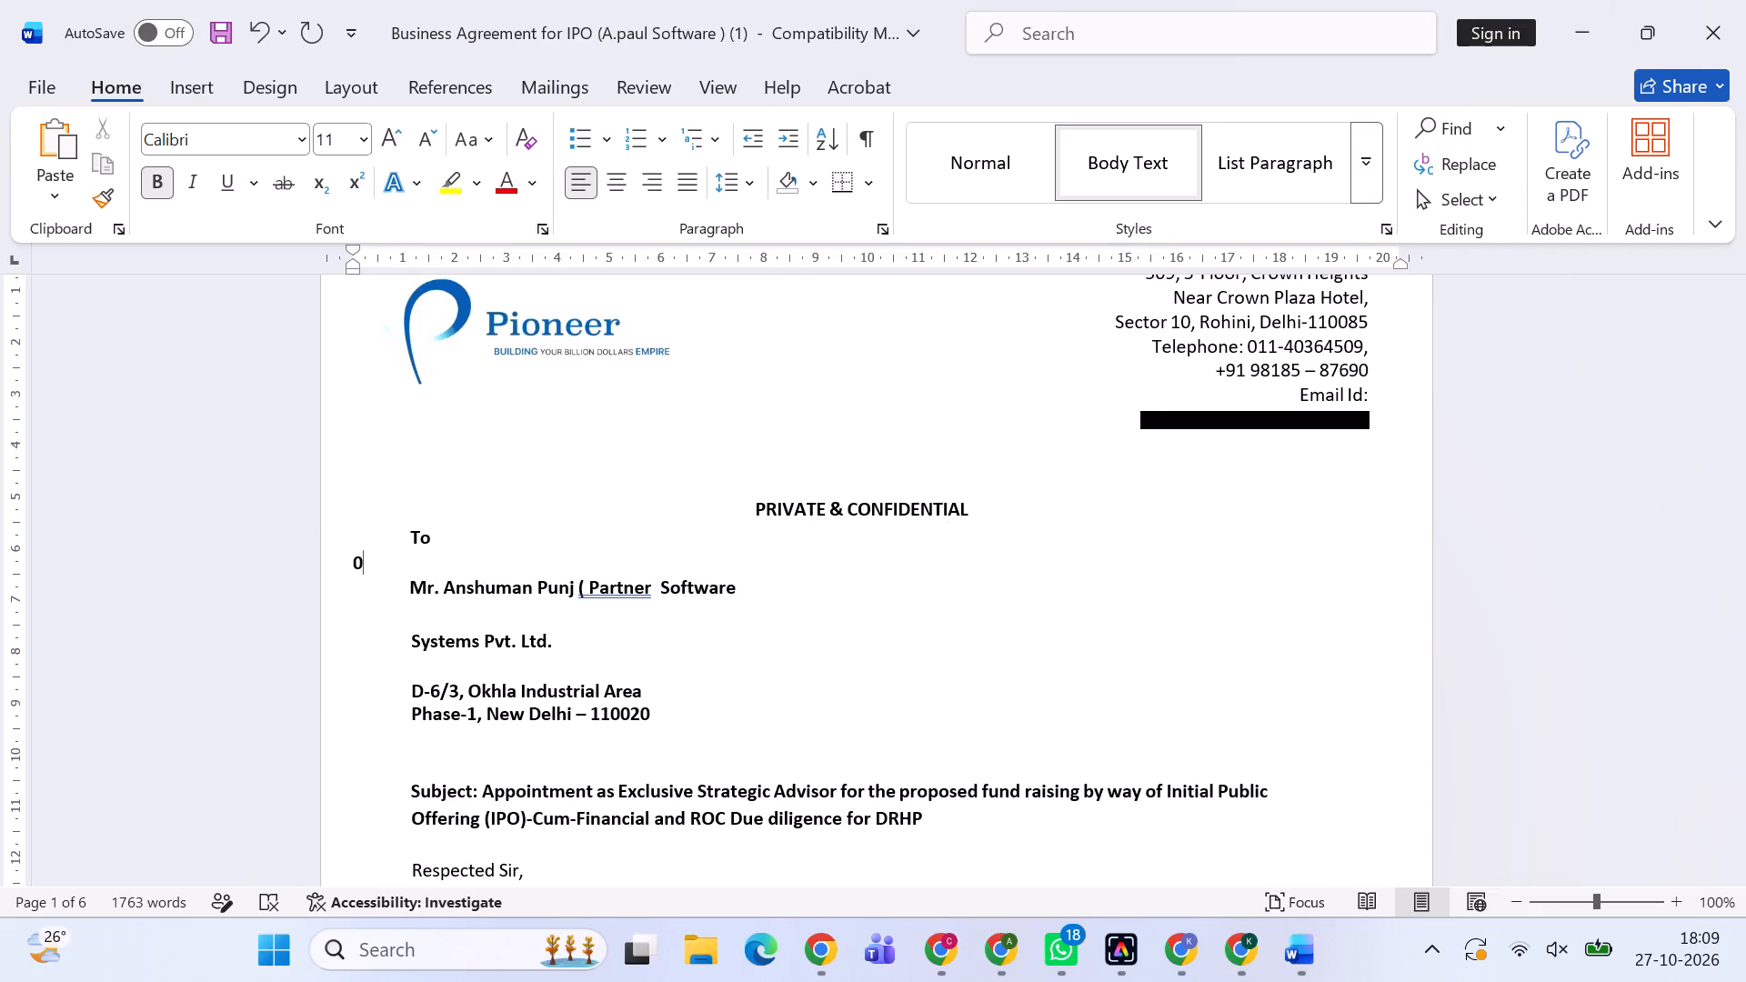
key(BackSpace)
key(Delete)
click(657, 556)
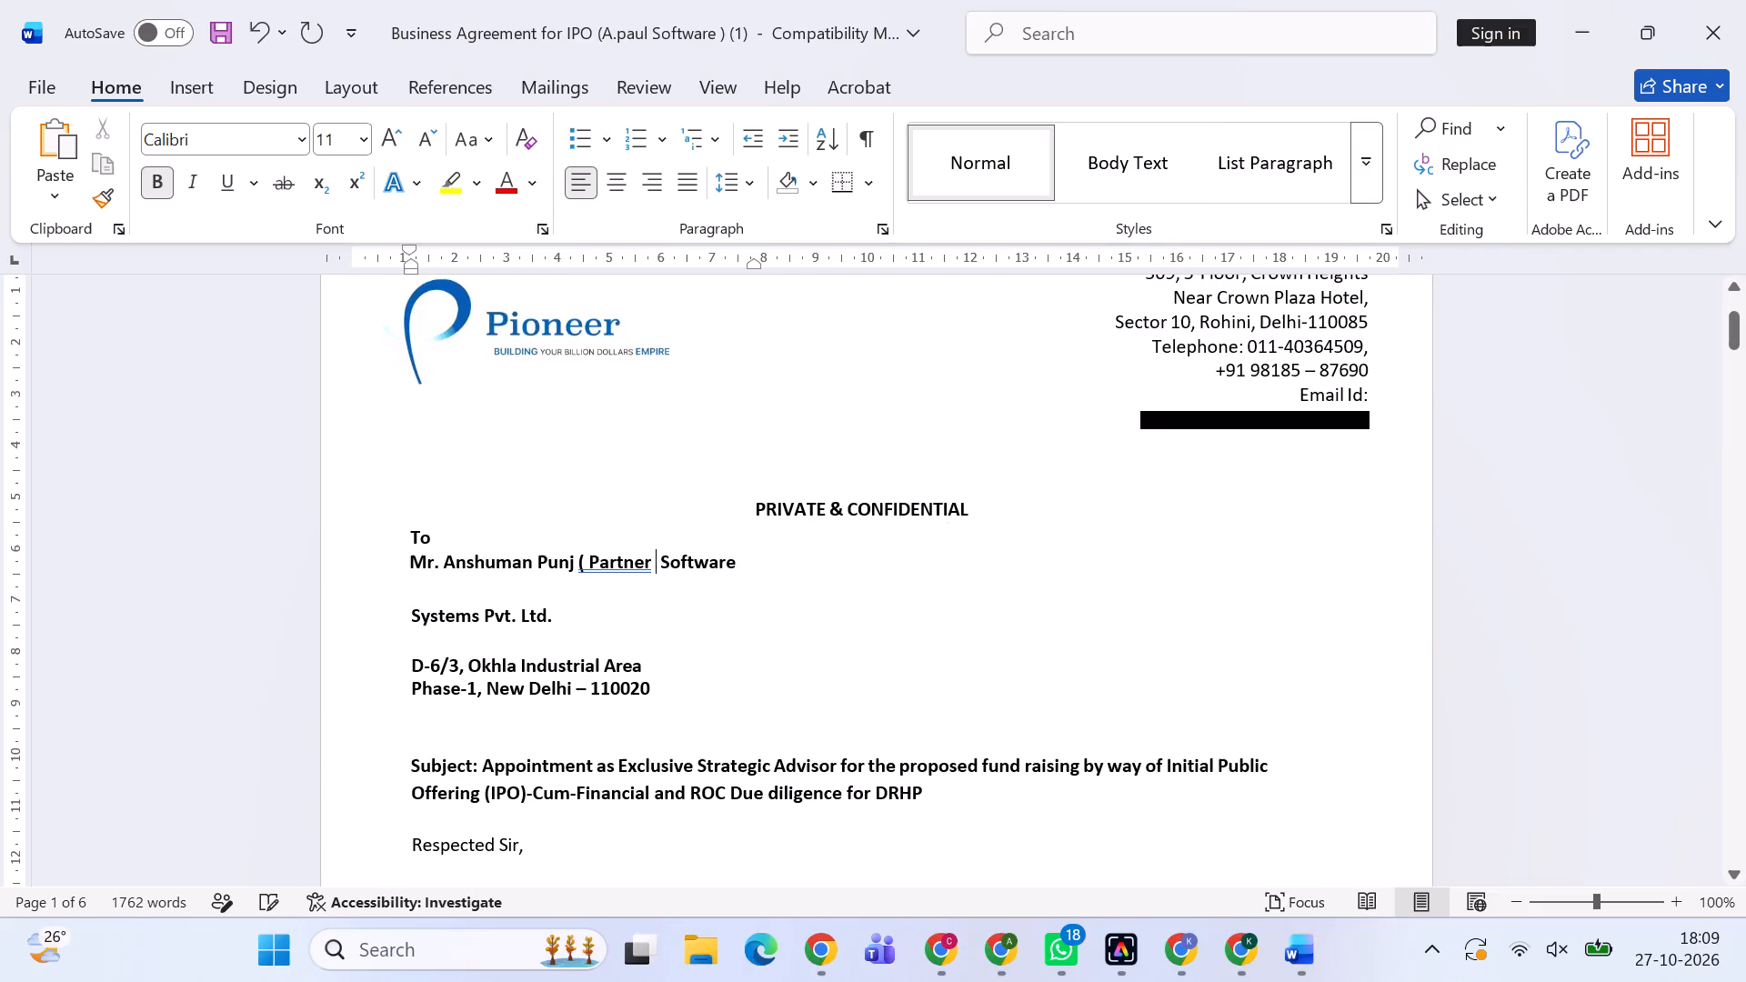
key(shift+parenright)
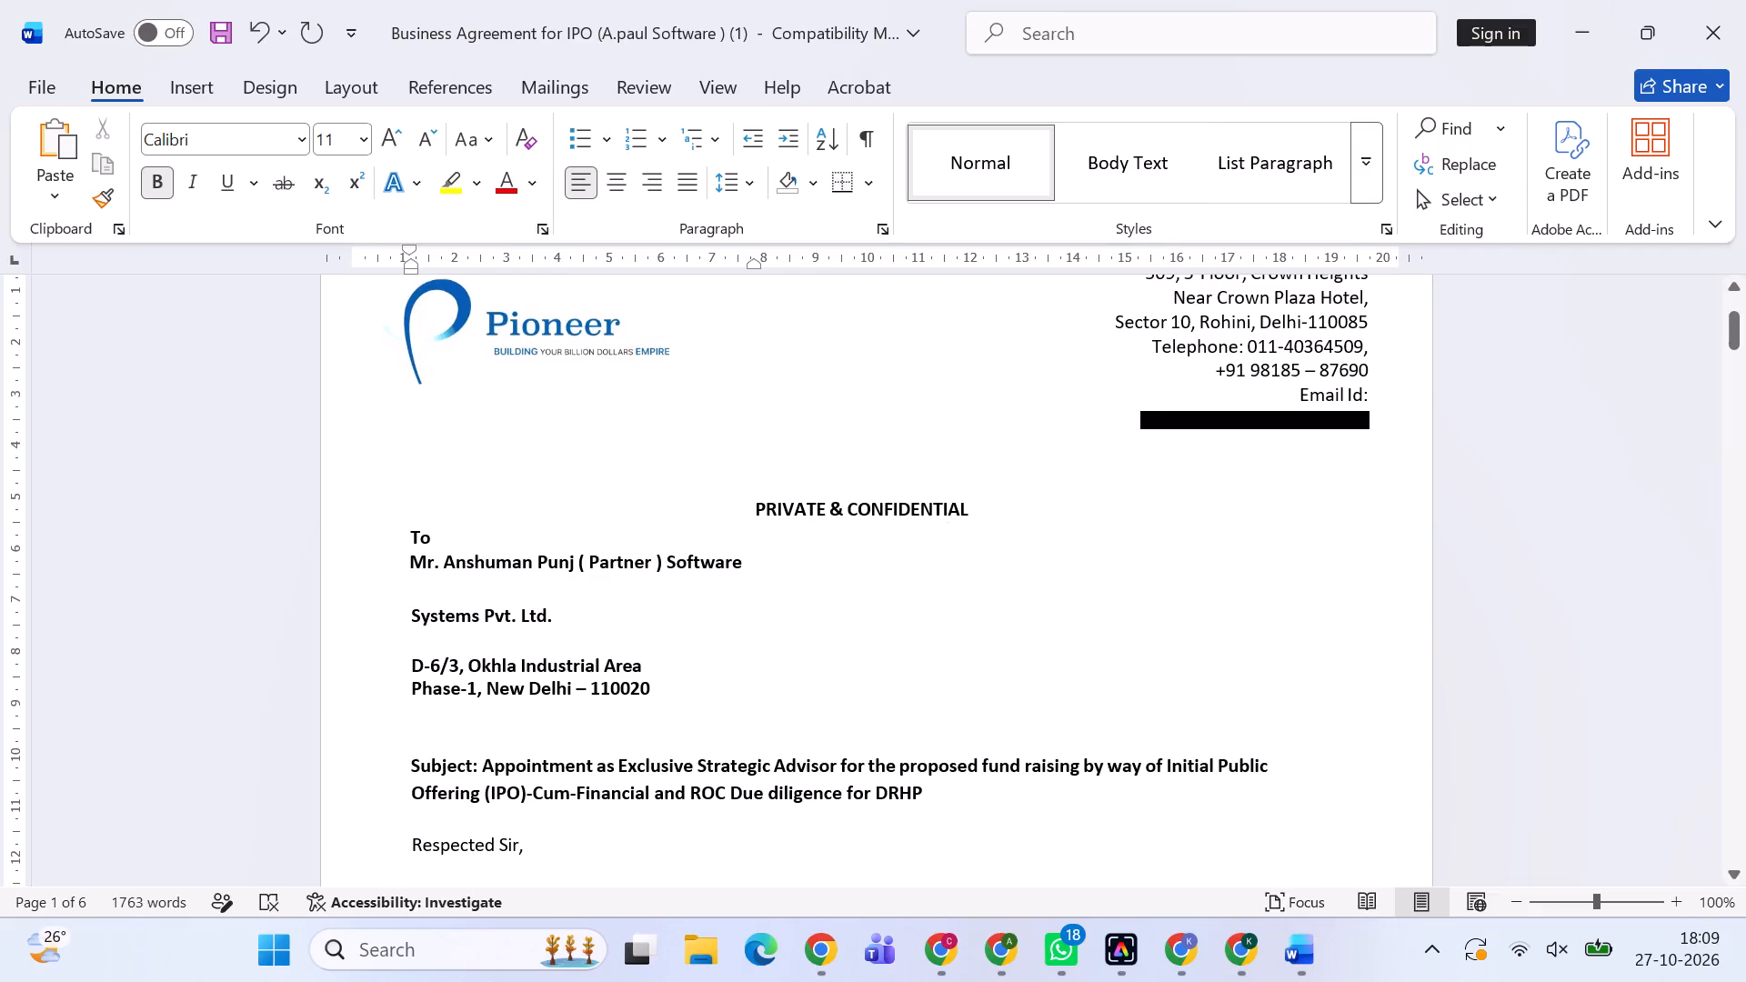
Replace the remaining old company name below the addressee with "Supervac Industries LLP".
click(758, 559)
key(BackSpace)
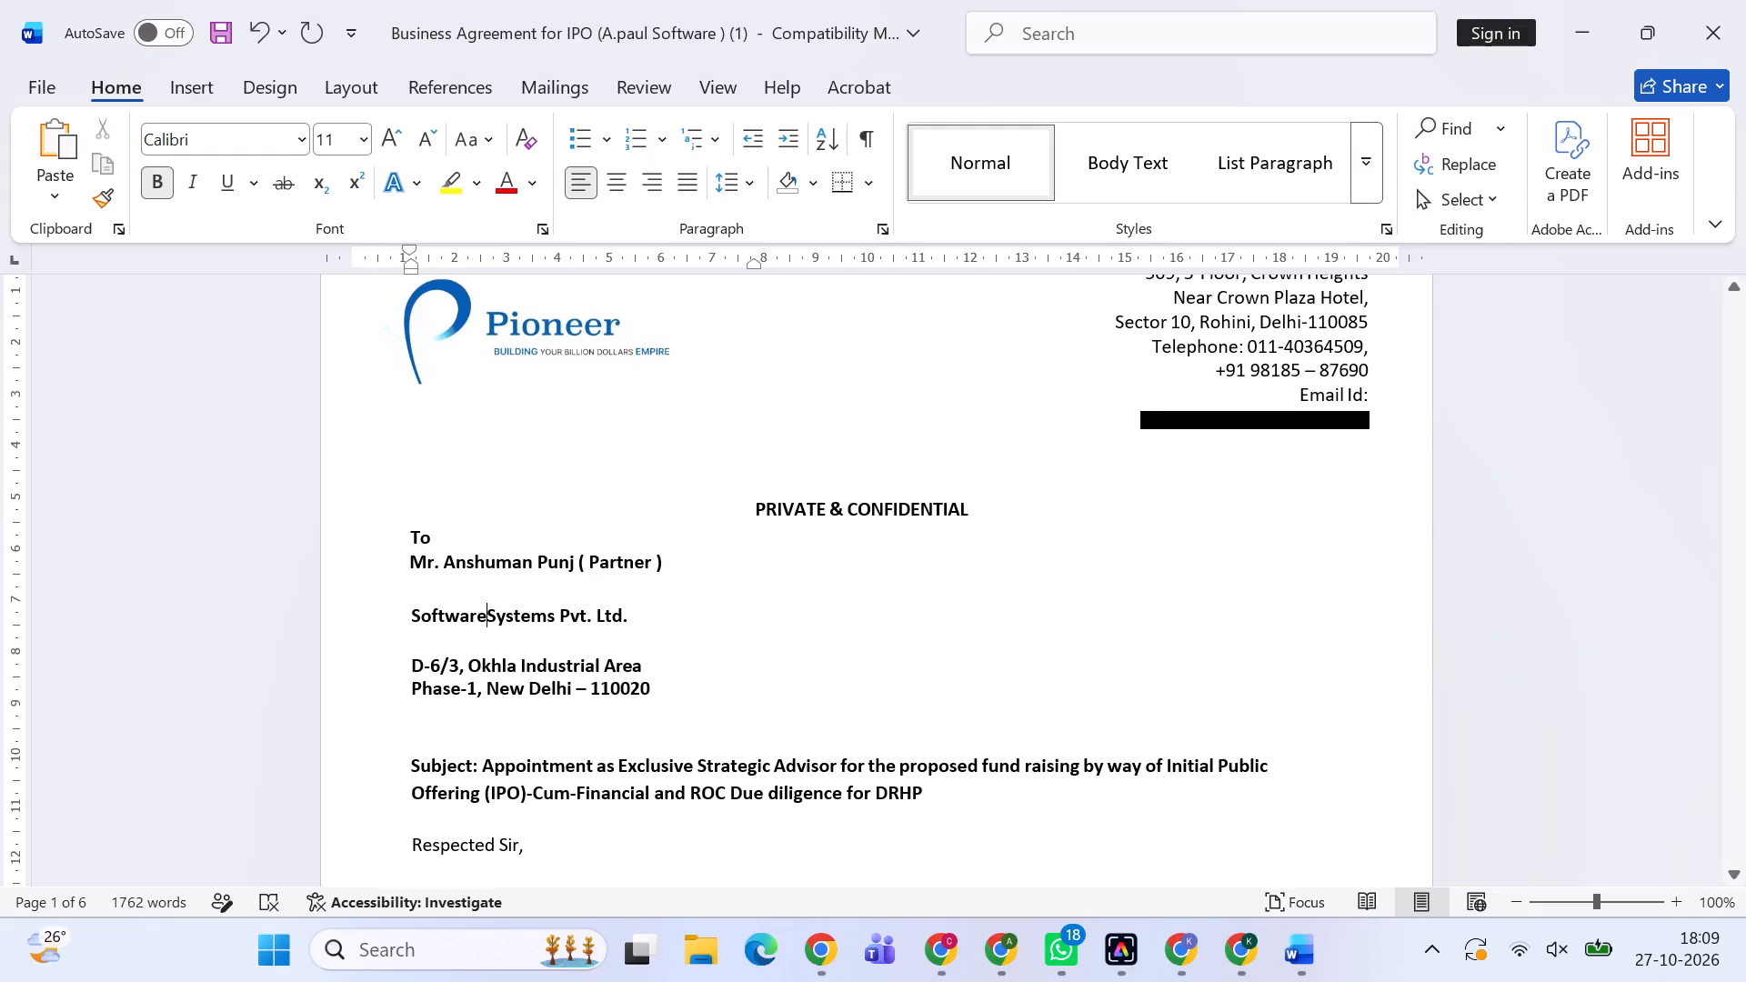
drag(643, 616, 434, 611)
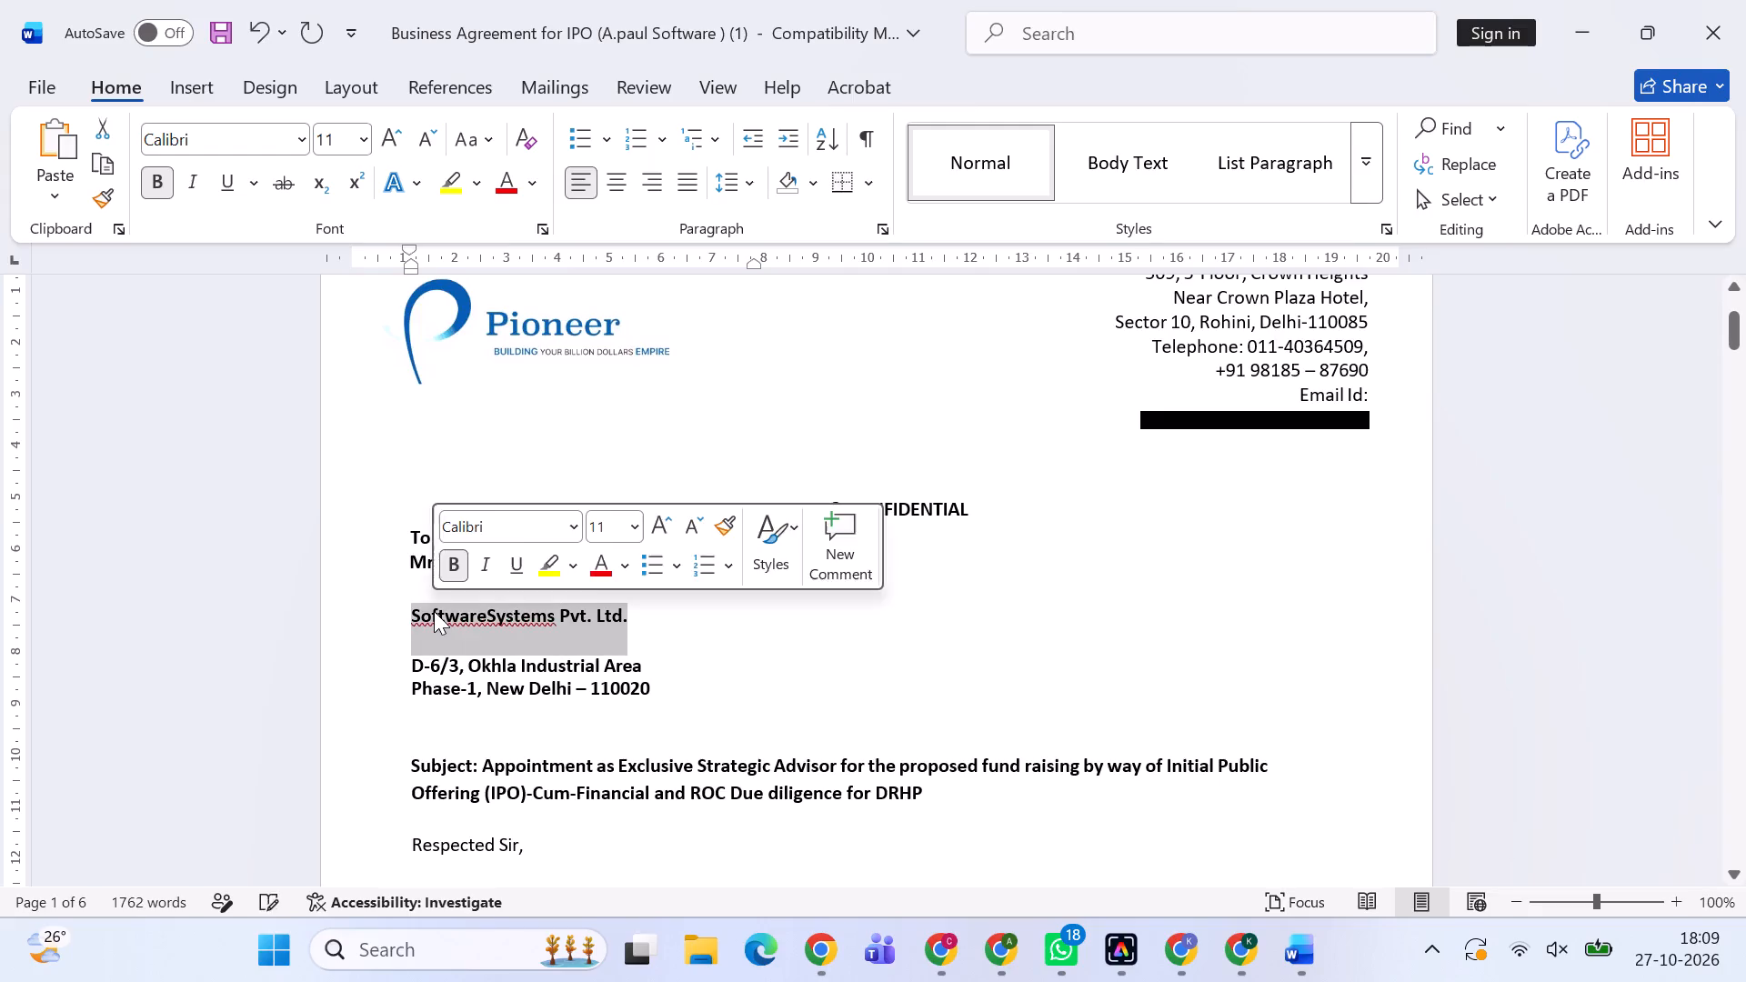
key(BackSpace)
key(shift+Return)
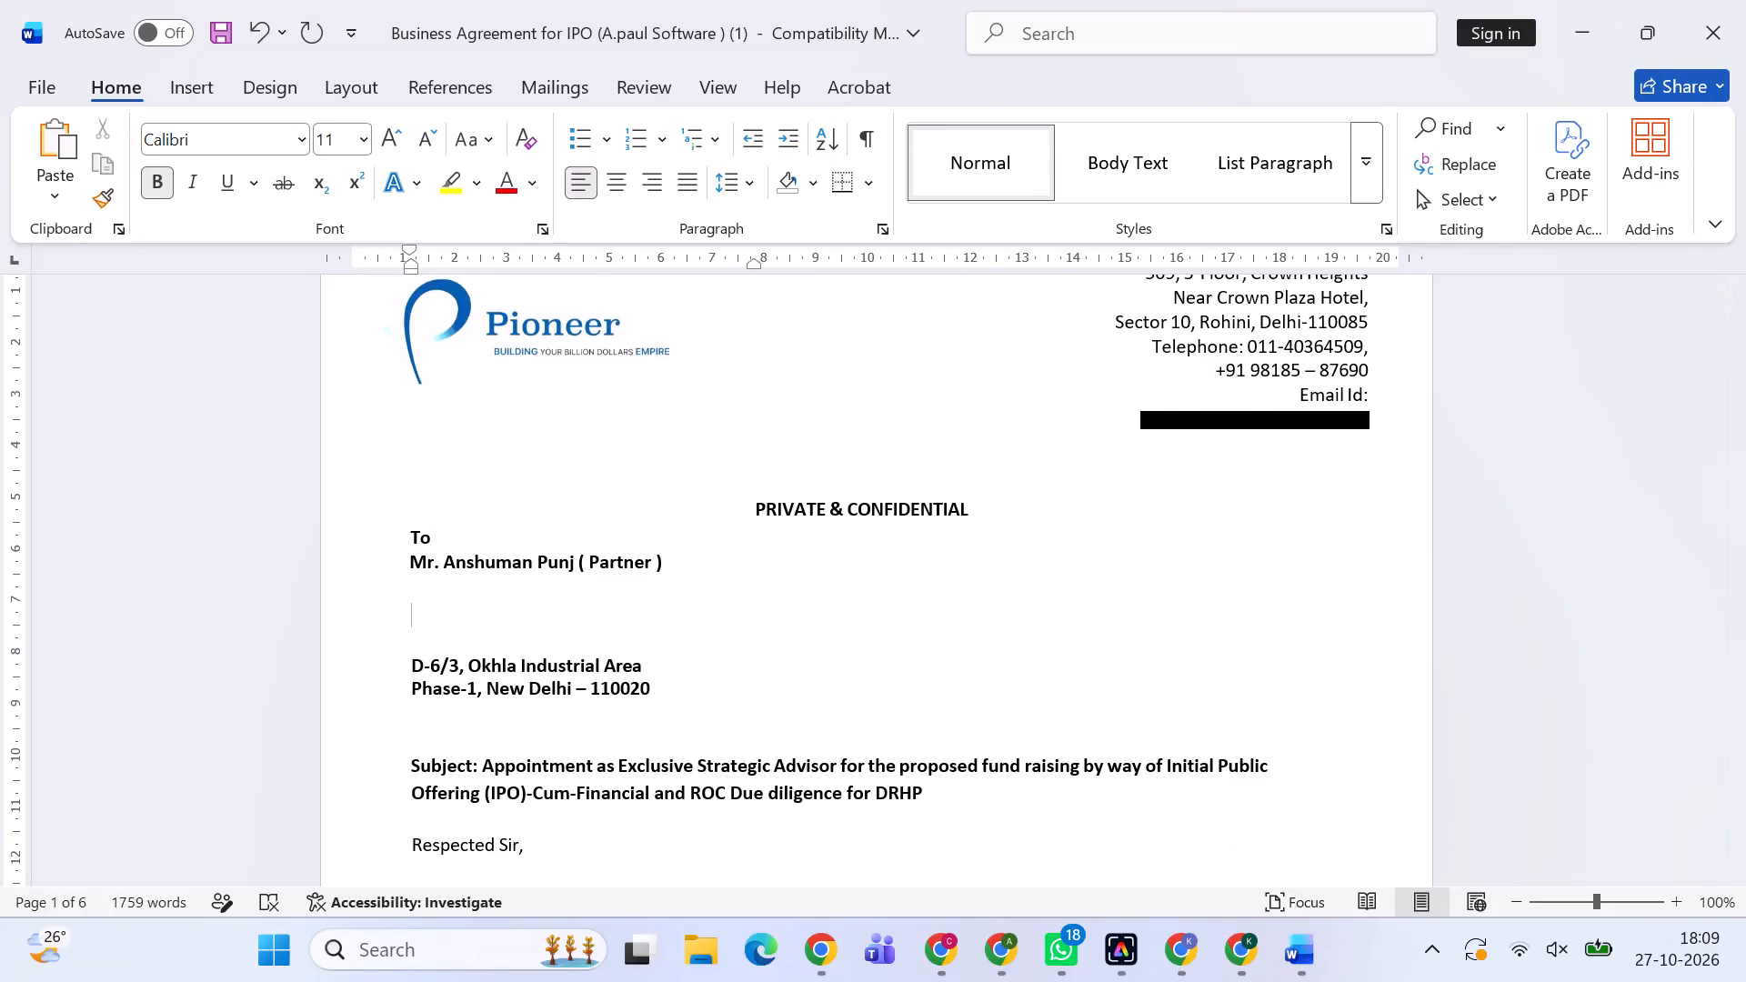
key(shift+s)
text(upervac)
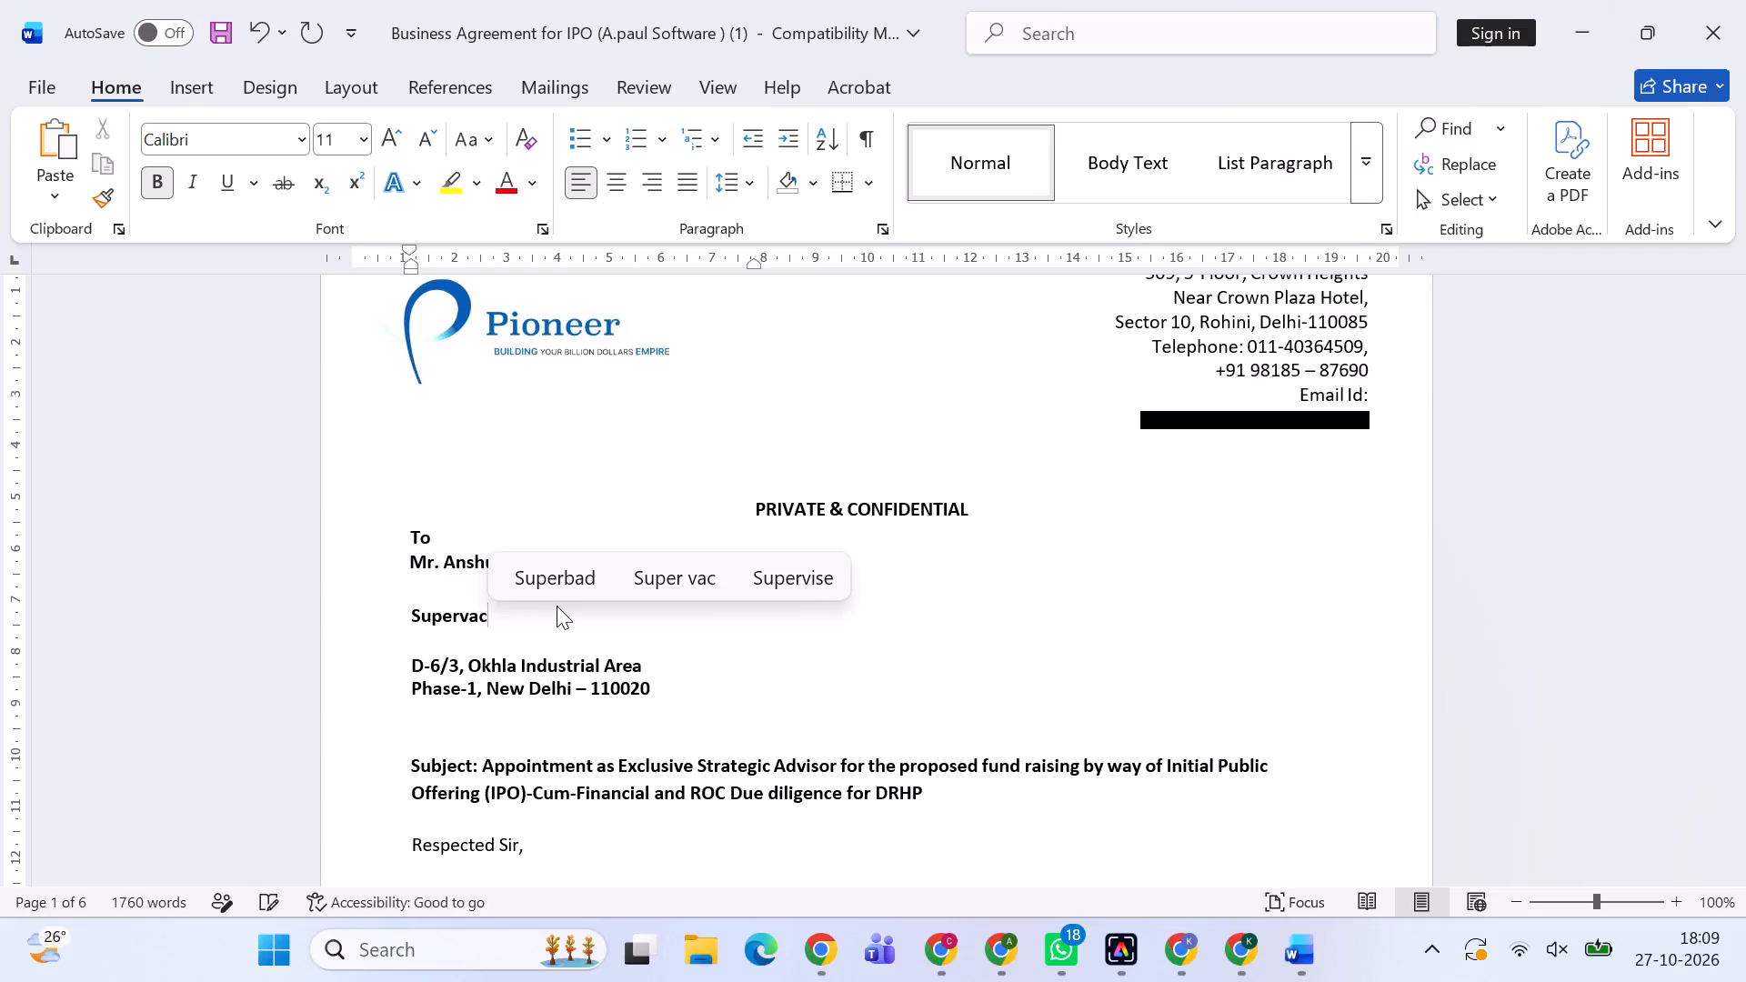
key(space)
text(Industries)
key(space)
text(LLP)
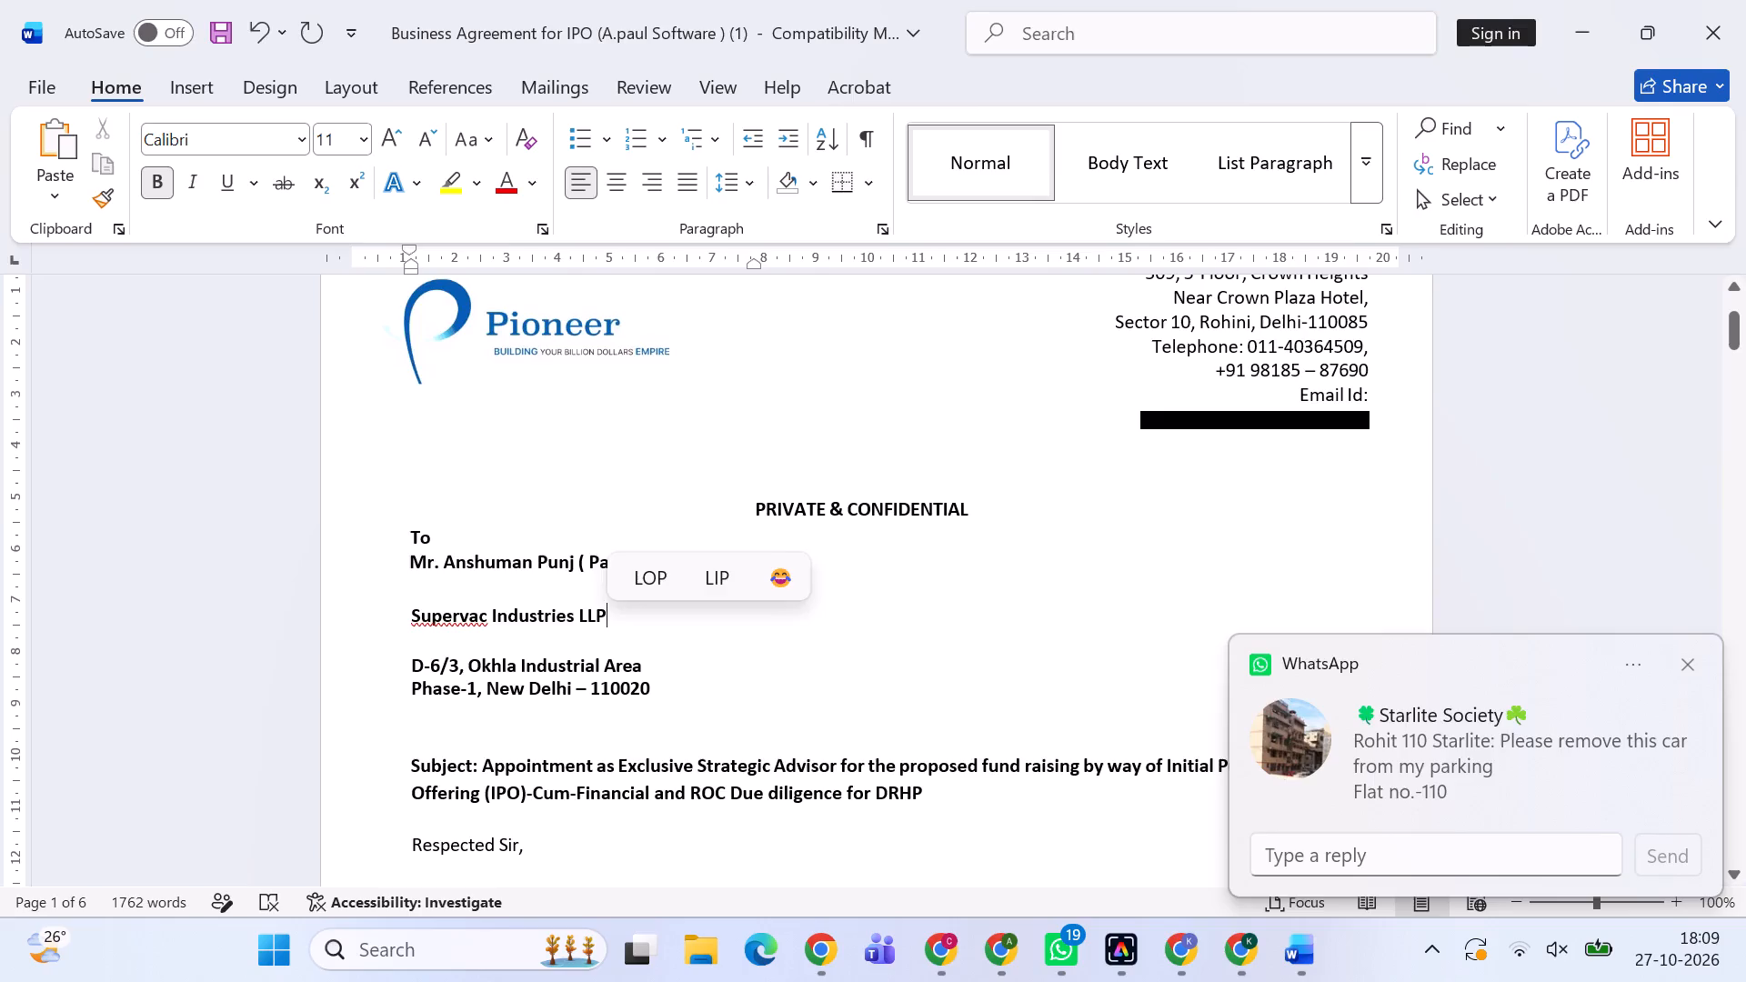
Delete the old two-line company address beneath the Supervac company name.
click(673, 669)
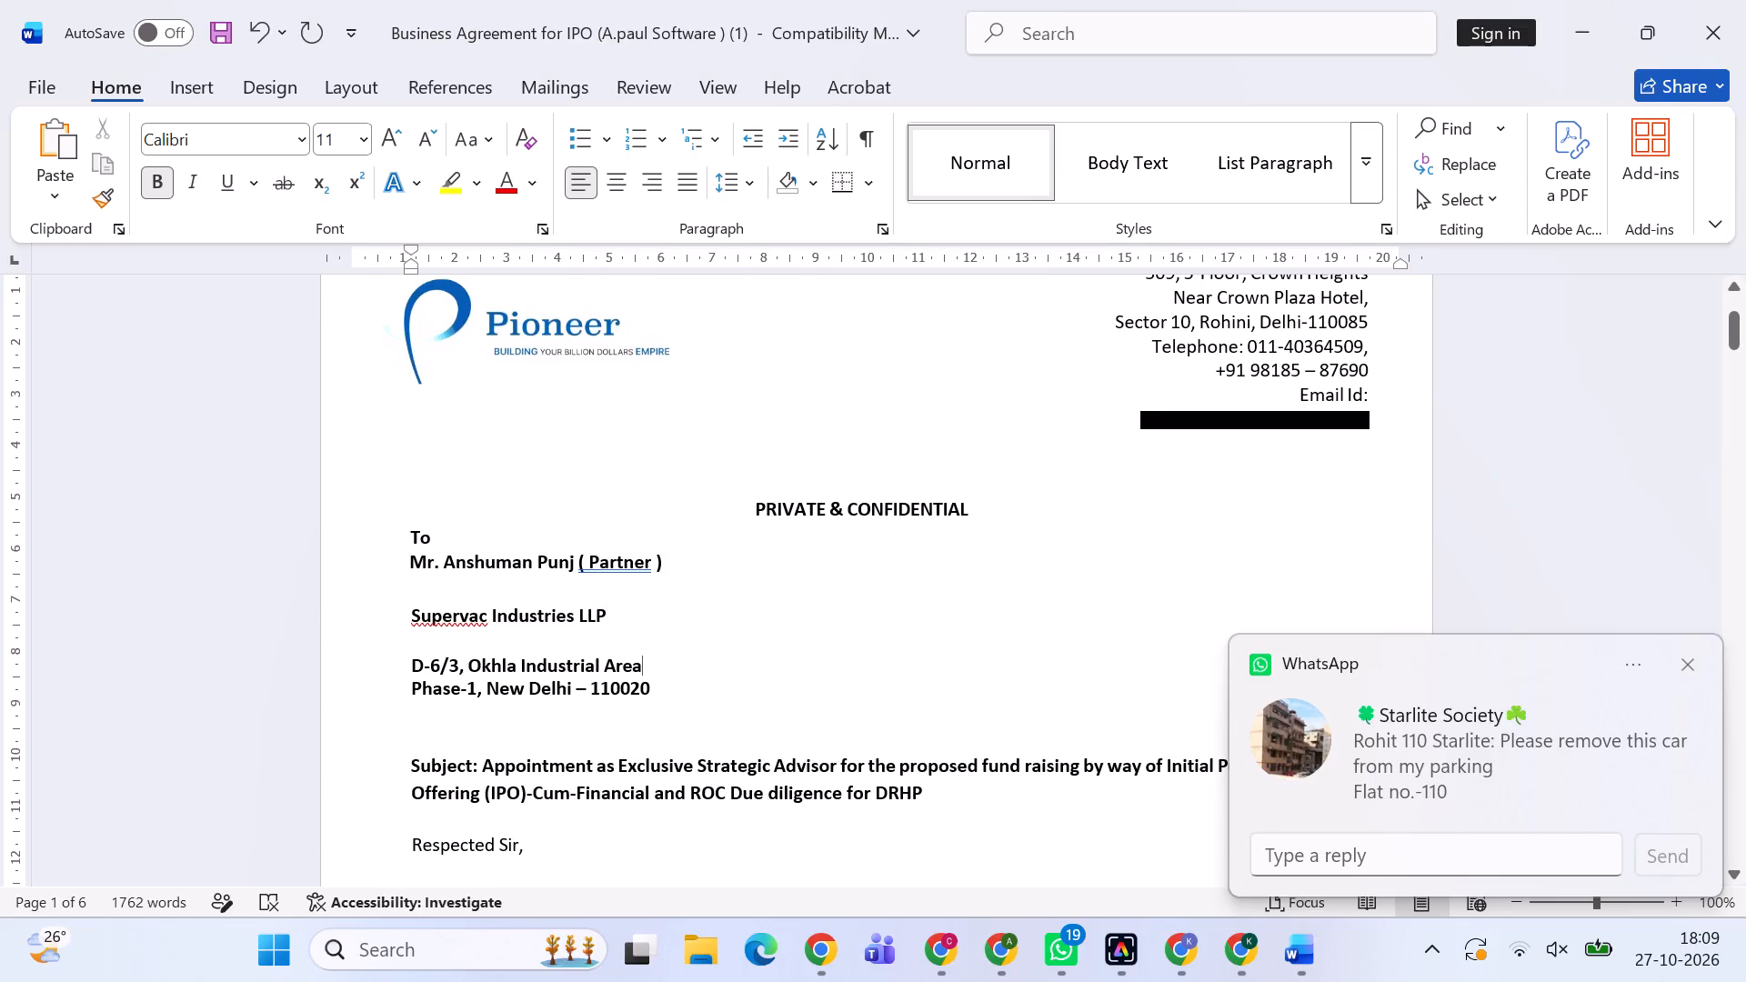
scroll(673, 669, down, 1)
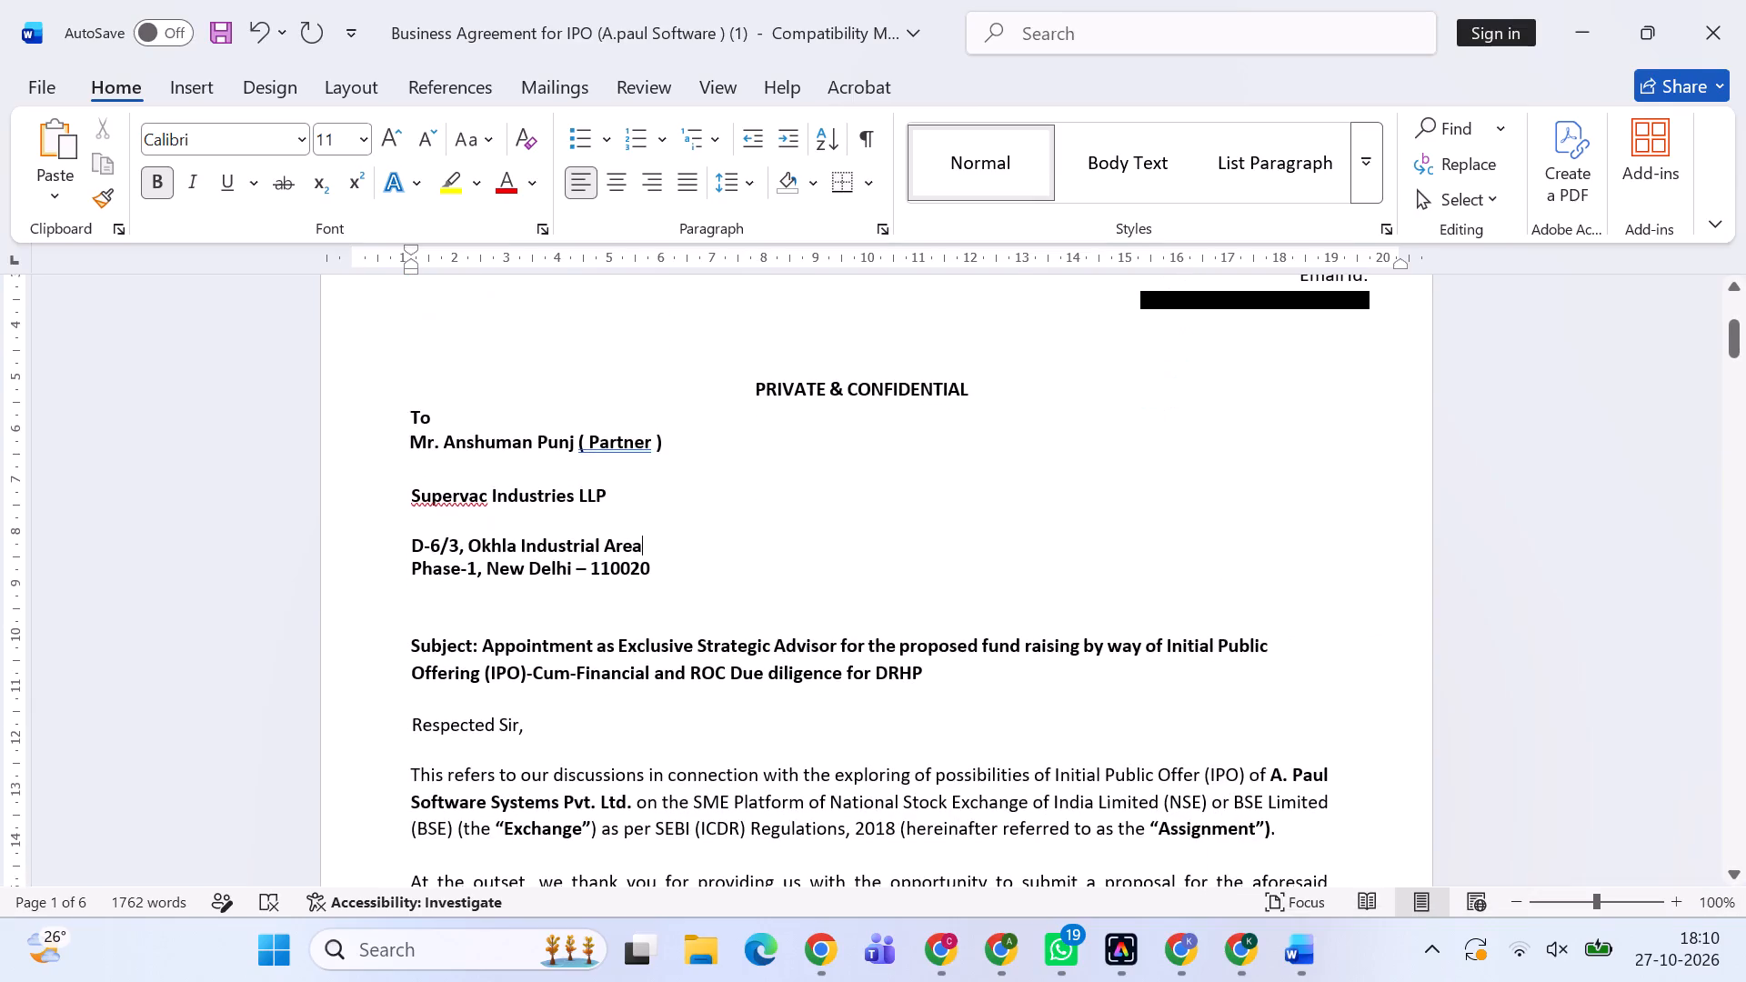
drag(658, 573, 405, 551)
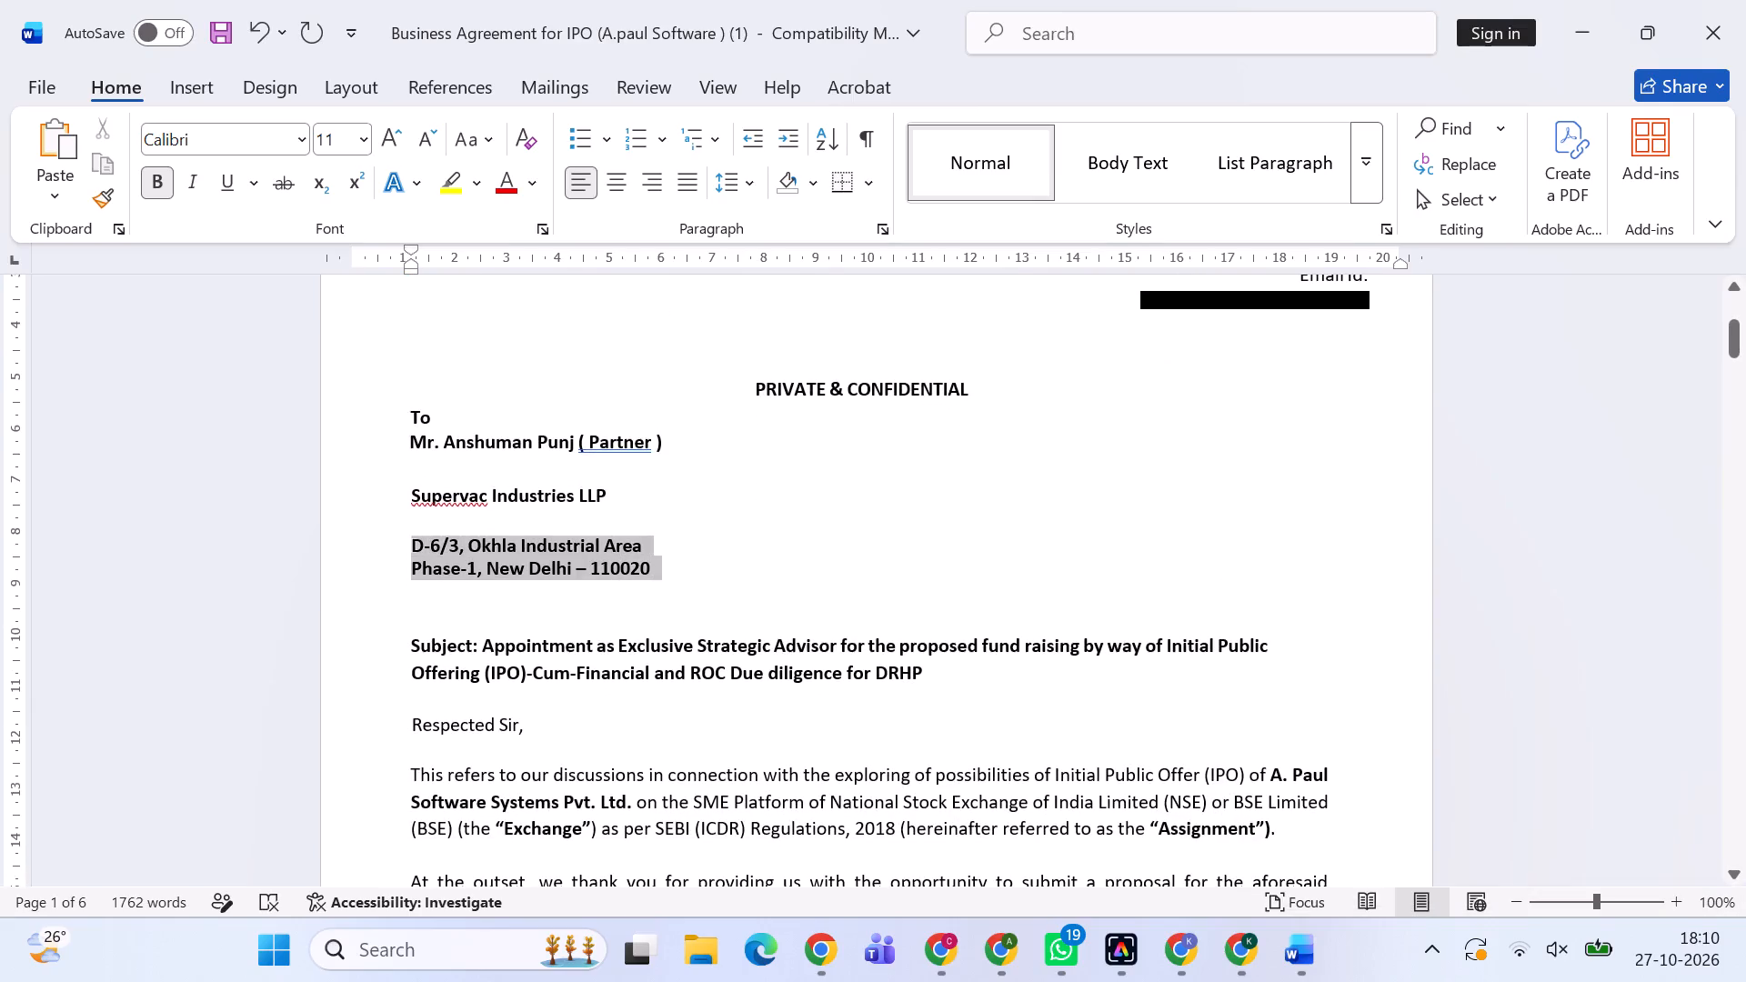
drag(405, 551, 404, 551)
key(BackSpace)
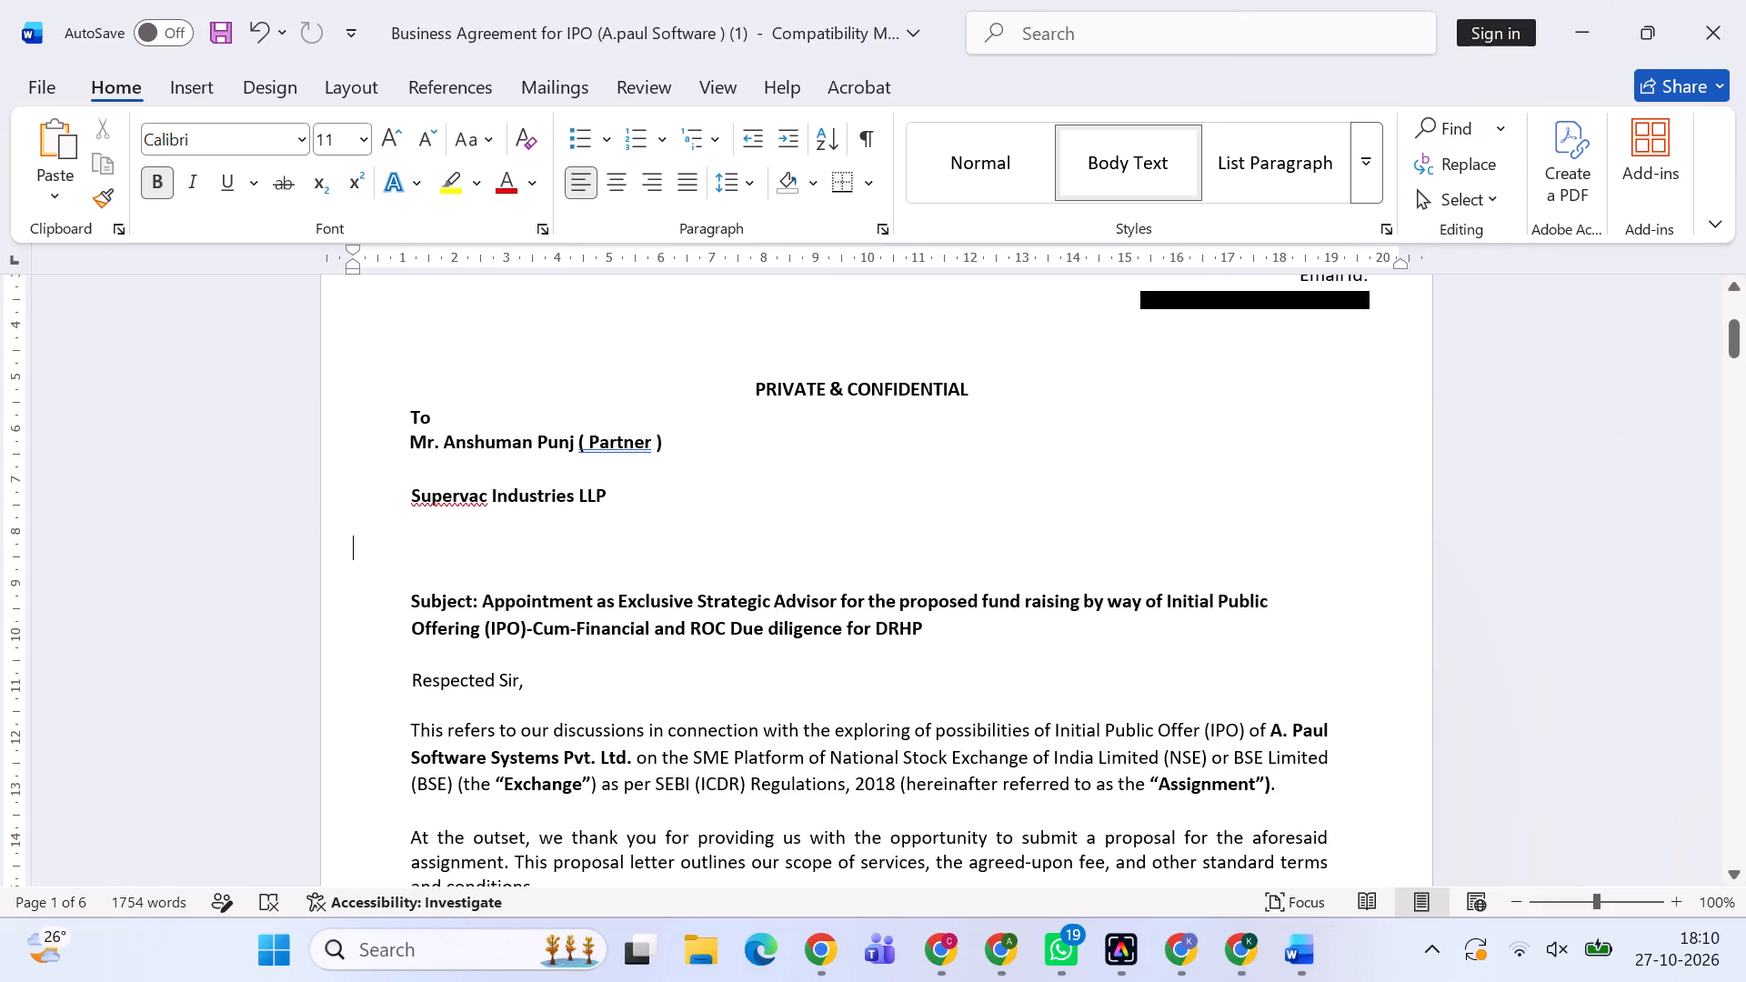
Enter Supervac's unit number and factory complex as the first address line below the company name.
click(638, 493)
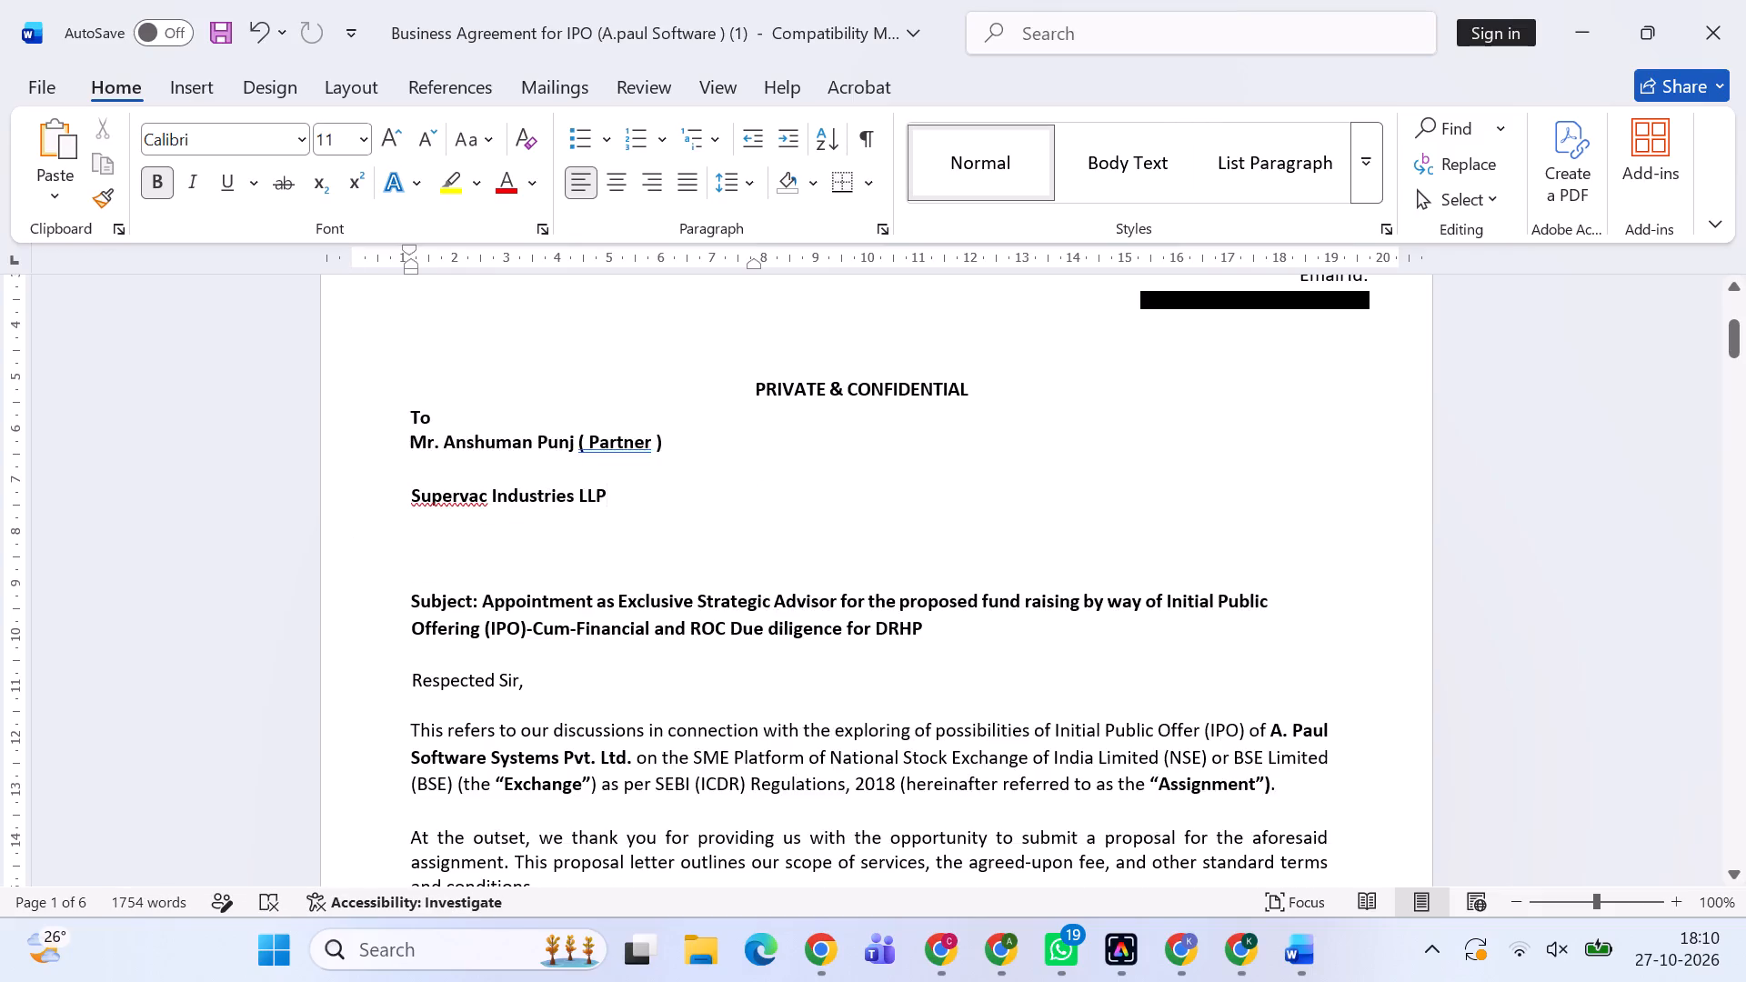
key(shift+Return)
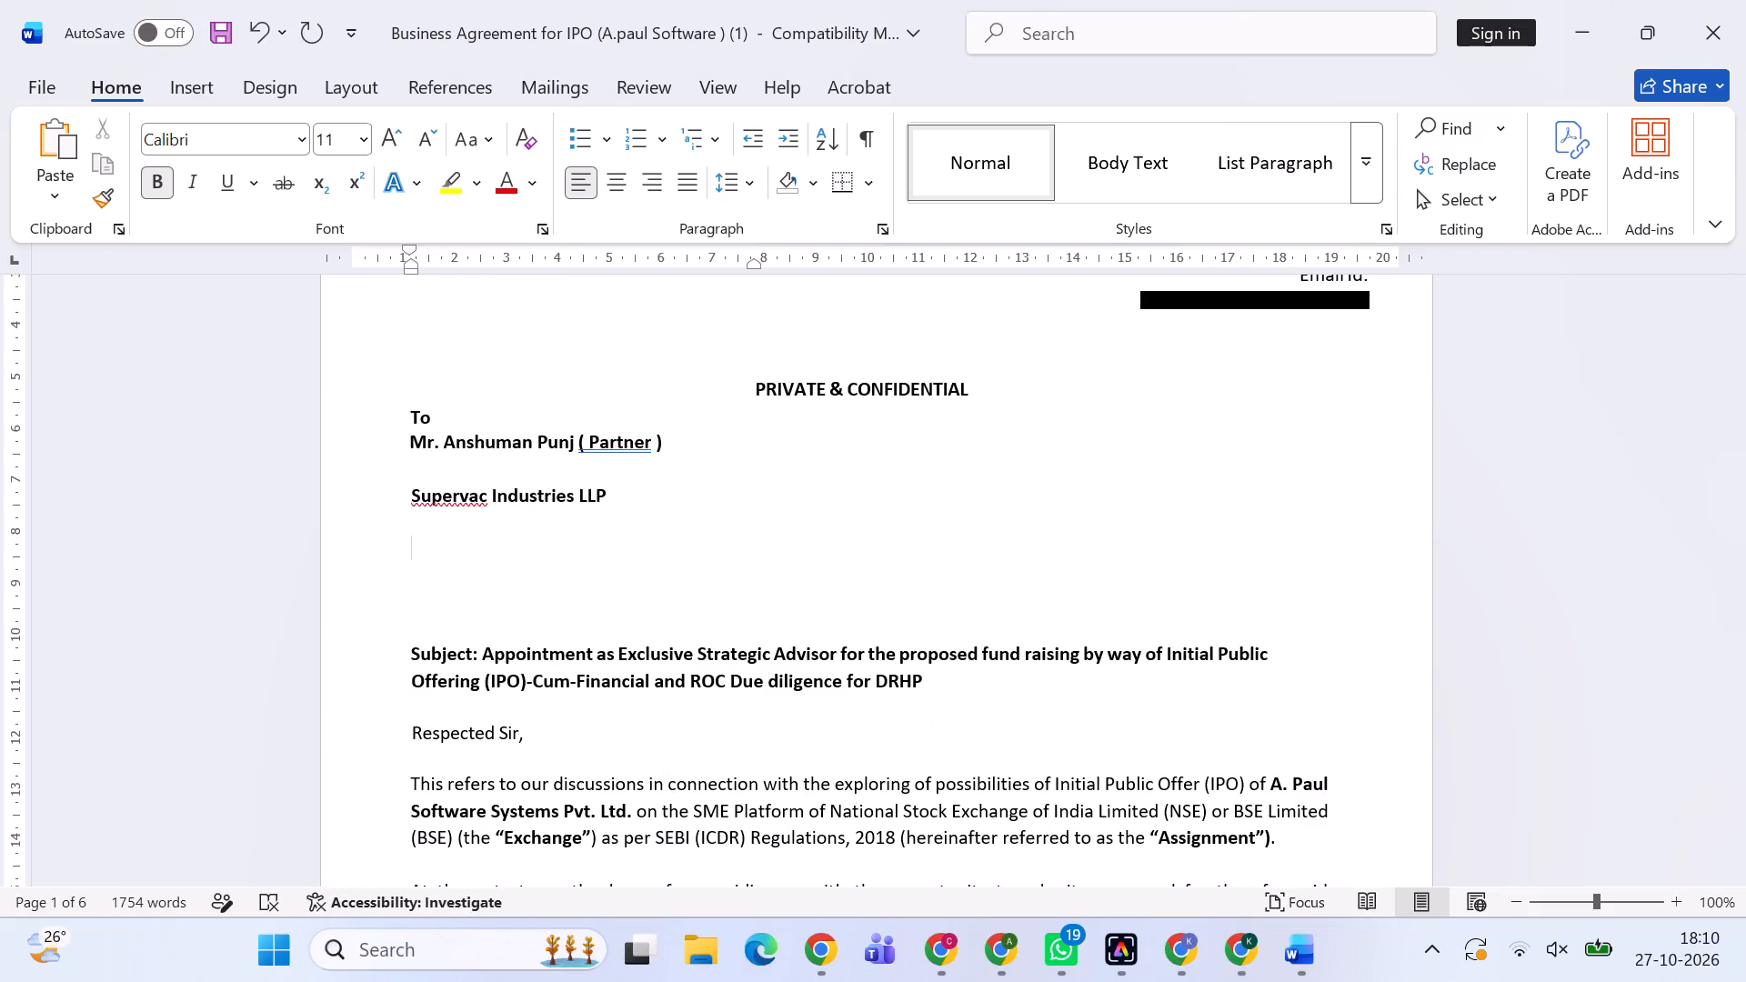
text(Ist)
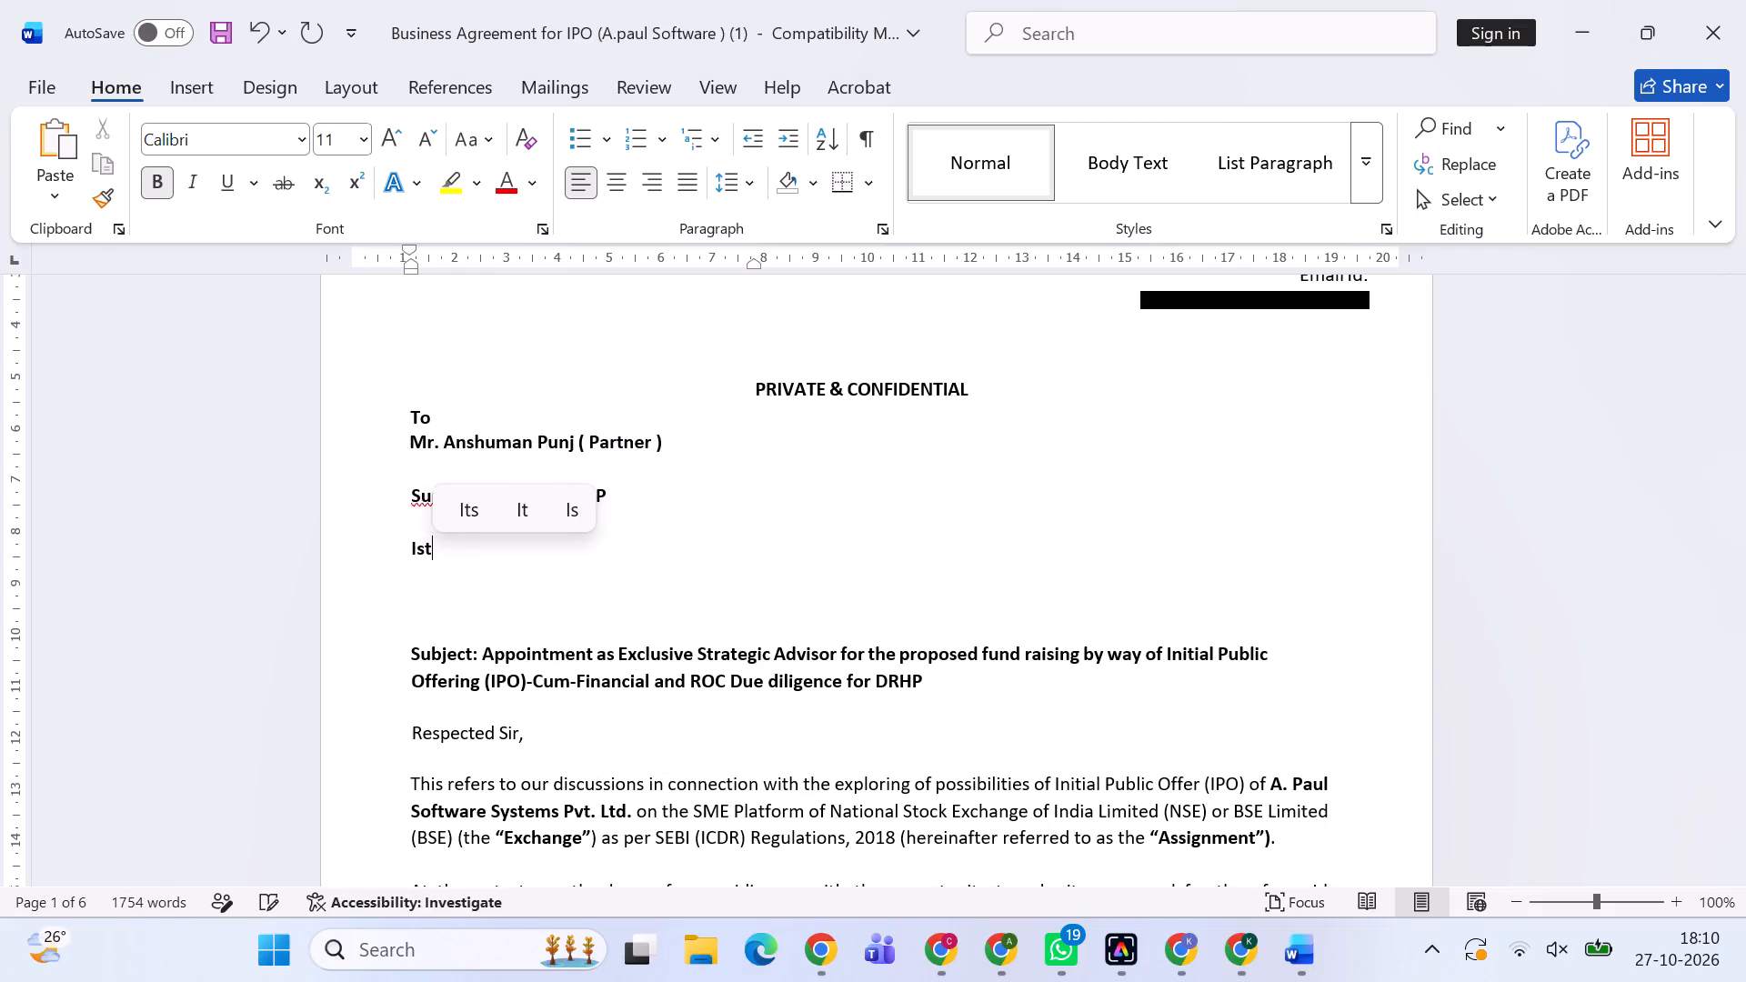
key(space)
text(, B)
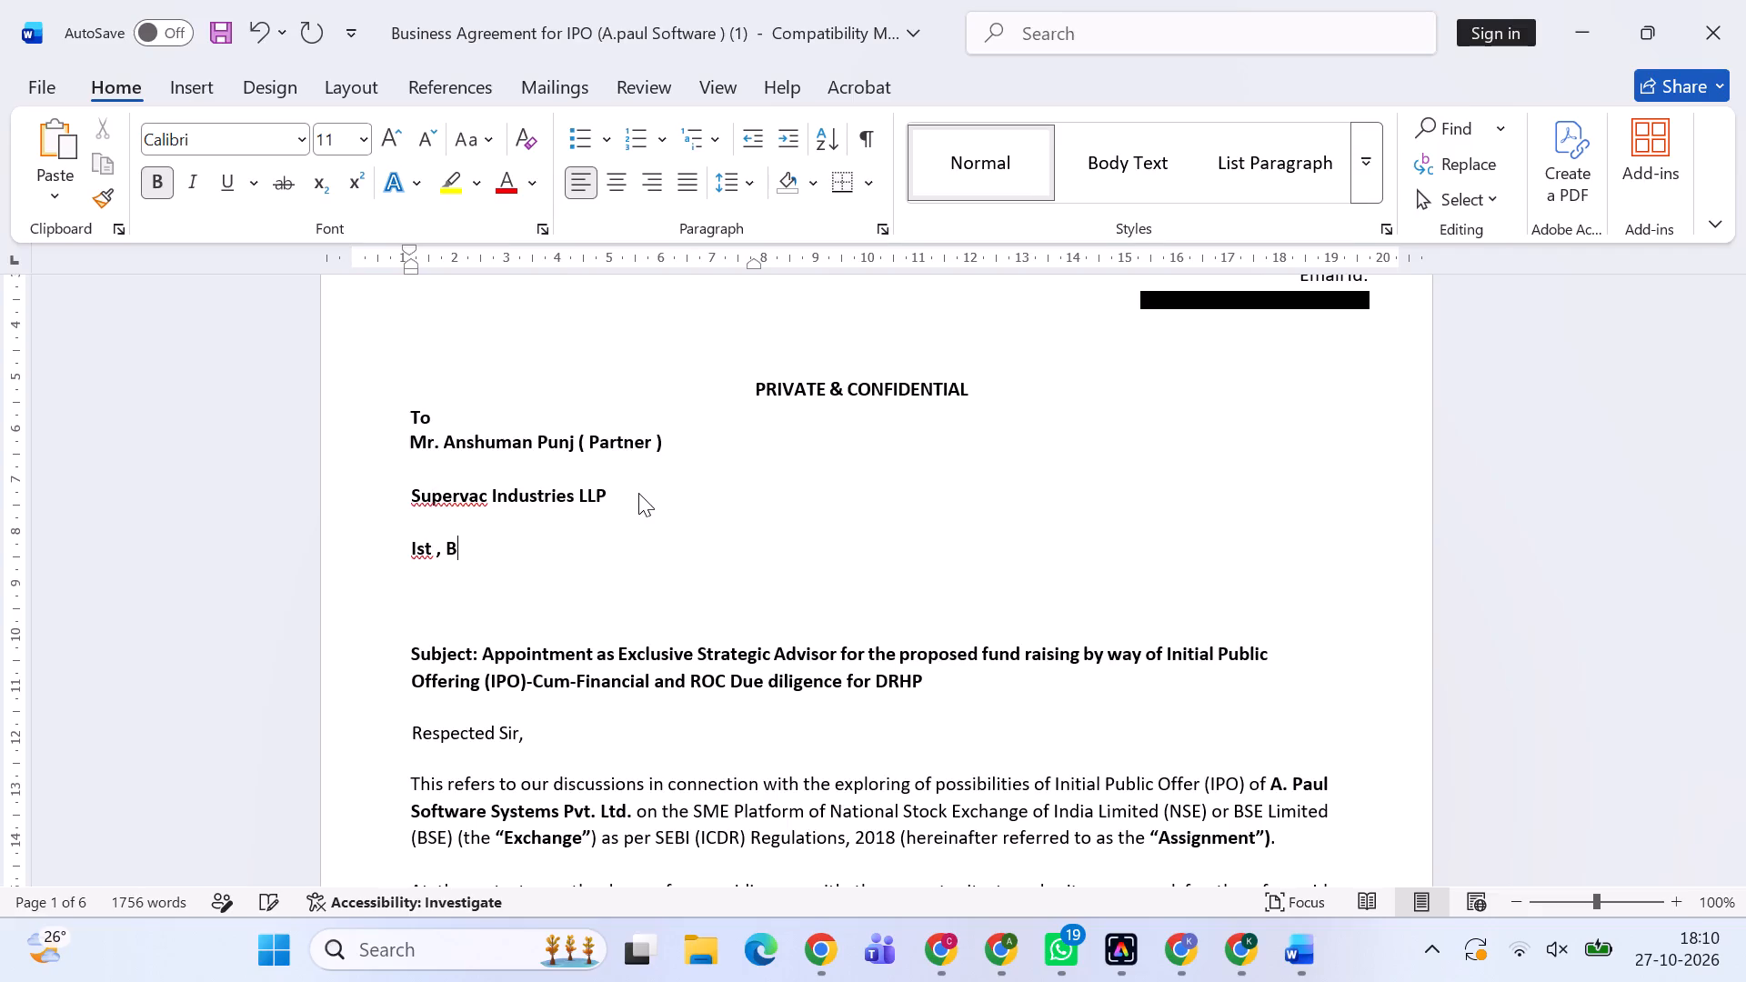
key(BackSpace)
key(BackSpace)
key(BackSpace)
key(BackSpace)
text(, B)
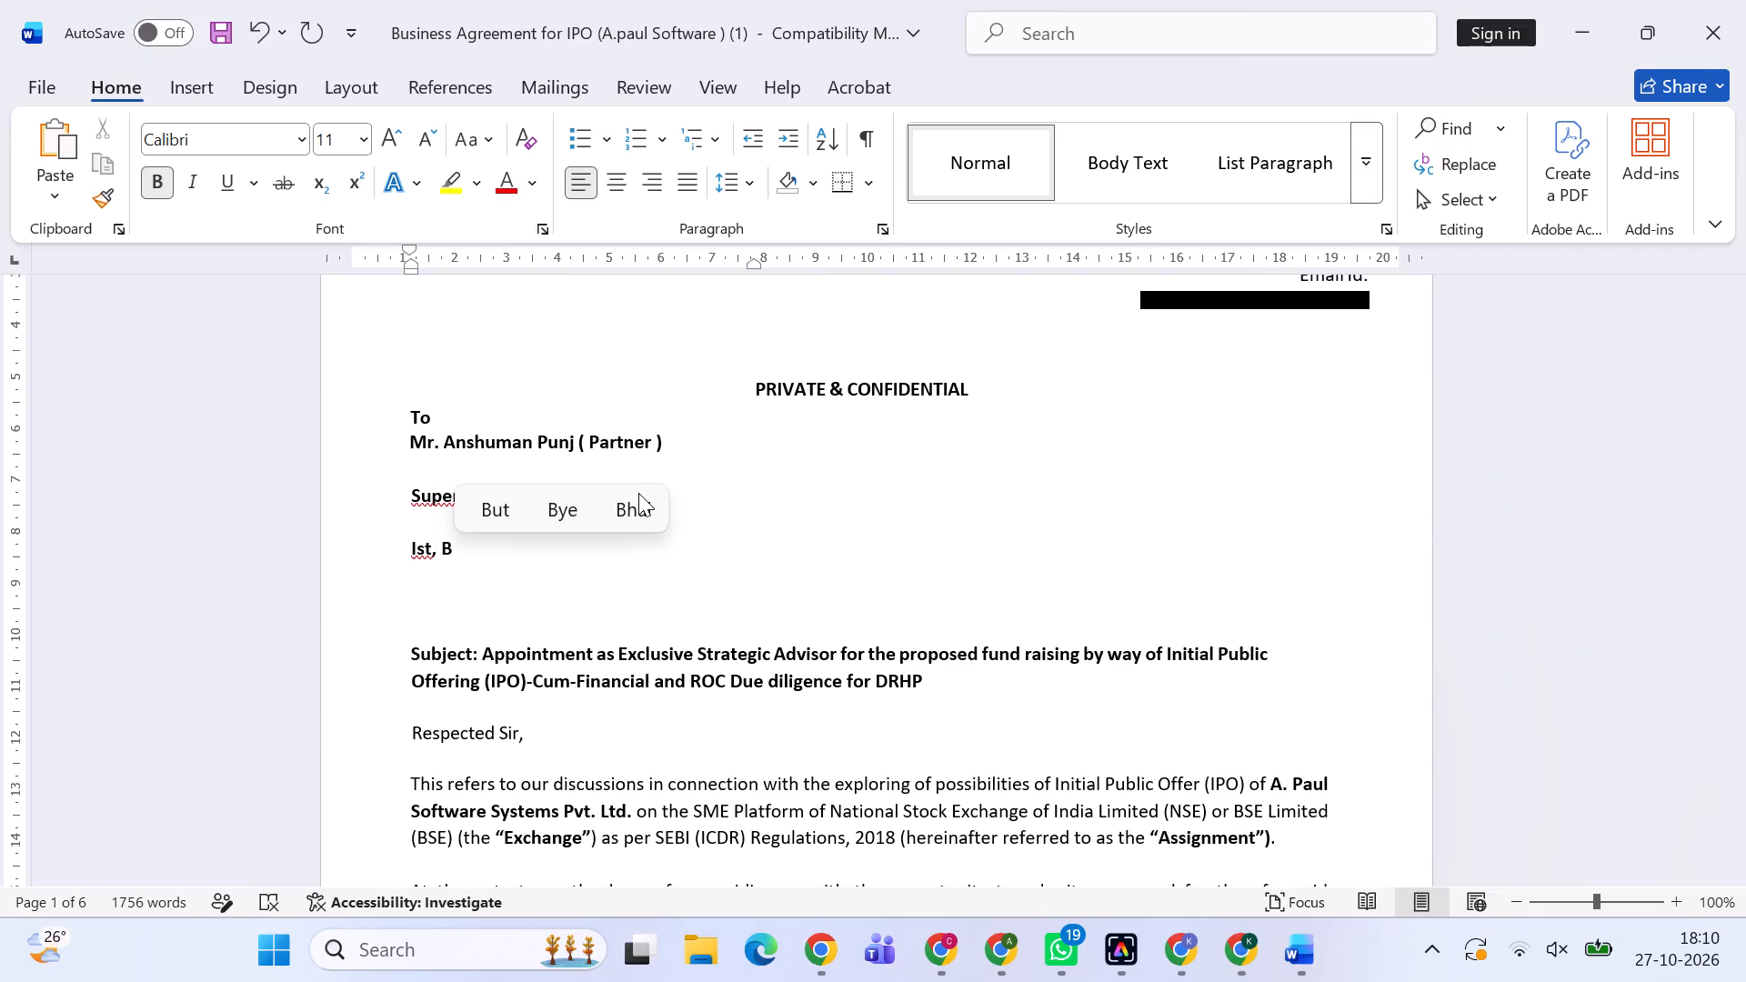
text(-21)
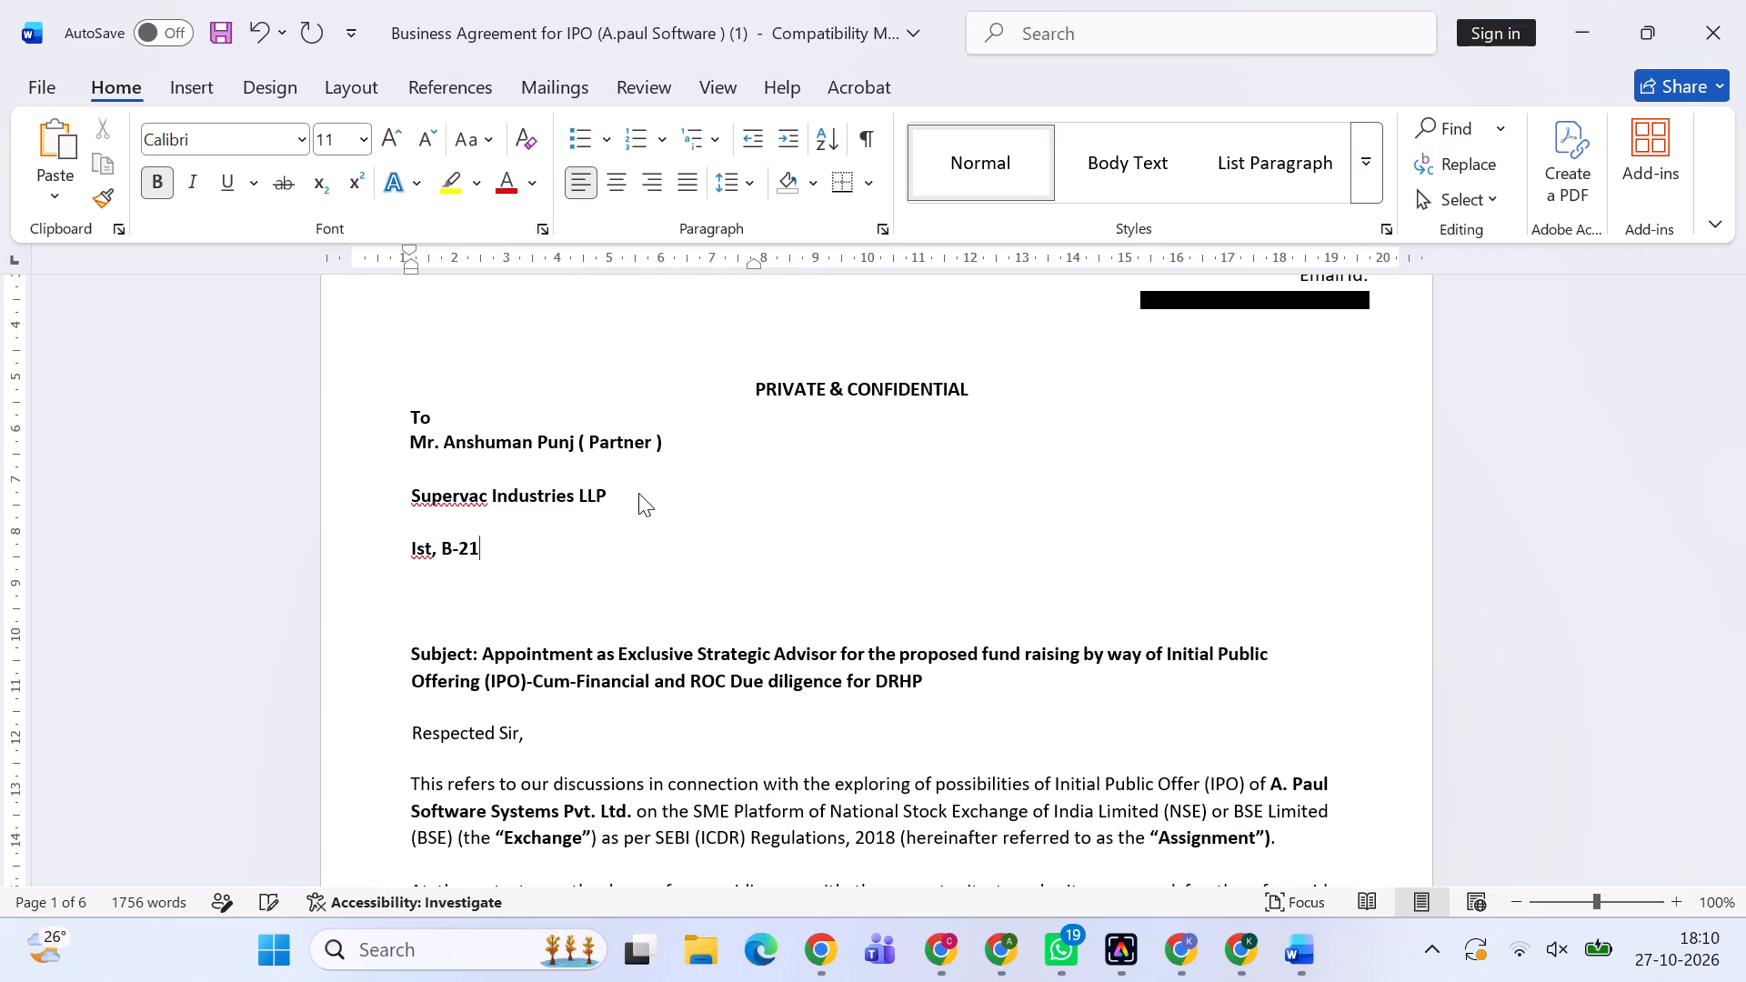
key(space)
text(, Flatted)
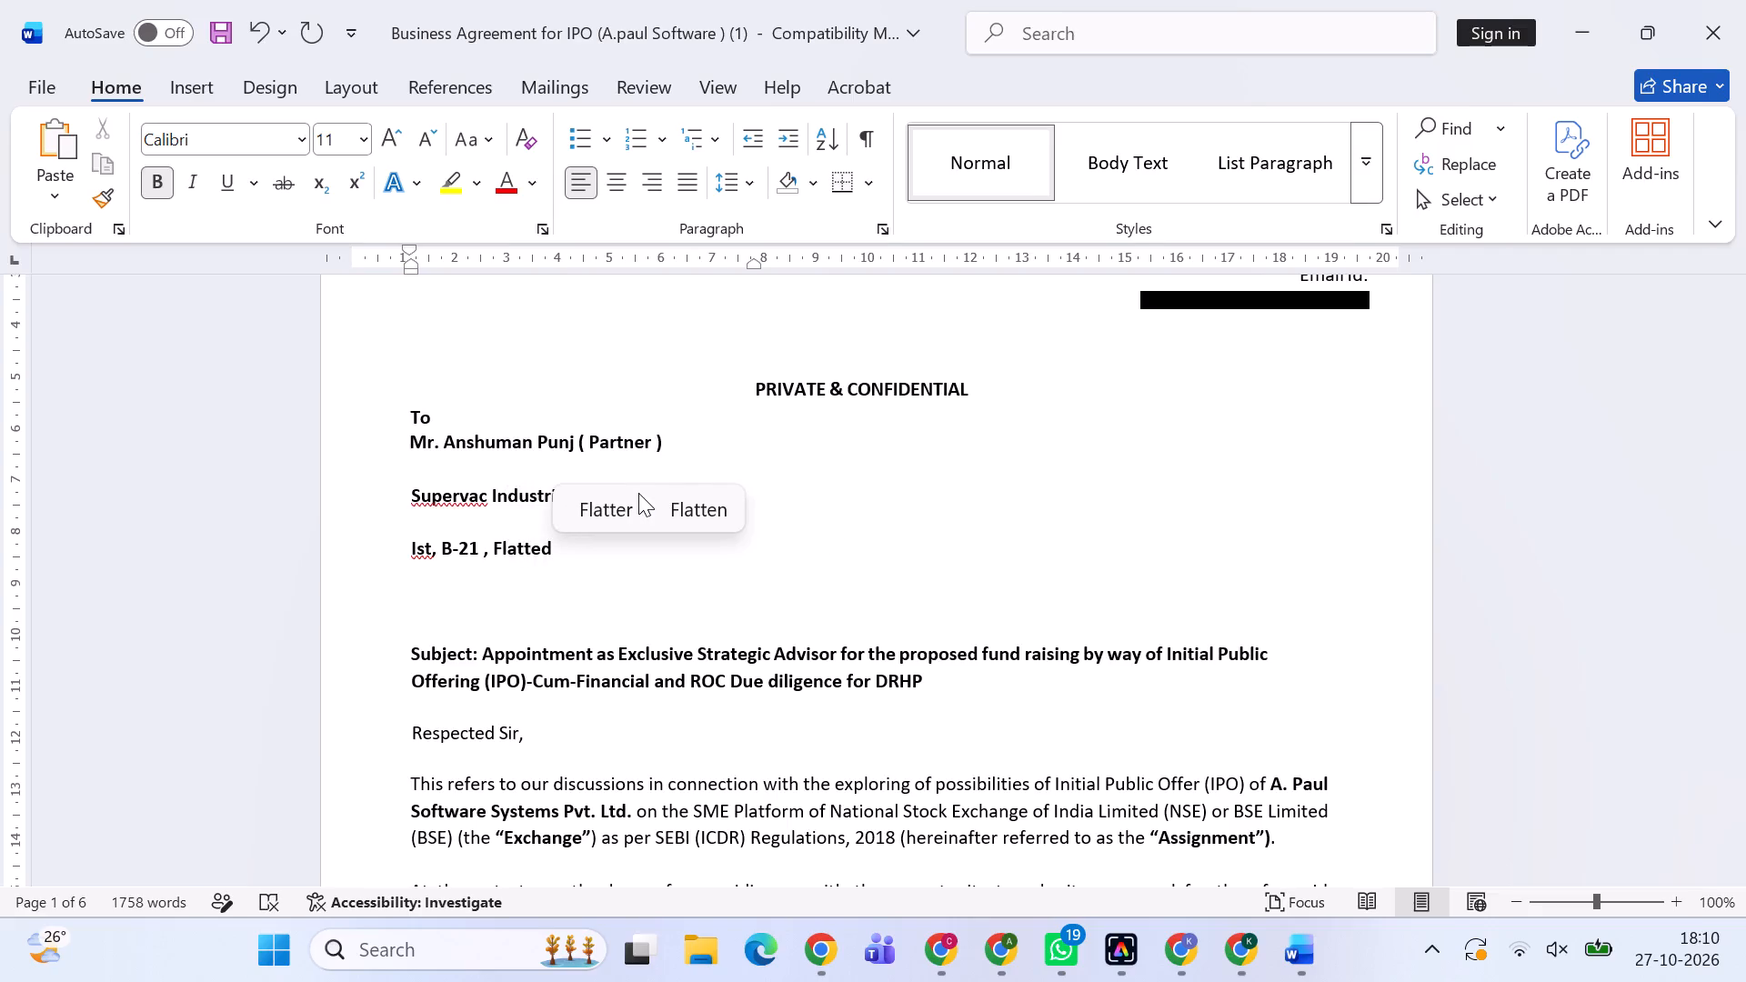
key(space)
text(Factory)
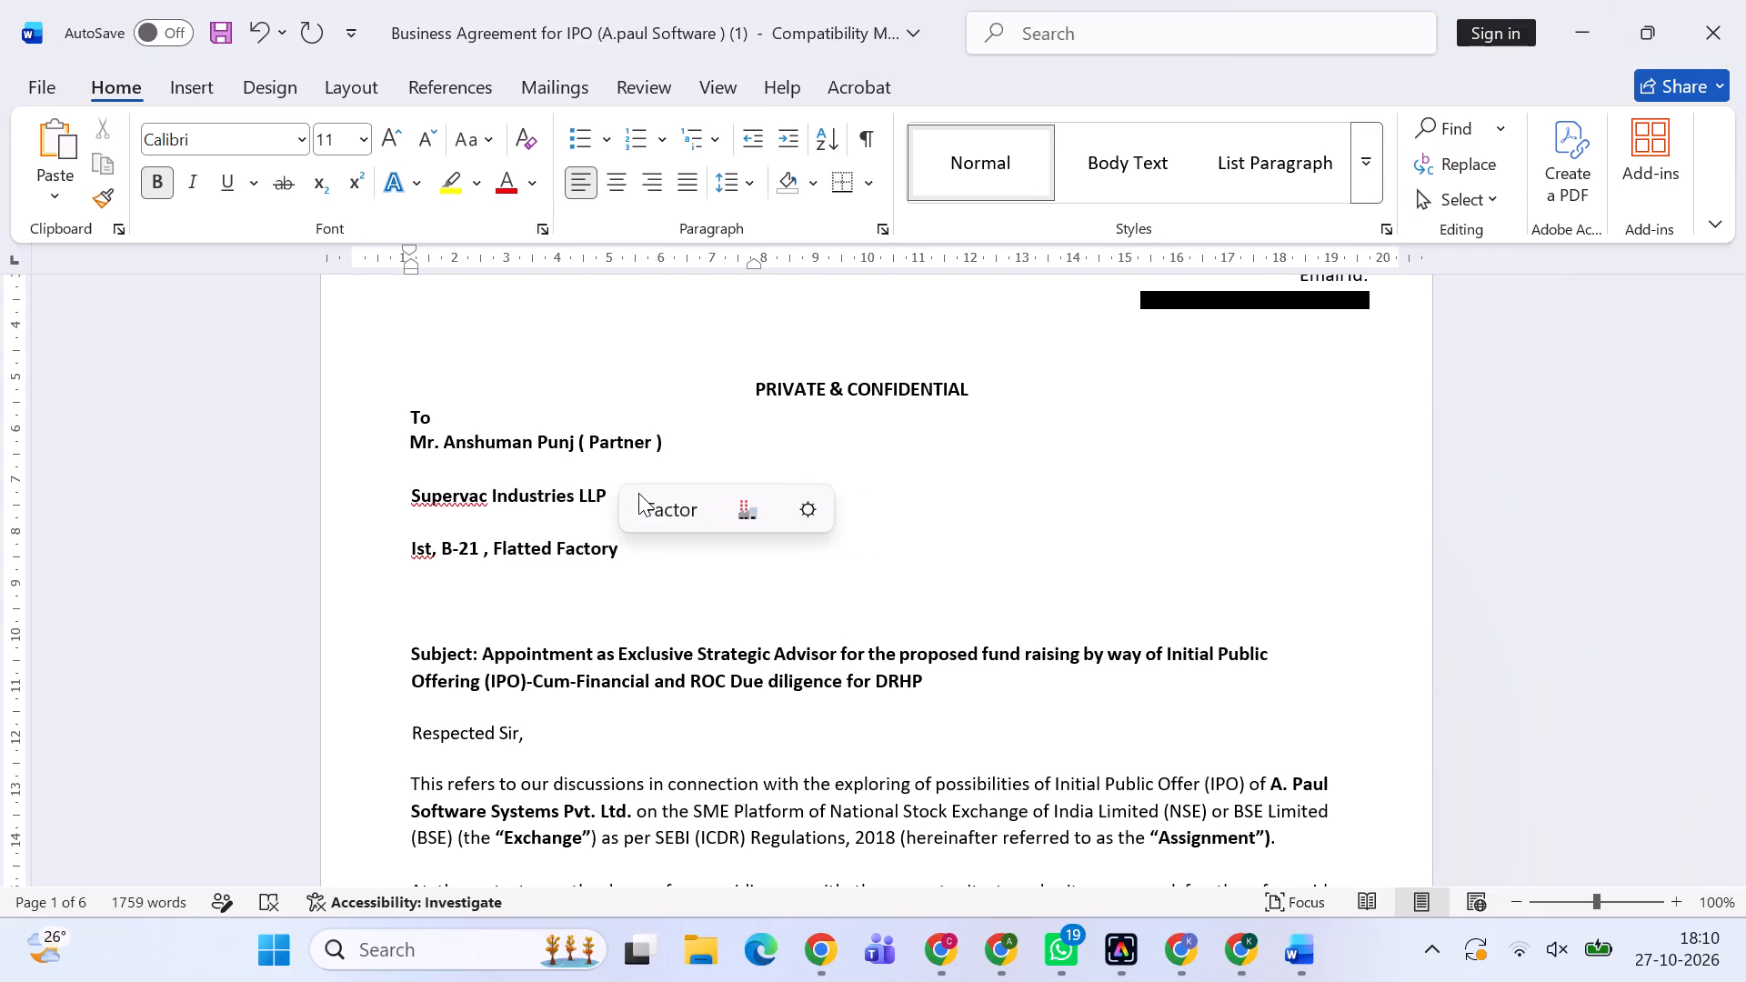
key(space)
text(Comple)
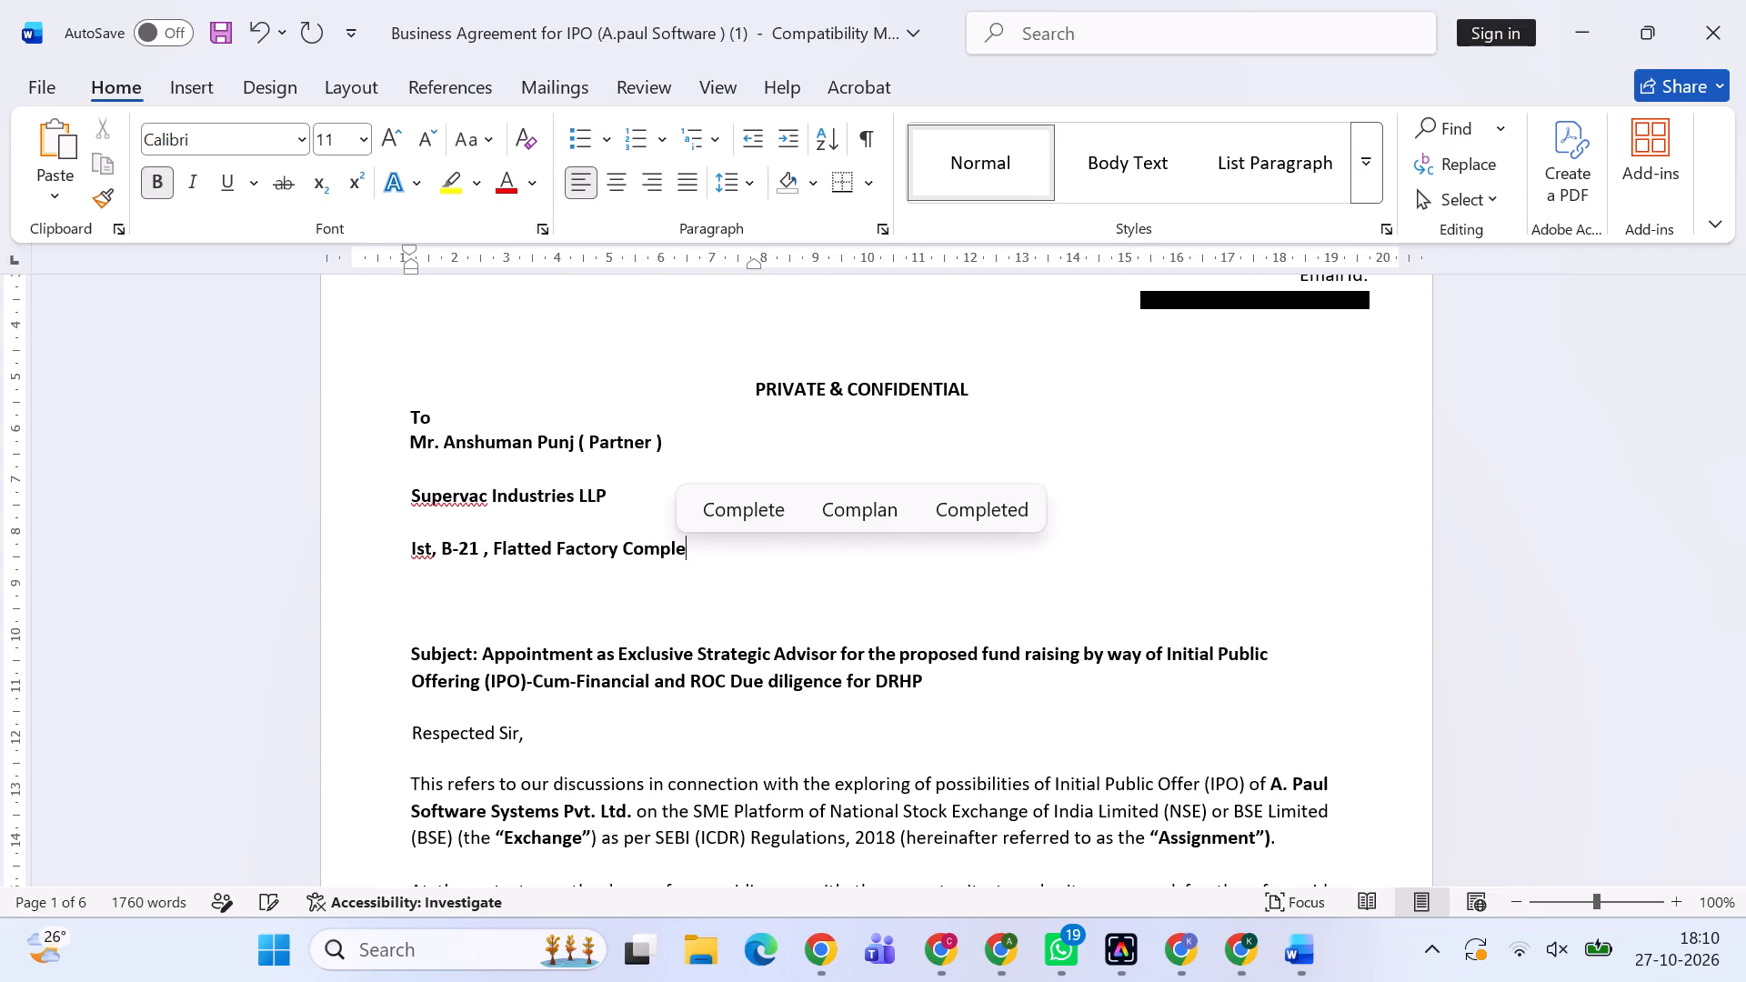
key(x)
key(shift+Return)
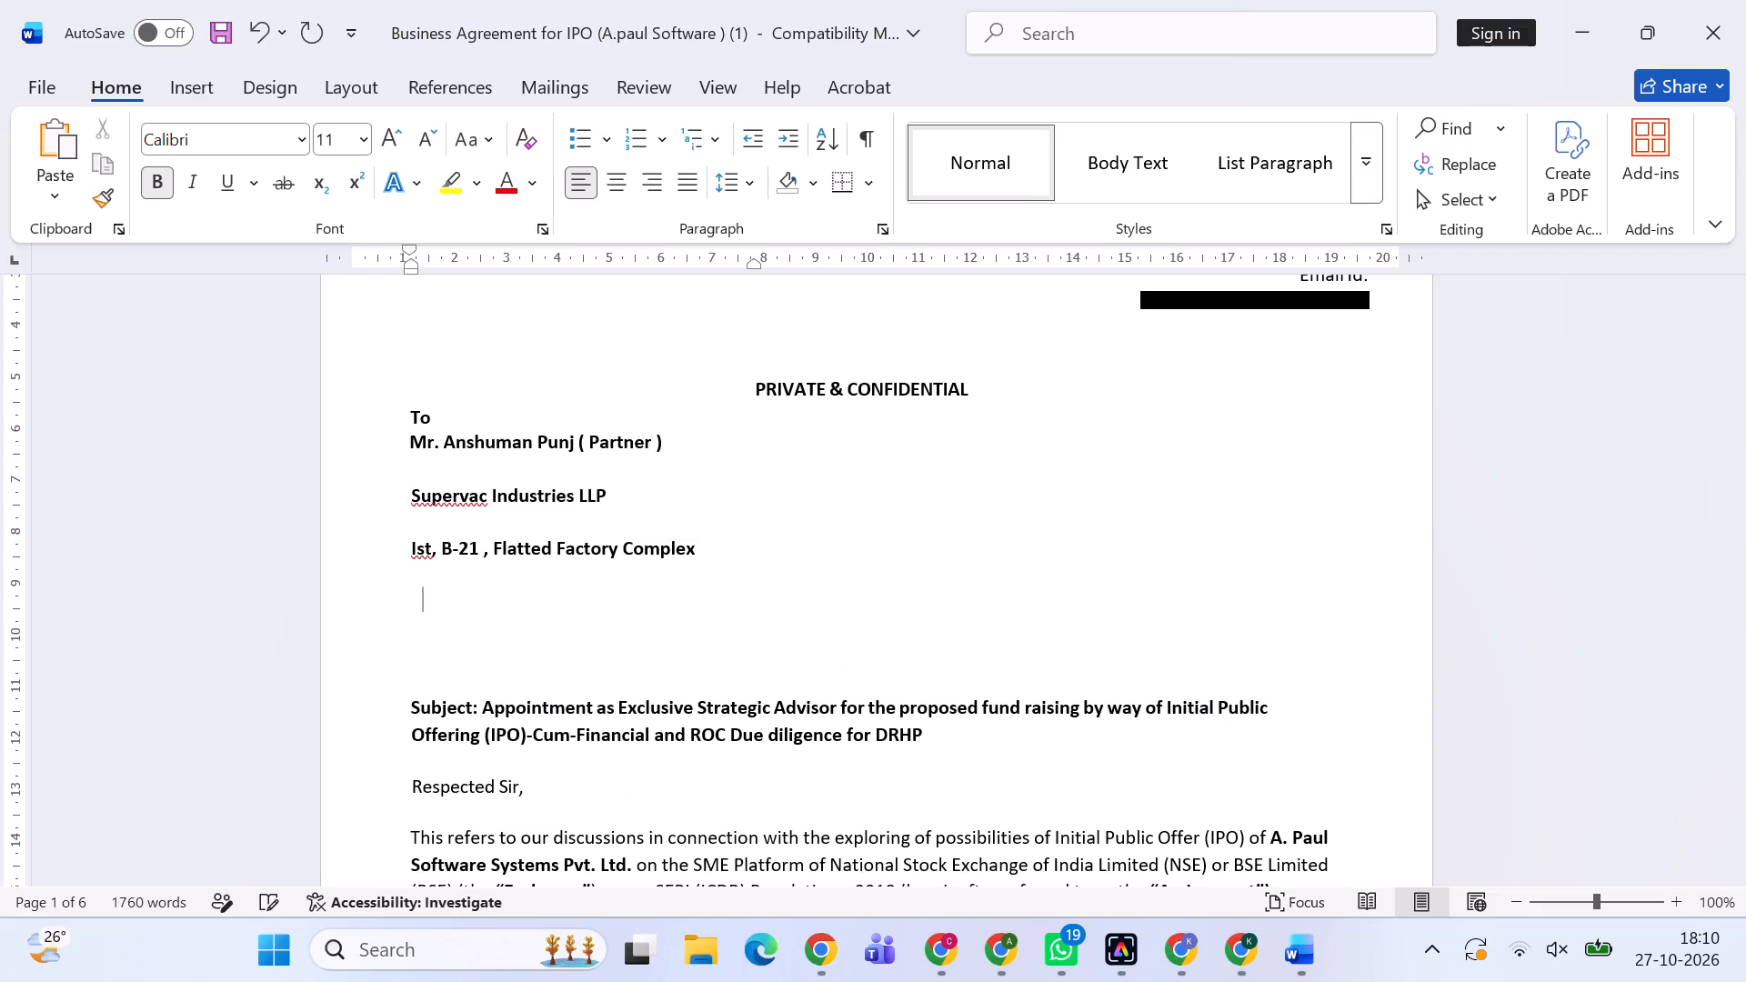
Add a second address line with Supervac's locality, district and city below the factory complex line.
click(707, 550)
click(409, 573)
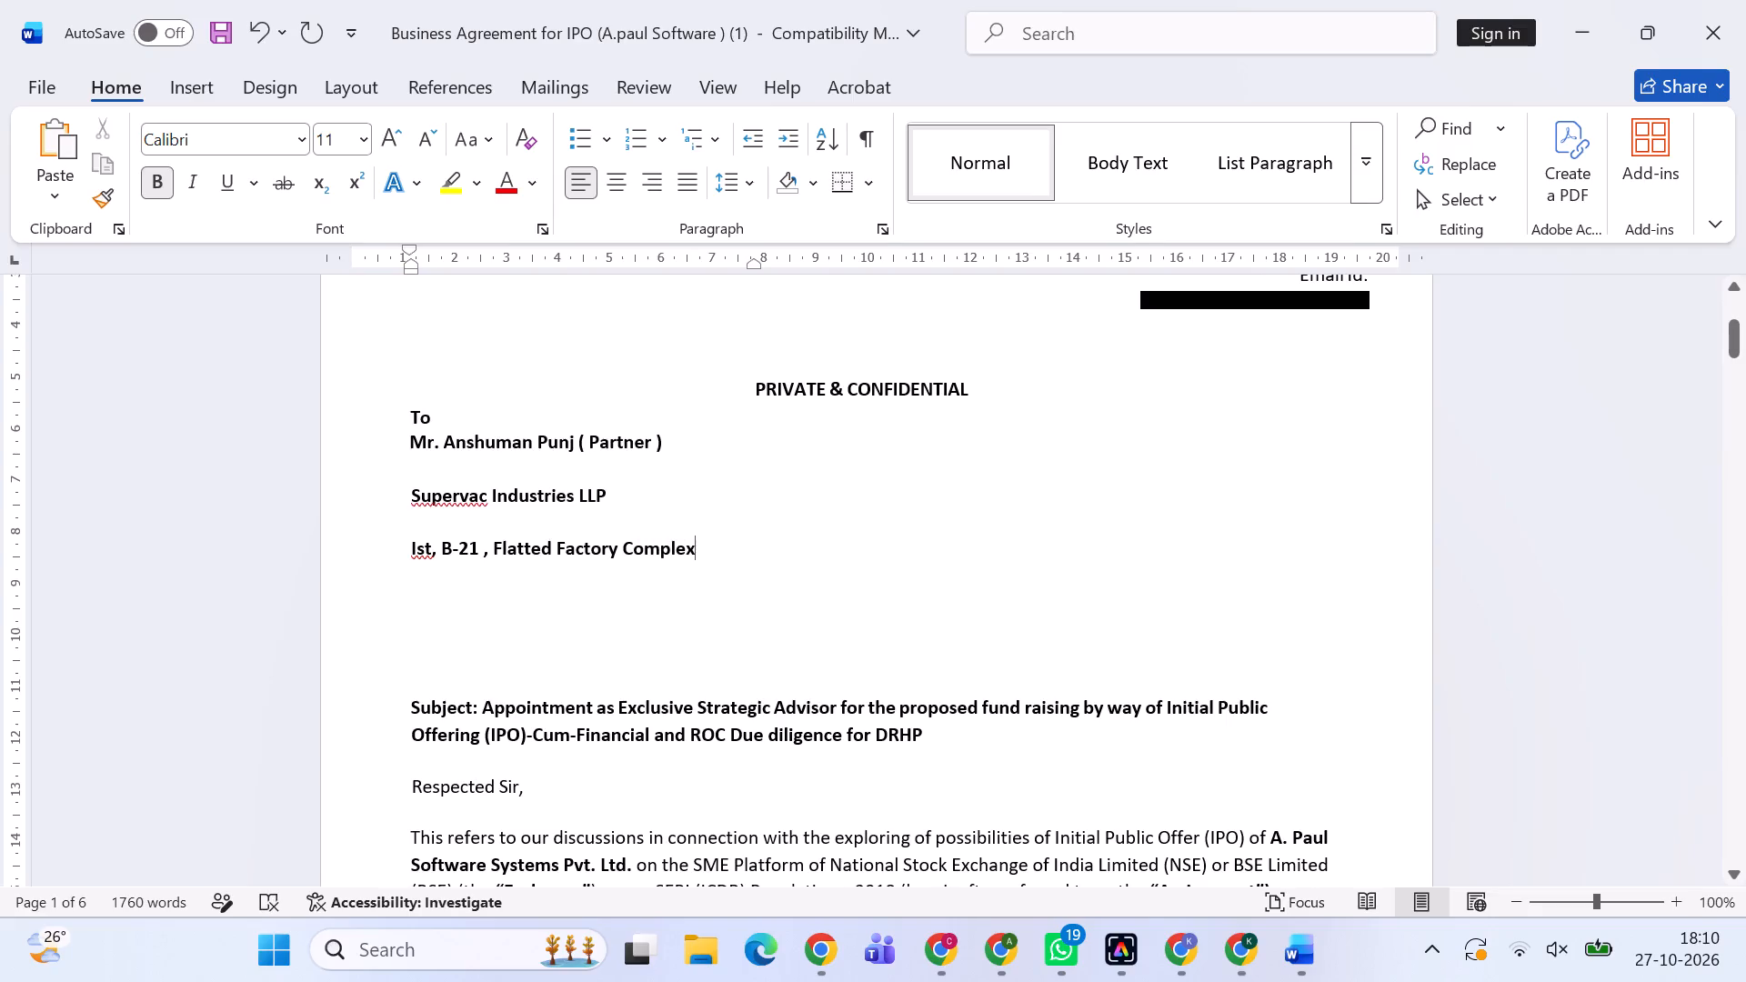
click(717, 550)
key(shift+Return)
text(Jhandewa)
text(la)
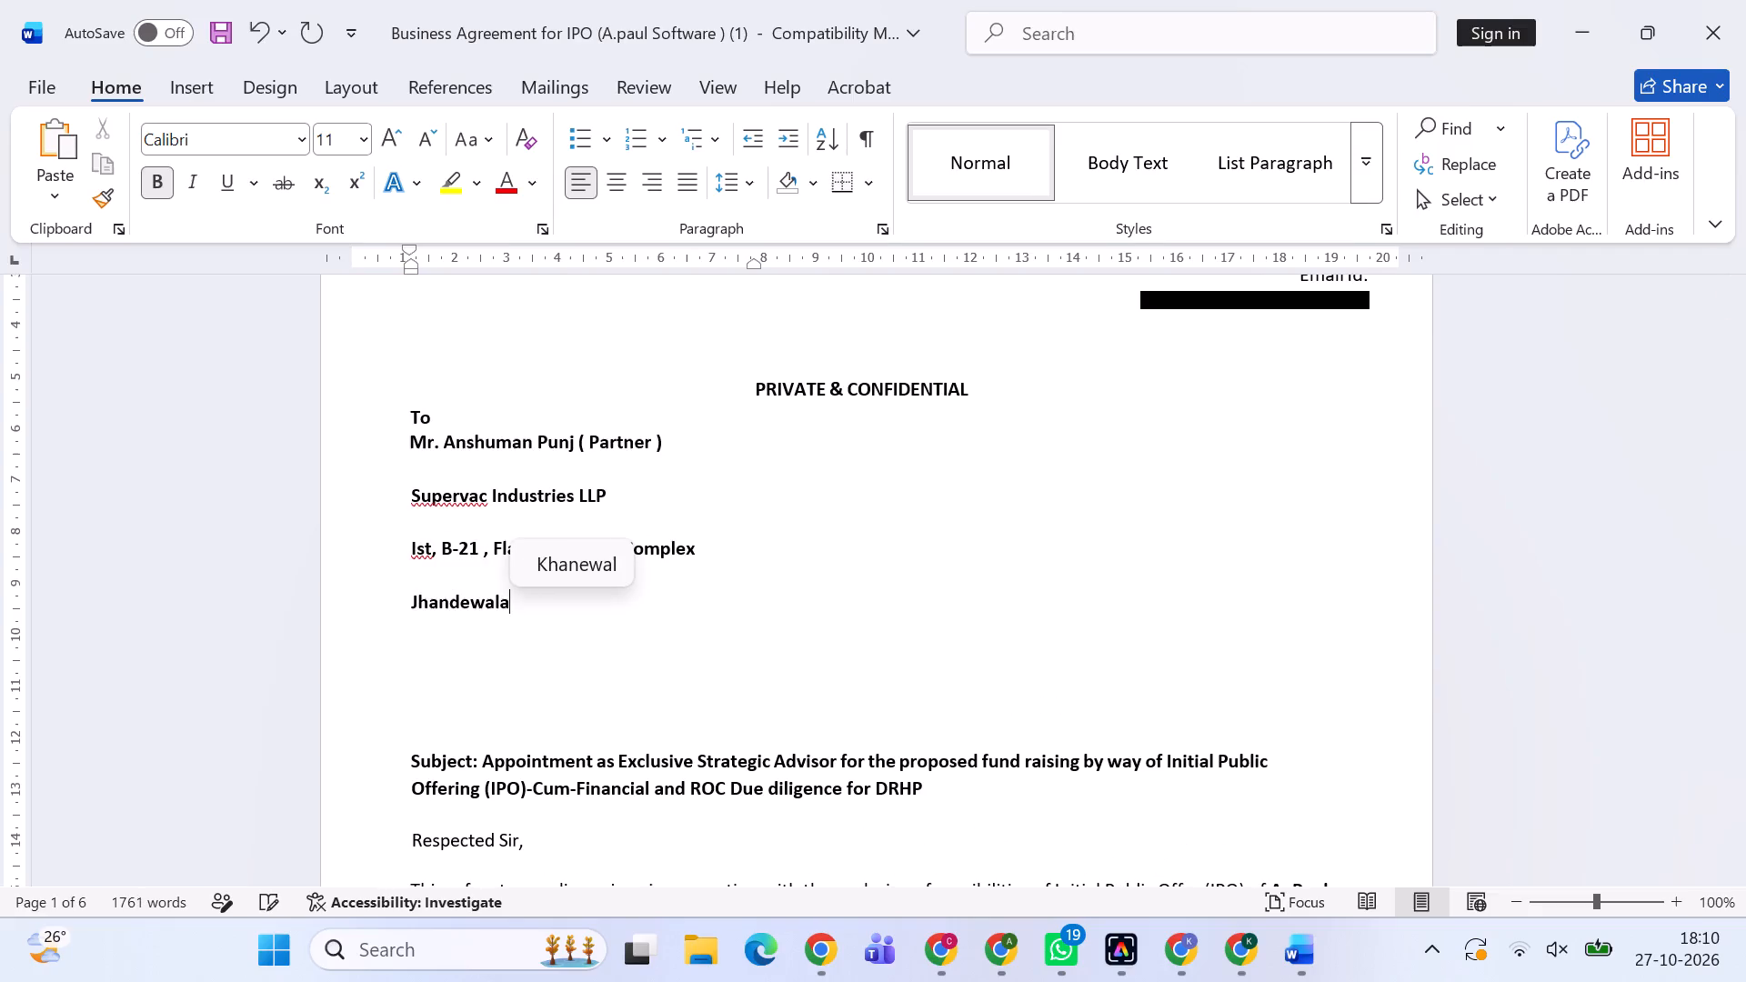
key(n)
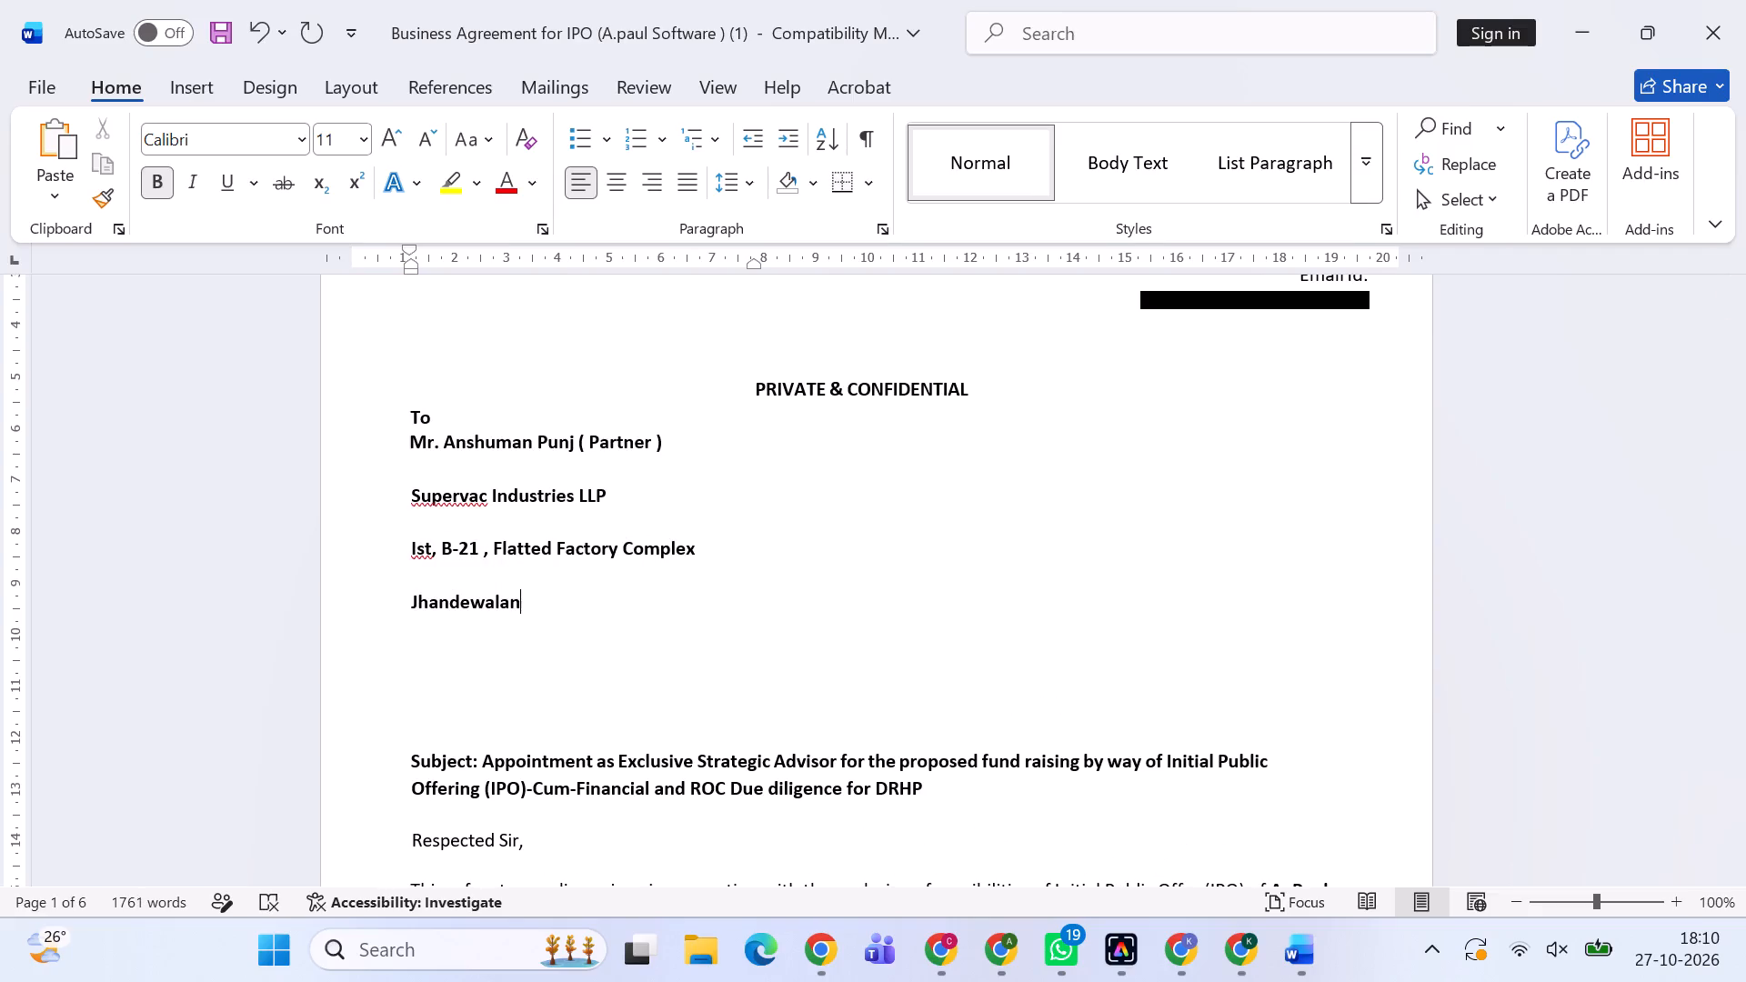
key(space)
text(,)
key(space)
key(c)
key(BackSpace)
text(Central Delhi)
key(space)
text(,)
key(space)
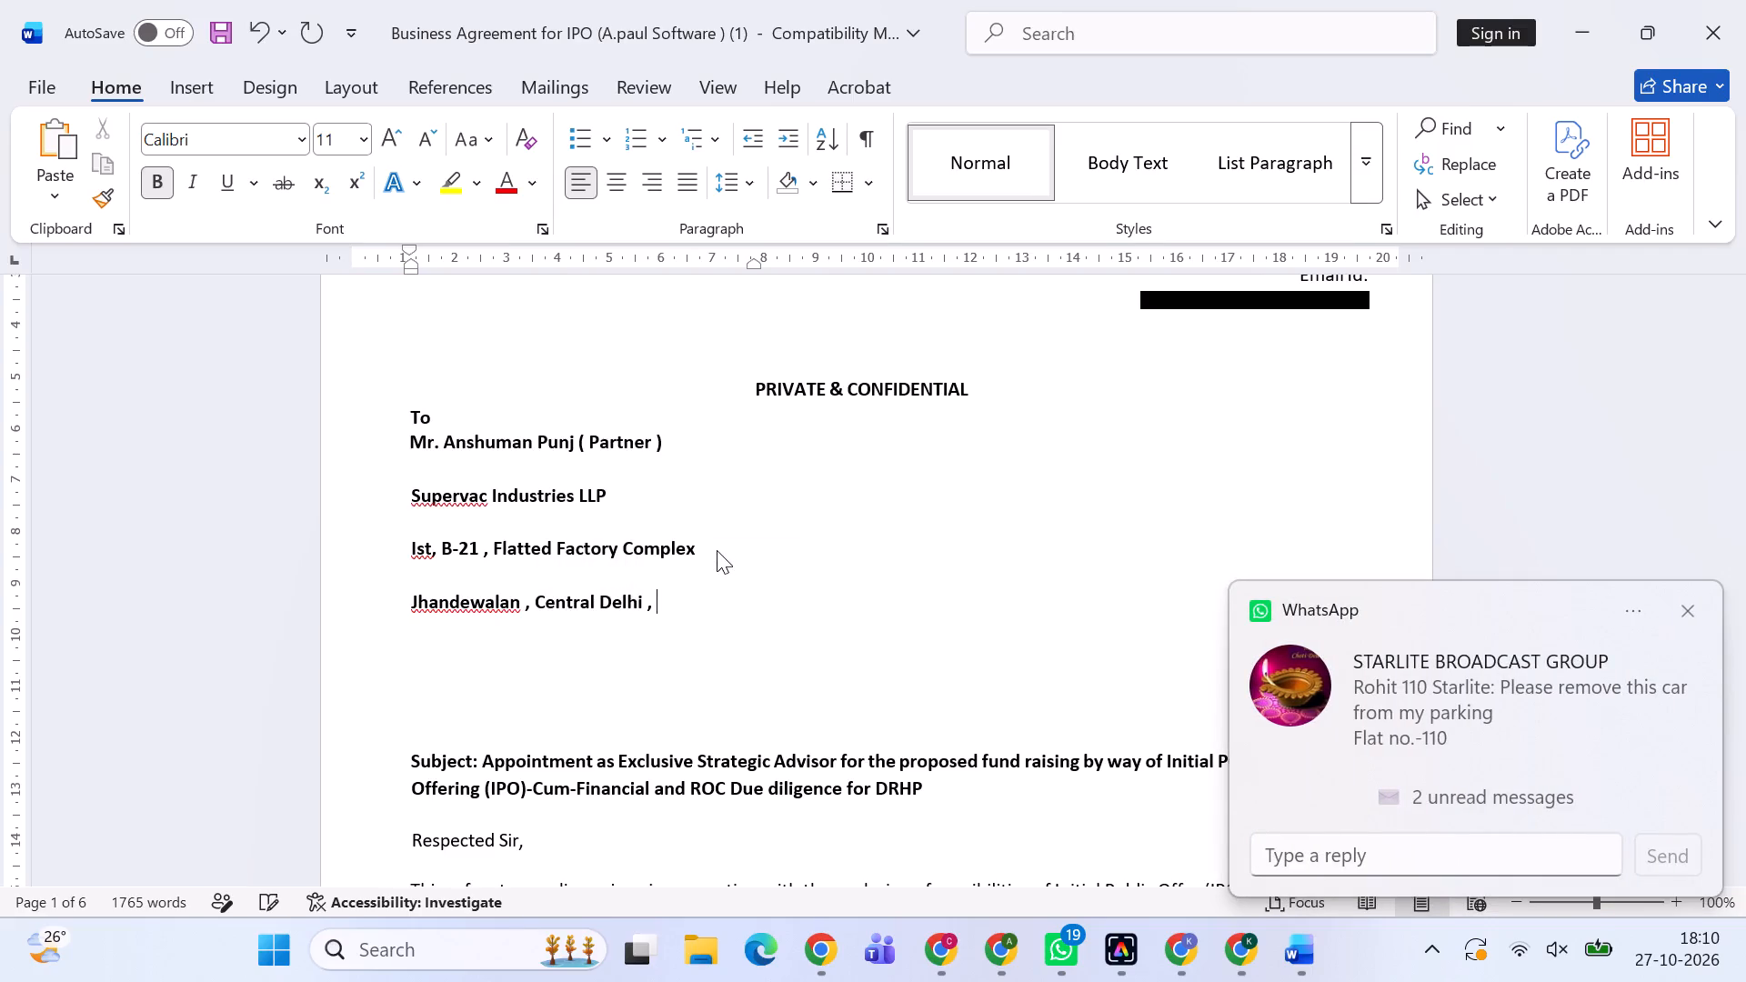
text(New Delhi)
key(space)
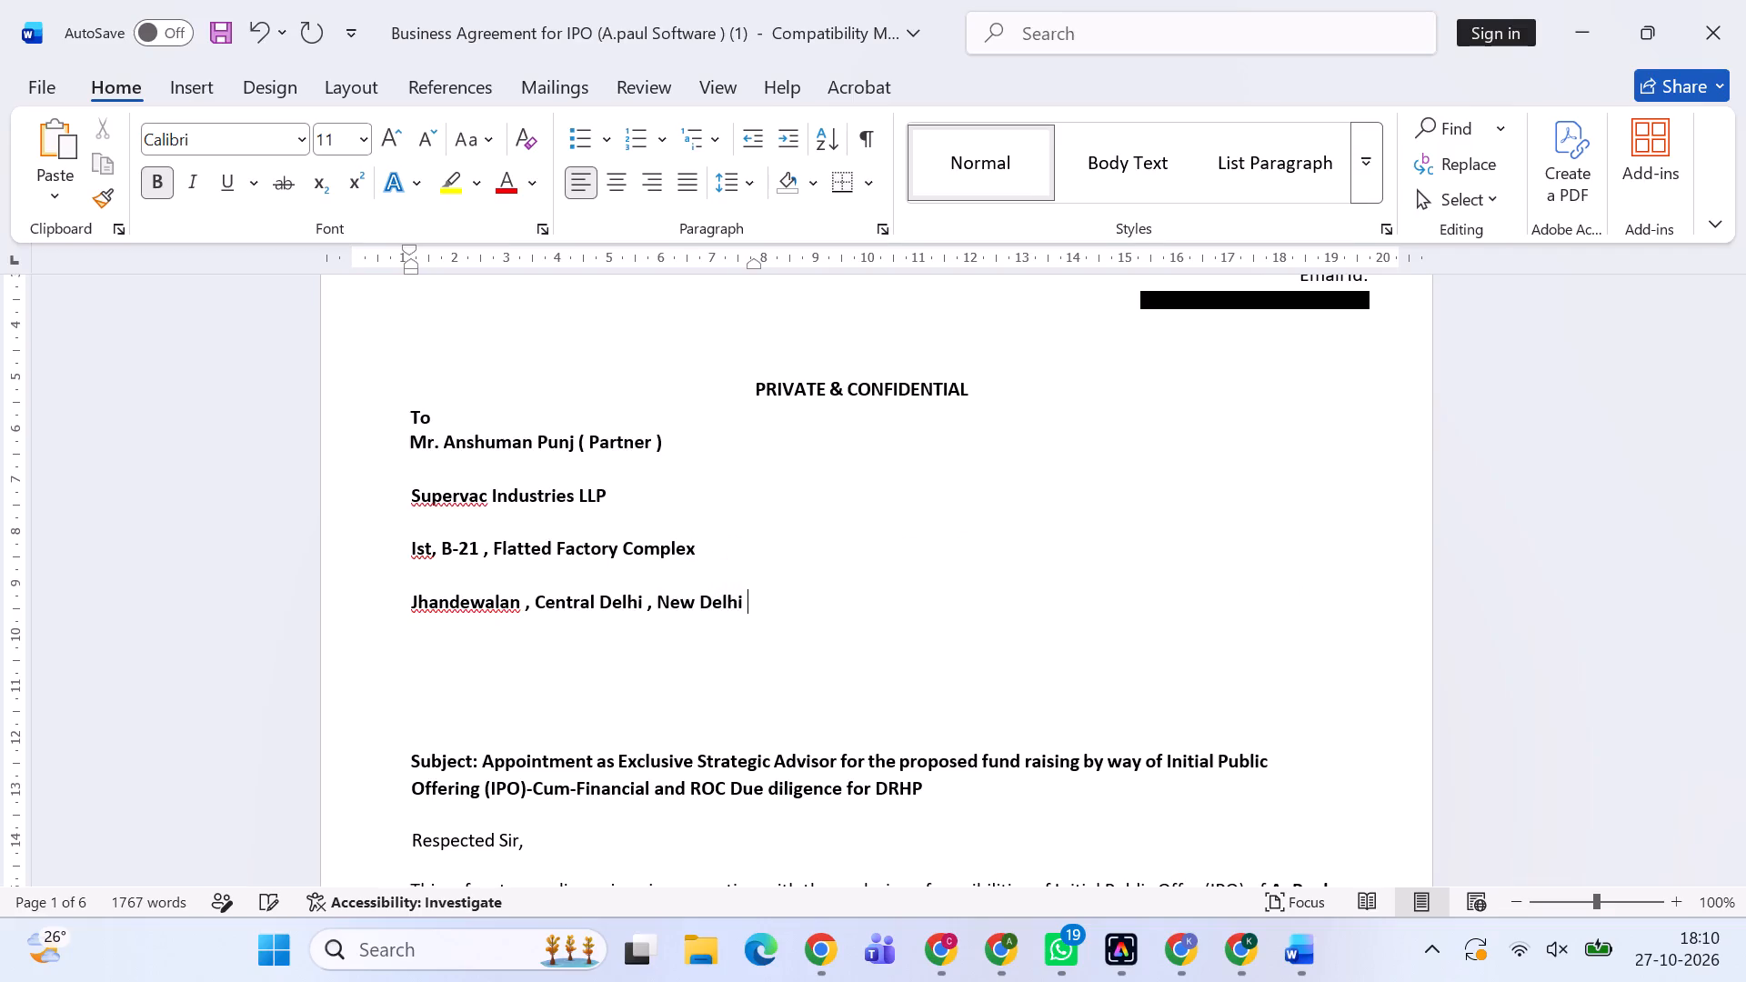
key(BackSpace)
Remove the district name from the second address line, keeping only the locality and city.
click(655, 604)
key(BackSpace)
key(BackSpace)
key(BackSpace)
key(BackSpace)
key(BackSpace)
key(BackSpace)
key(BackSpace)
key(BackSpace)
Delete "Central Delhi ," from the last line of the client's address.
key(BackSpace)
key(BackSpace)
key(BackSpace)
key(BackSpace)
key(BackSpace)
key(BackSpace)
key(BackSpace)
key(BackSpace)
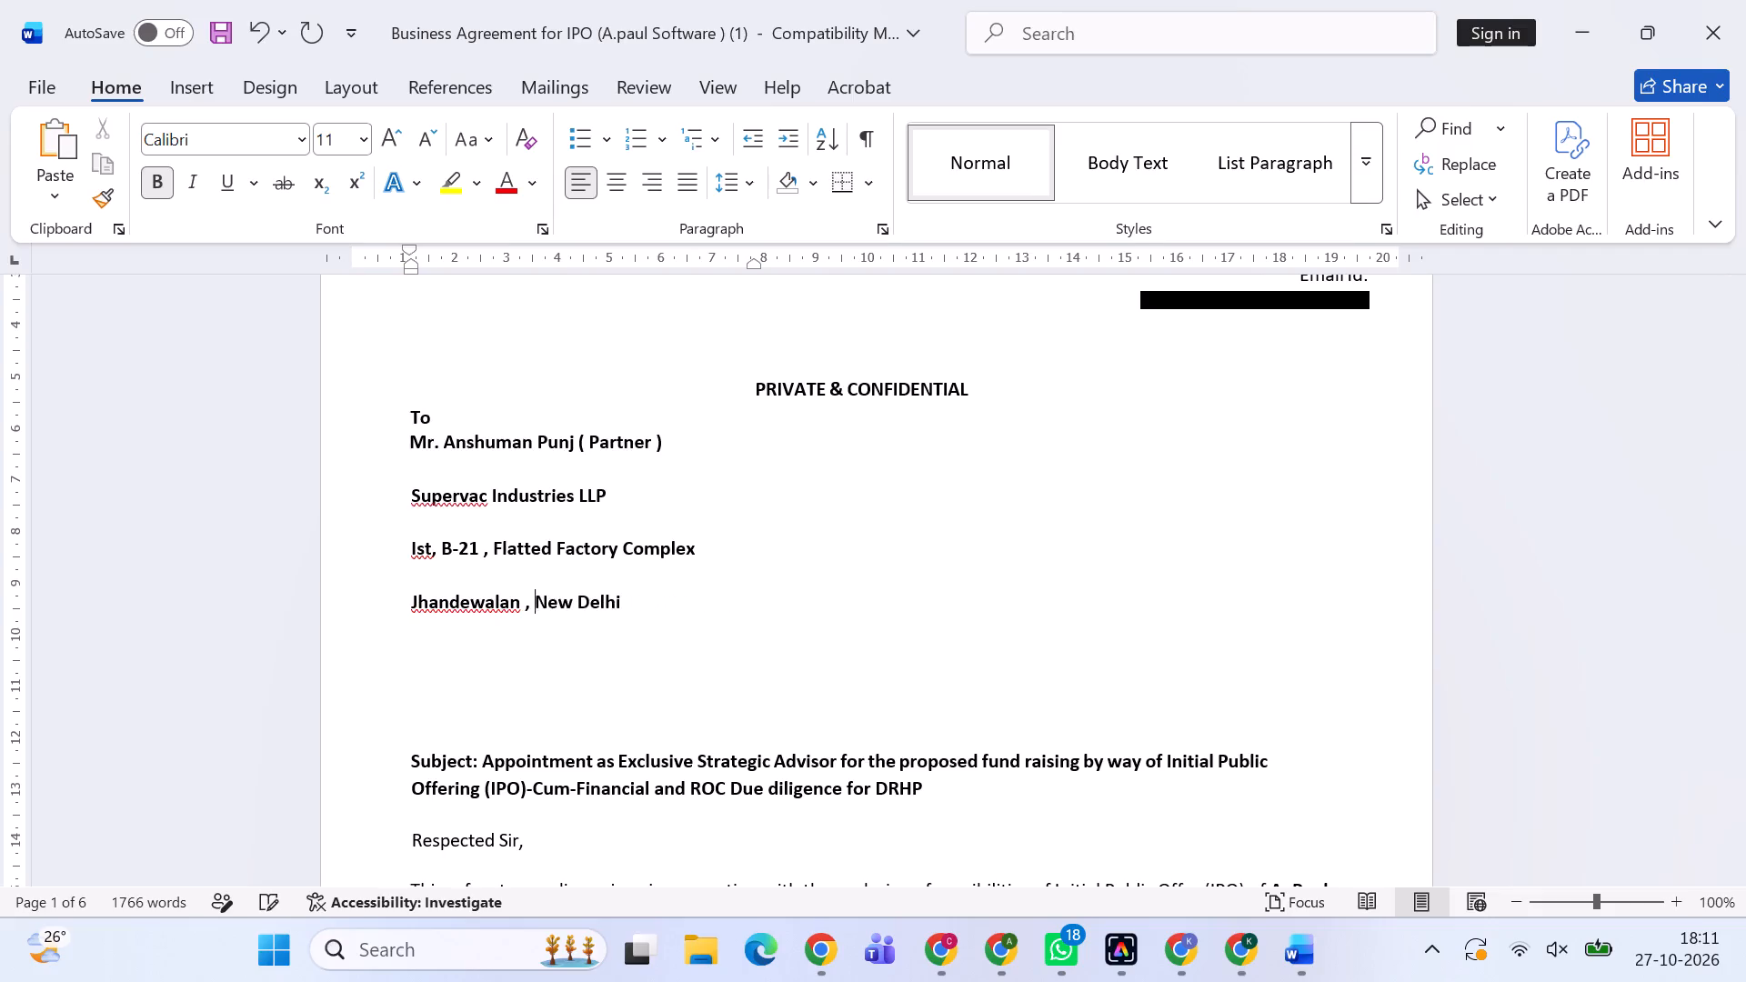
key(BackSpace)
Append ", India -" and the client's postal code after New Delhi on the last address line.
click(665, 607)
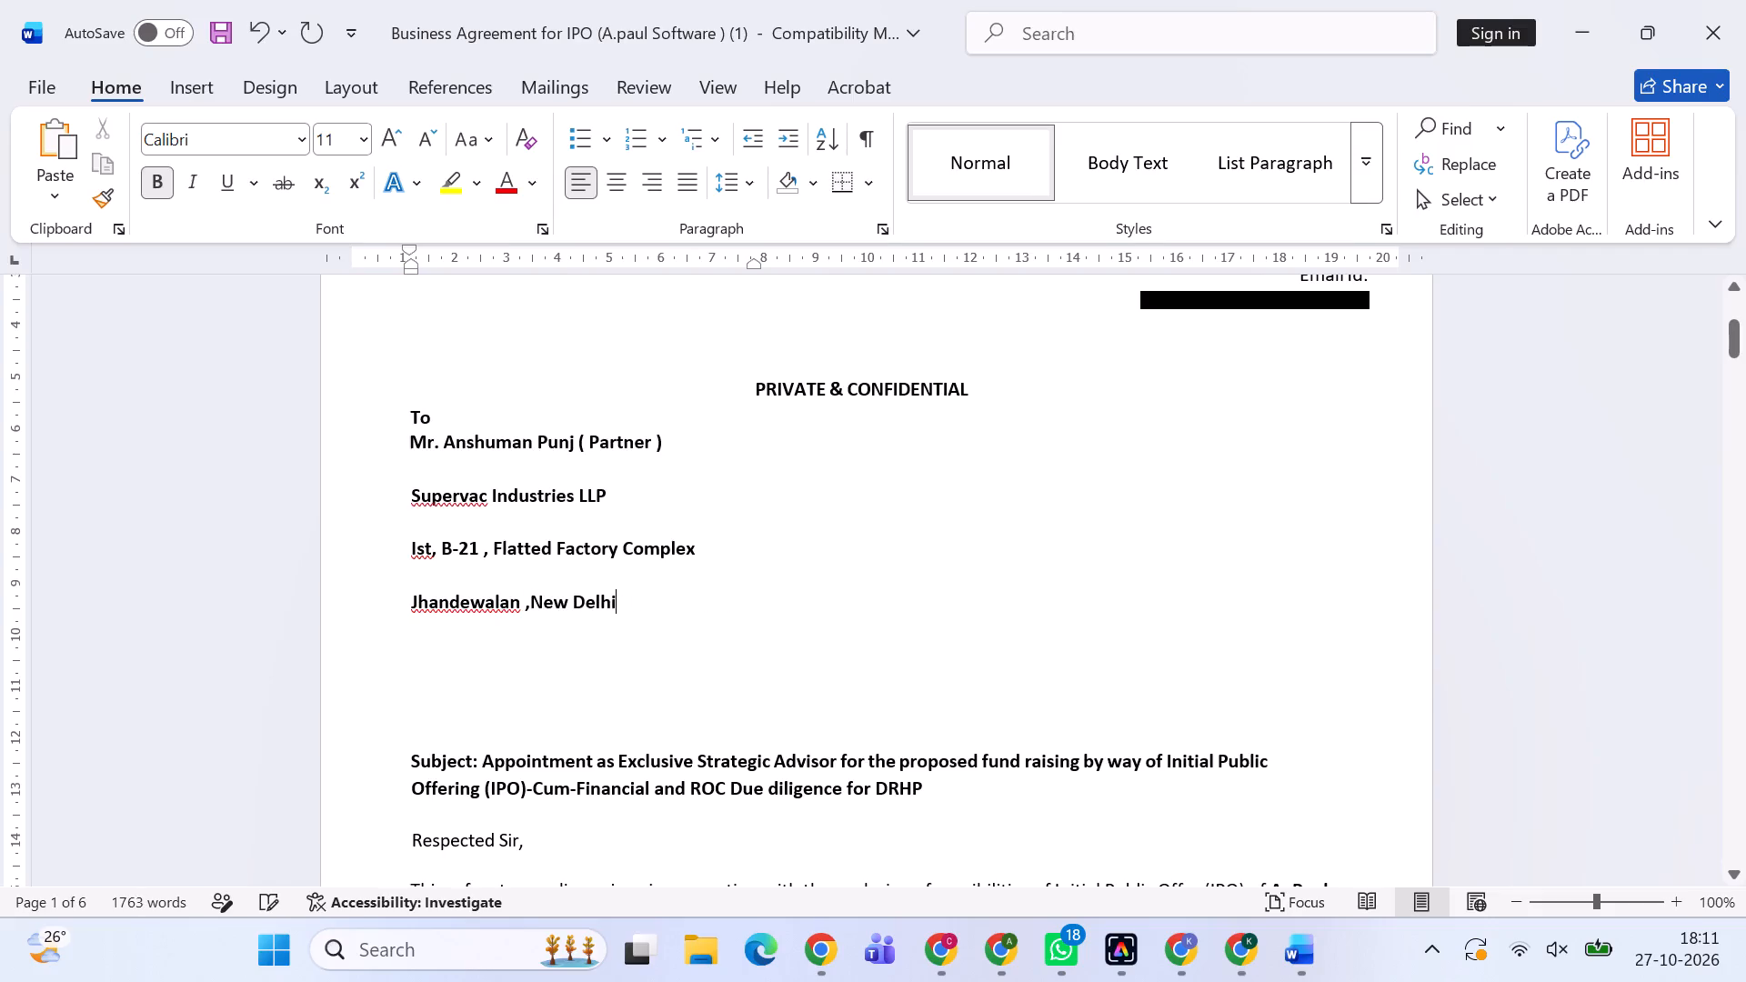
key(space)
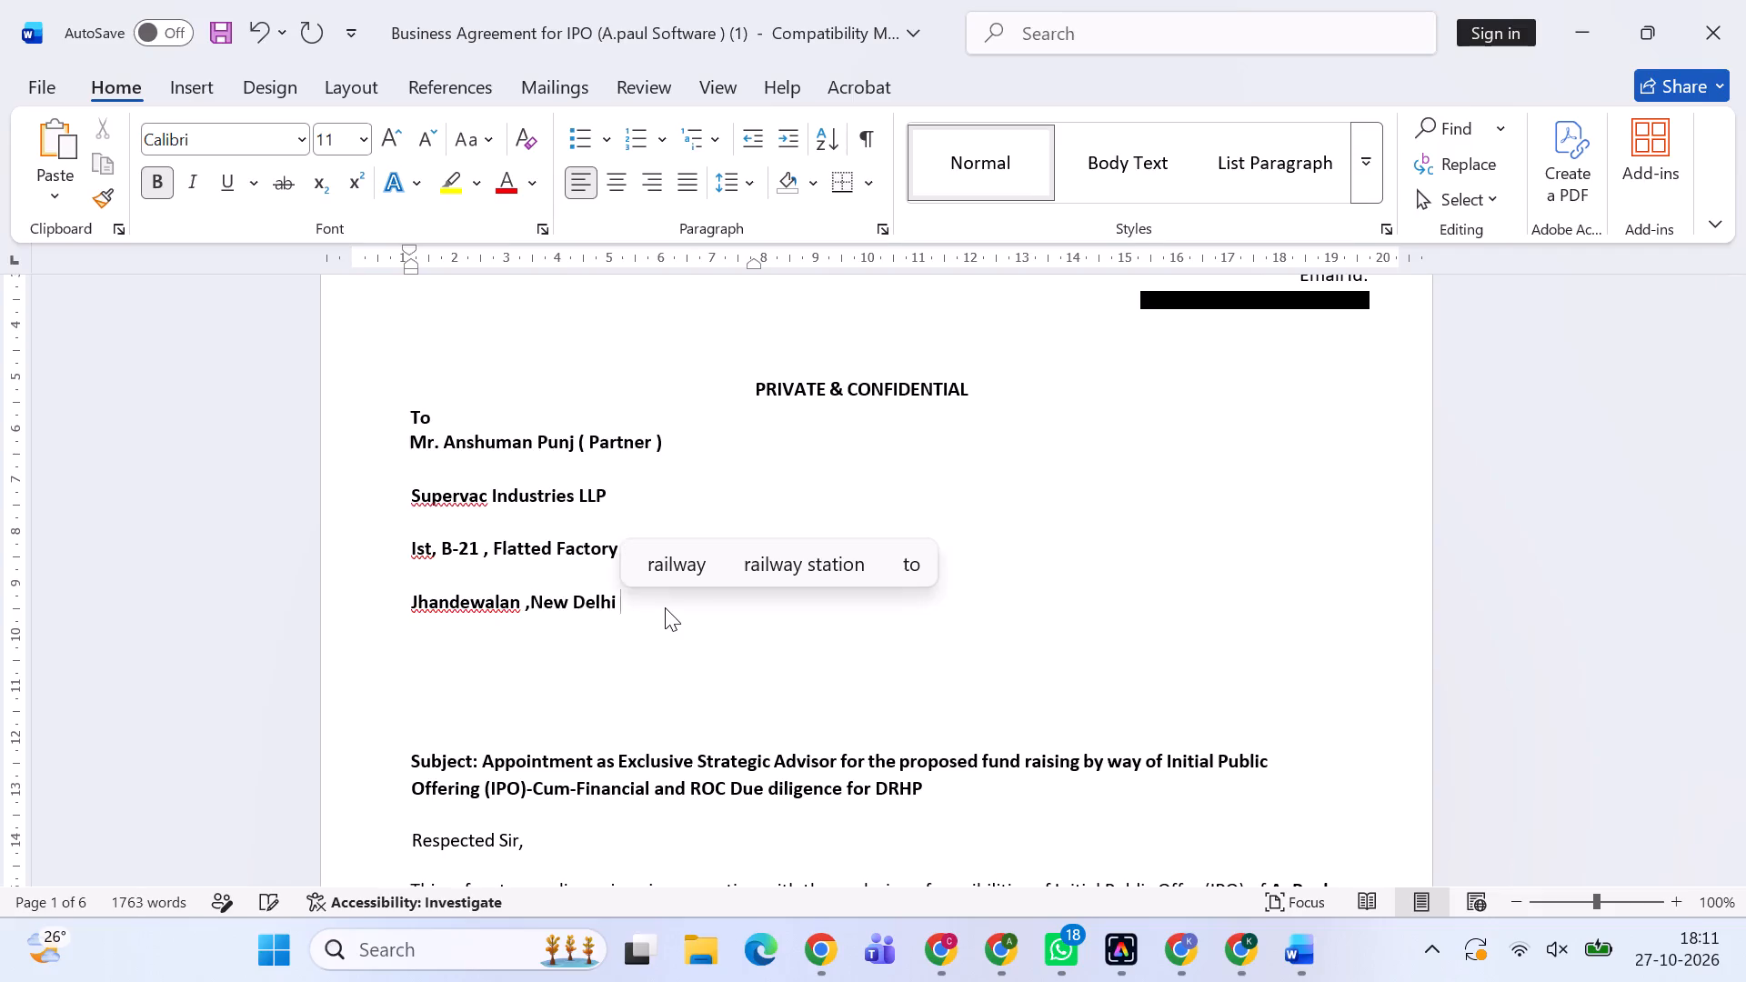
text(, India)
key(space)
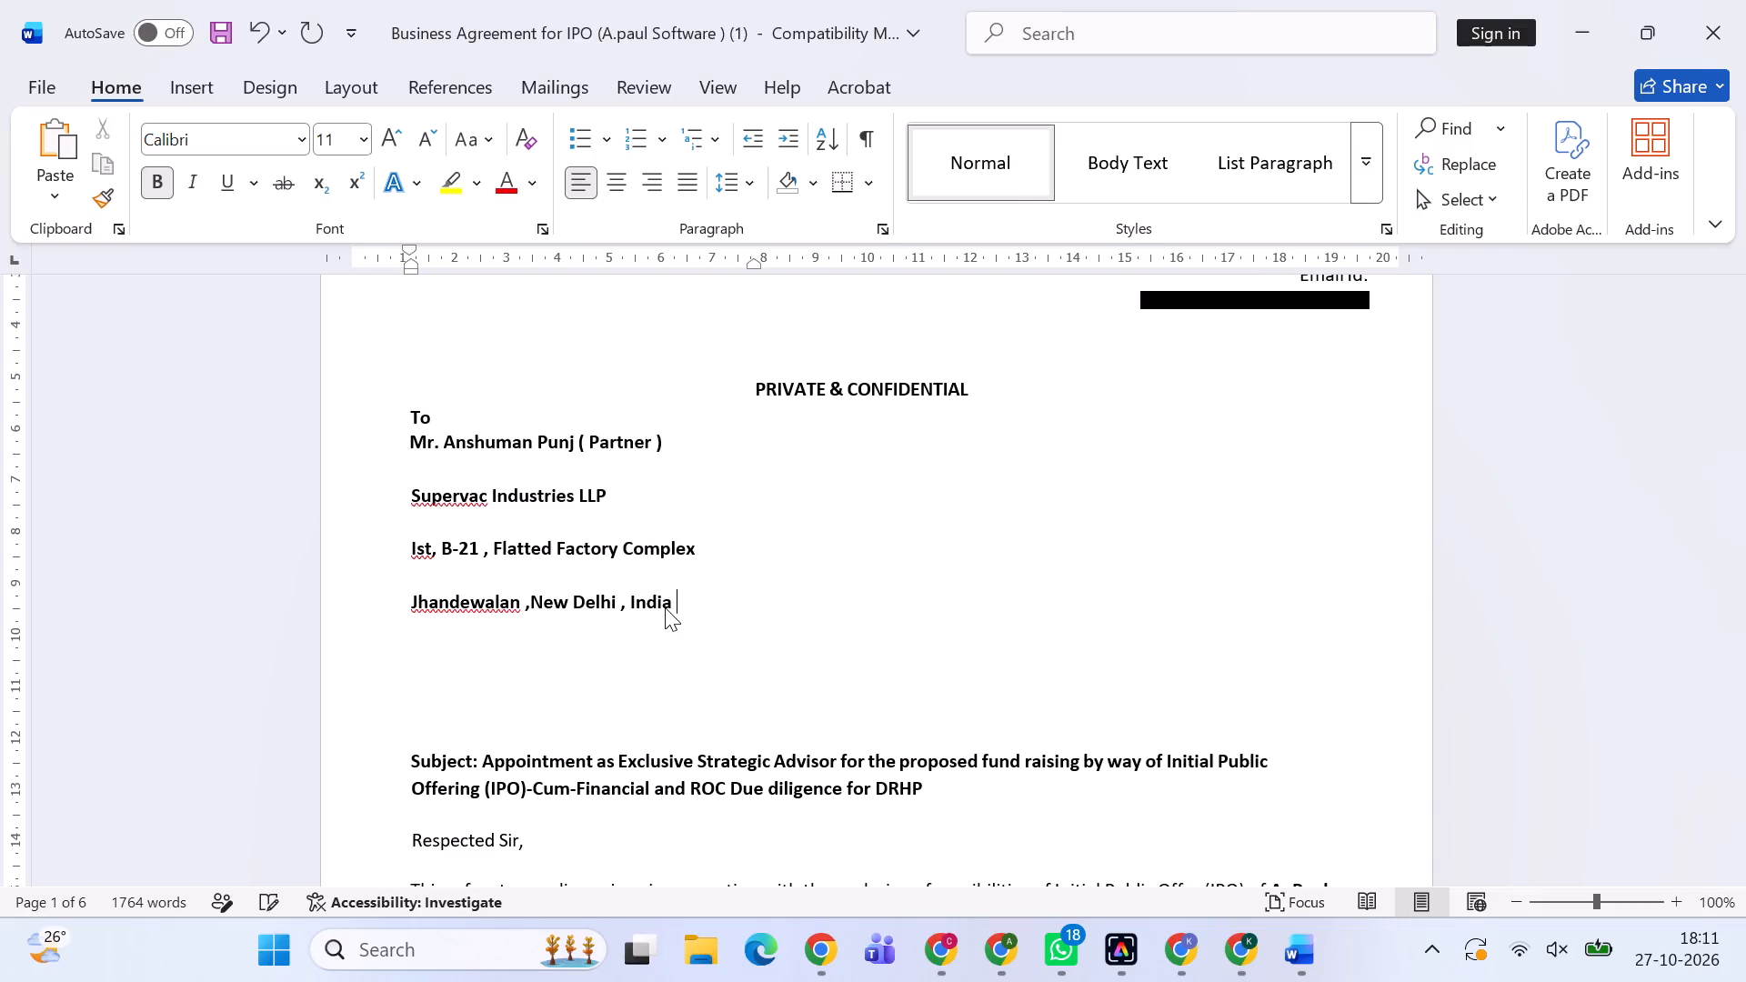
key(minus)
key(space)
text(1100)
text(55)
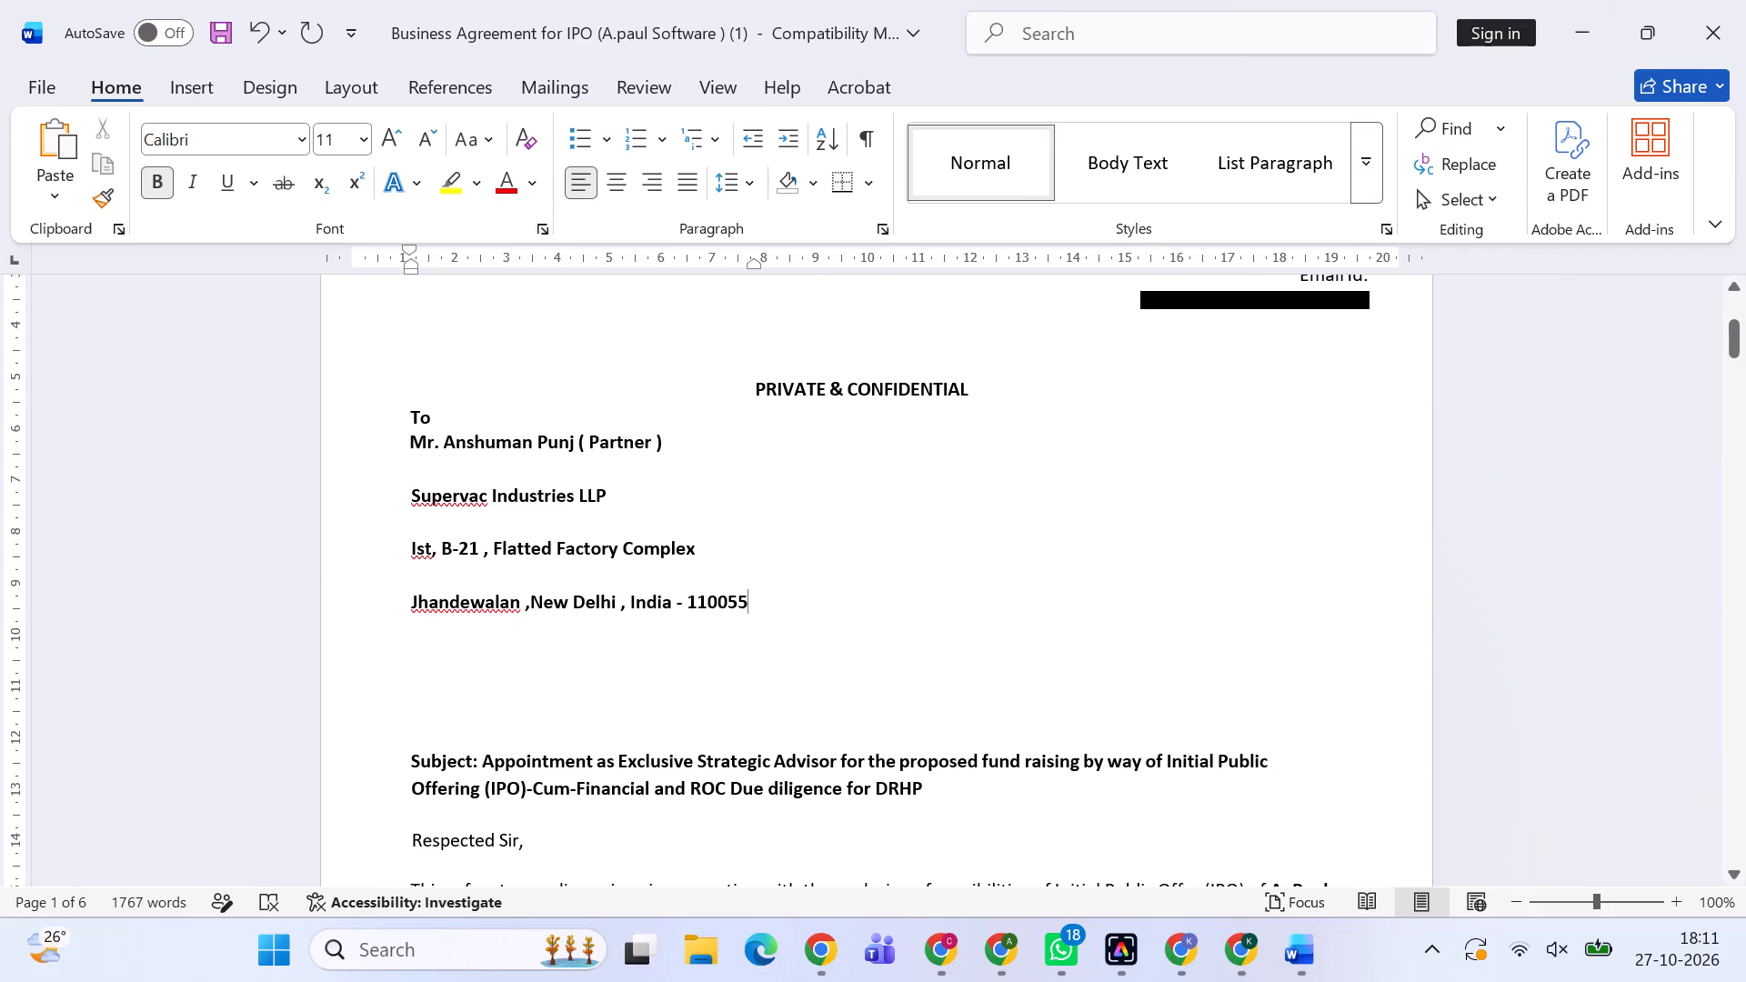
Set the company name and address lines to left alignment with 1.0 line spacing.
click(711, 649)
drag(767, 603, 481, 545)
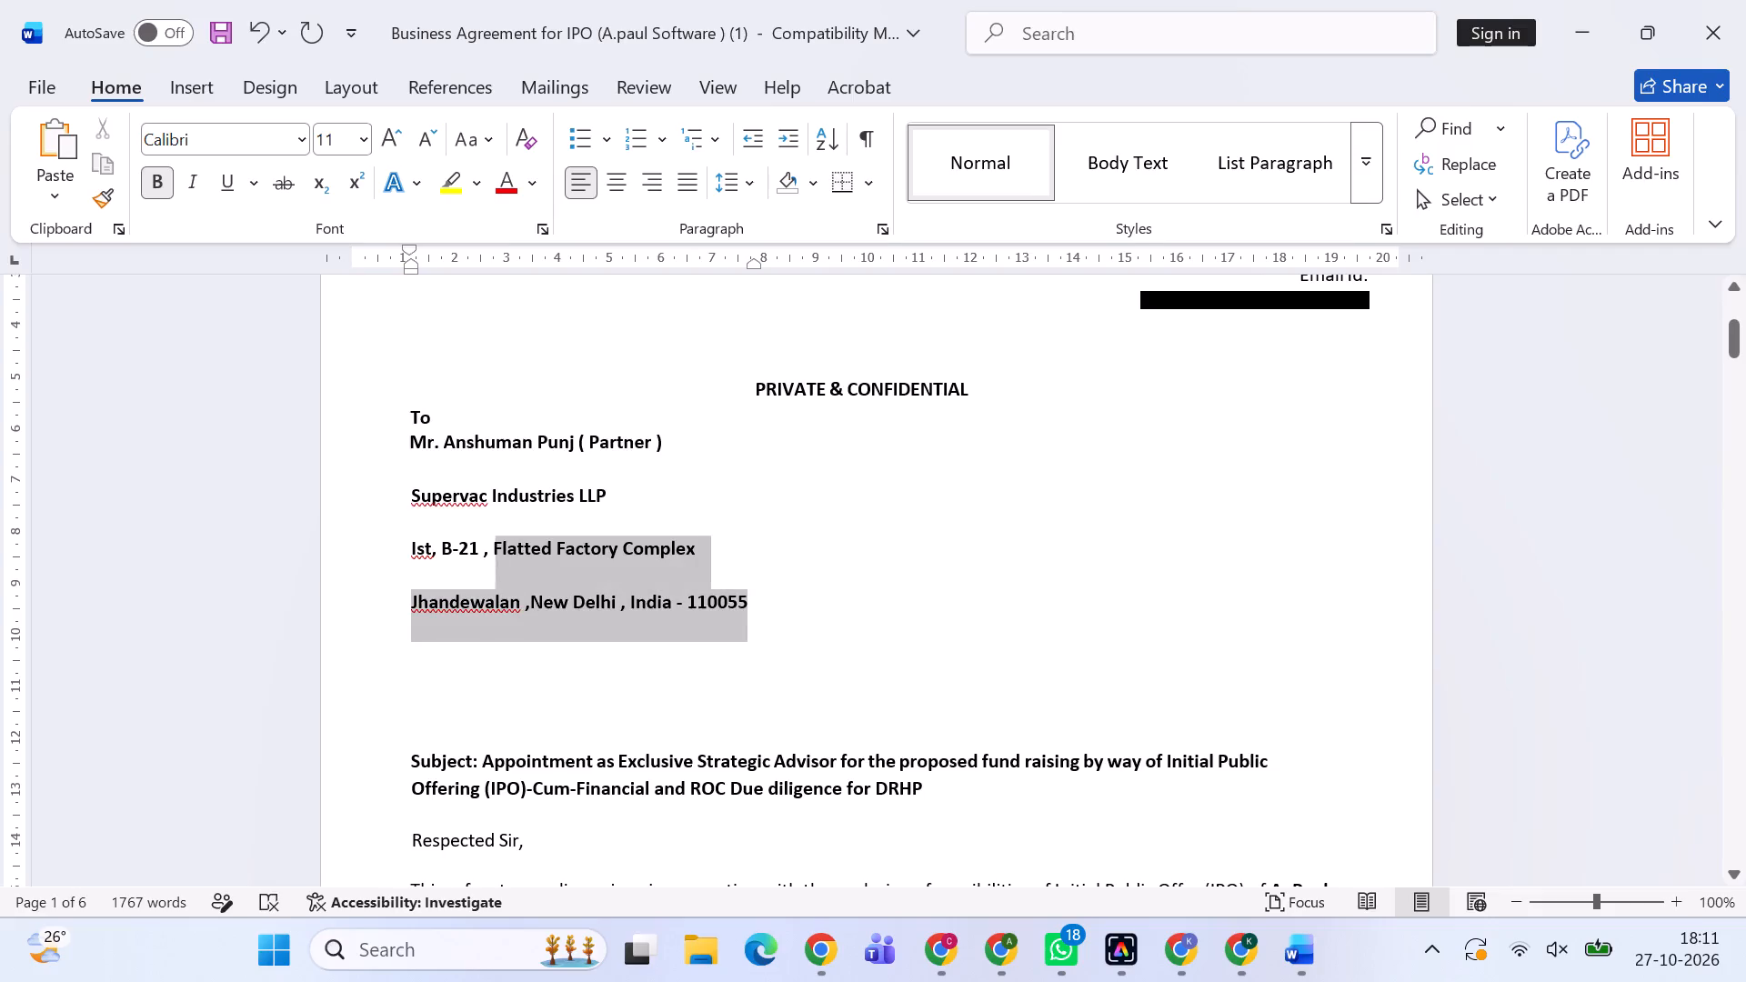
drag(481, 545, 405, 494)
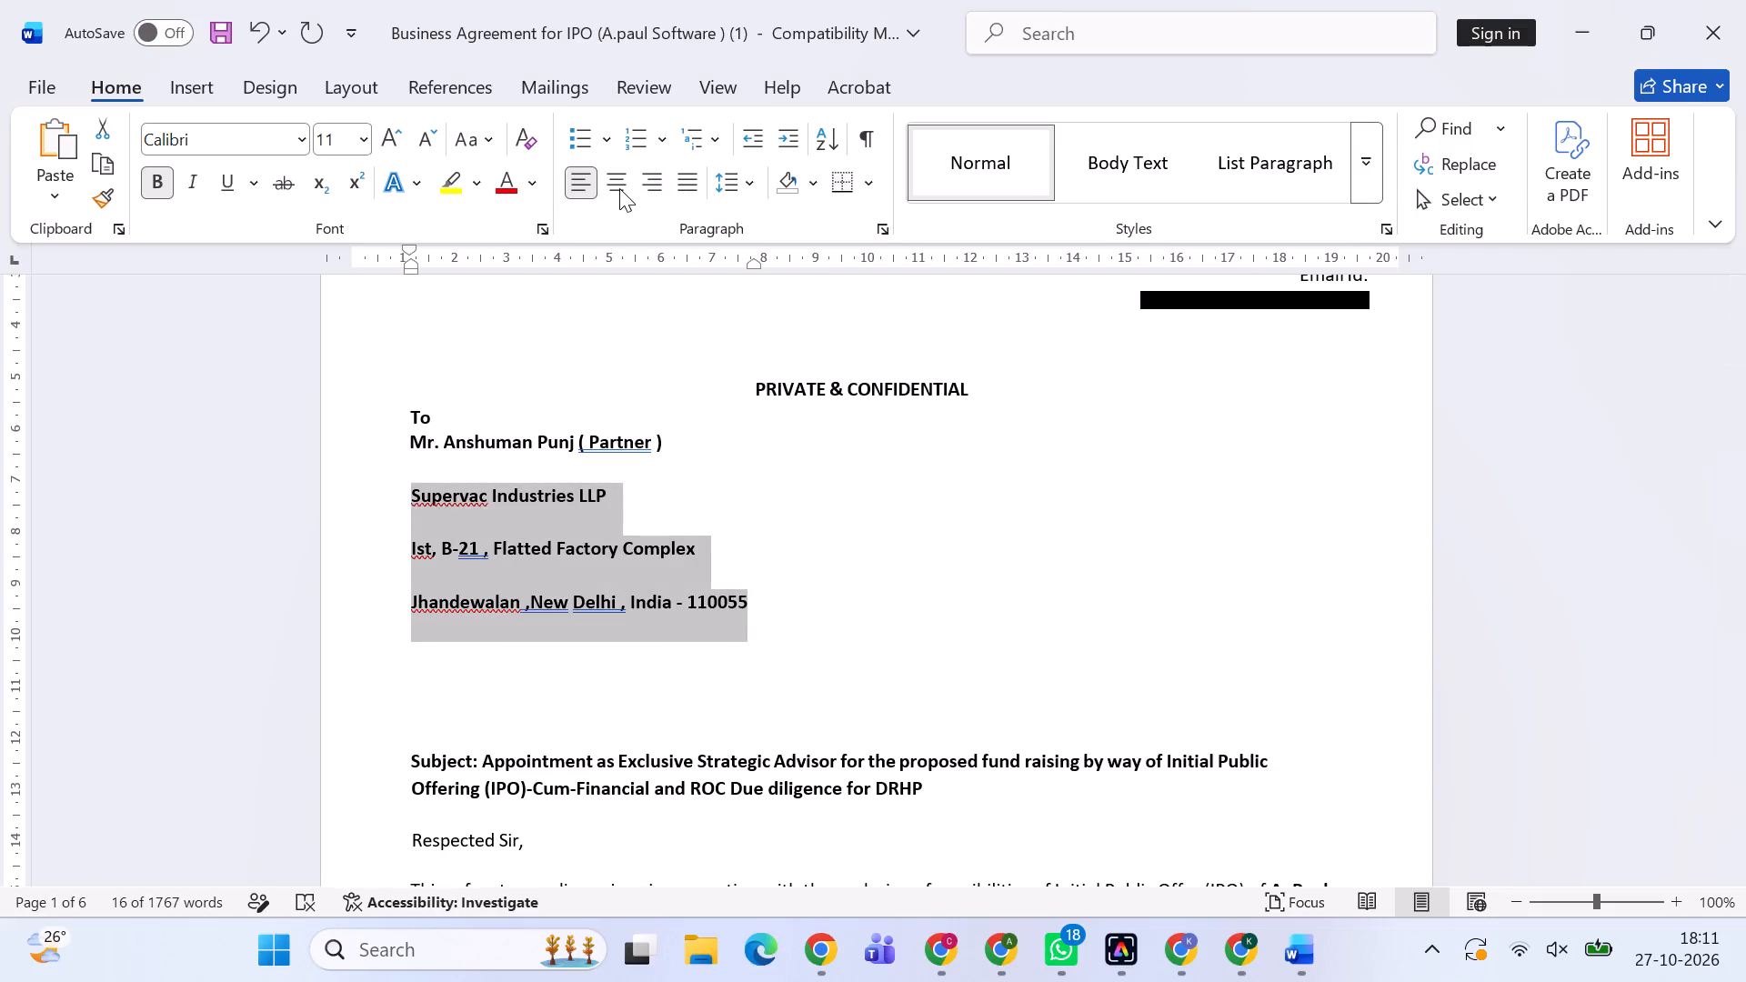
click(688, 184)
click(586, 183)
click(753, 182)
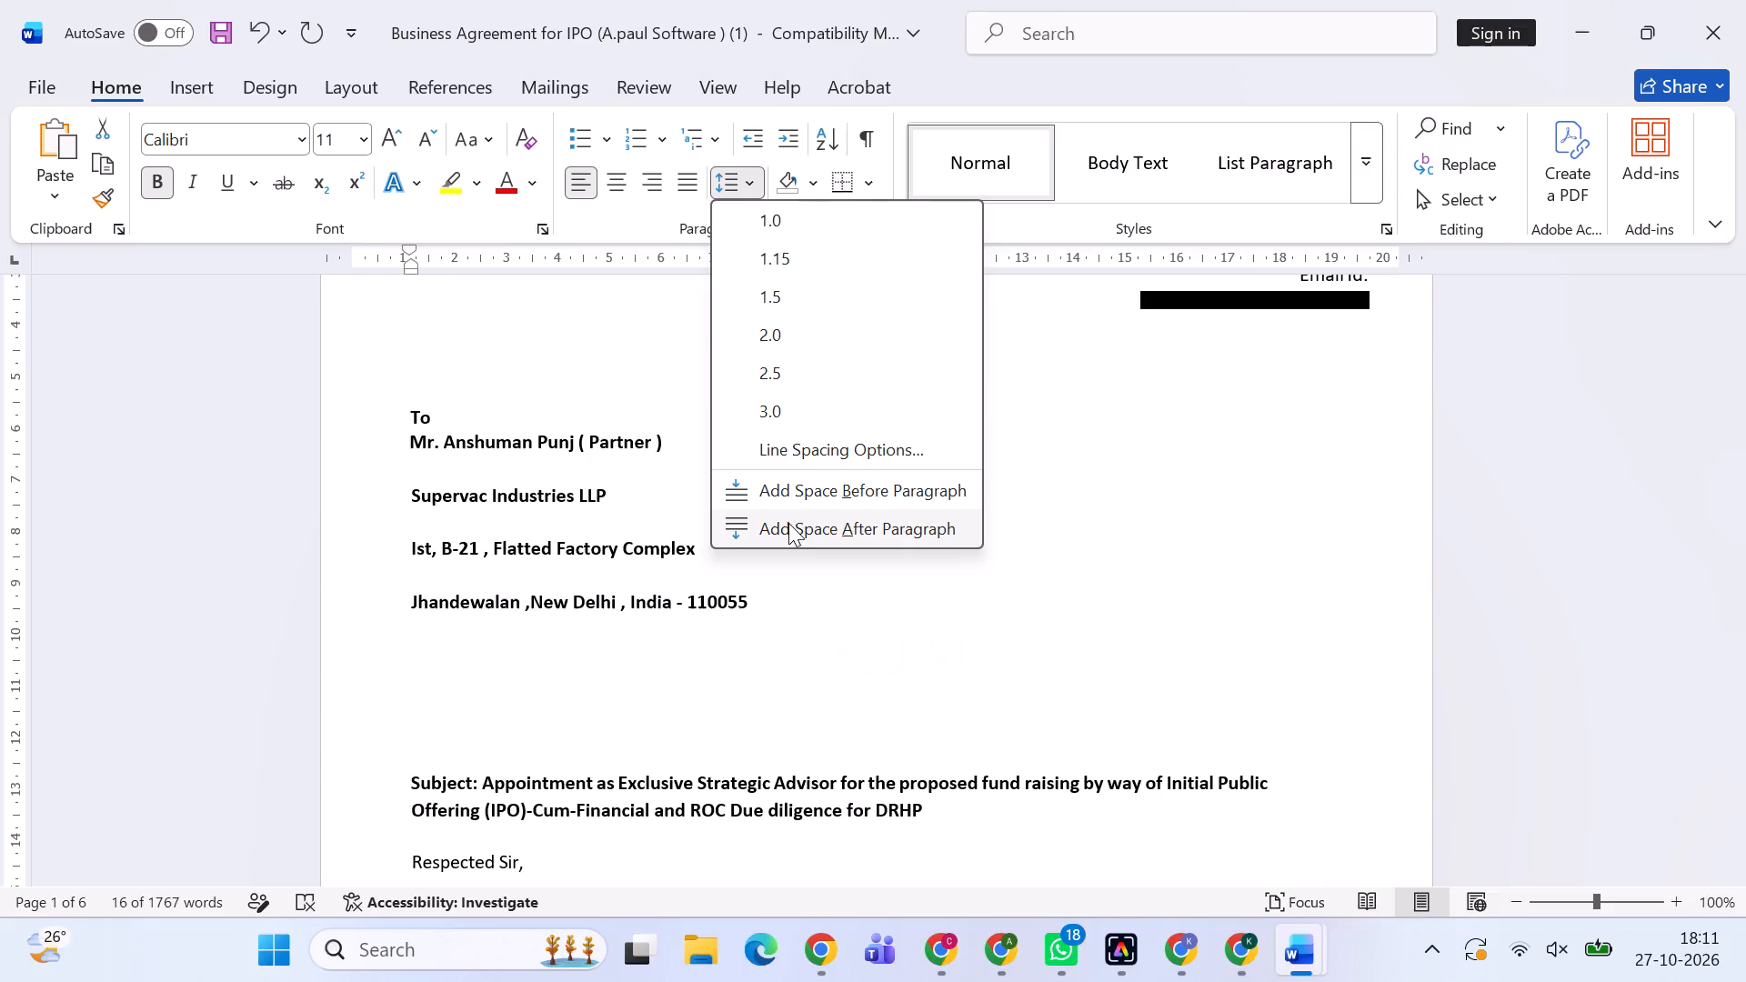
click(778, 216)
click(837, 473)
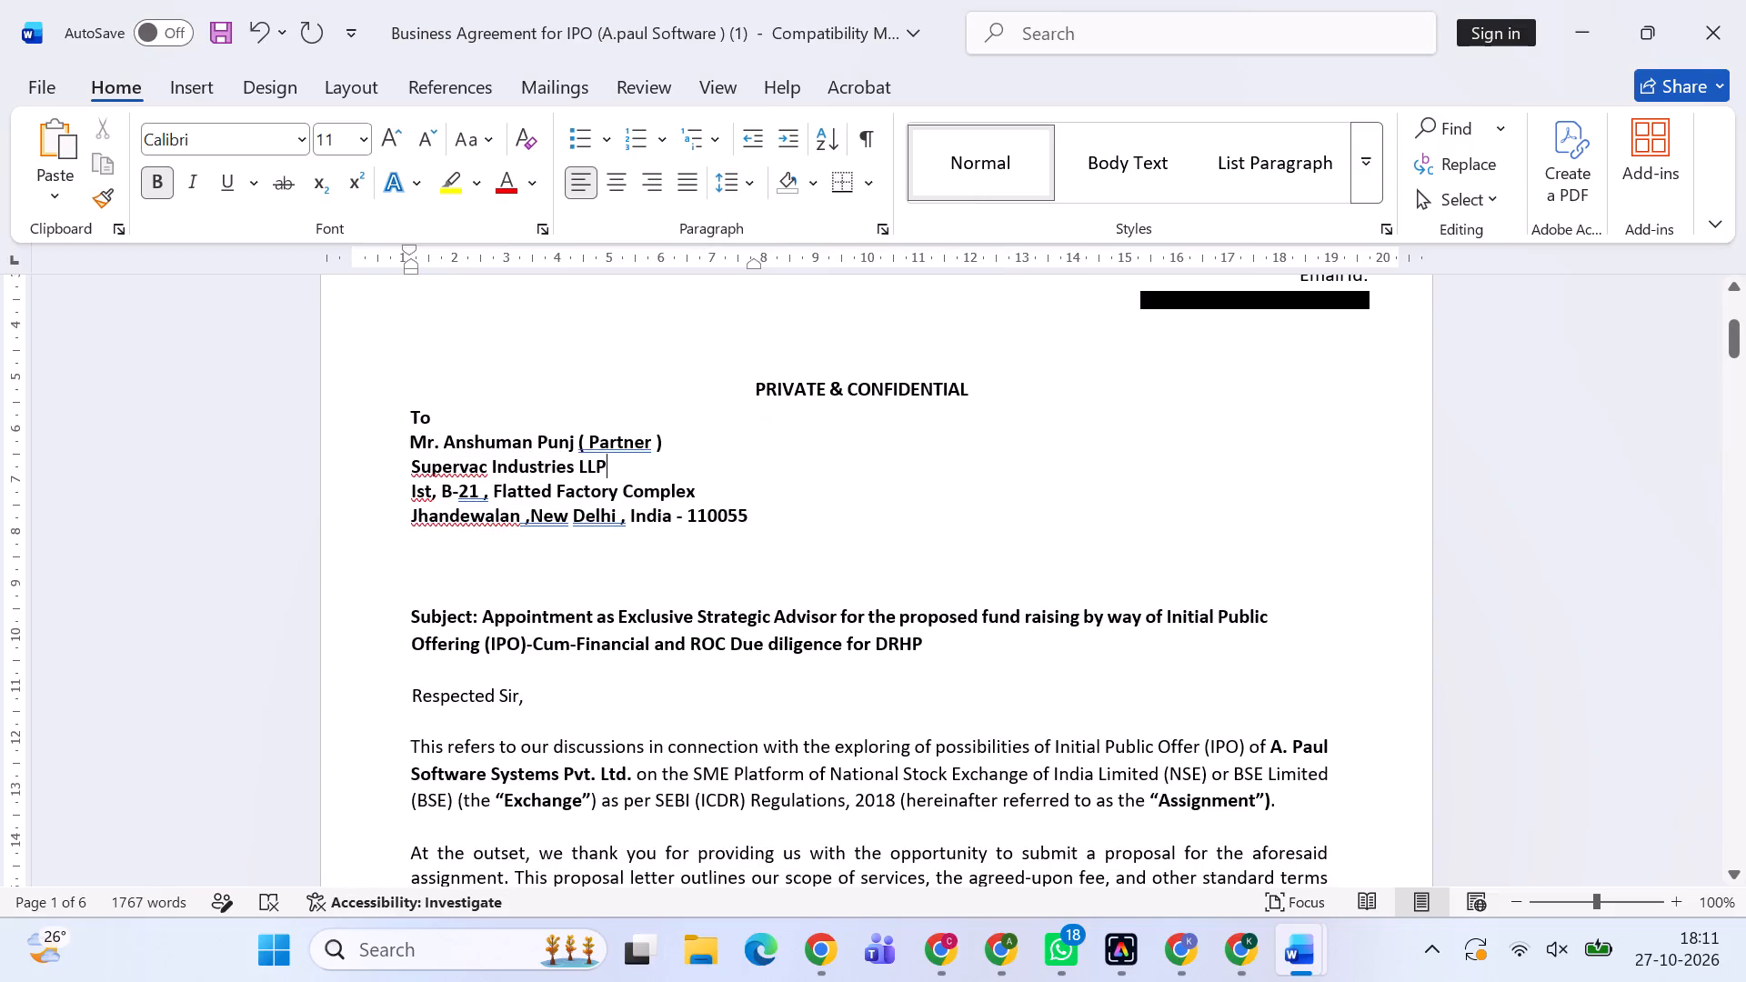
Insert a blank line after the addressee's name line and another after the Supervac Industries LLP line.
click(677, 434)
key(shift+Return)
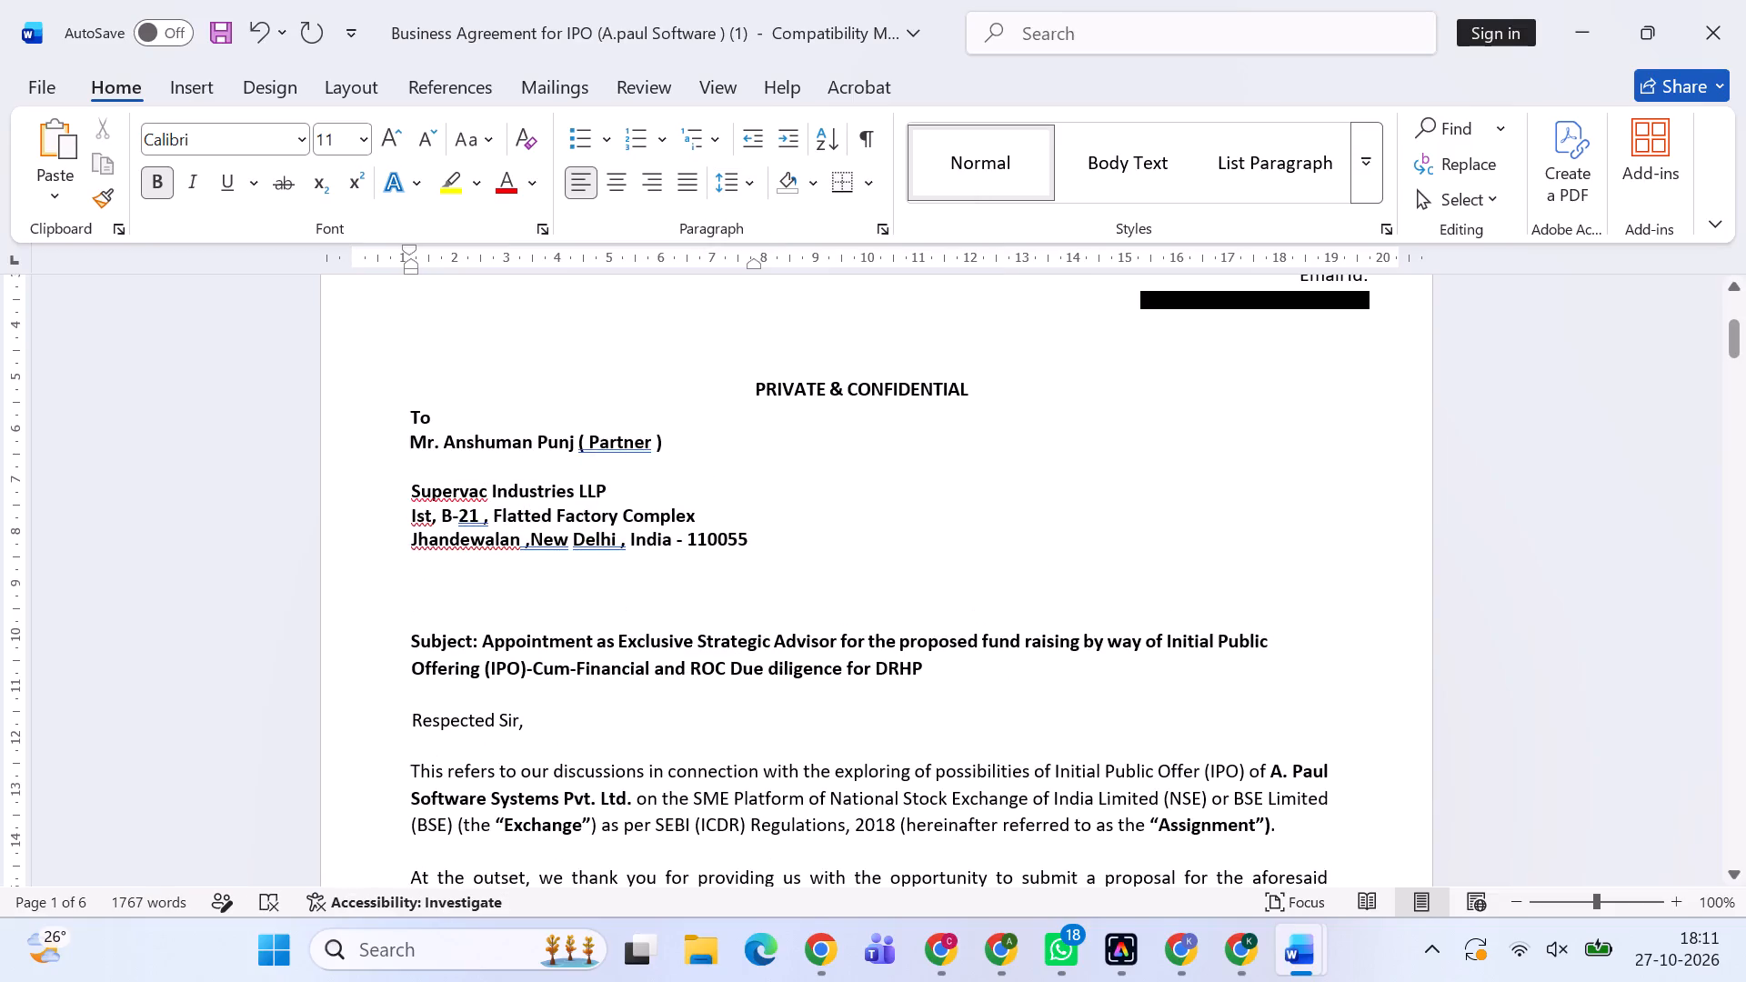
click(630, 487)
key(shift+Return)
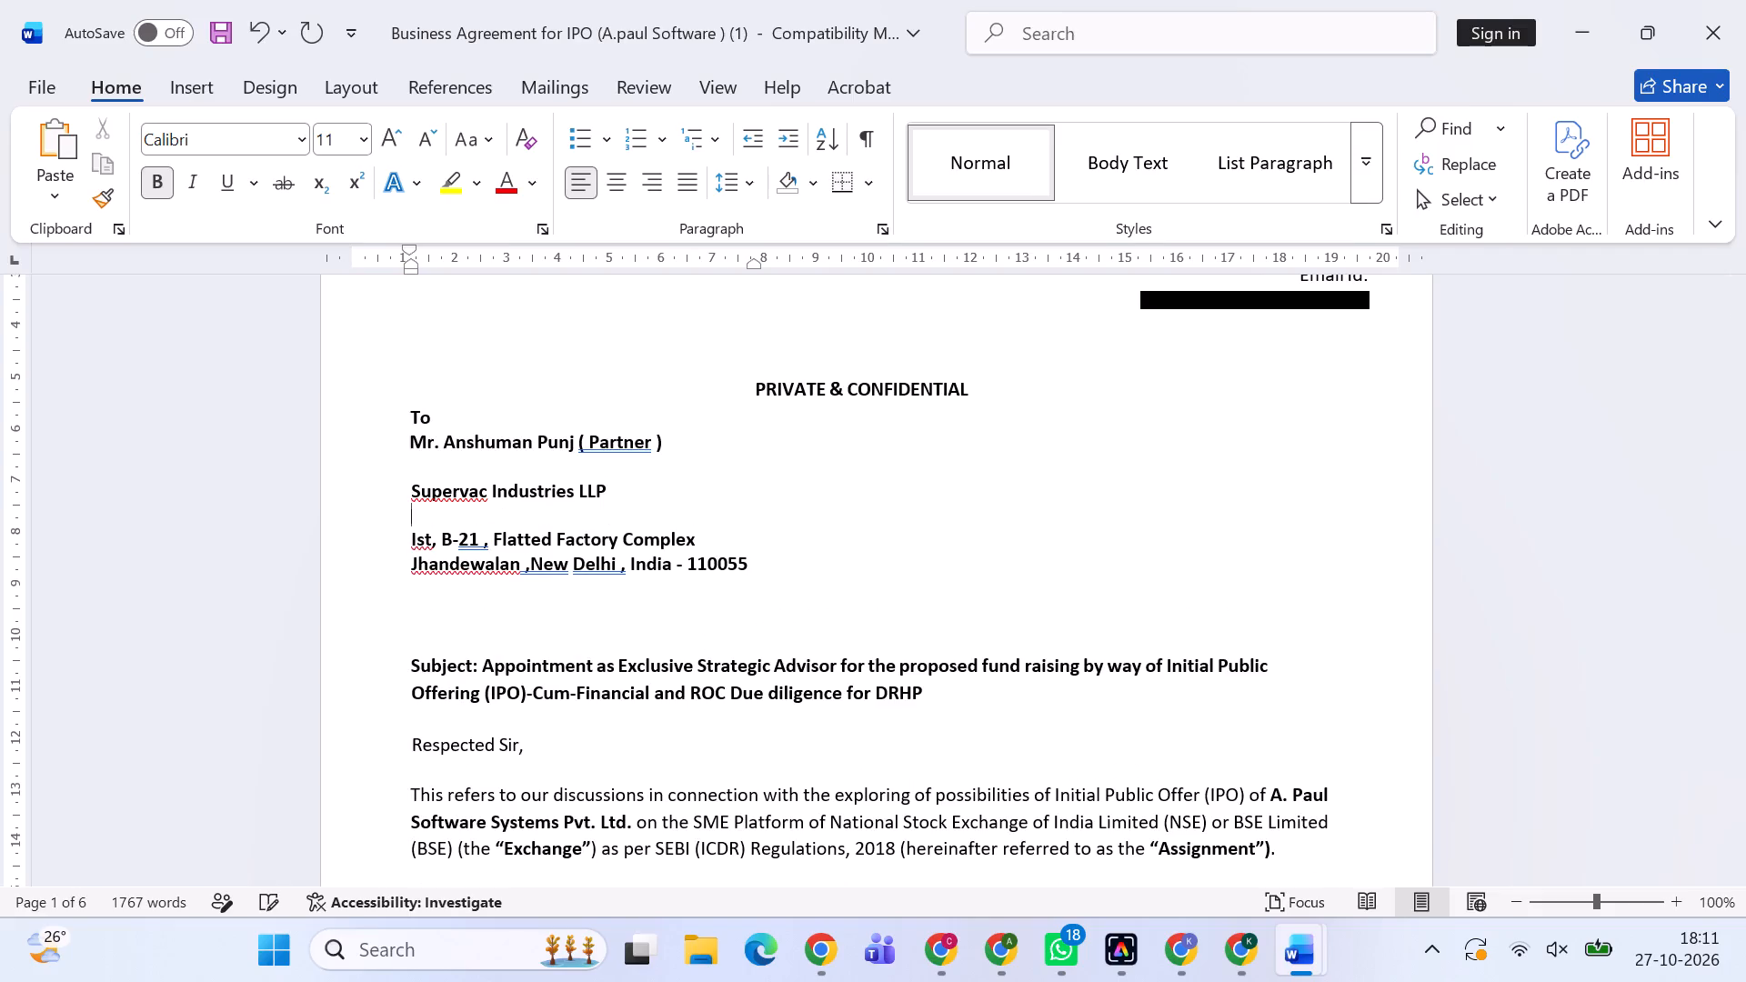
Remove the space between the opening bracket and "Partner" on the addressee's name line.
click(592, 439)
key(BackSpace)
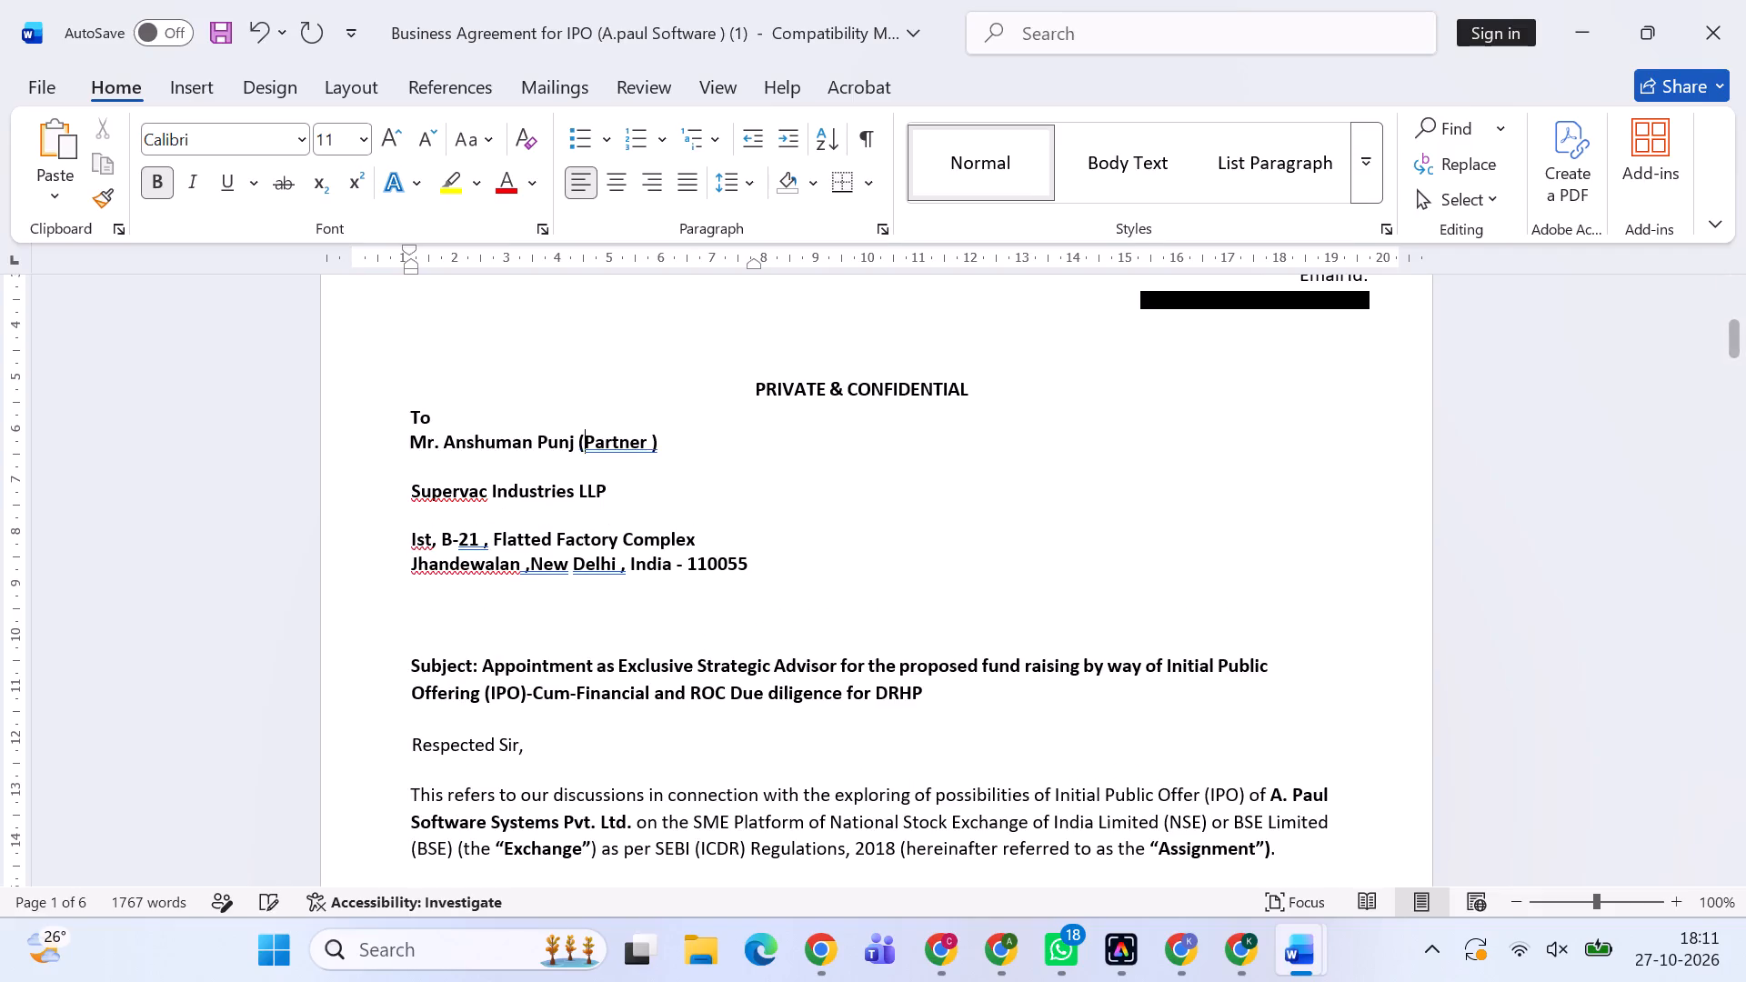
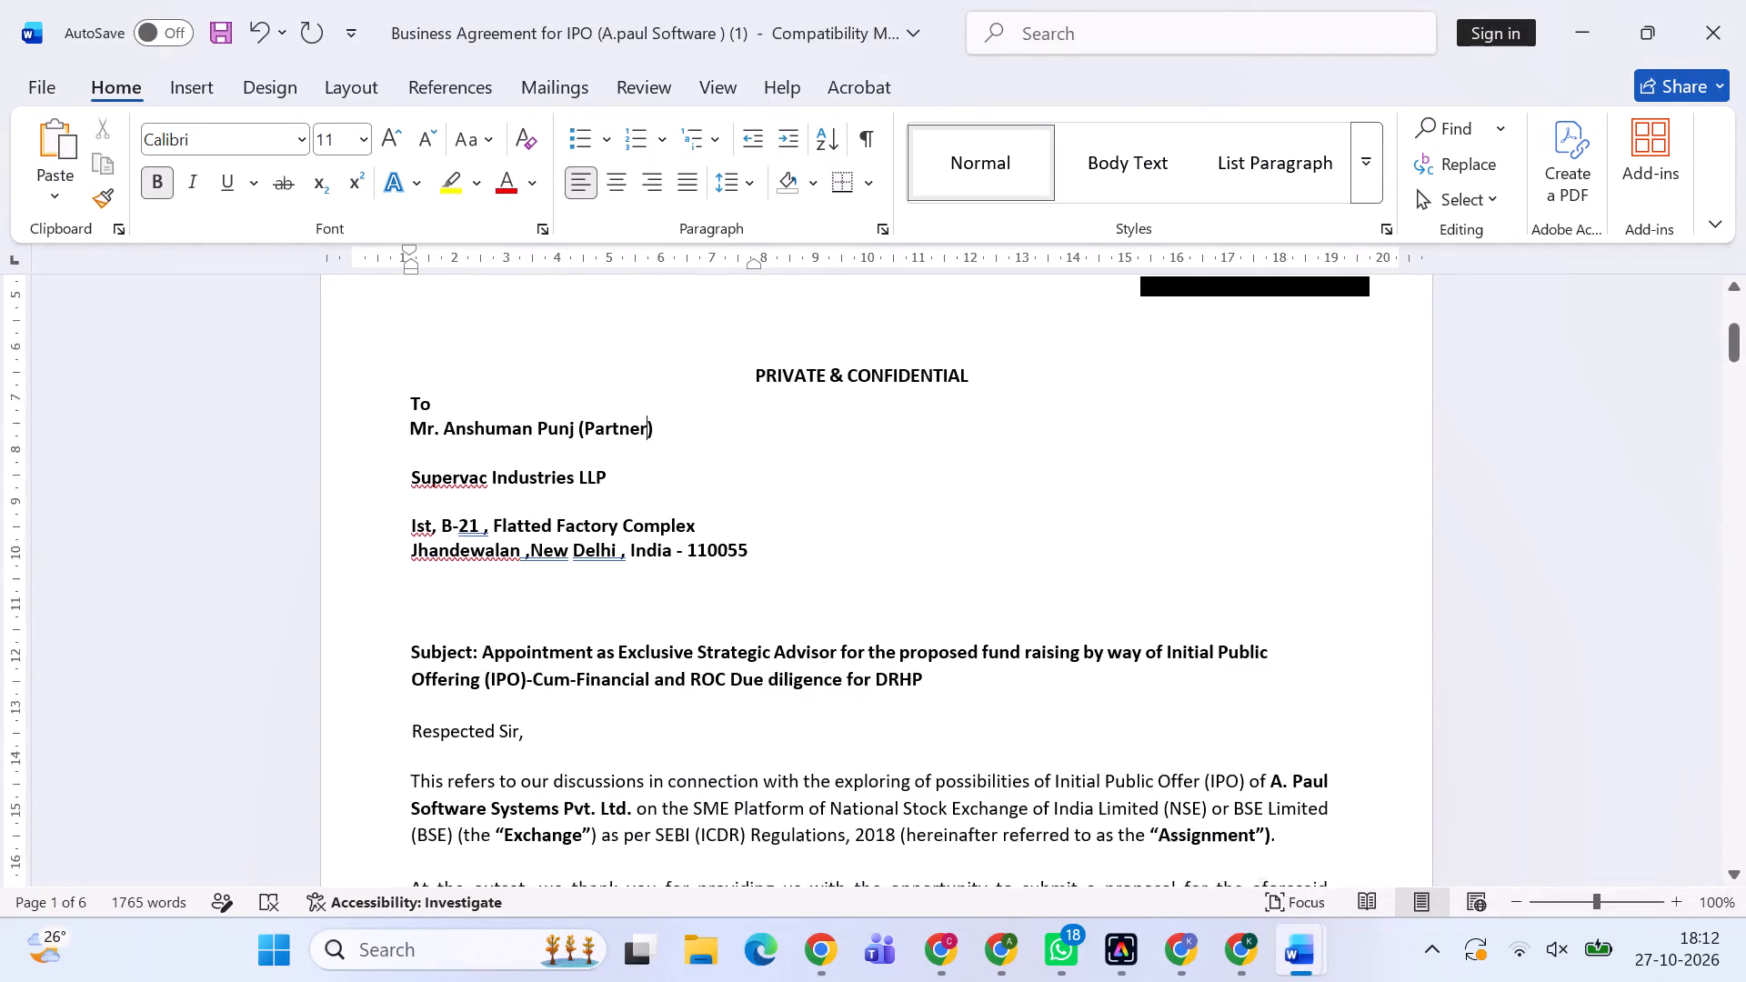
Replace "A. Paul Software Systems Pvt. Ltd." in the opening paragraph with "Supervac Industries LLP" copied from the addressee block.
scroll(837, 551, down, 1)
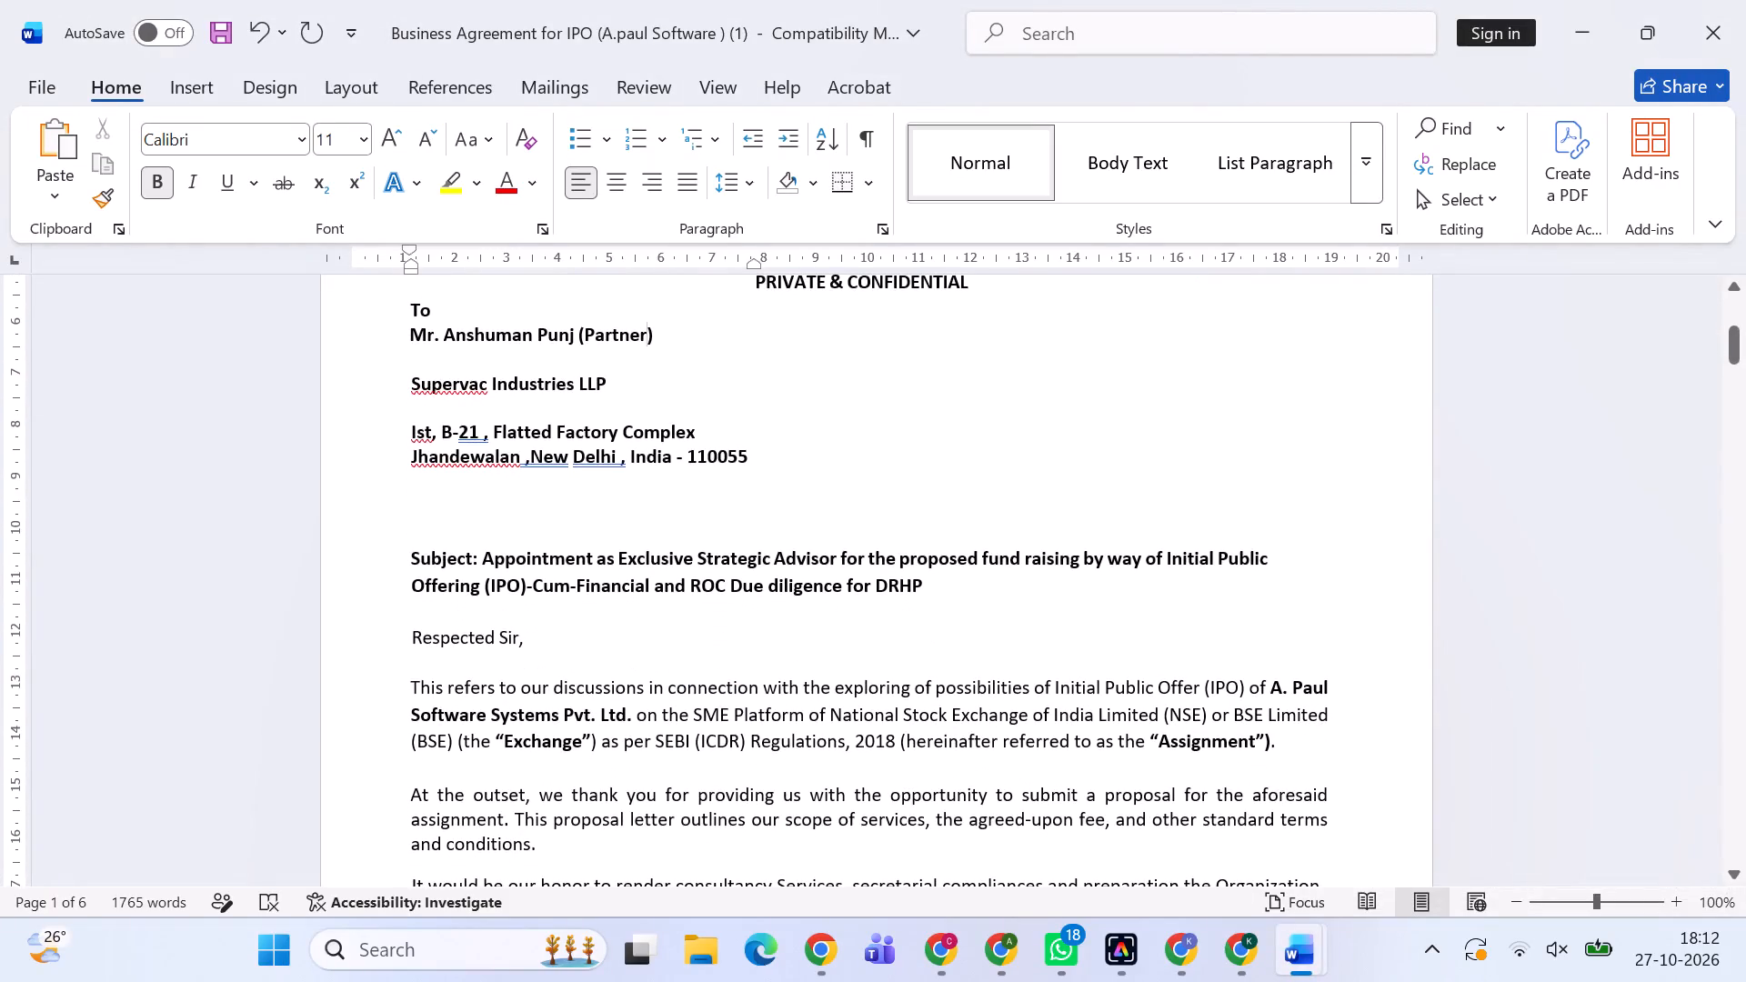
scroll(1202, 643, down, 1)
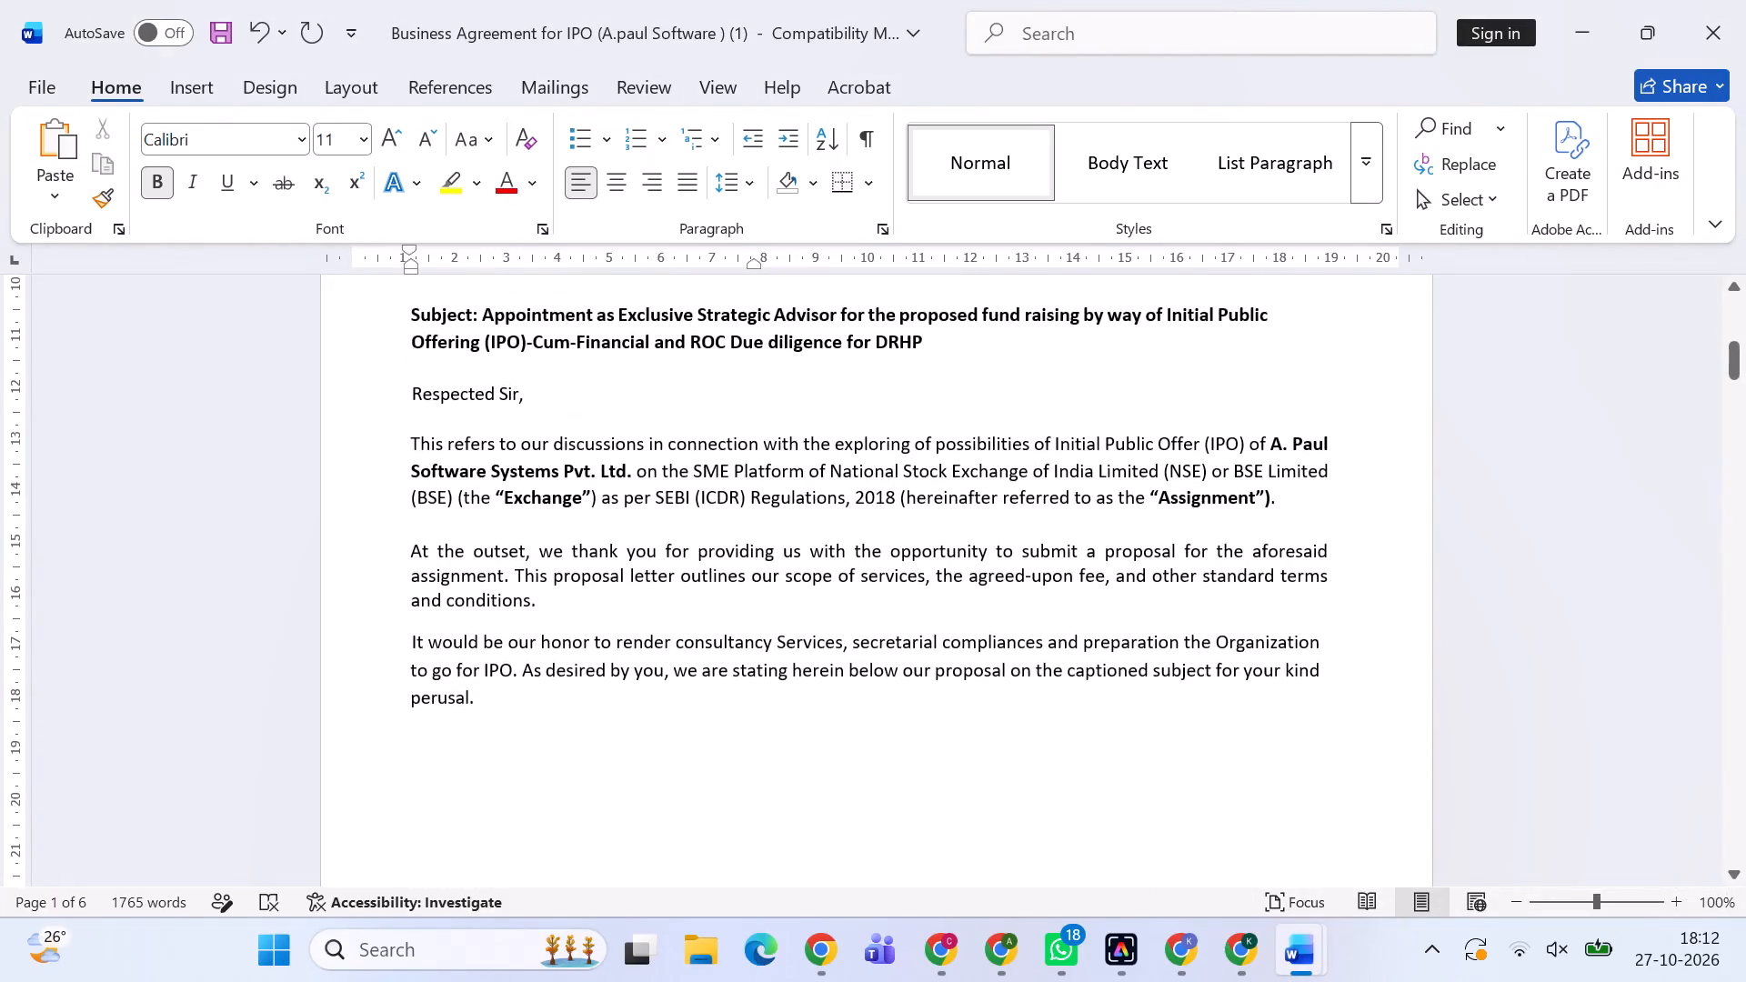
scroll(745, 527, up, 1)
scroll(708, 344, up, 1)
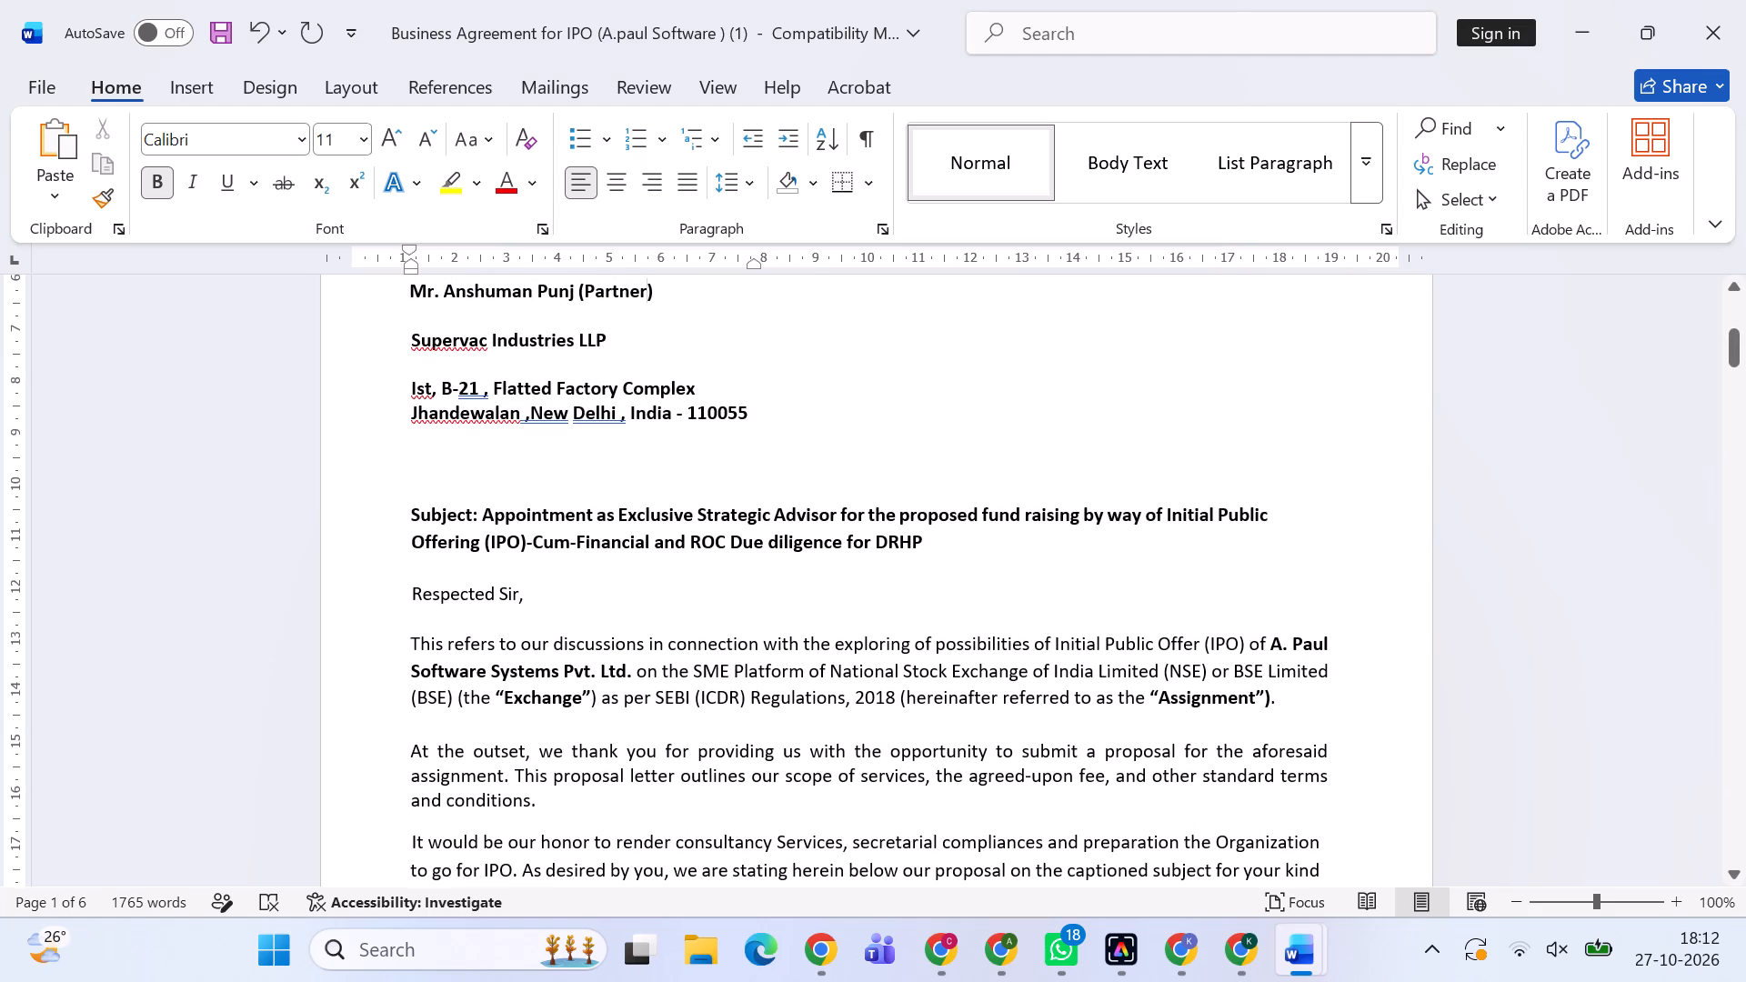
drag(625, 345, 422, 340)
key(ctrl+c)
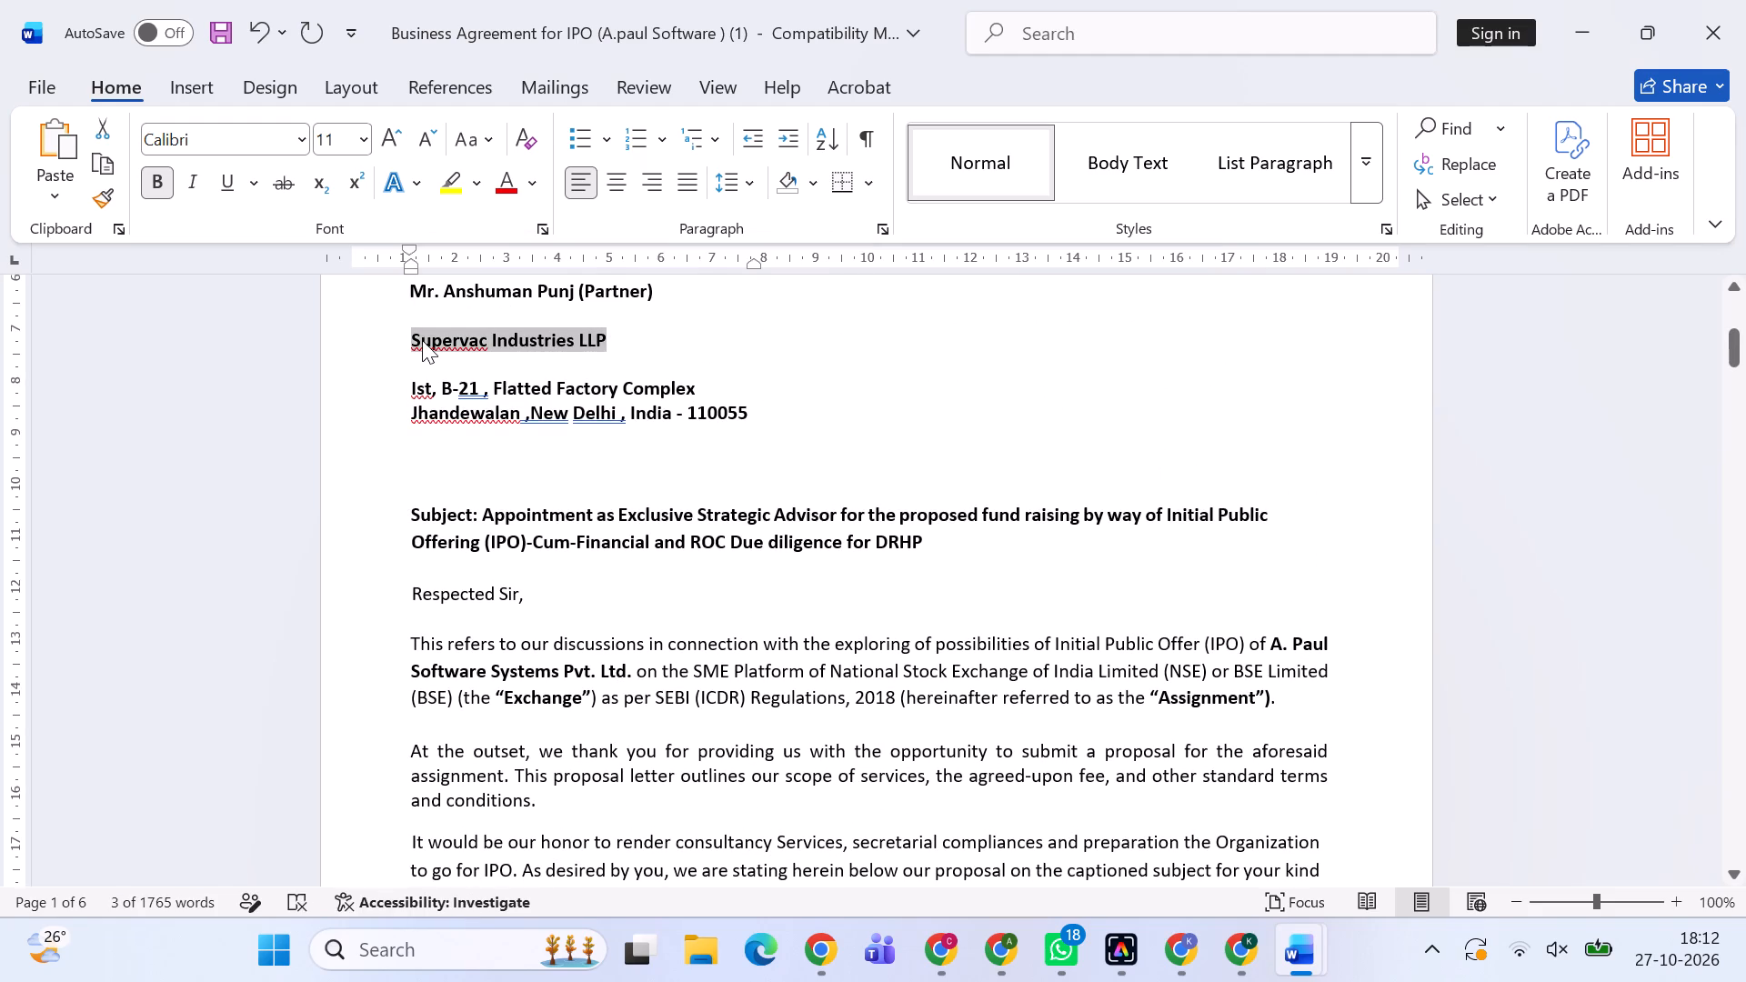
click(631, 672)
key(BackSpace)
key(BackSpace)
key(BackSpace)
key(BackSpace)
key(BackSpace)
key(BackSpace)
key(BackSpace)
key(BackSpace)
key(BackSpace)
key(BackSpace)
key(BackSpace)
key(BackSpace)
key(BackSpace)
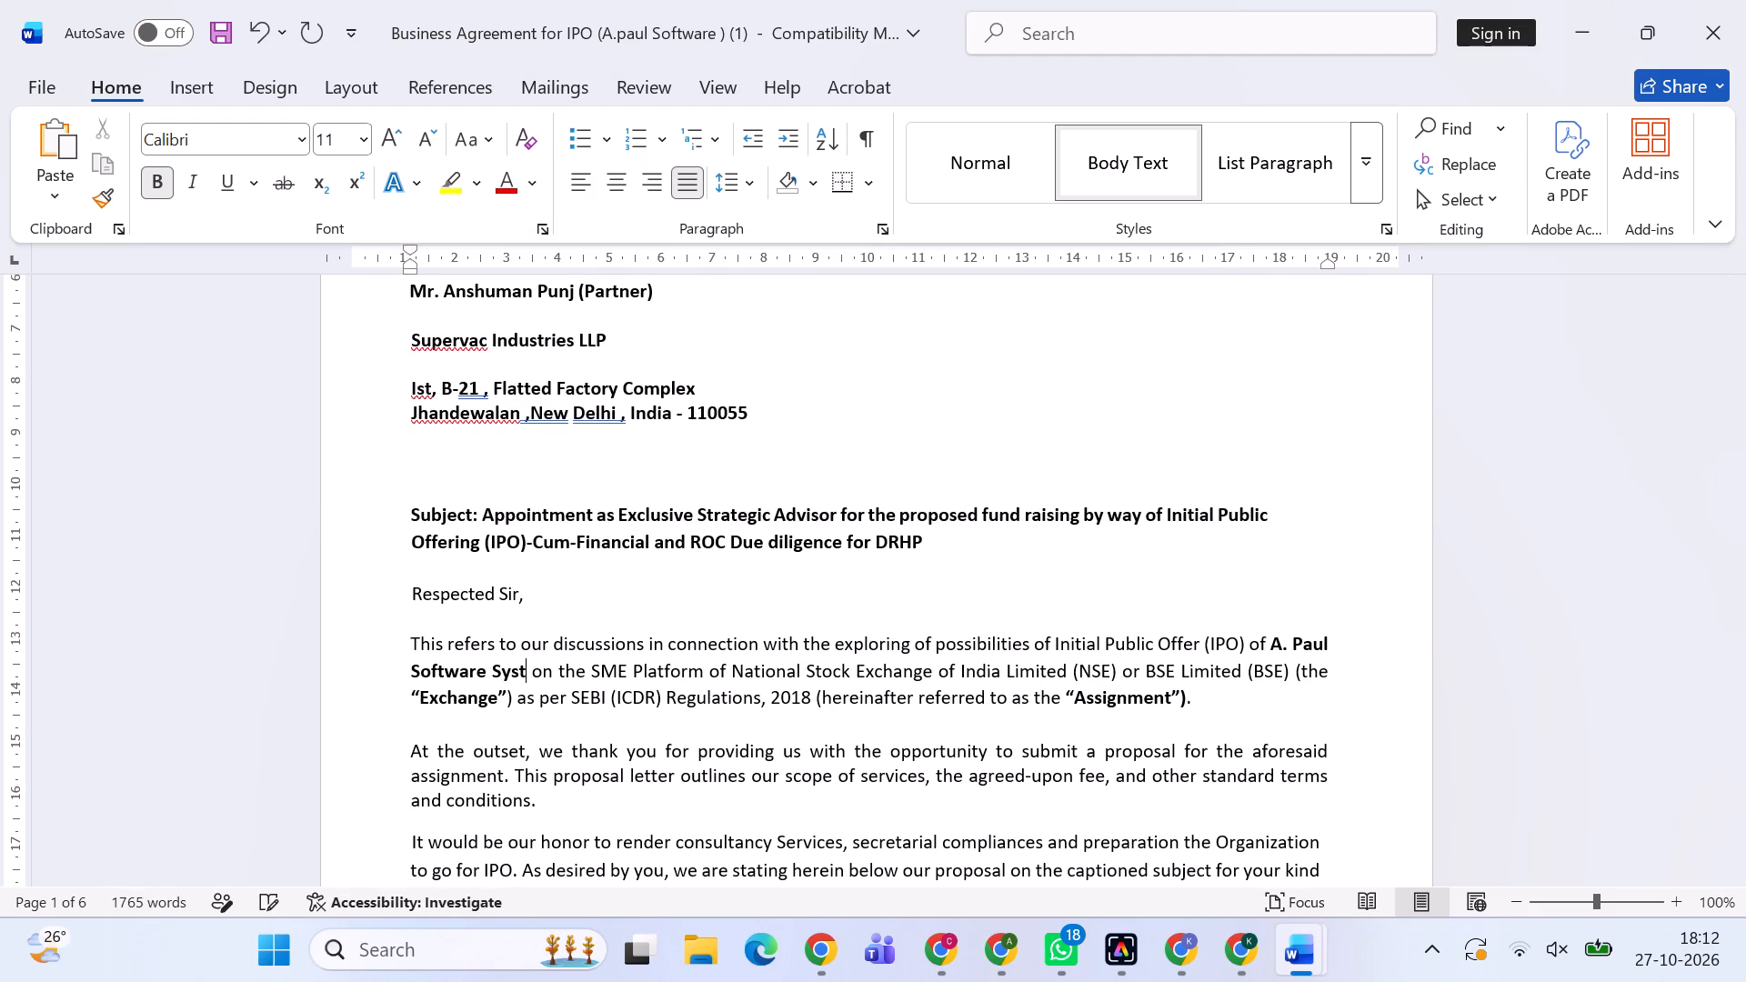
key(BackSpace)
key(BackSpace)
key(BackSpace)
key(BackSpace)
key(BackSpace)
key(BackSpace)
key(BackSpace)
key(BackSpace)
key(BackSpace)
key(BackSpace)
key(BackSpace)
key(BackSpace)
key(BackSpace)
key(BackSpace)
key(BackSpace)
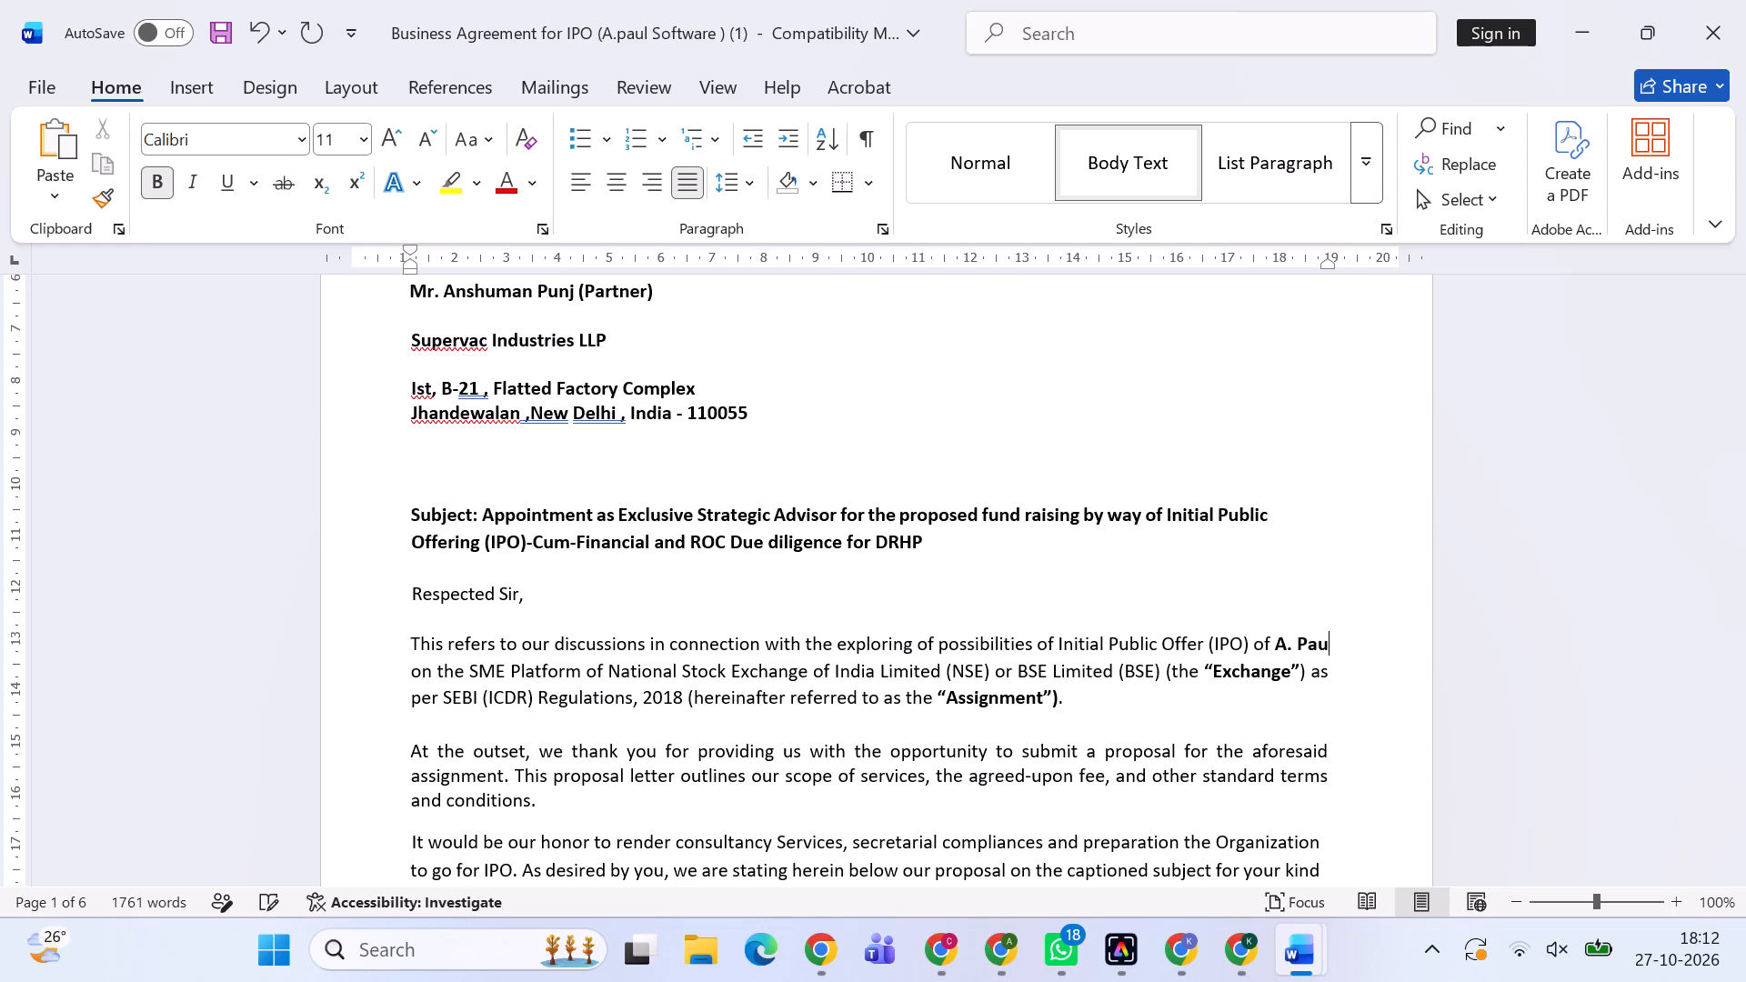
key(BackSpace)
key(BackSpace)
key(BackSpace)
key(BackSpace)
key(BackSpace)
key(BackSpace)
key(ctrl+v)
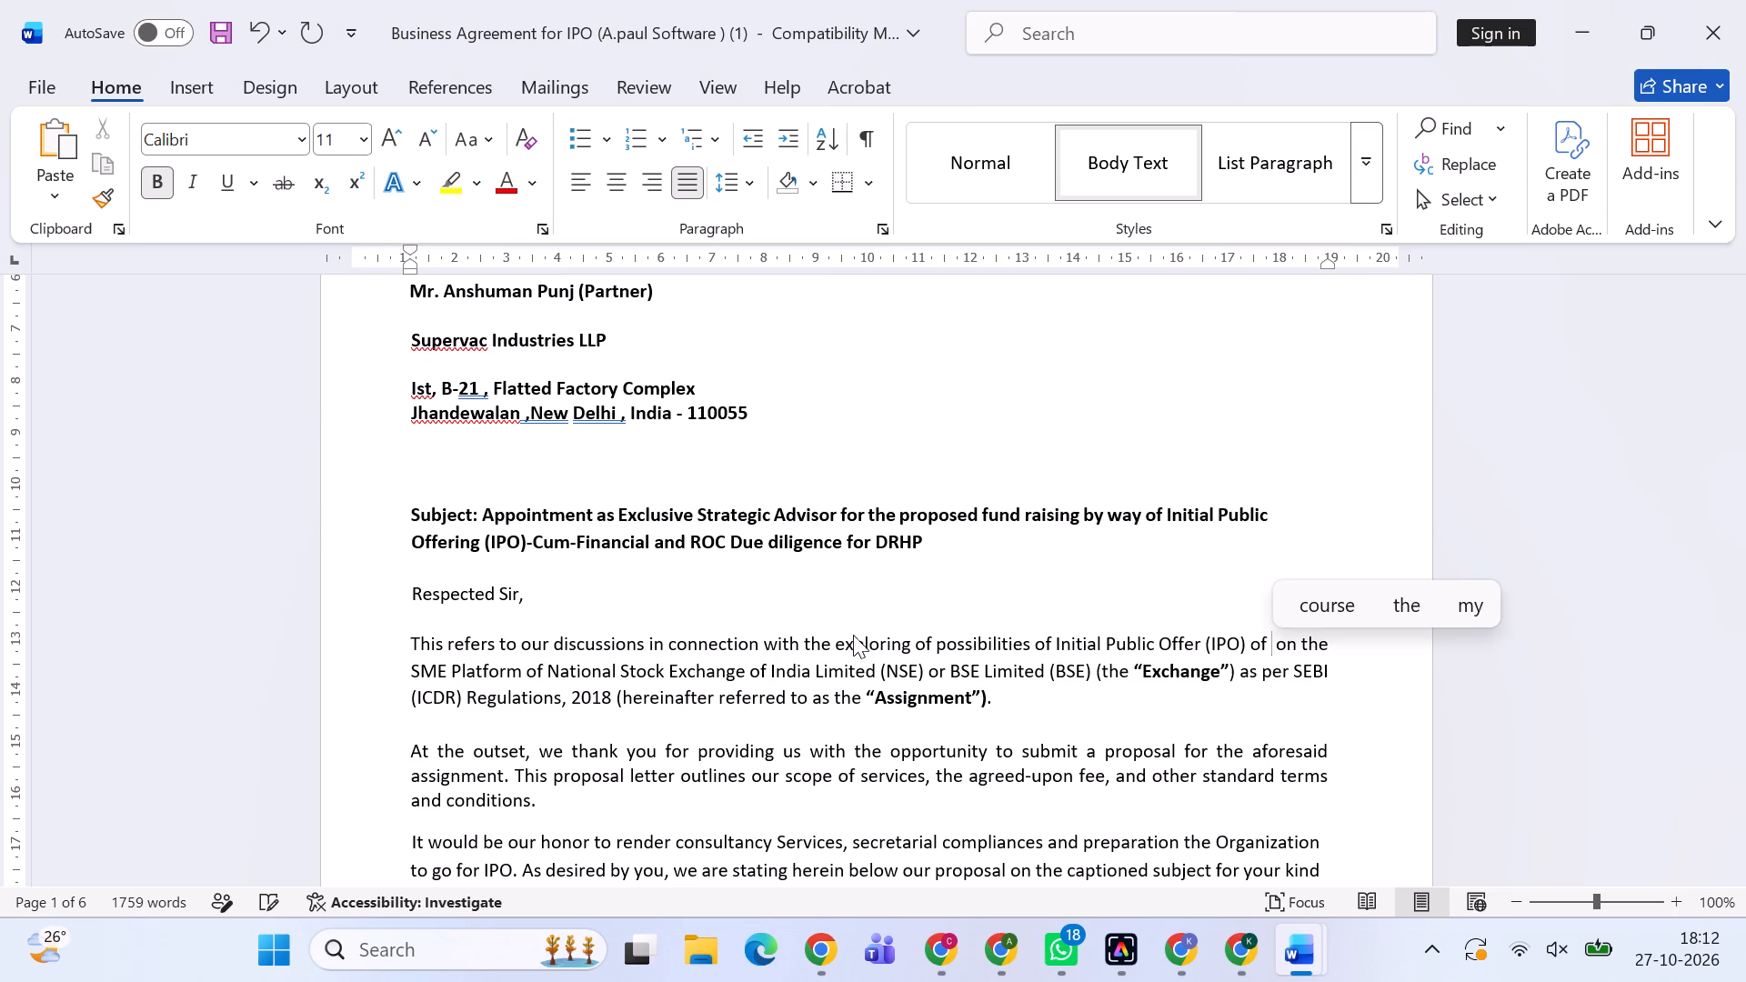
click(1074, 753)
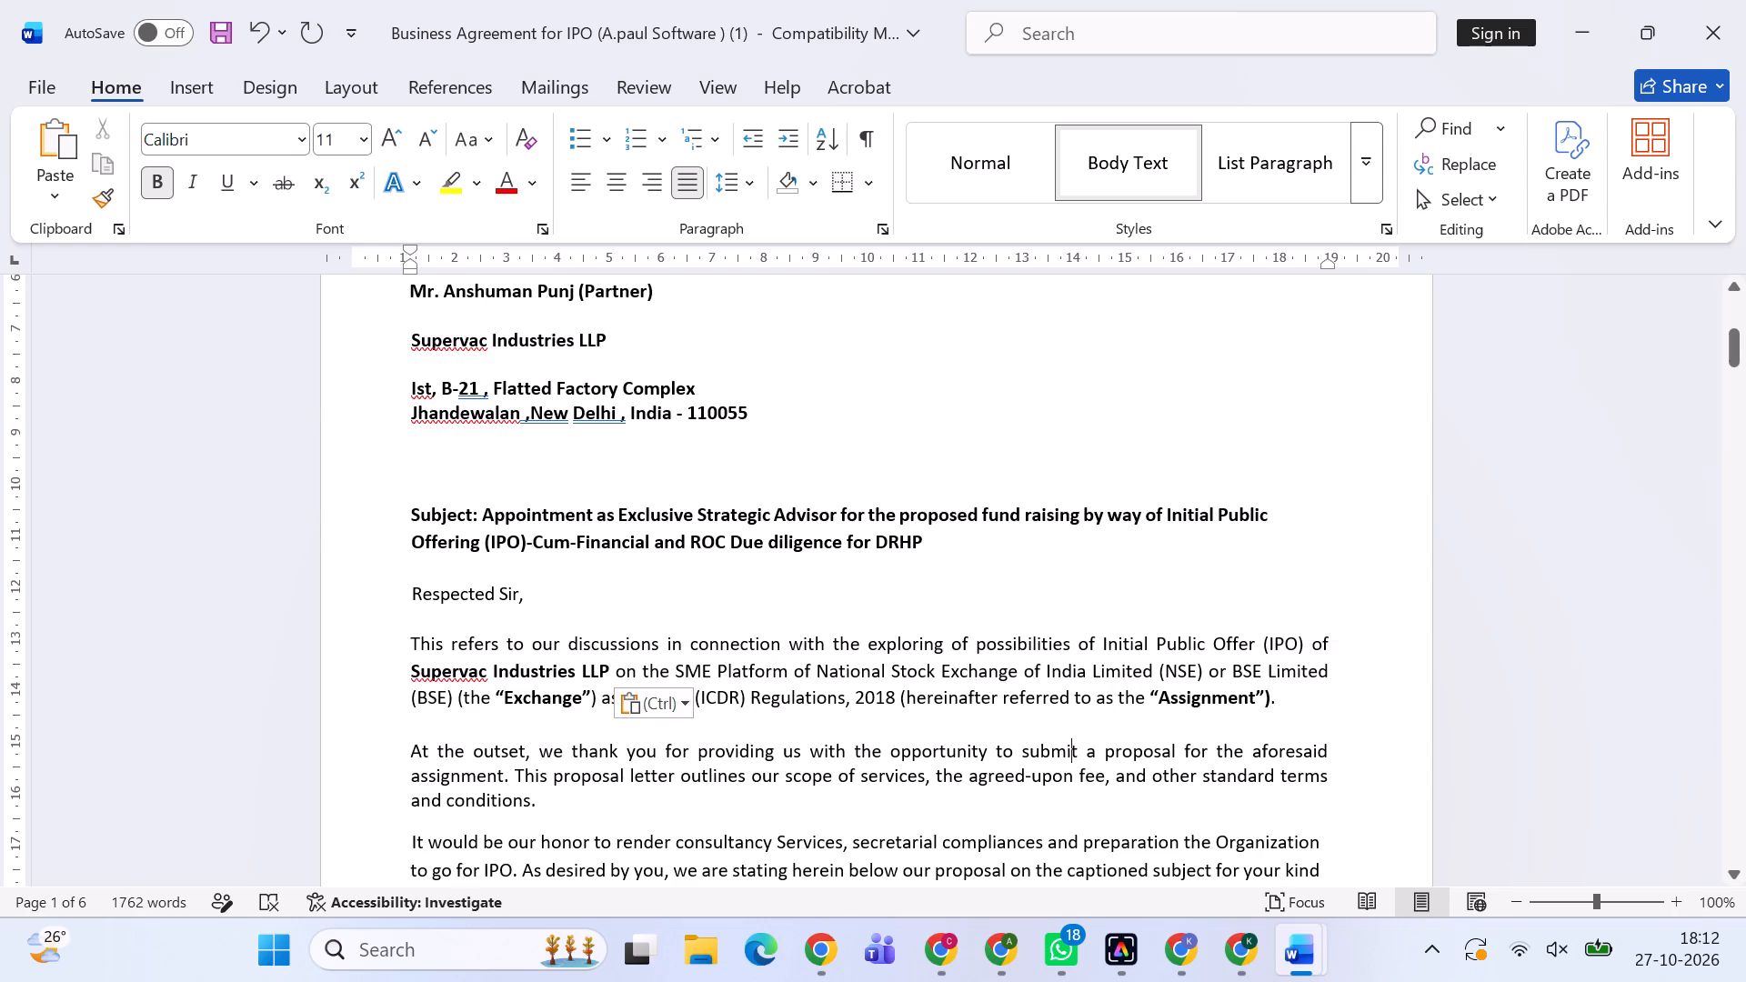
Look through the rest of the agreement, up to the approval page, for remaining references to the previous client.
scroll(1074, 753, down, 1)
scroll(928, 721, down, 2)
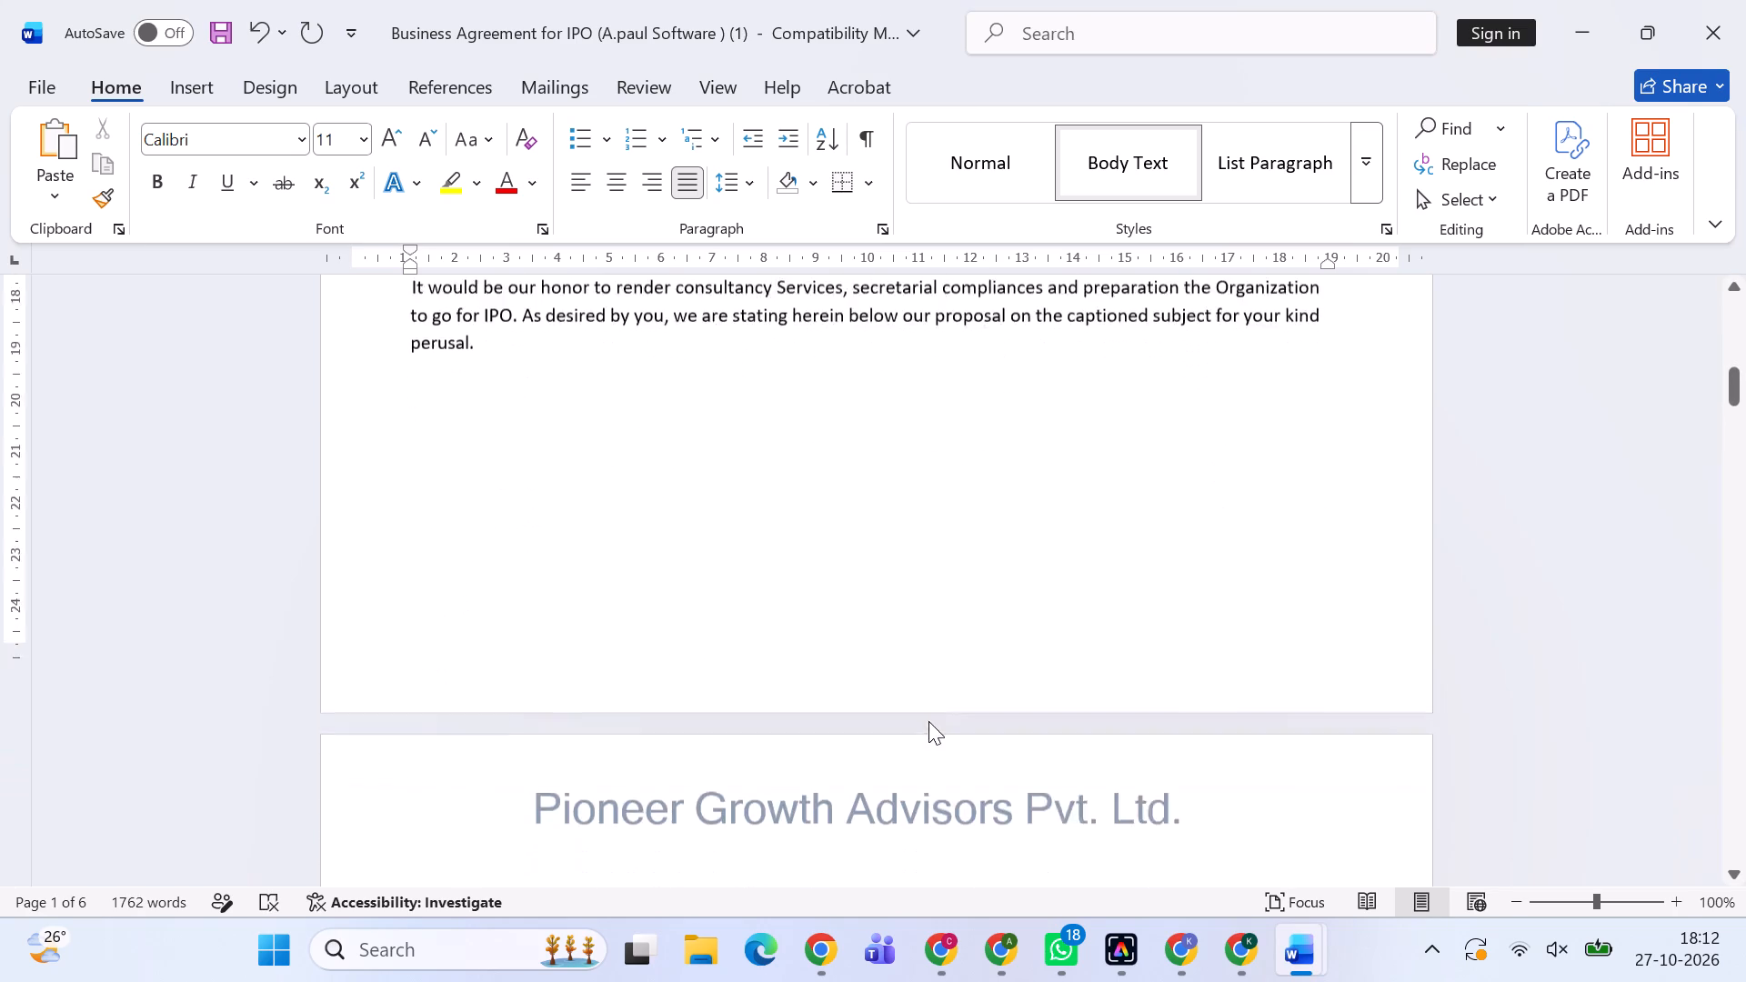
scroll(928, 721, down, 1)
scroll(947, 569, down, 1)
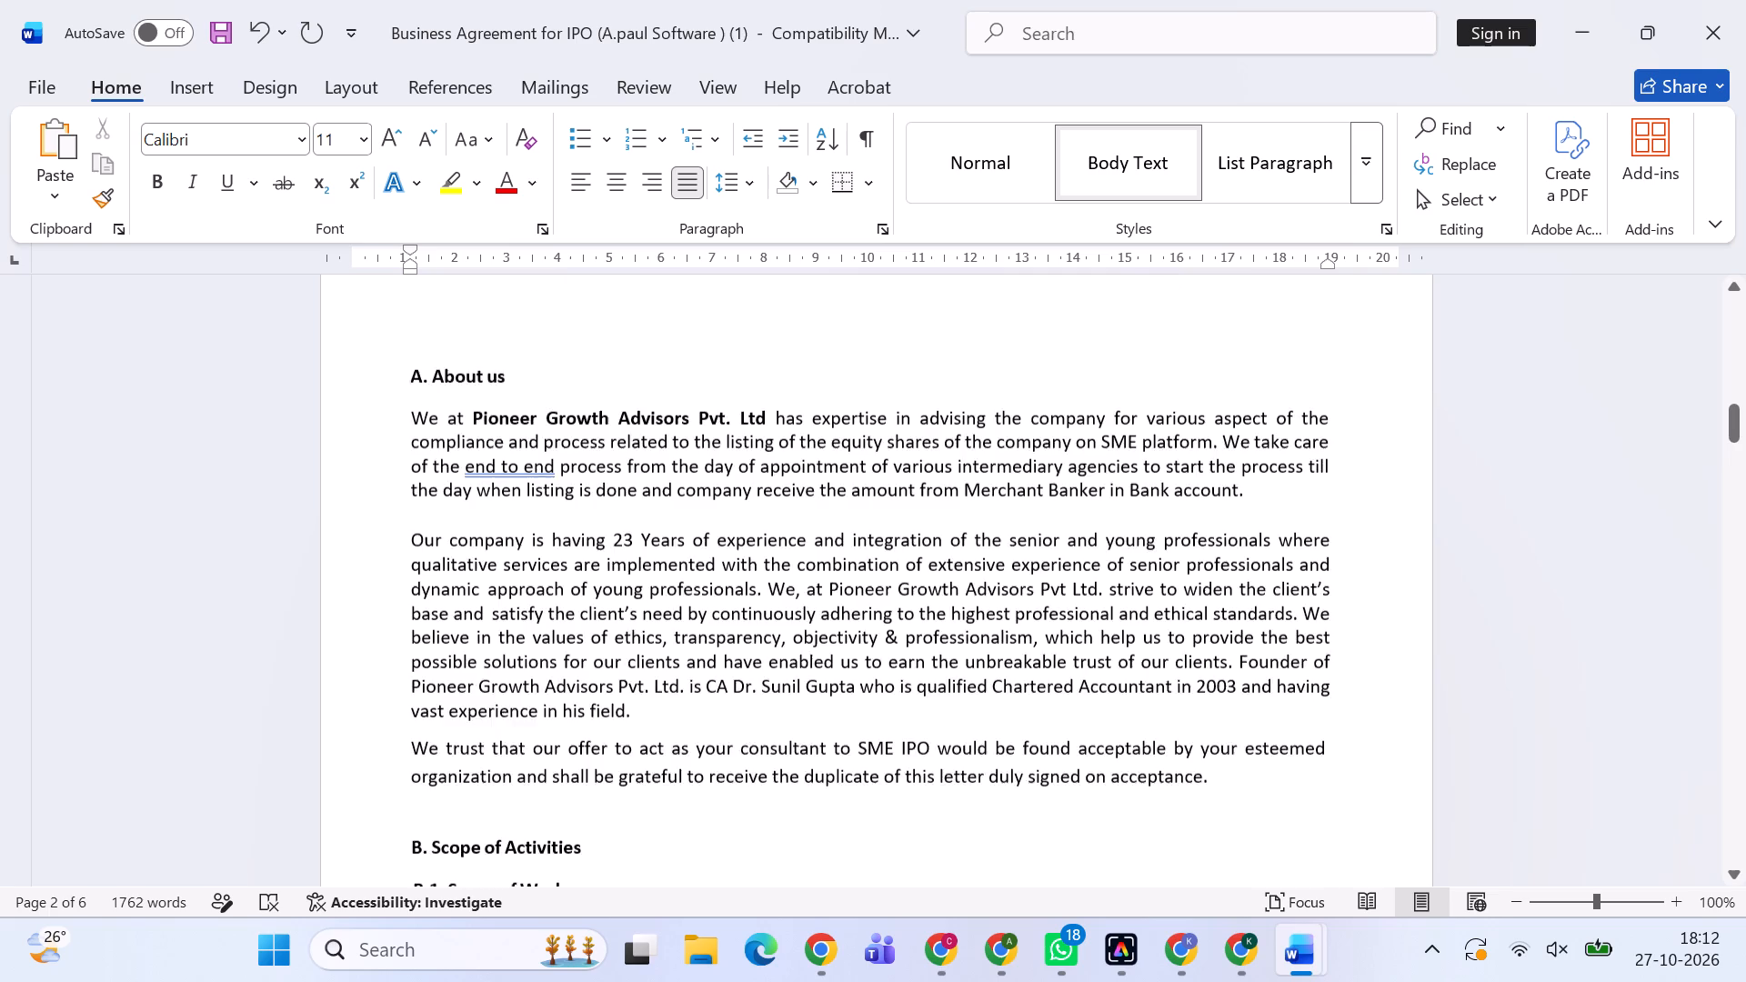
scroll(947, 569, down, 4)
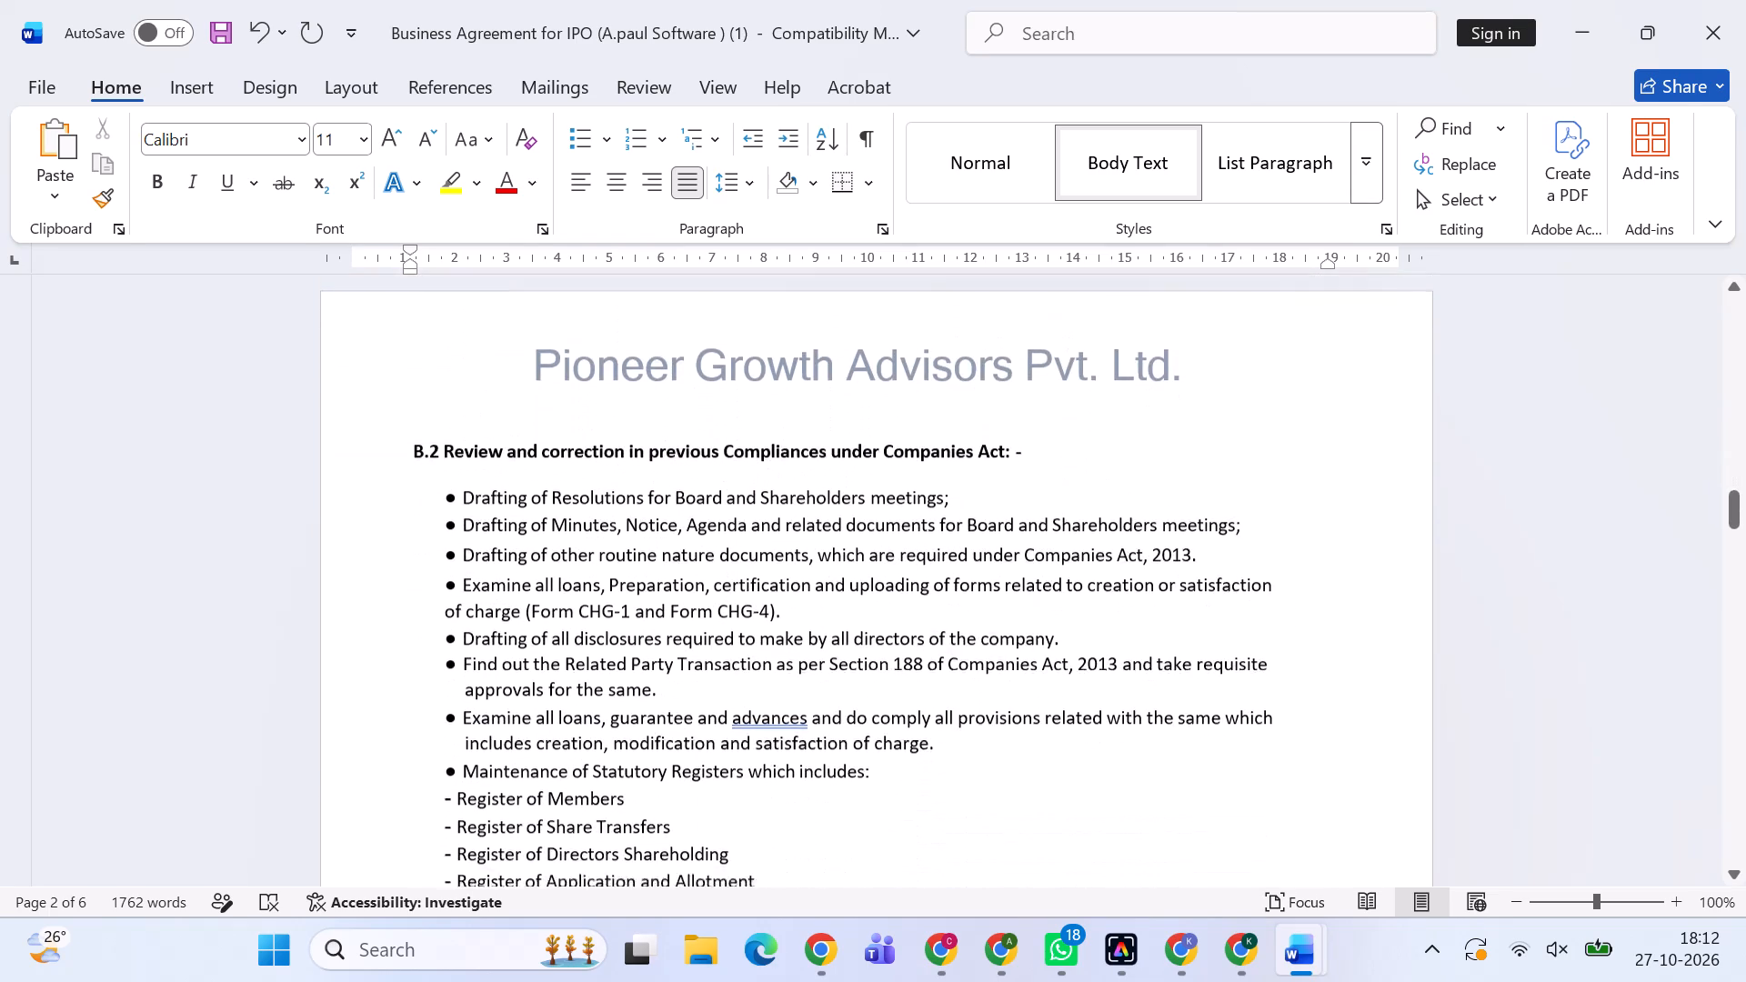
scroll(947, 569, down, 4)
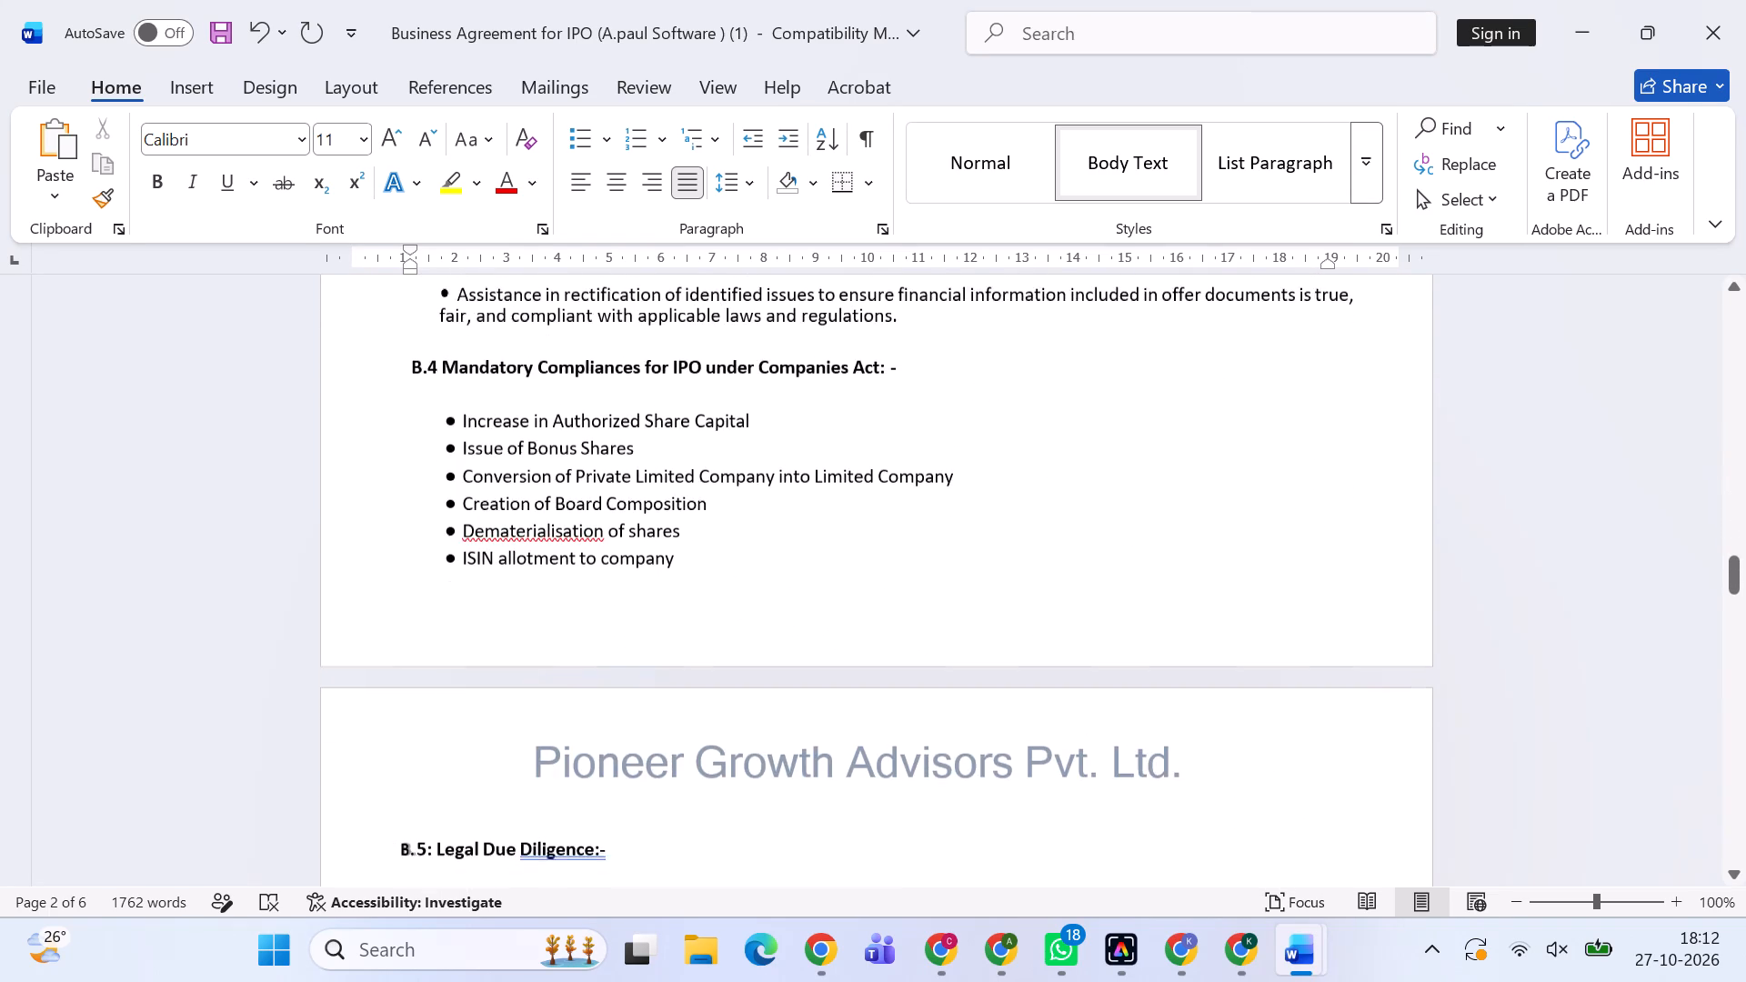
scroll(947, 569, down, 3)
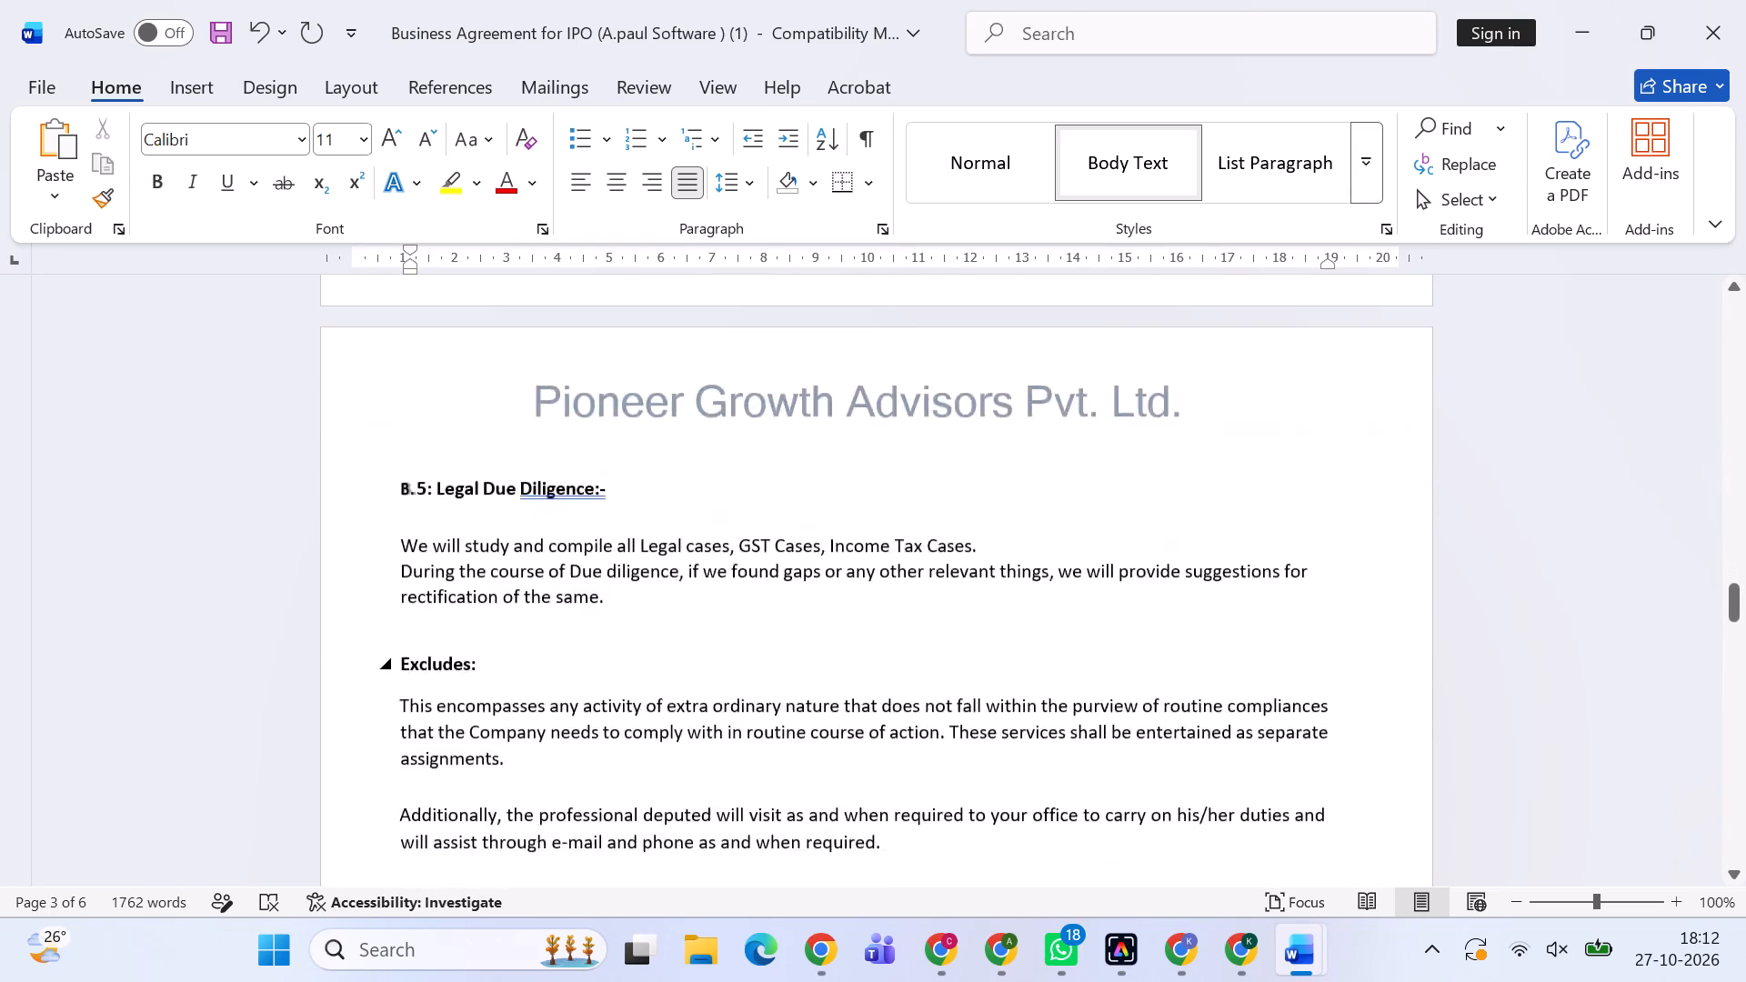
scroll(947, 569, down, 2)
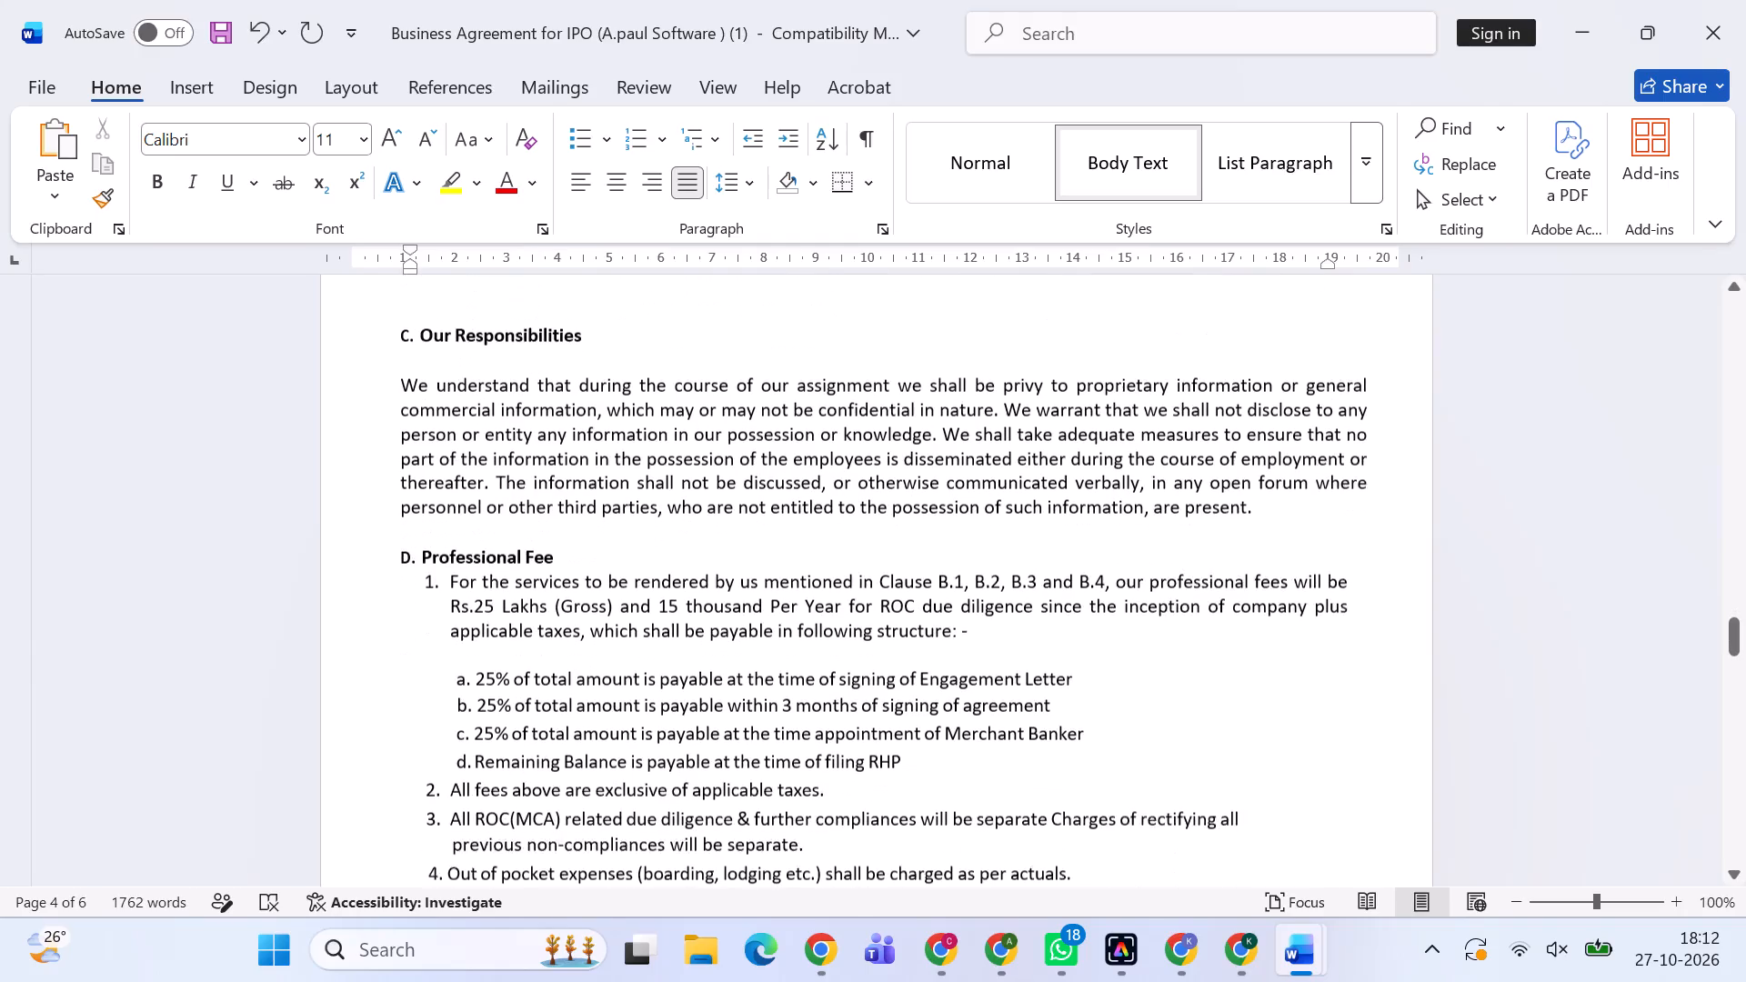
scroll(947, 569, down, 2)
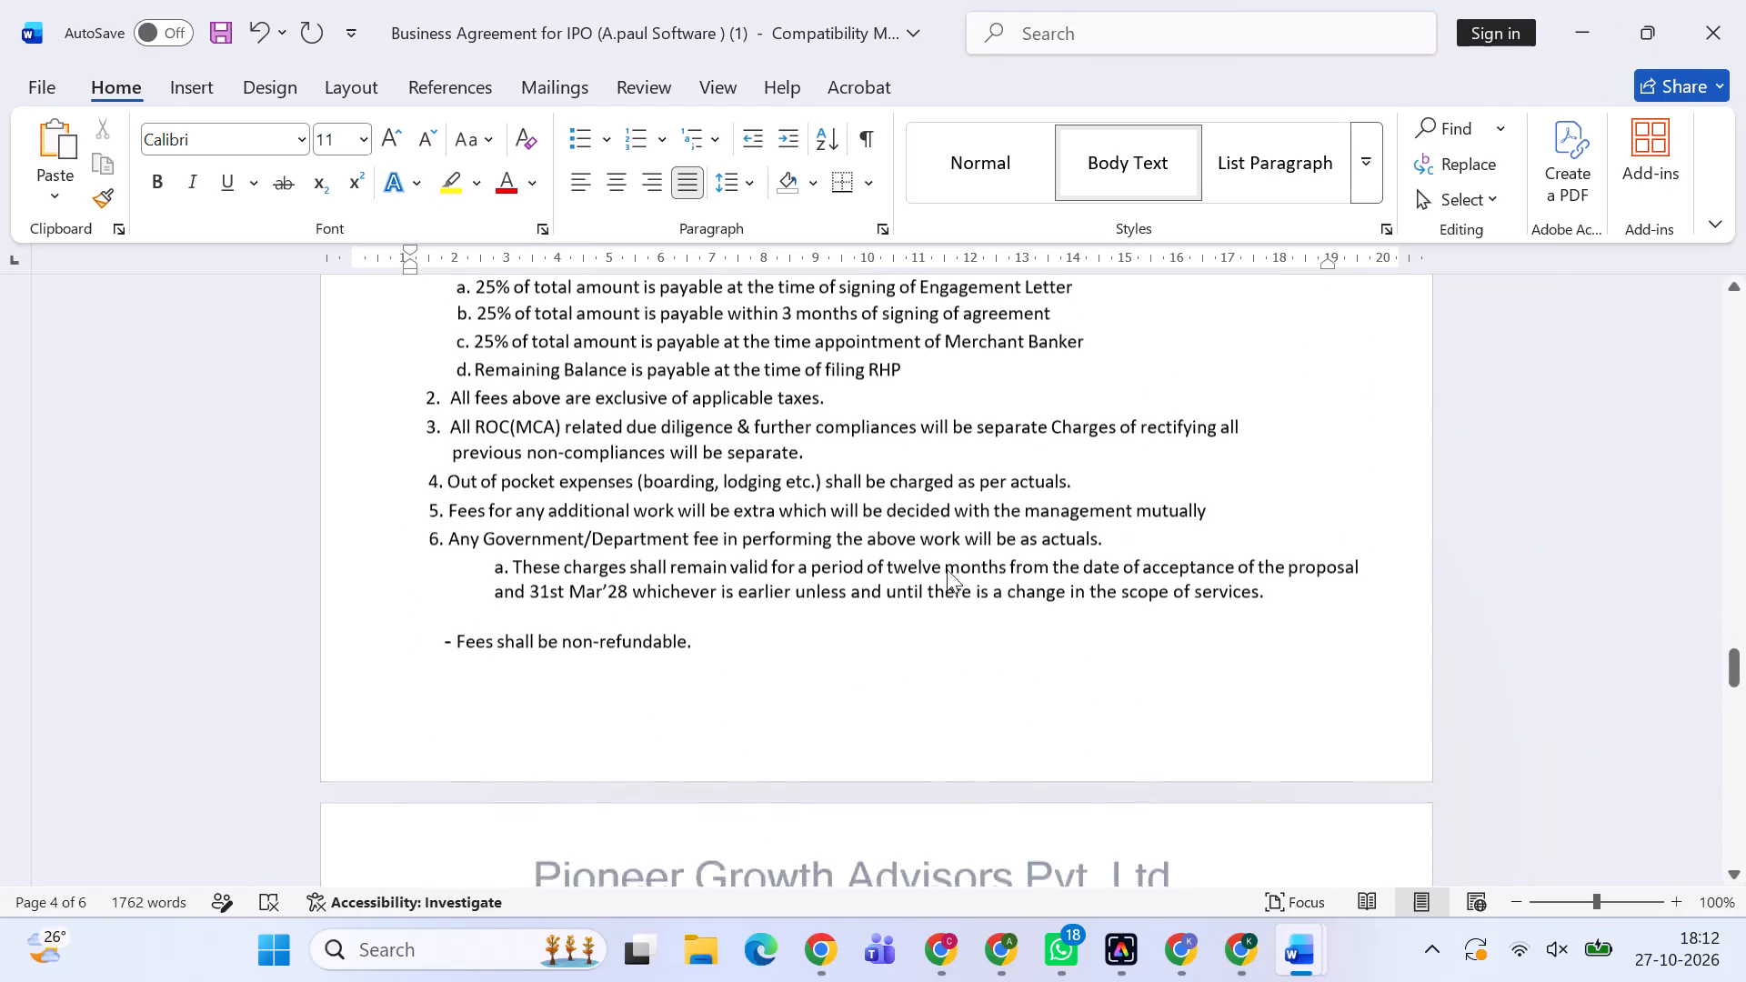
scroll(947, 569, down, 2)
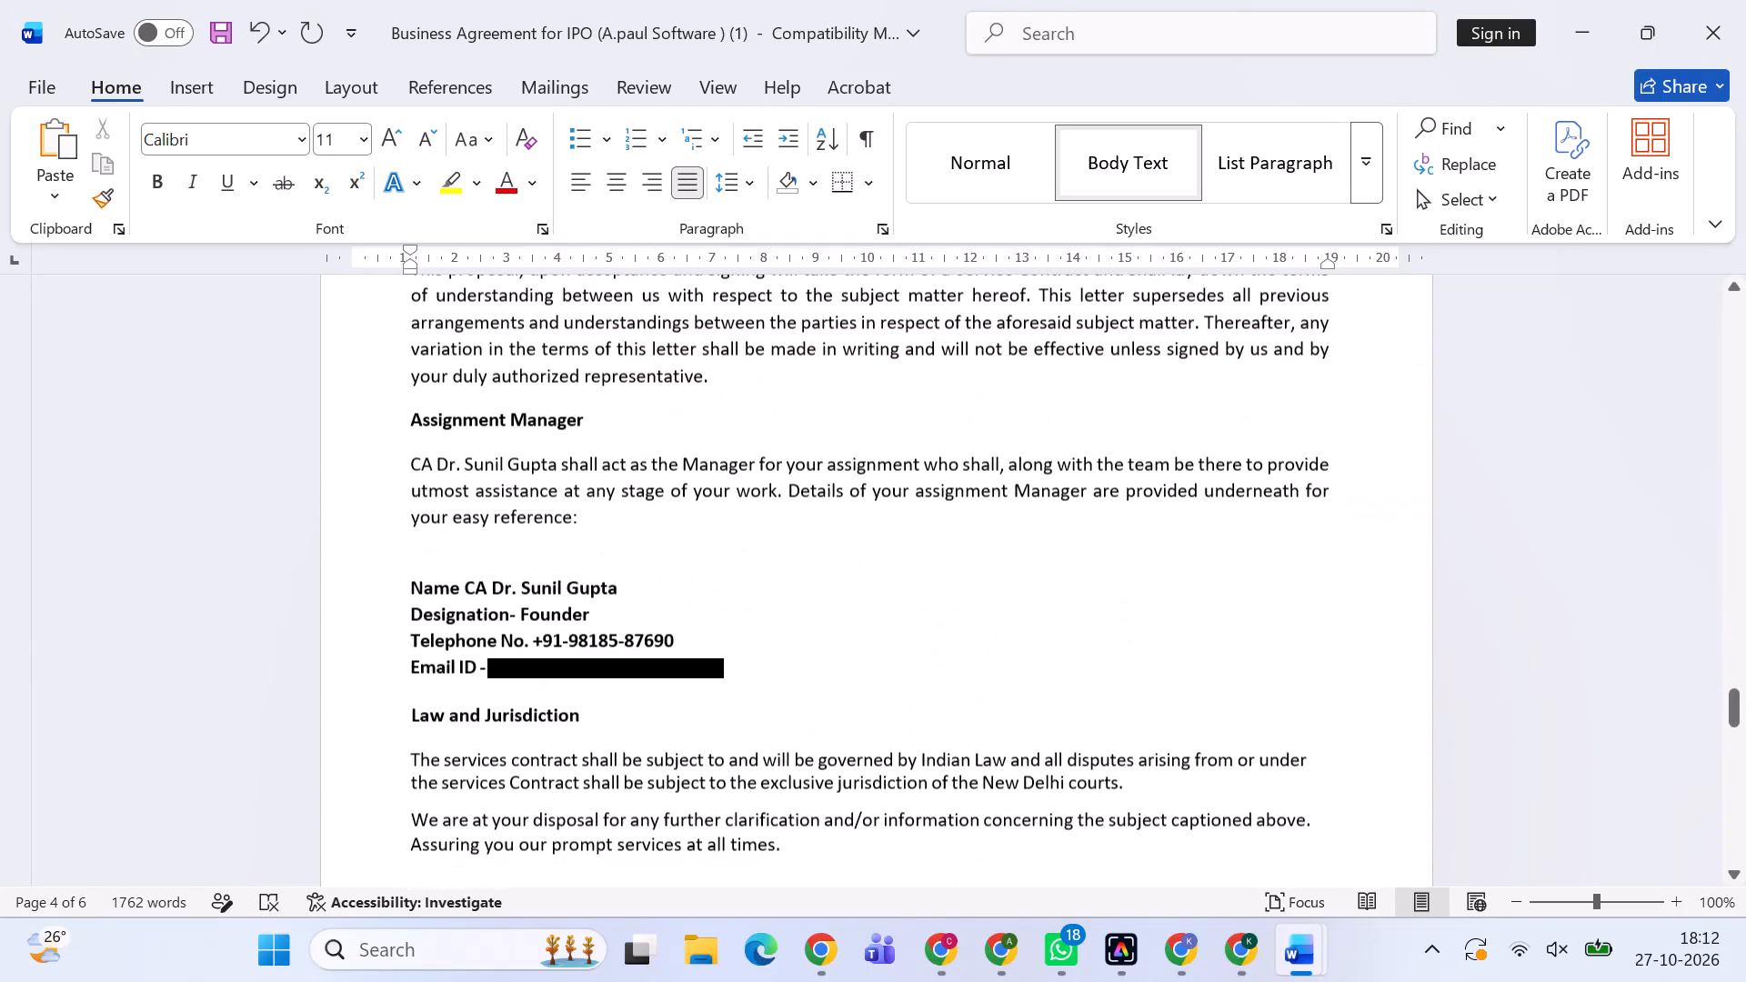
scroll(947, 569, down, 1)
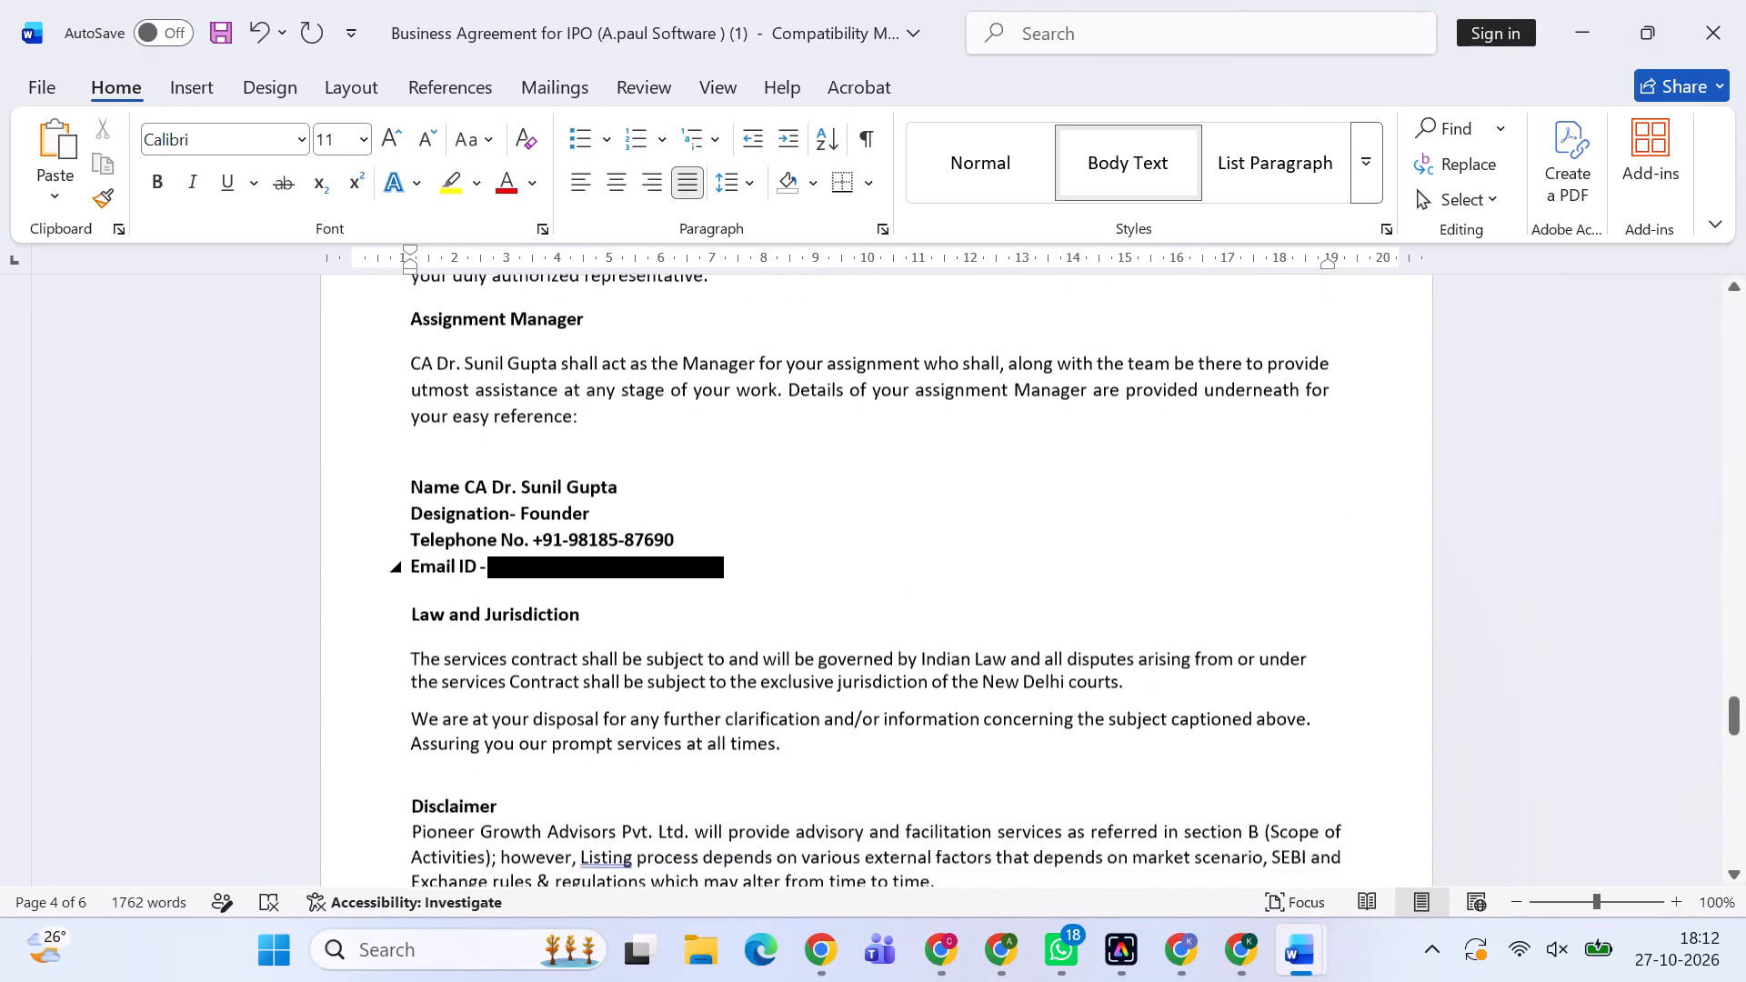
scroll(947, 569, down, 3)
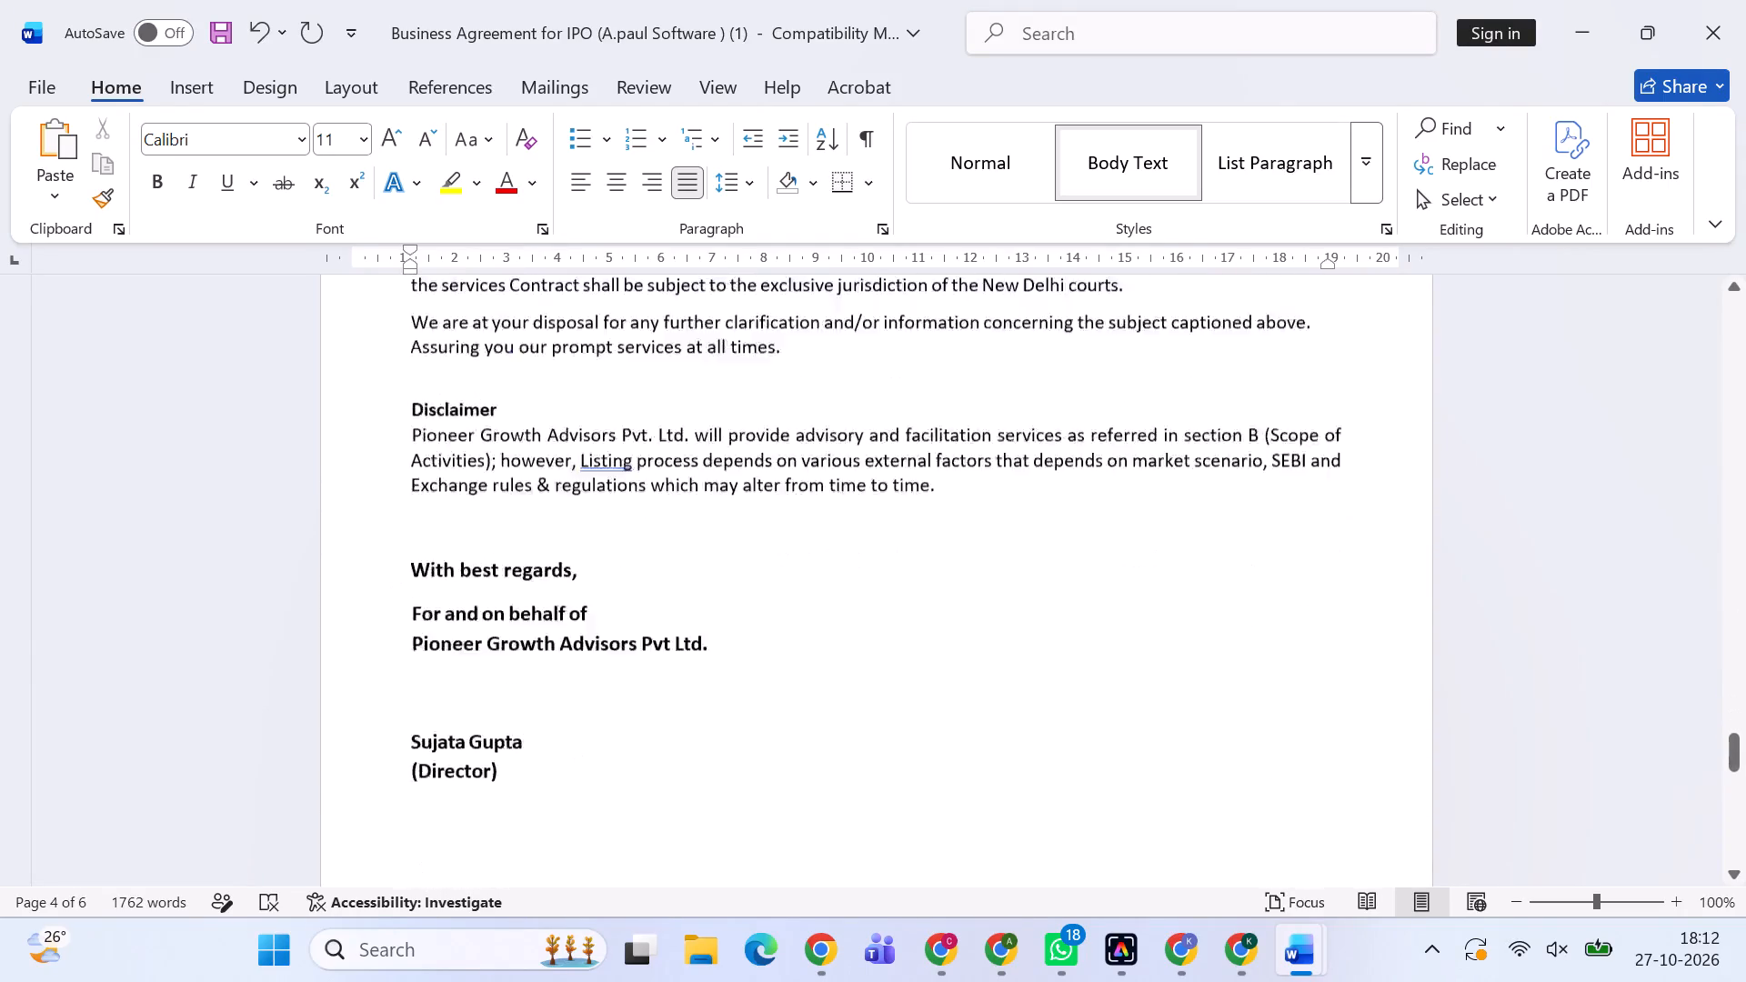
scroll(947, 569, down, 1)
scroll(858, 523, down, 2)
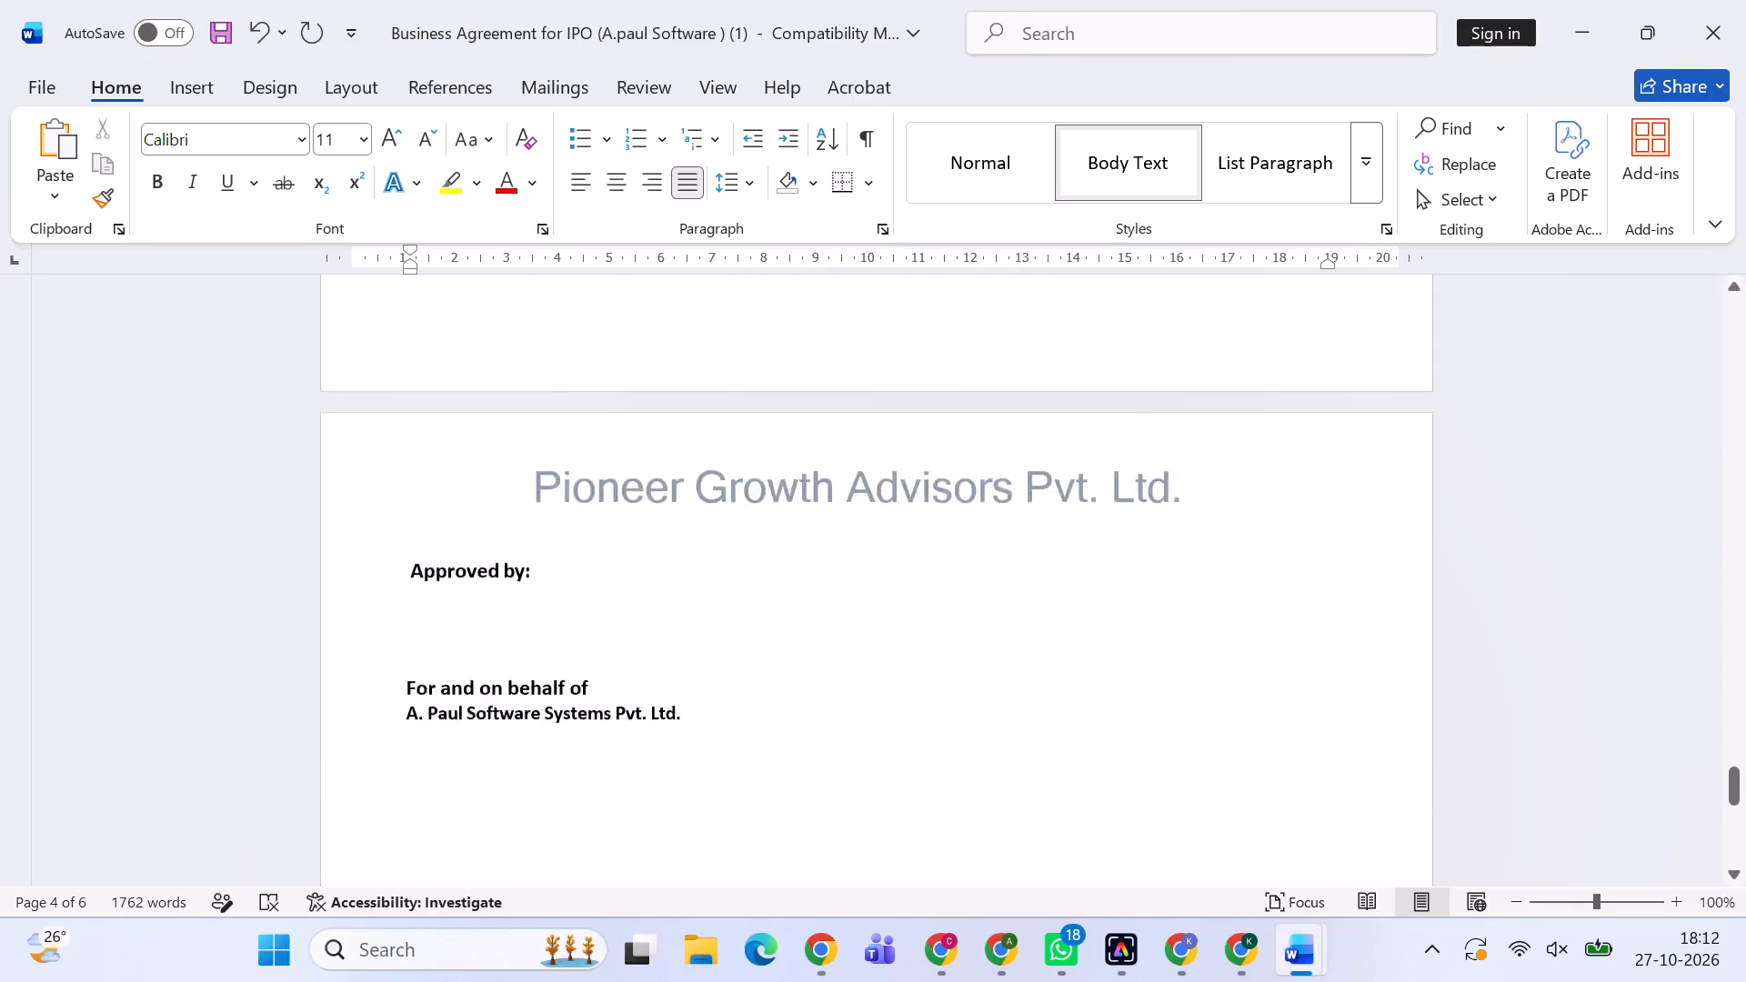
scroll(805, 554, up, 2)
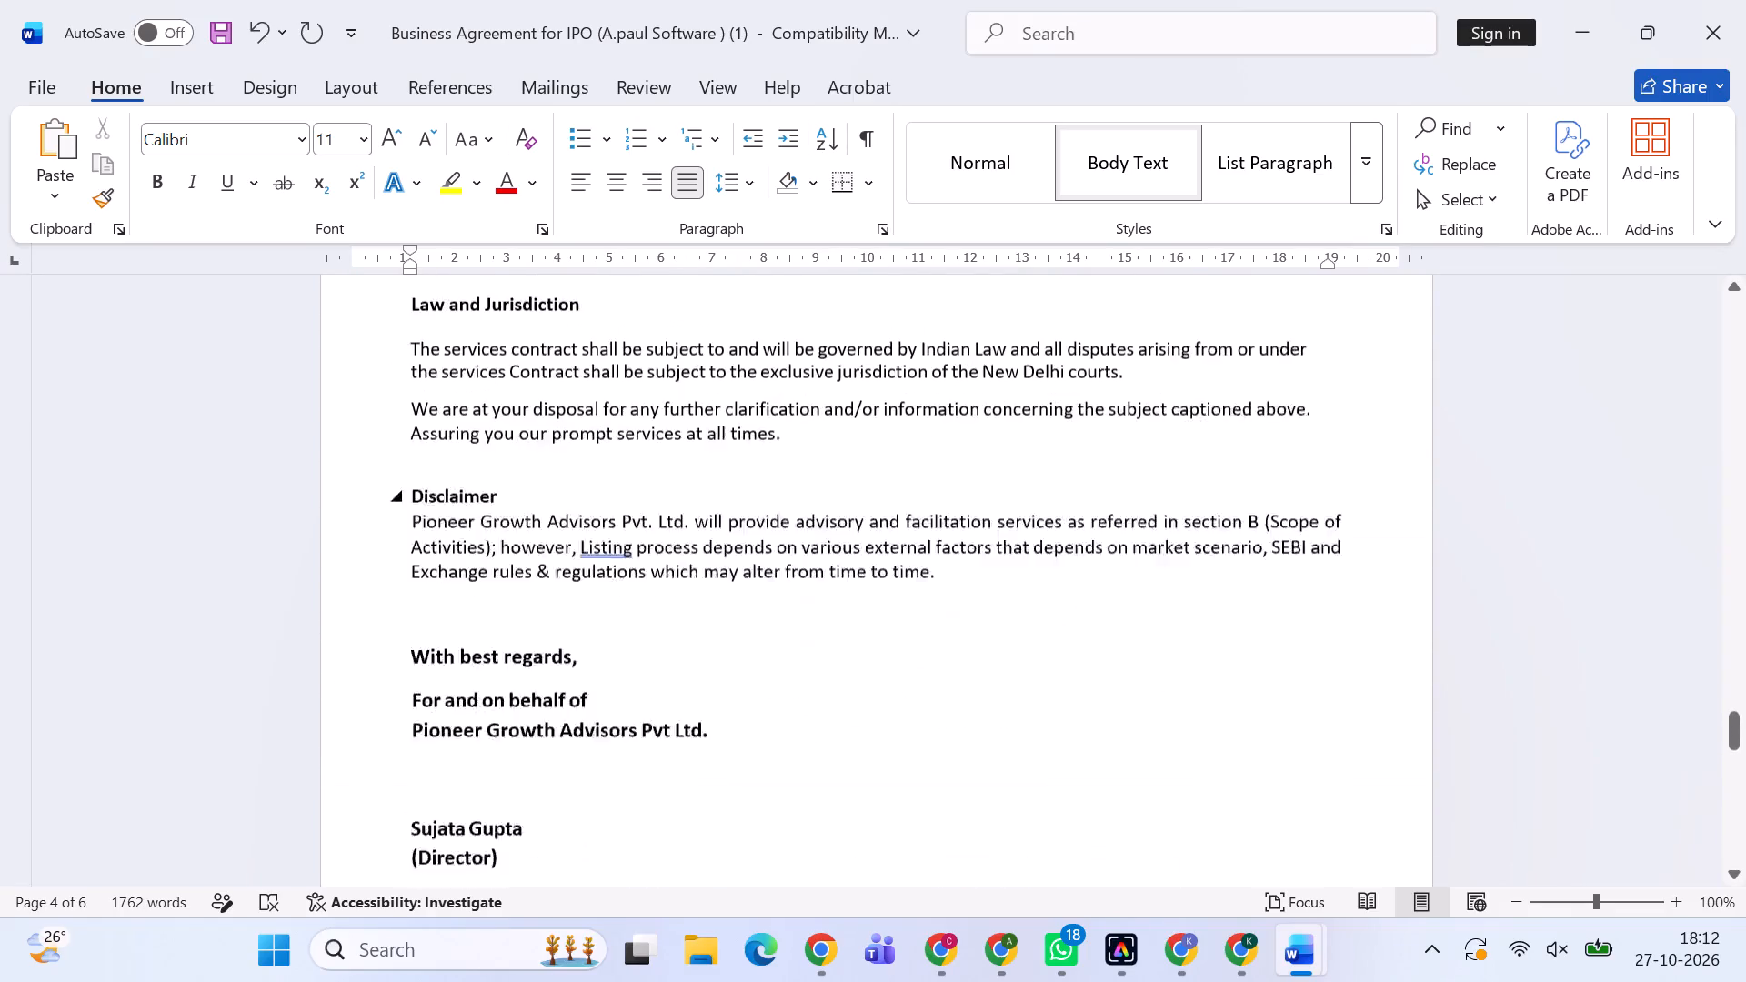
scroll(805, 554, down, 1)
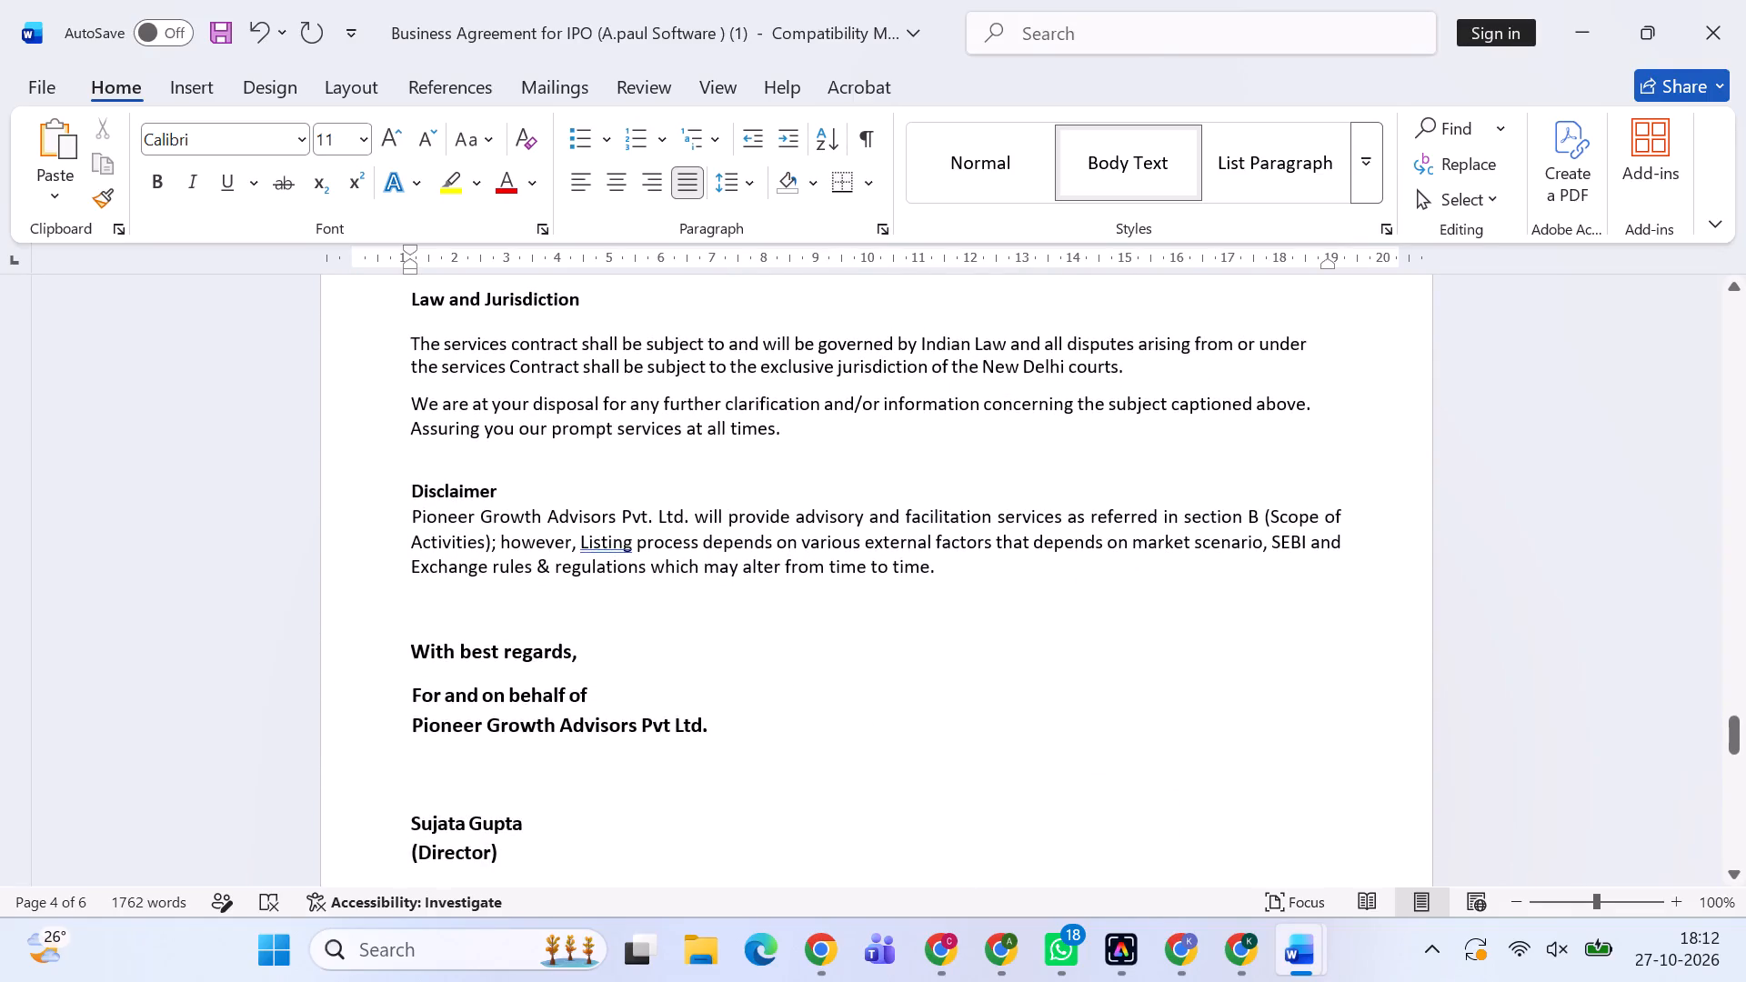
scroll(805, 554, down, 3)
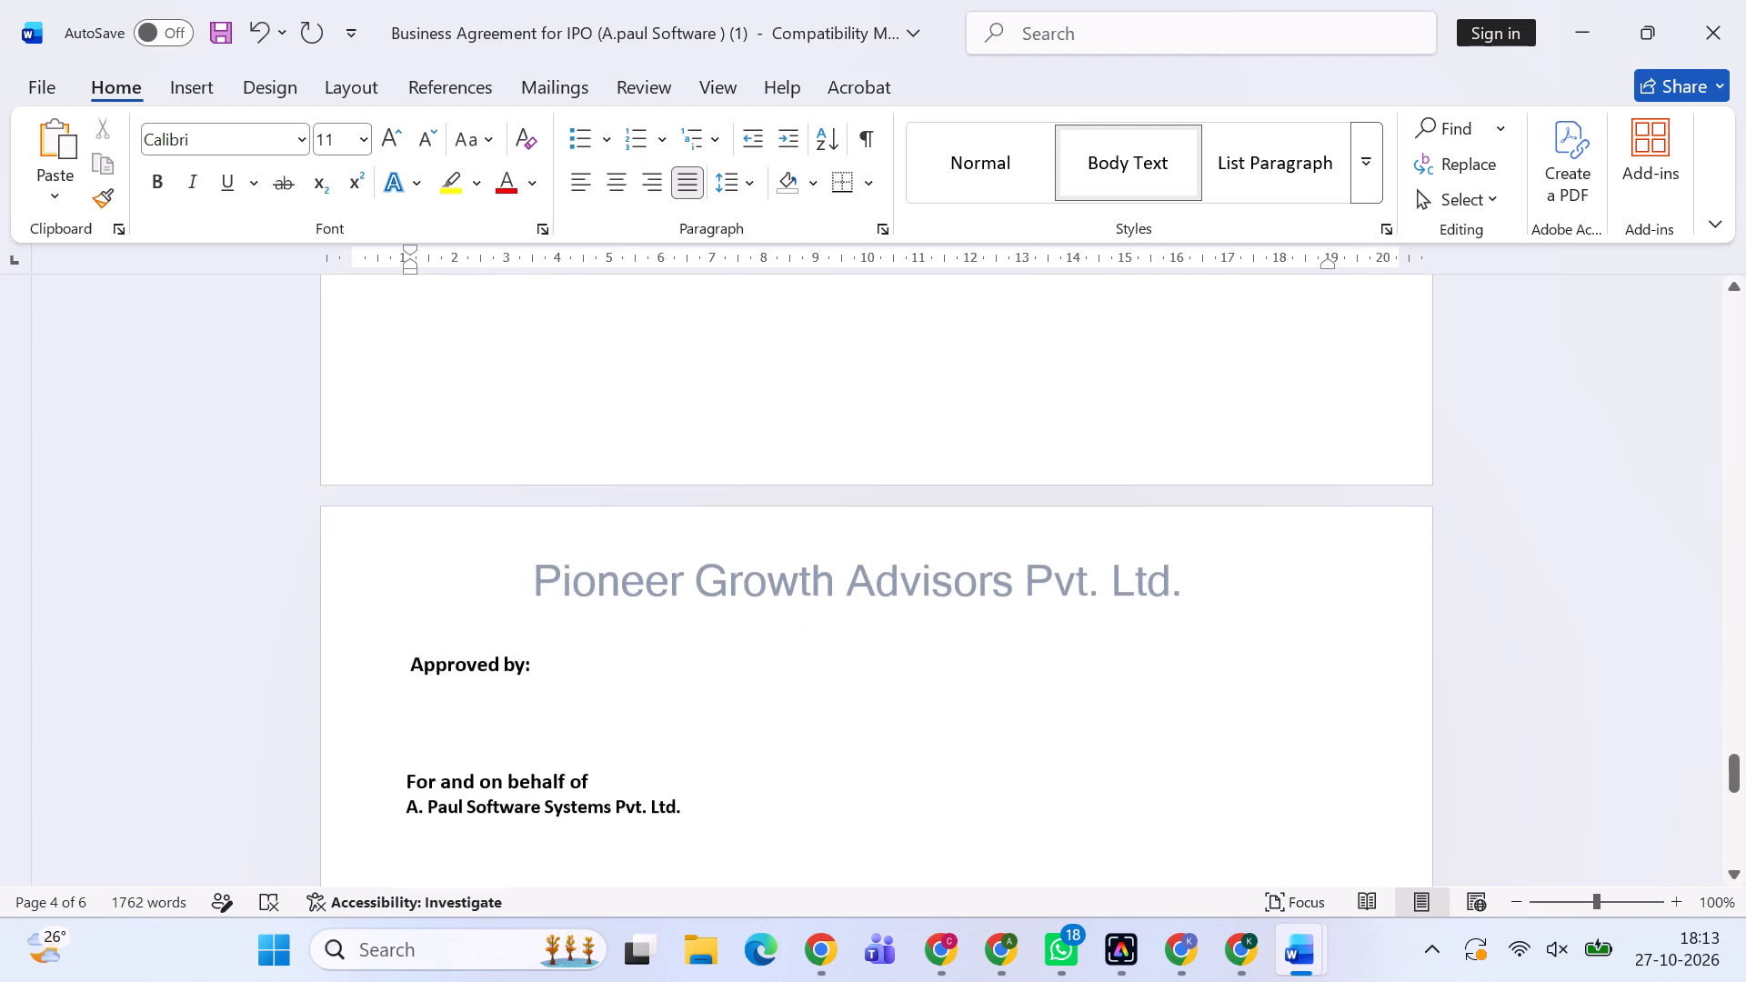
Replace "A. Paul Software Systems Pvt. Ltd." under "For and on behalf of" on the approval page with the copied "Supervac Industries LLP".
click(689, 807)
key(BackSpace)
key(BackSpace)
key(BackSpace)
key(BackSpace)
key(BackSpace)
key(BackSpace)
key(BackSpace)
key(BackSpace)
key(BackSpace)
key(BackSpace)
key(BackSpace)
key(BackSpace)
key(BackSpace)
key(BackSpace)
key(BackSpace)
key(BackSpace)
key(BackSpace)
key(BackSpace)
key(BackSpace)
key(BackSpace)
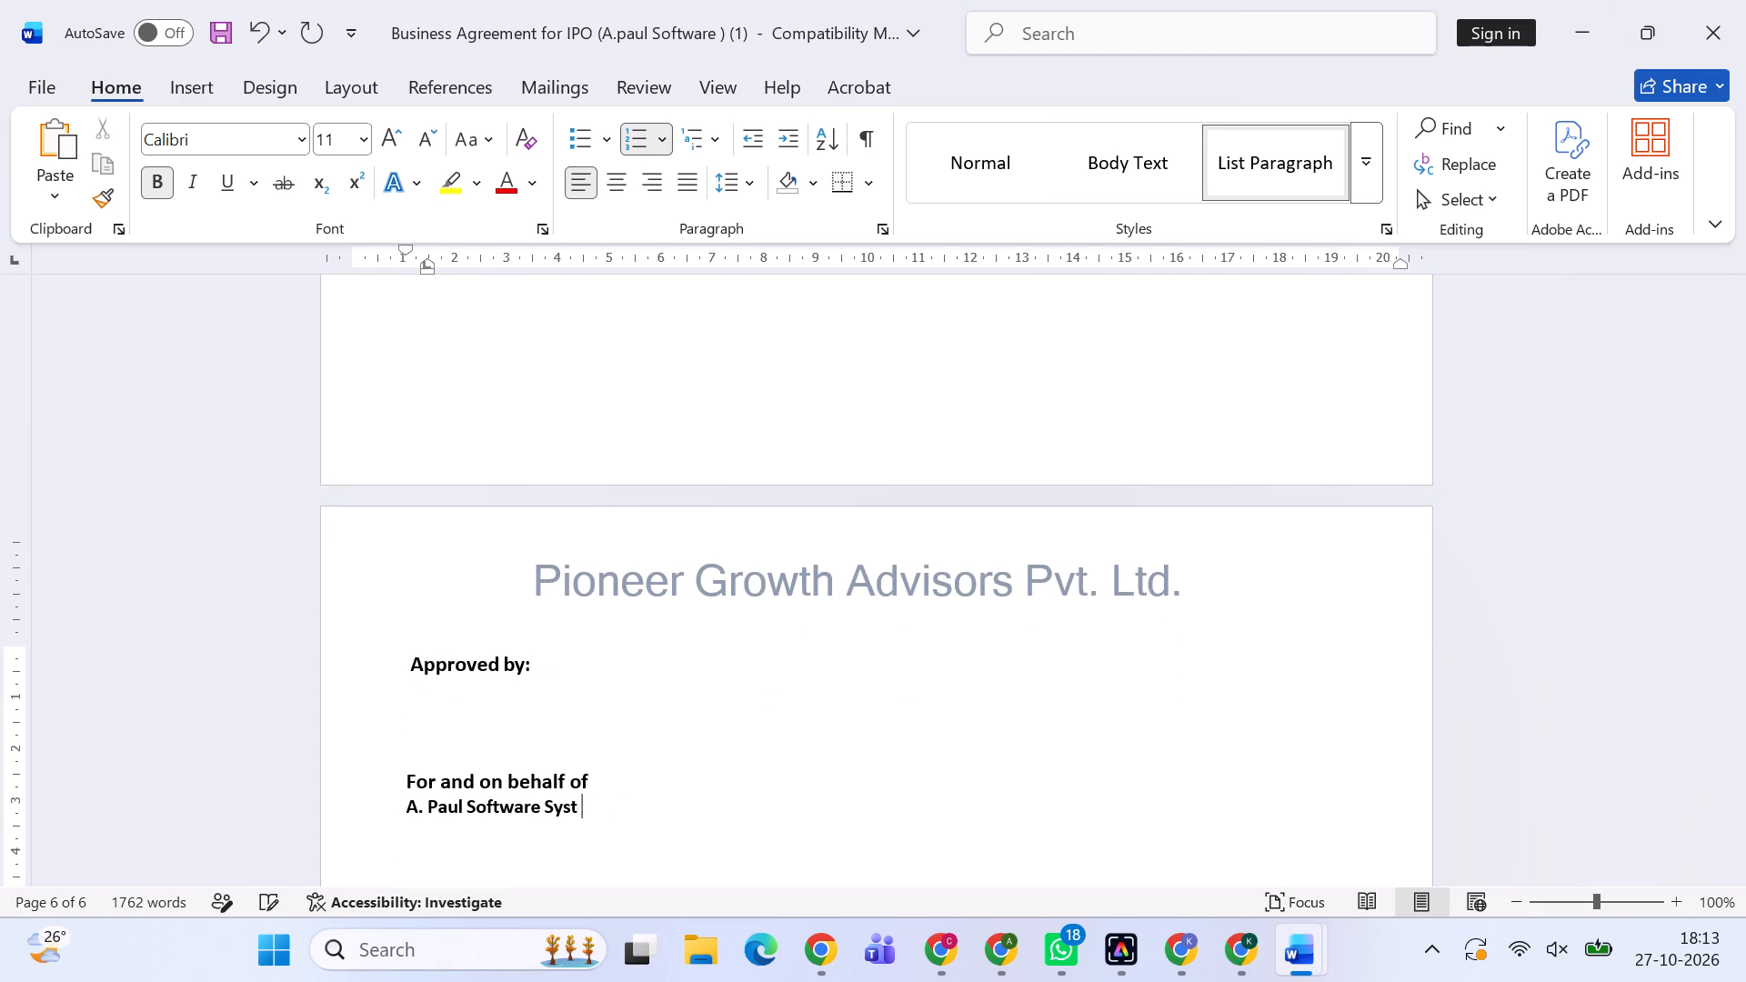
key(BackSpace)
key(BackSpace)
key(BackSpace)
key(BackSpace)
key(BackSpace)
key(BackSpace)
key(BackSpace)
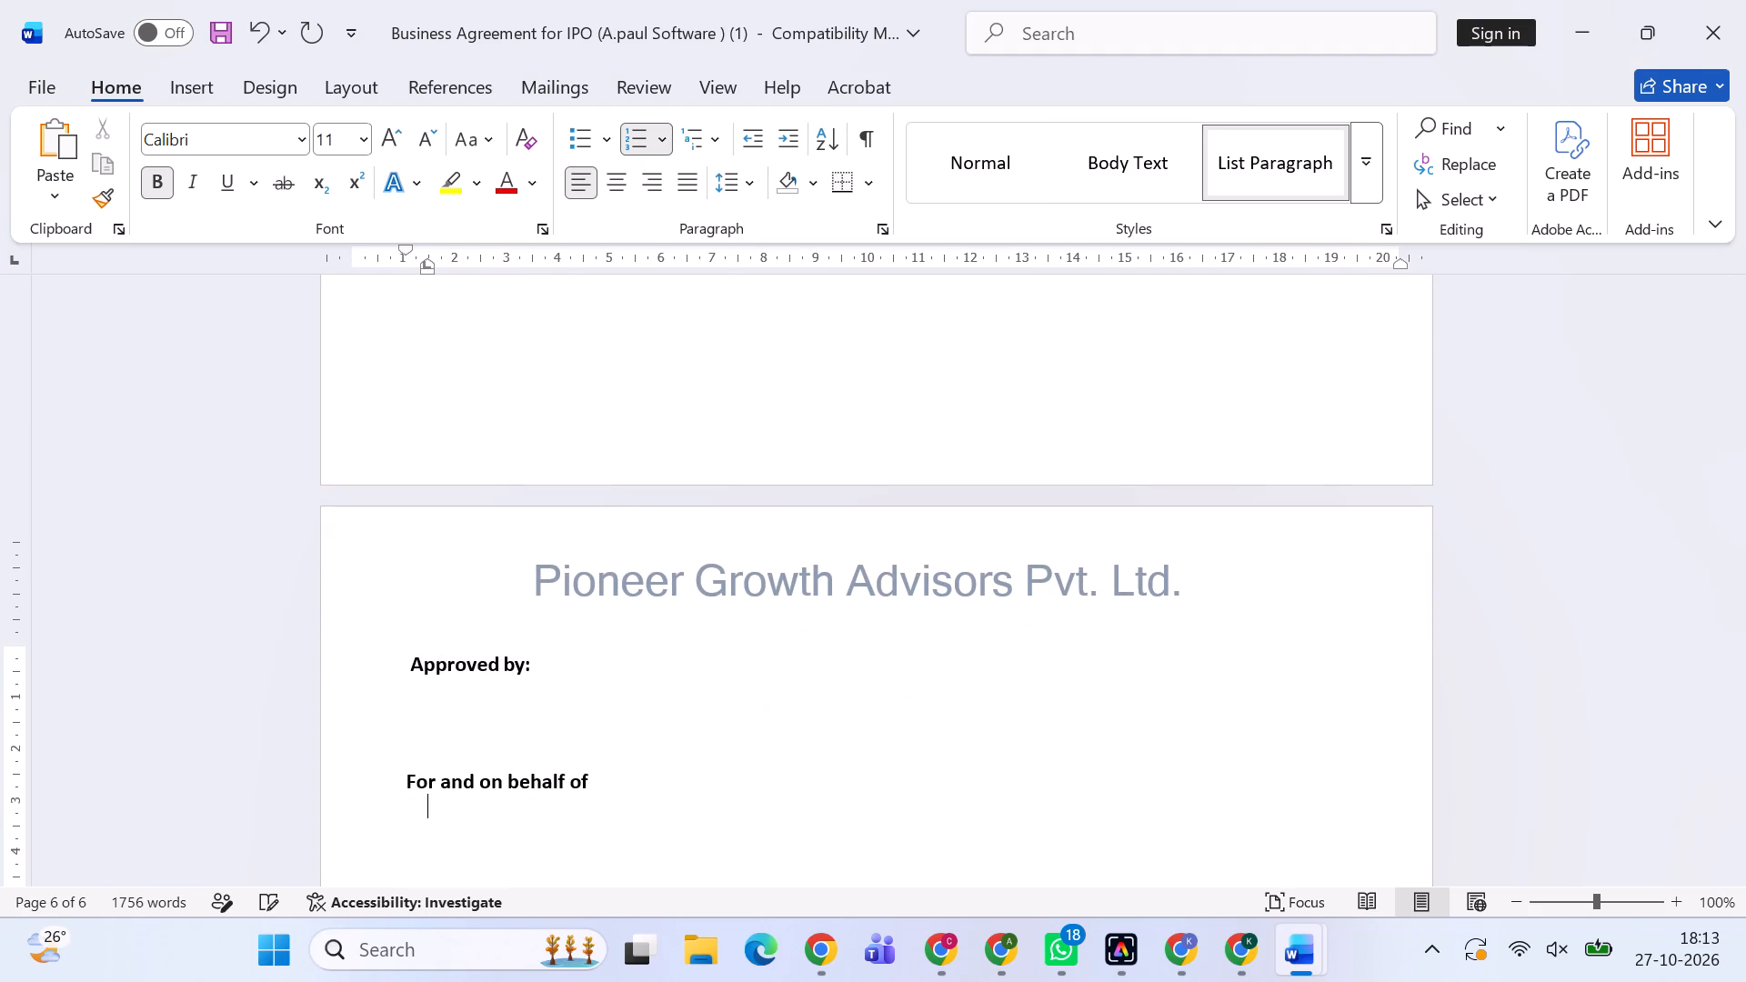
key(ctrl+v)
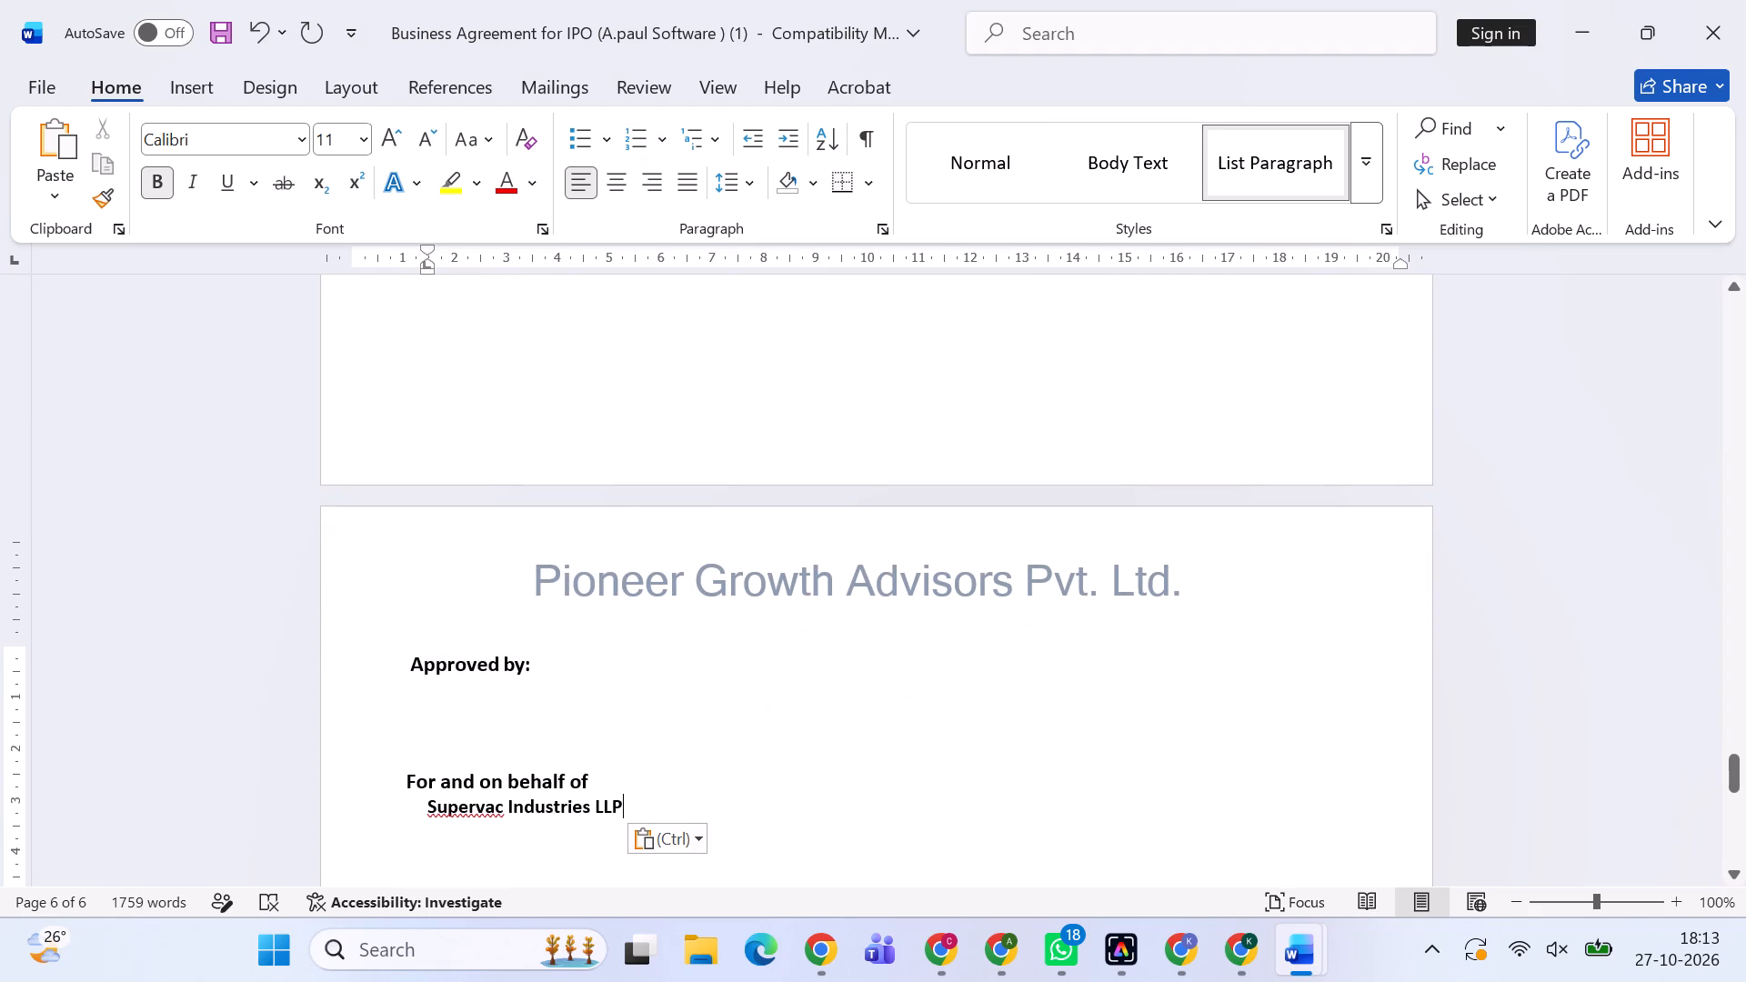
Remove the indent before Supervac Industries LLP in the approval block and insert five leading spaces to line it up with the line above.
click(427, 811)
key(BackSpace)
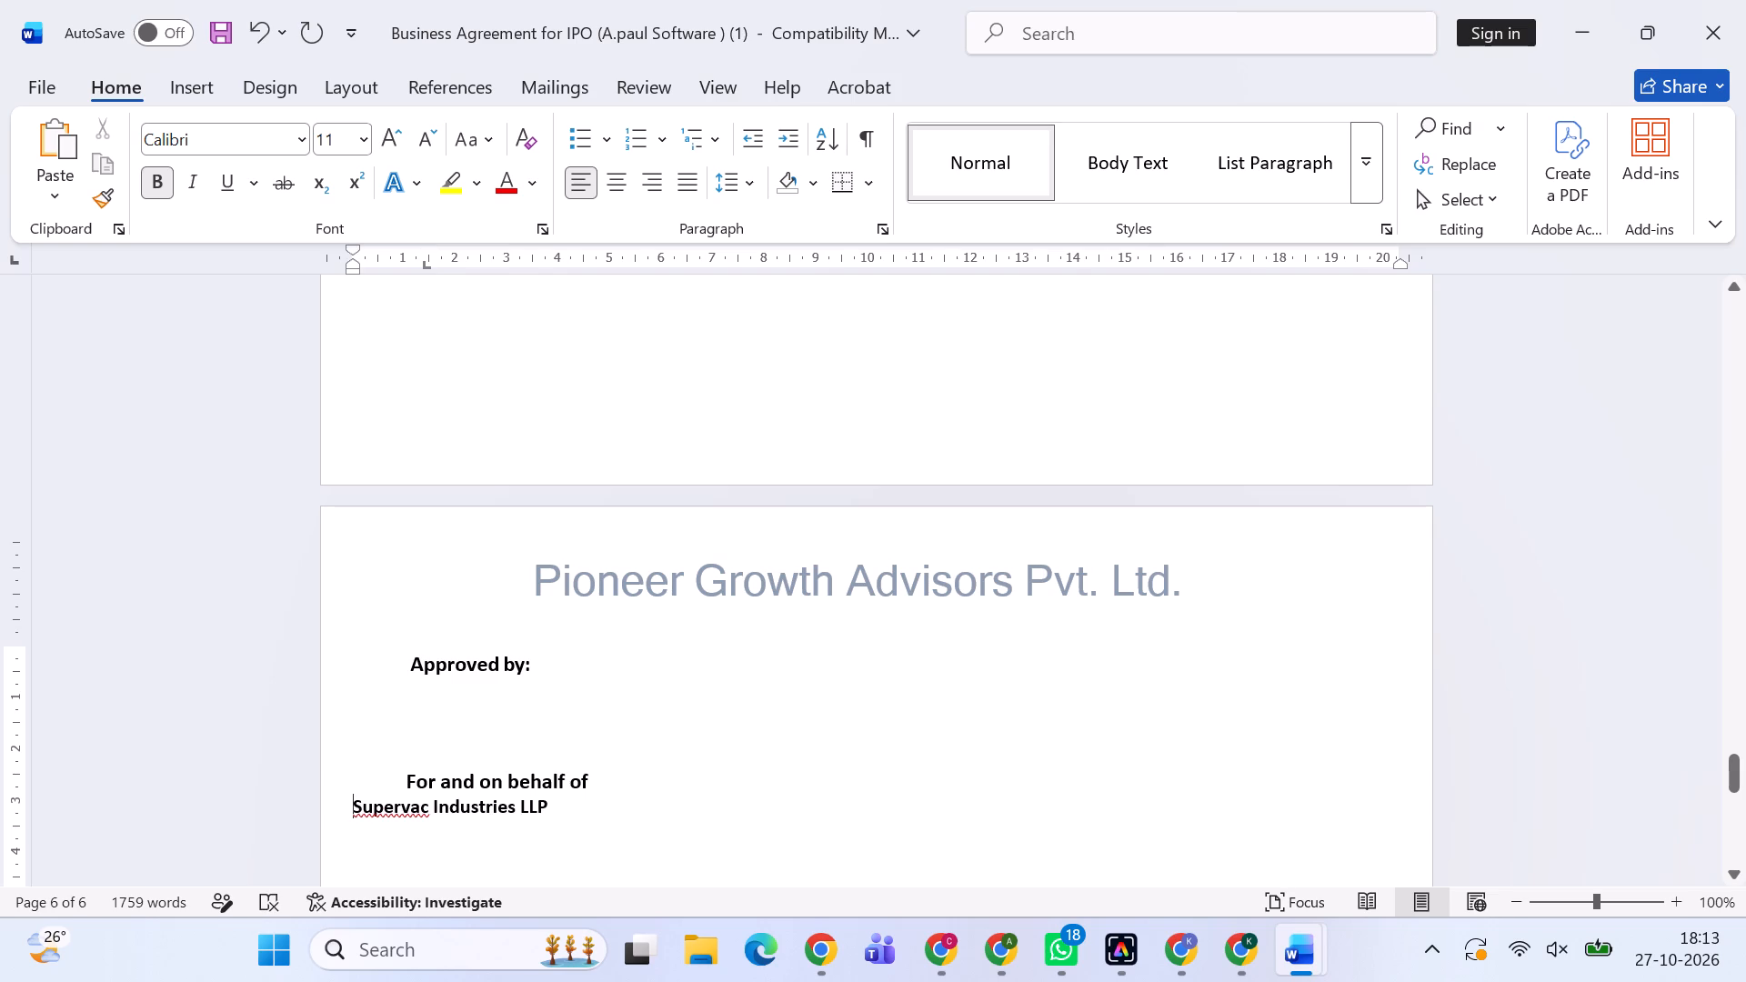
key(space)
key(space)
key(space)
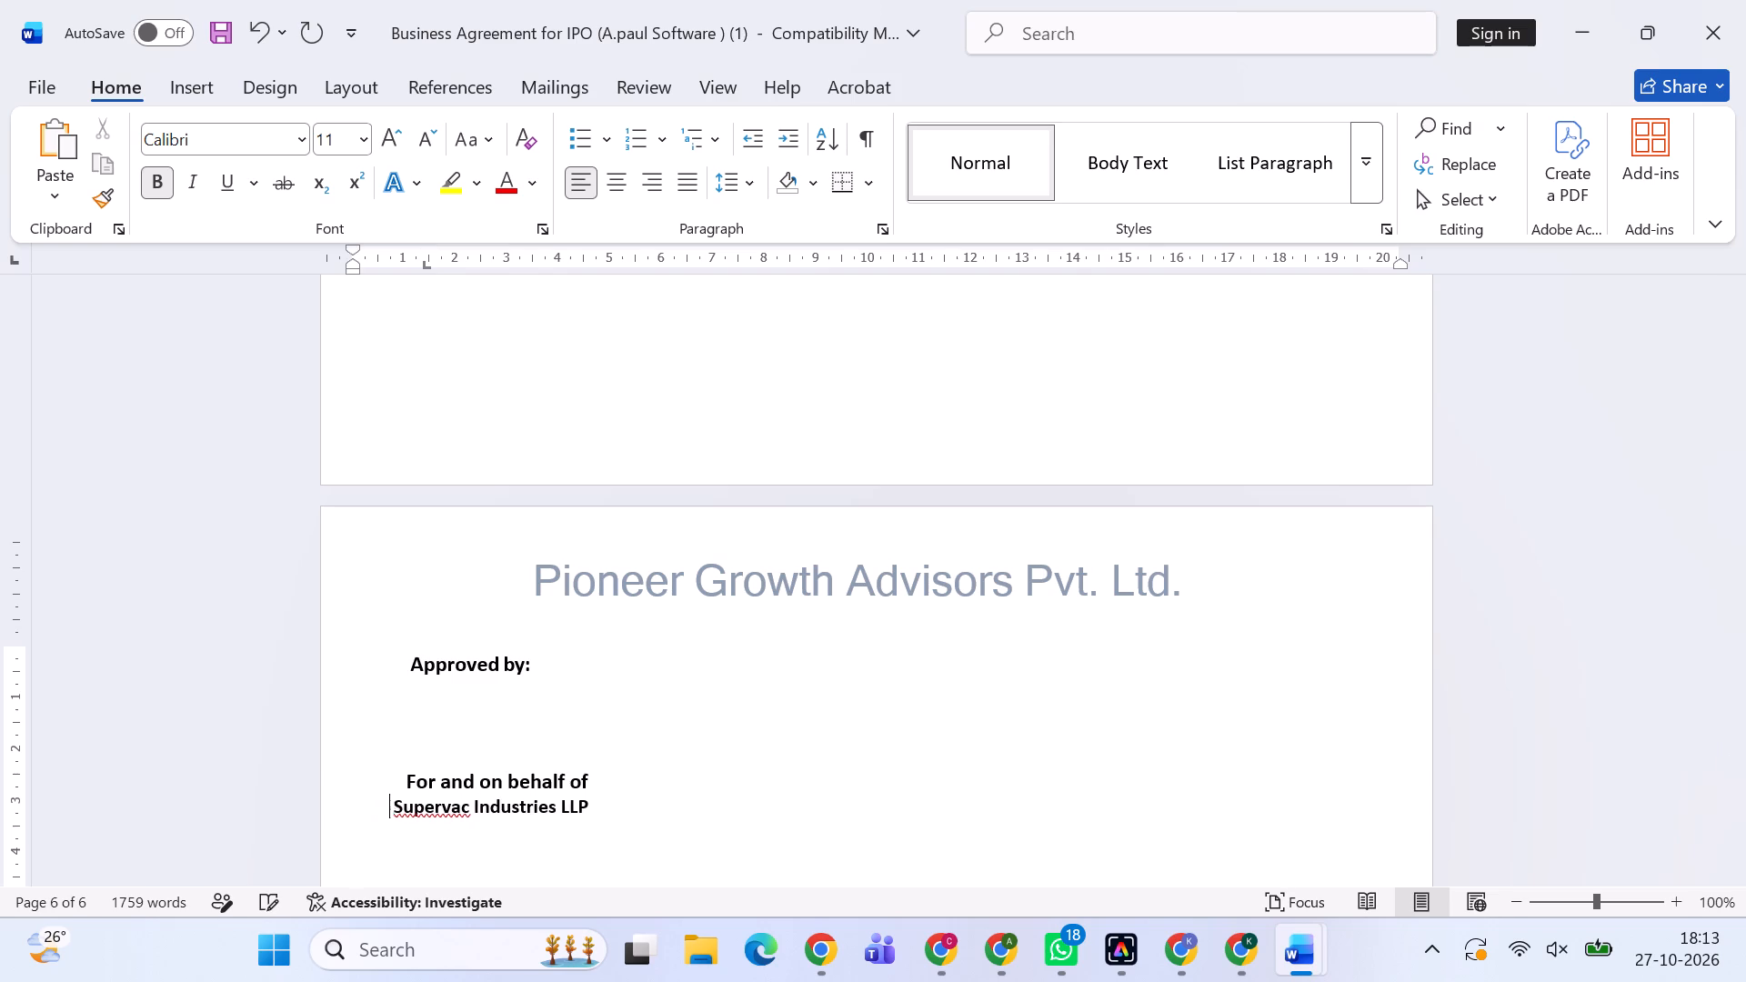
key(space)
key(space)
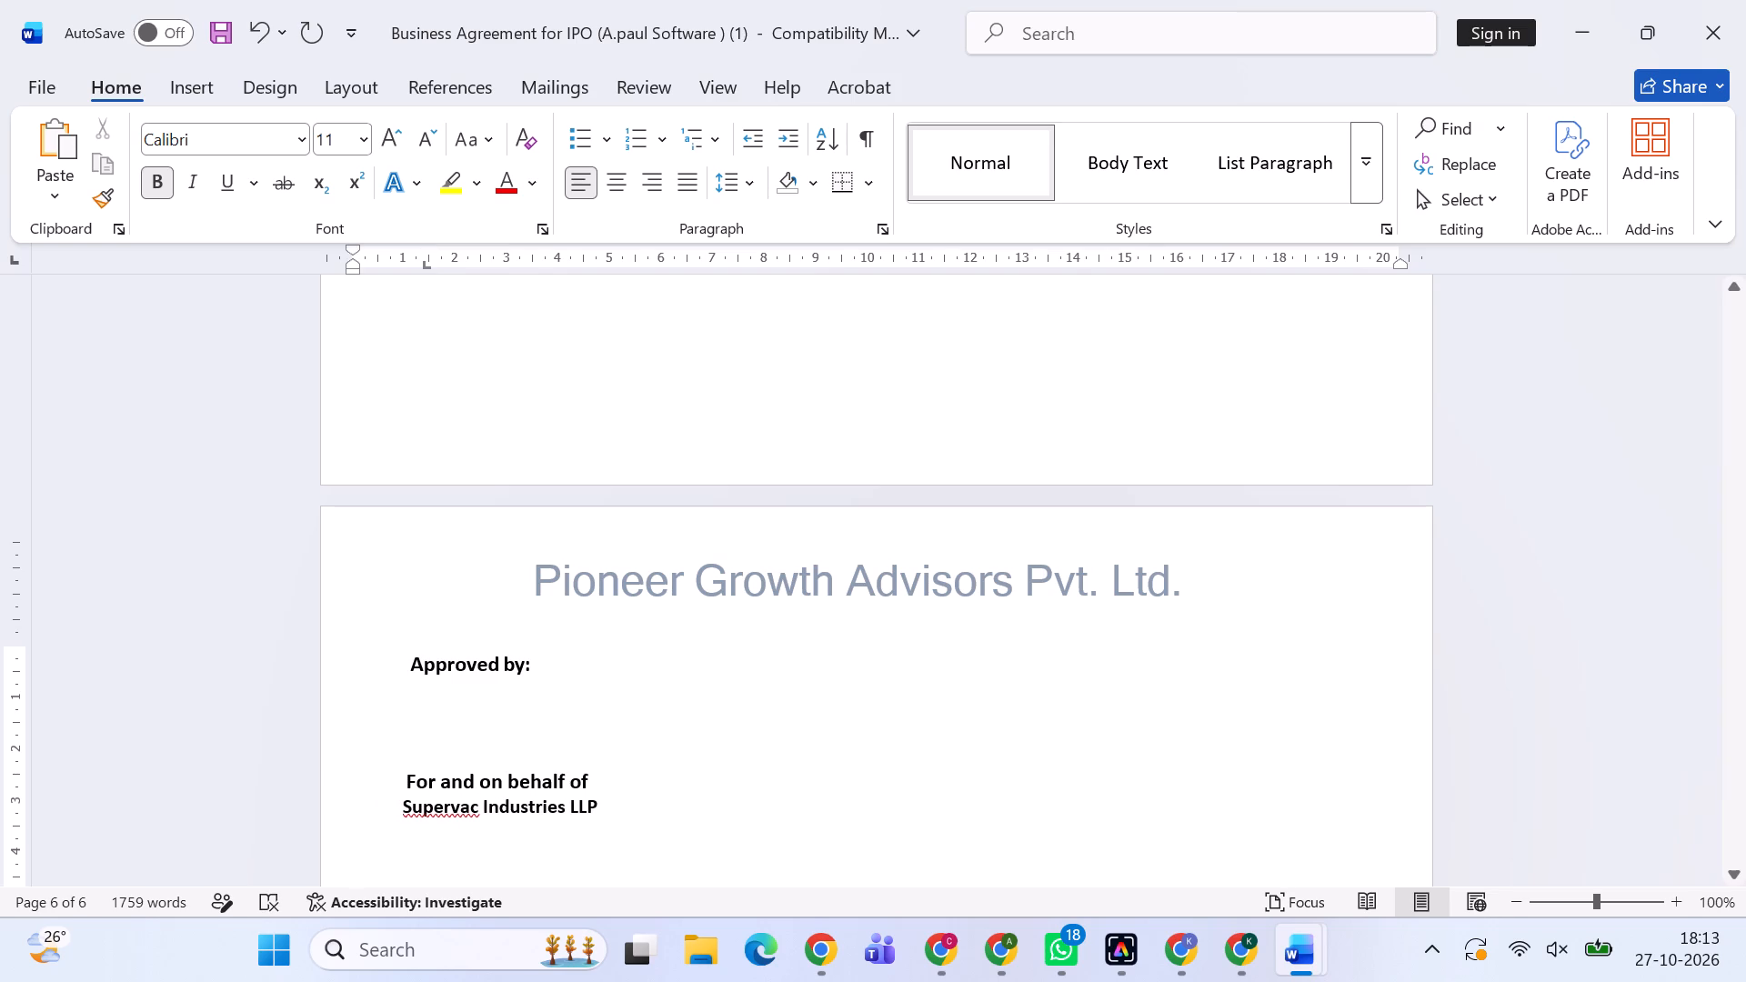
Set the font size of Supervac Industries LLP in the approval block to 12.
click(576, 782)
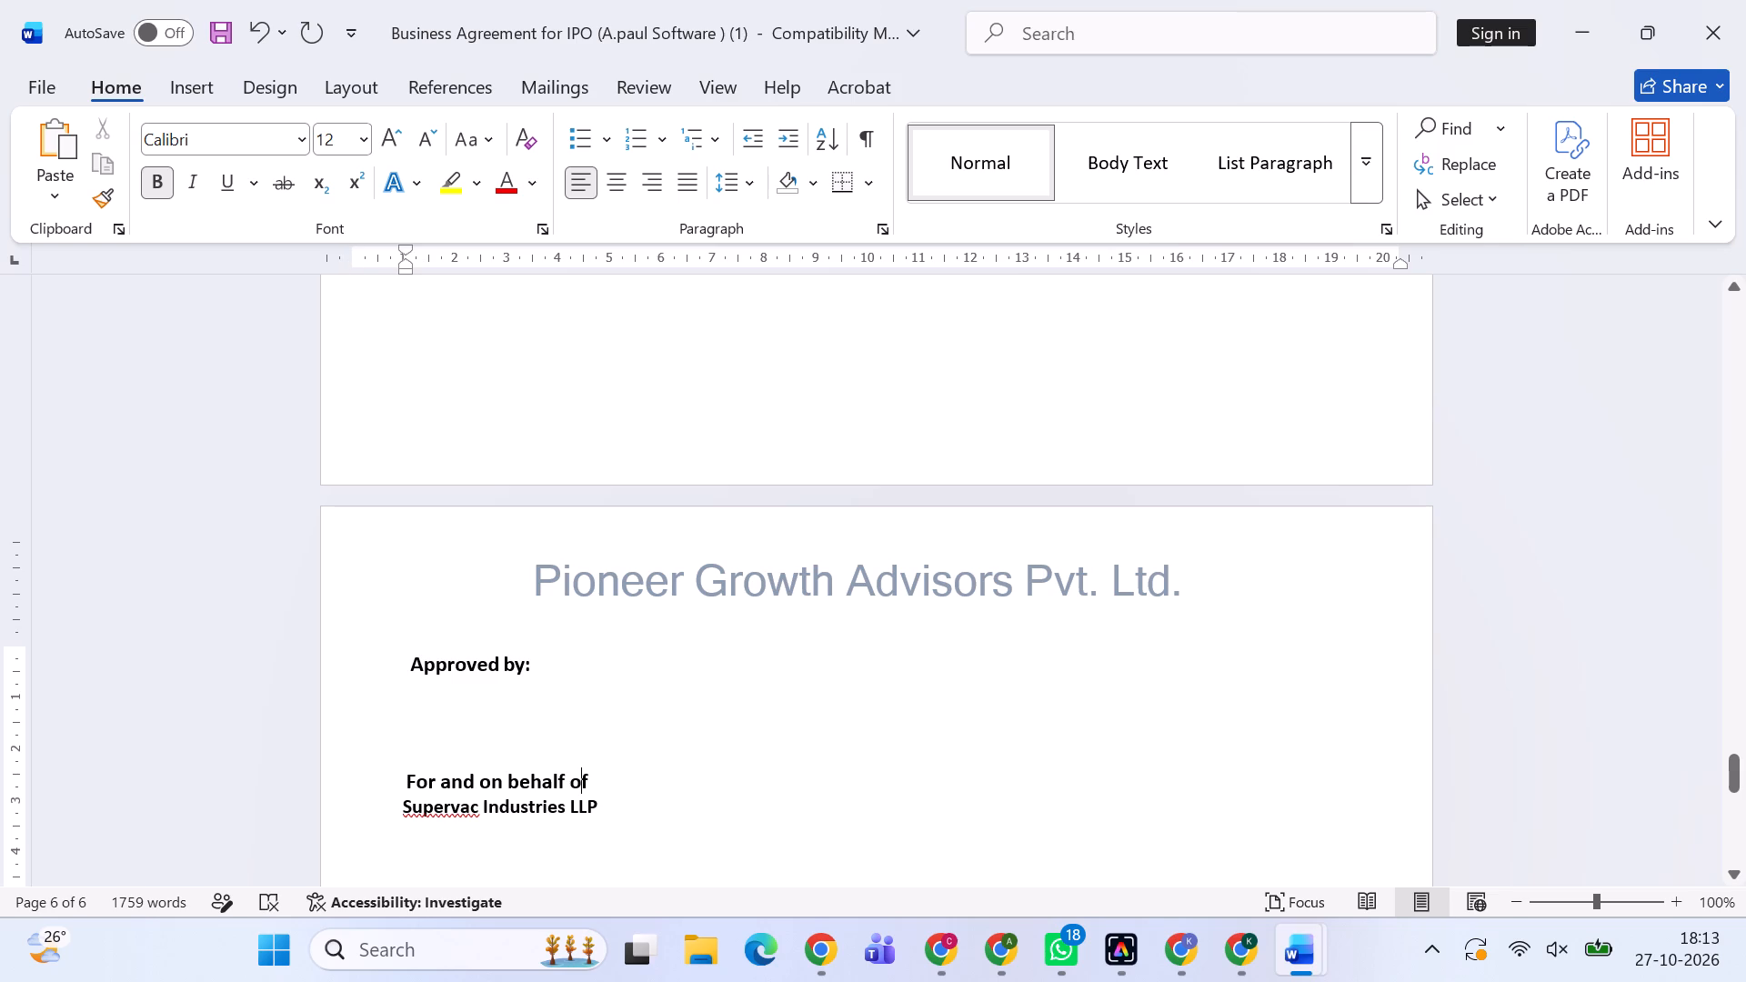
click(557, 816)
drag(619, 807, 427, 806)
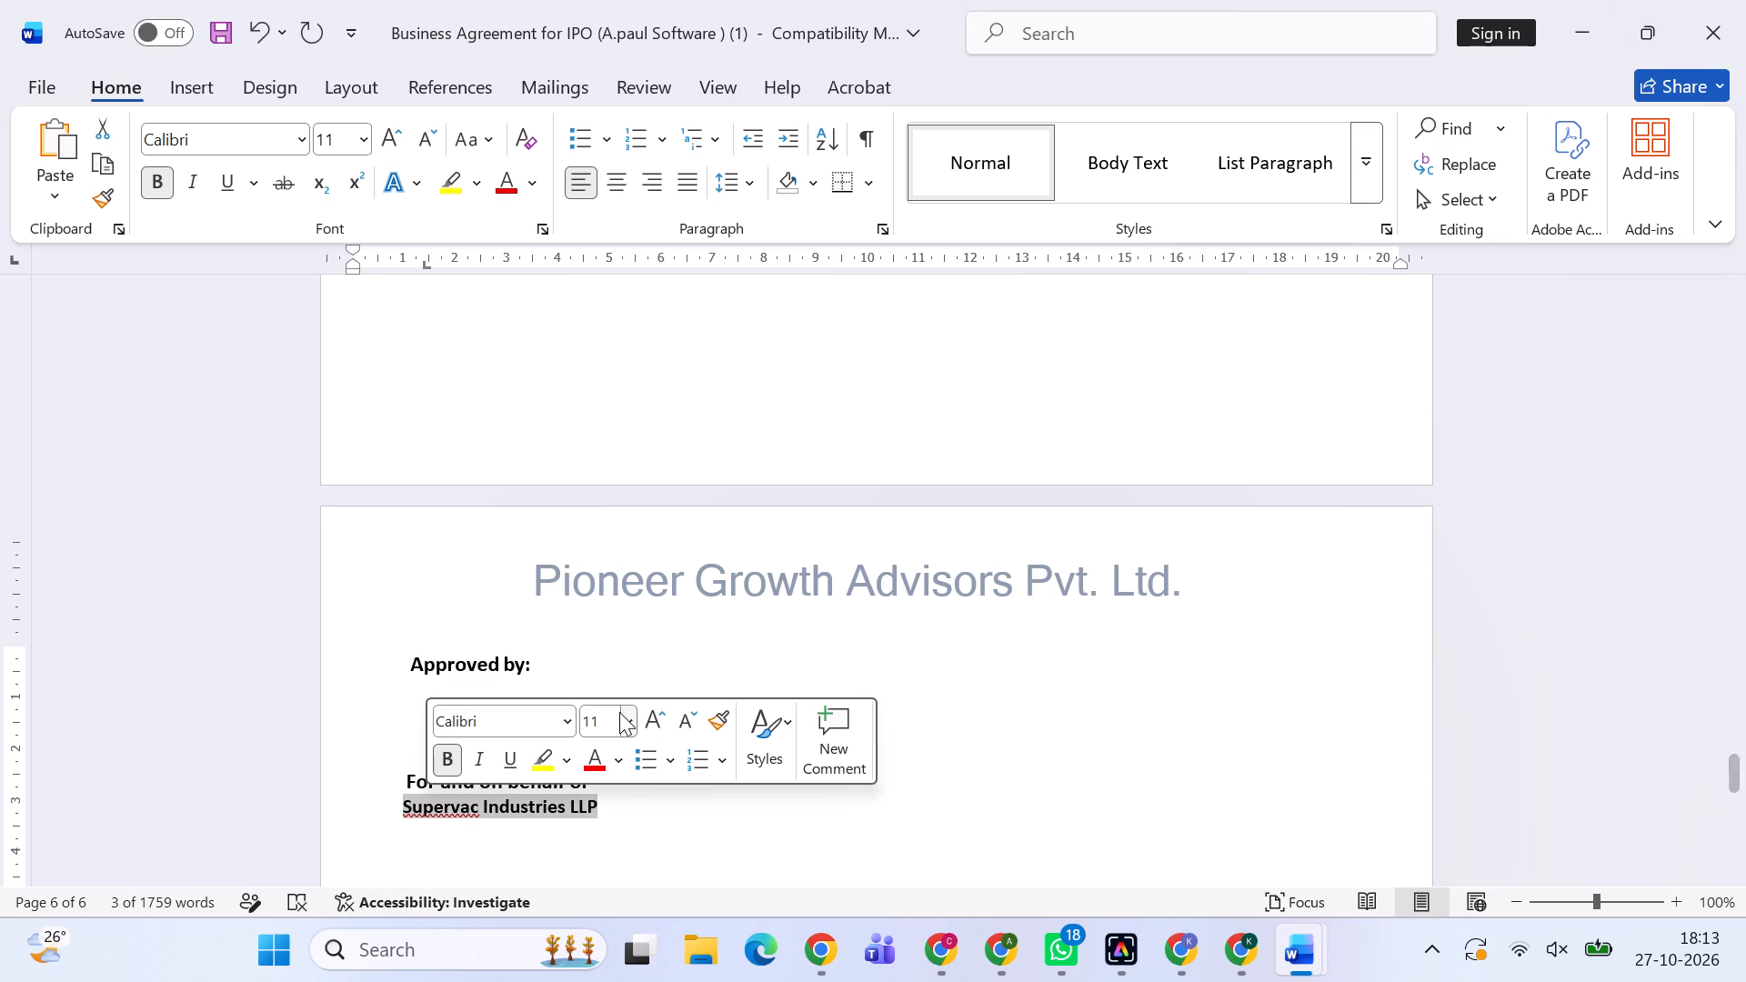
click(619, 713)
click(627, 719)
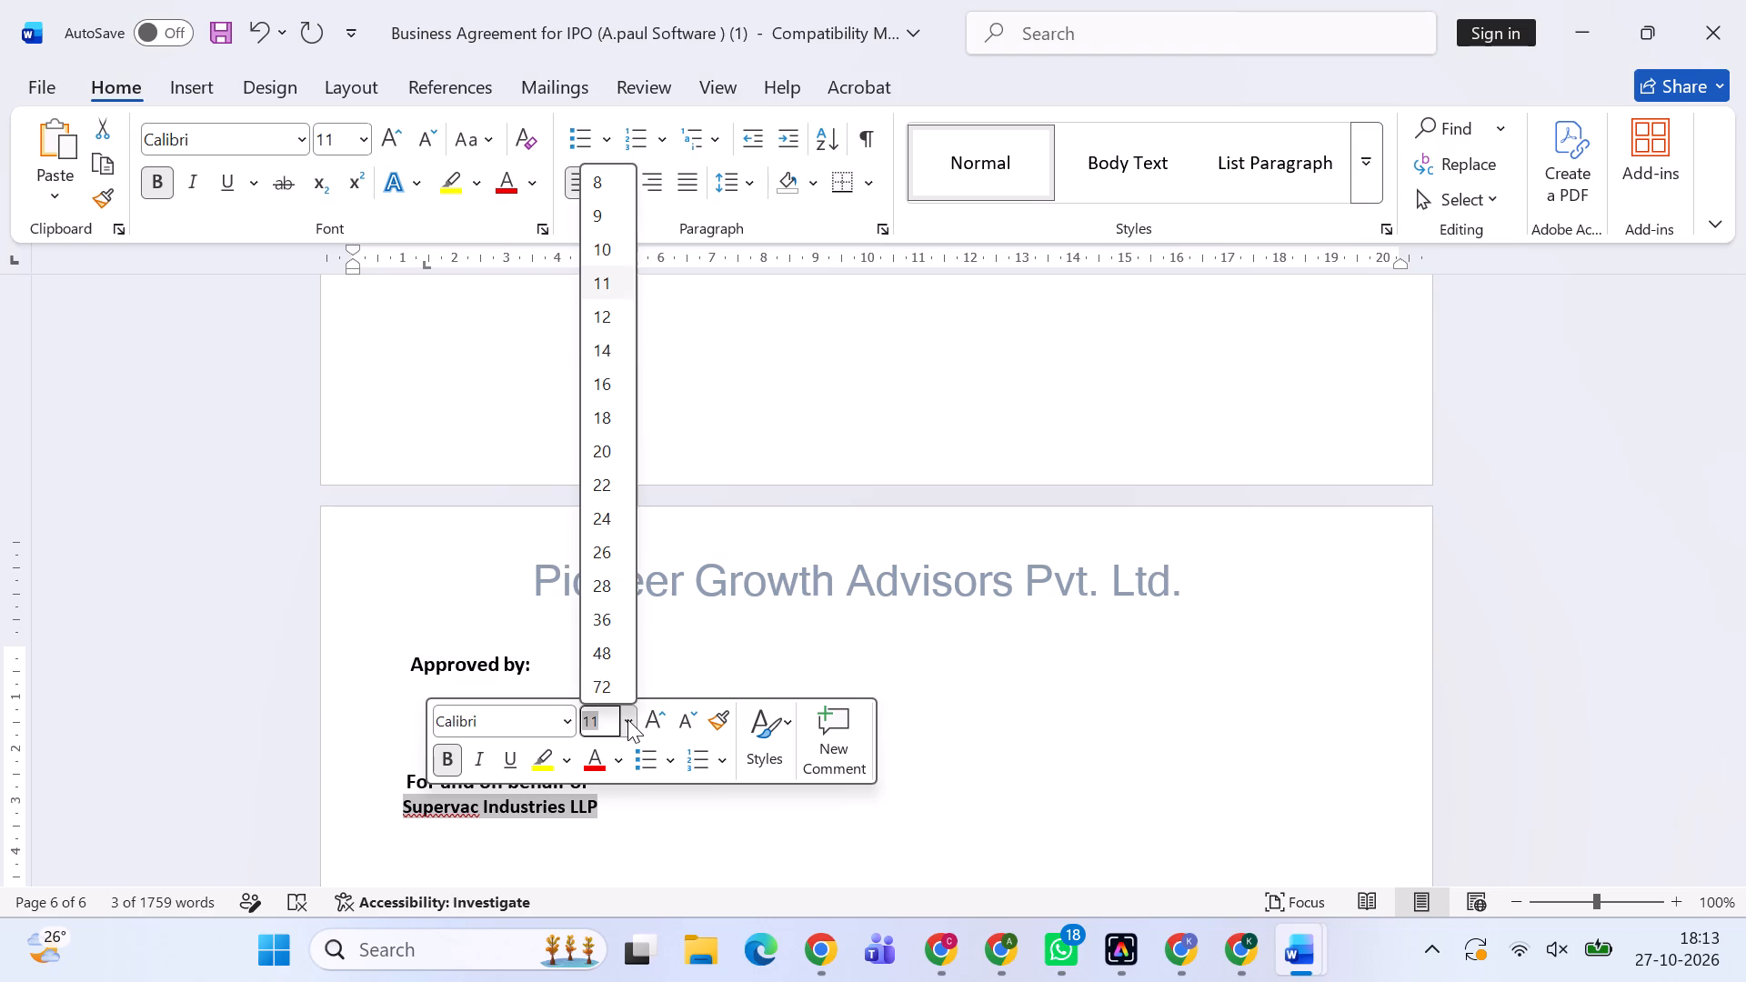
click(622, 313)
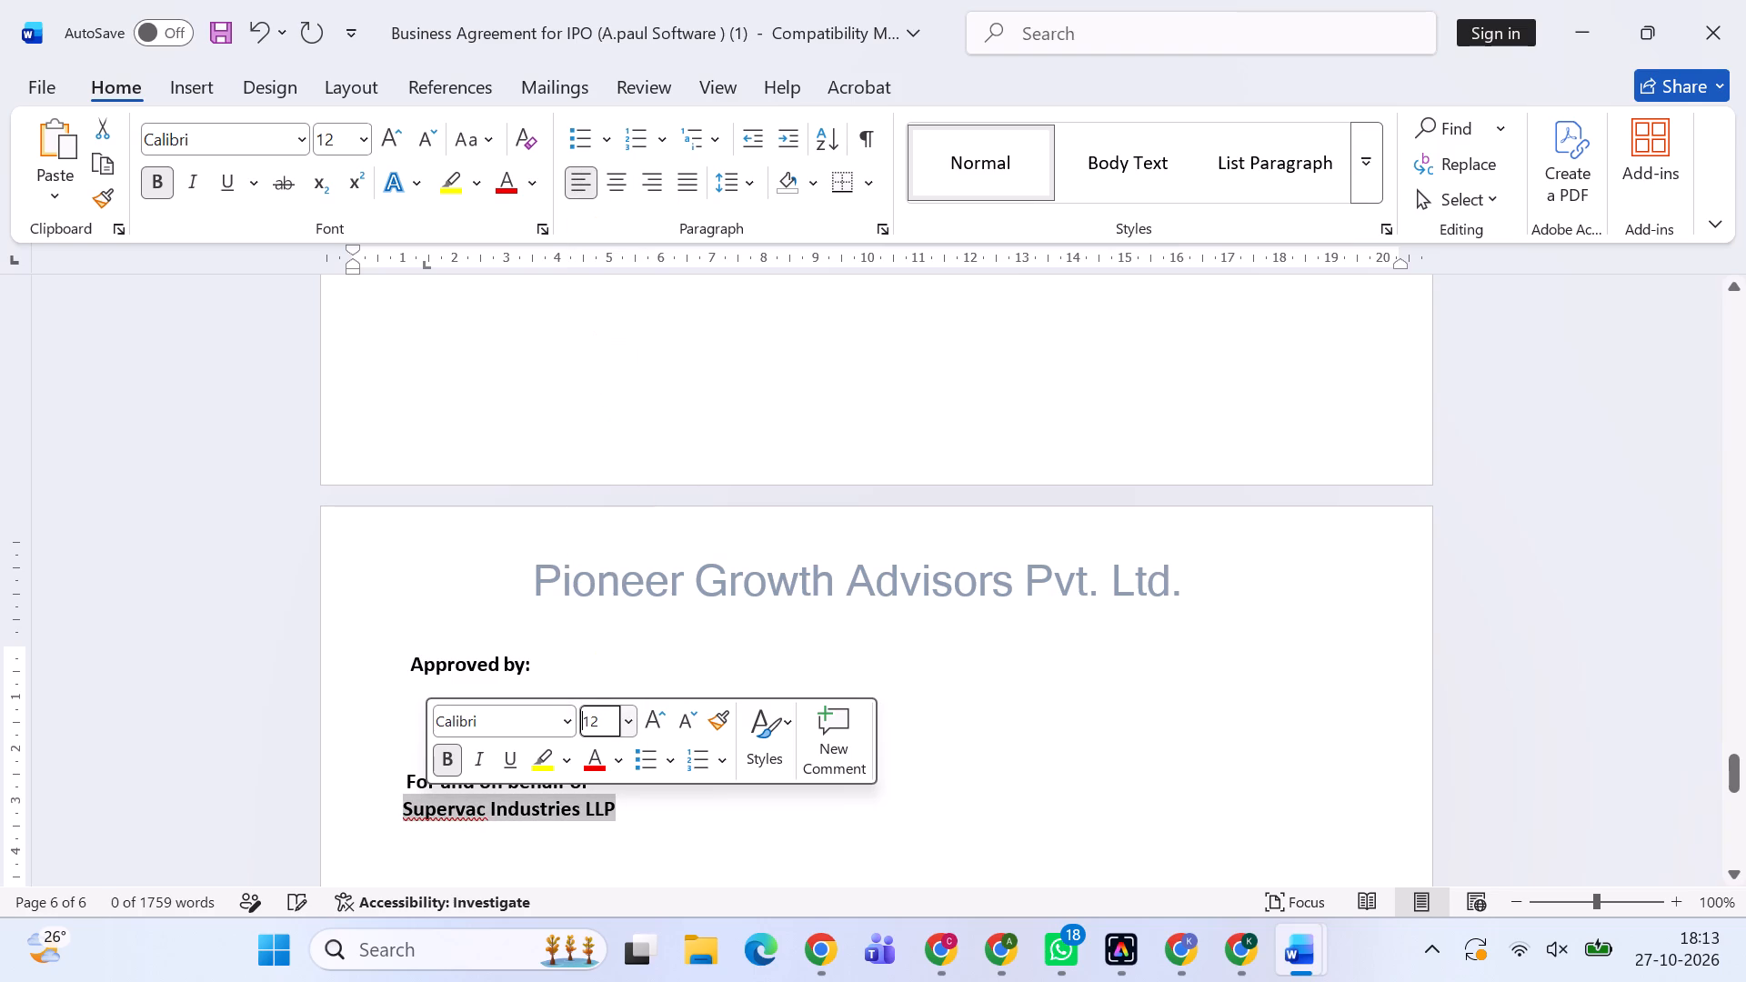
click(1010, 787)
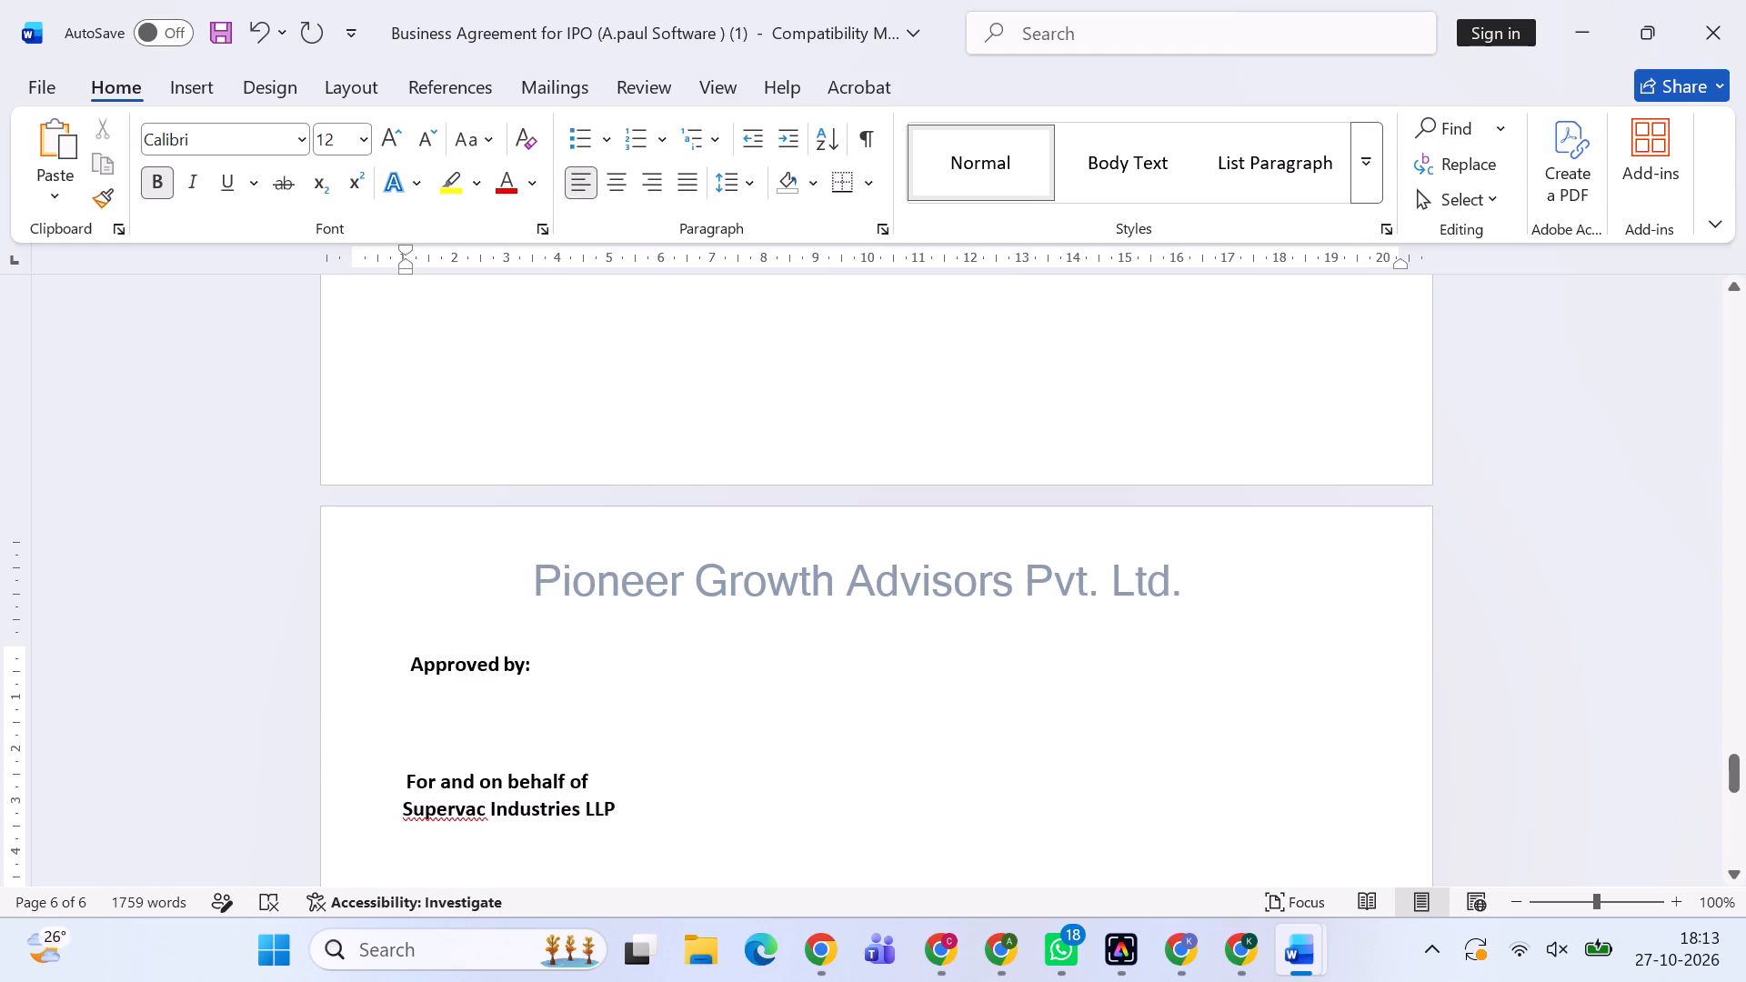
Review the edited agreement from the approval page back to the addressee block on the first page.
scroll(890, 787, up, 1)
scroll(763, 602, up, 1)
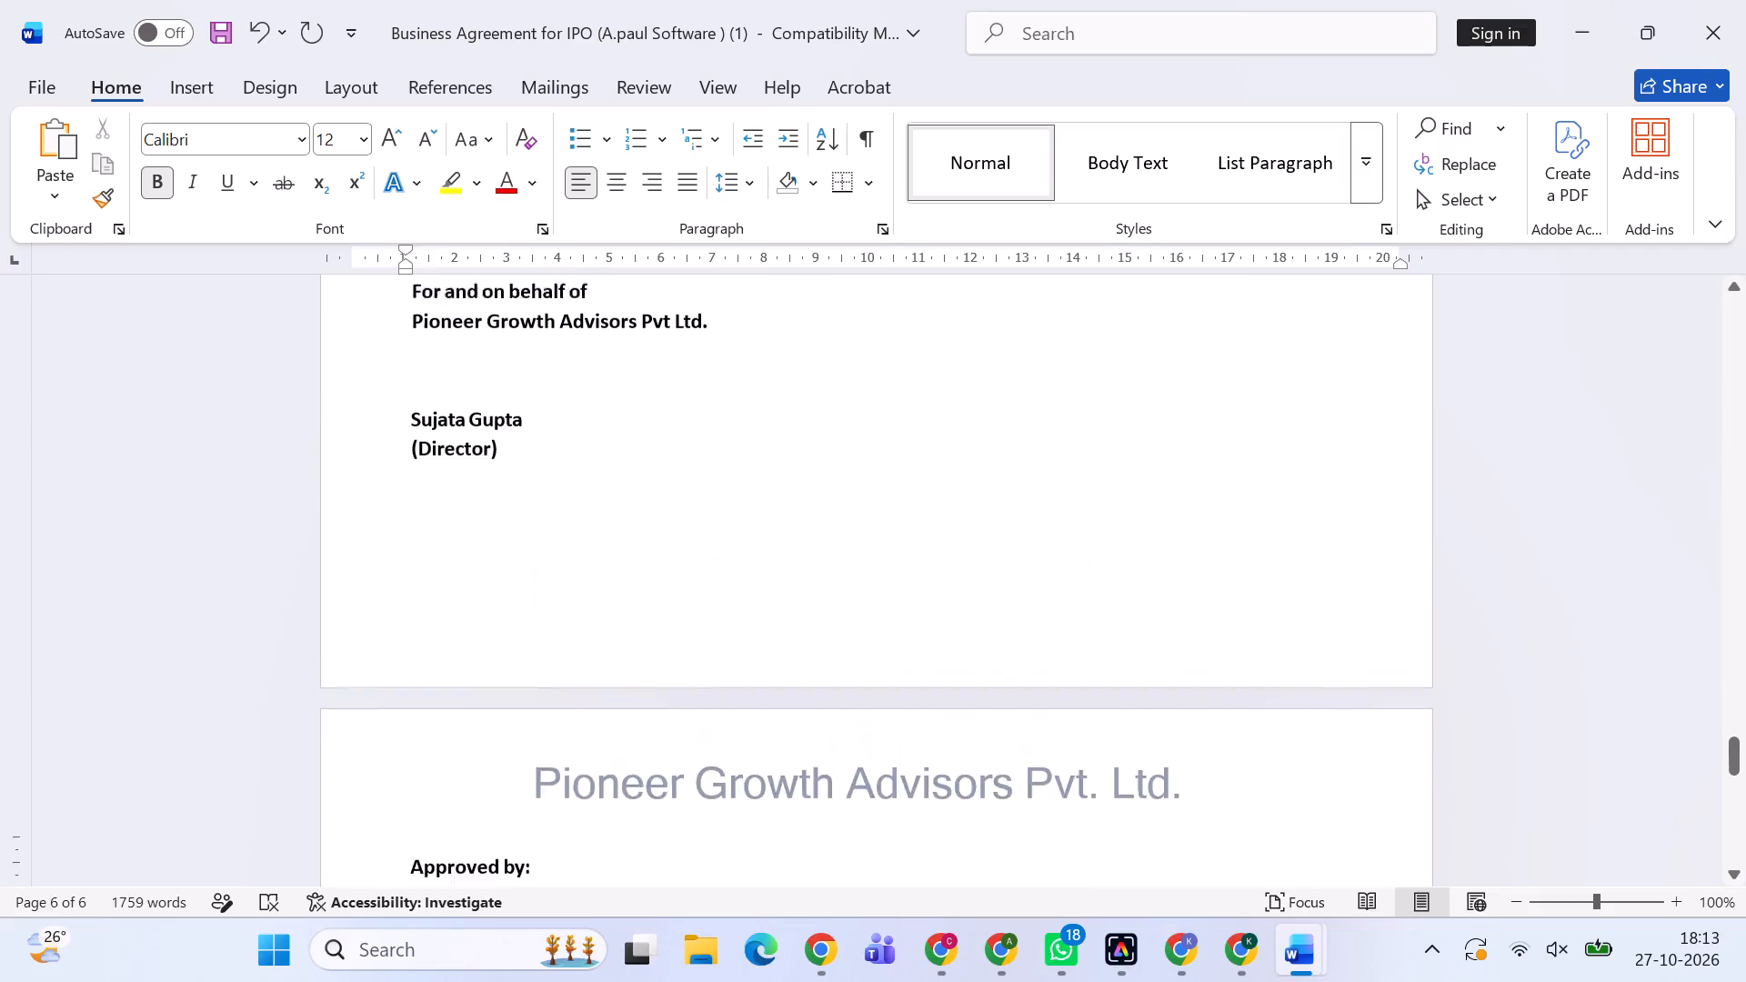
scroll(763, 602, up, 2)
scroll(851, 524, up, 1)
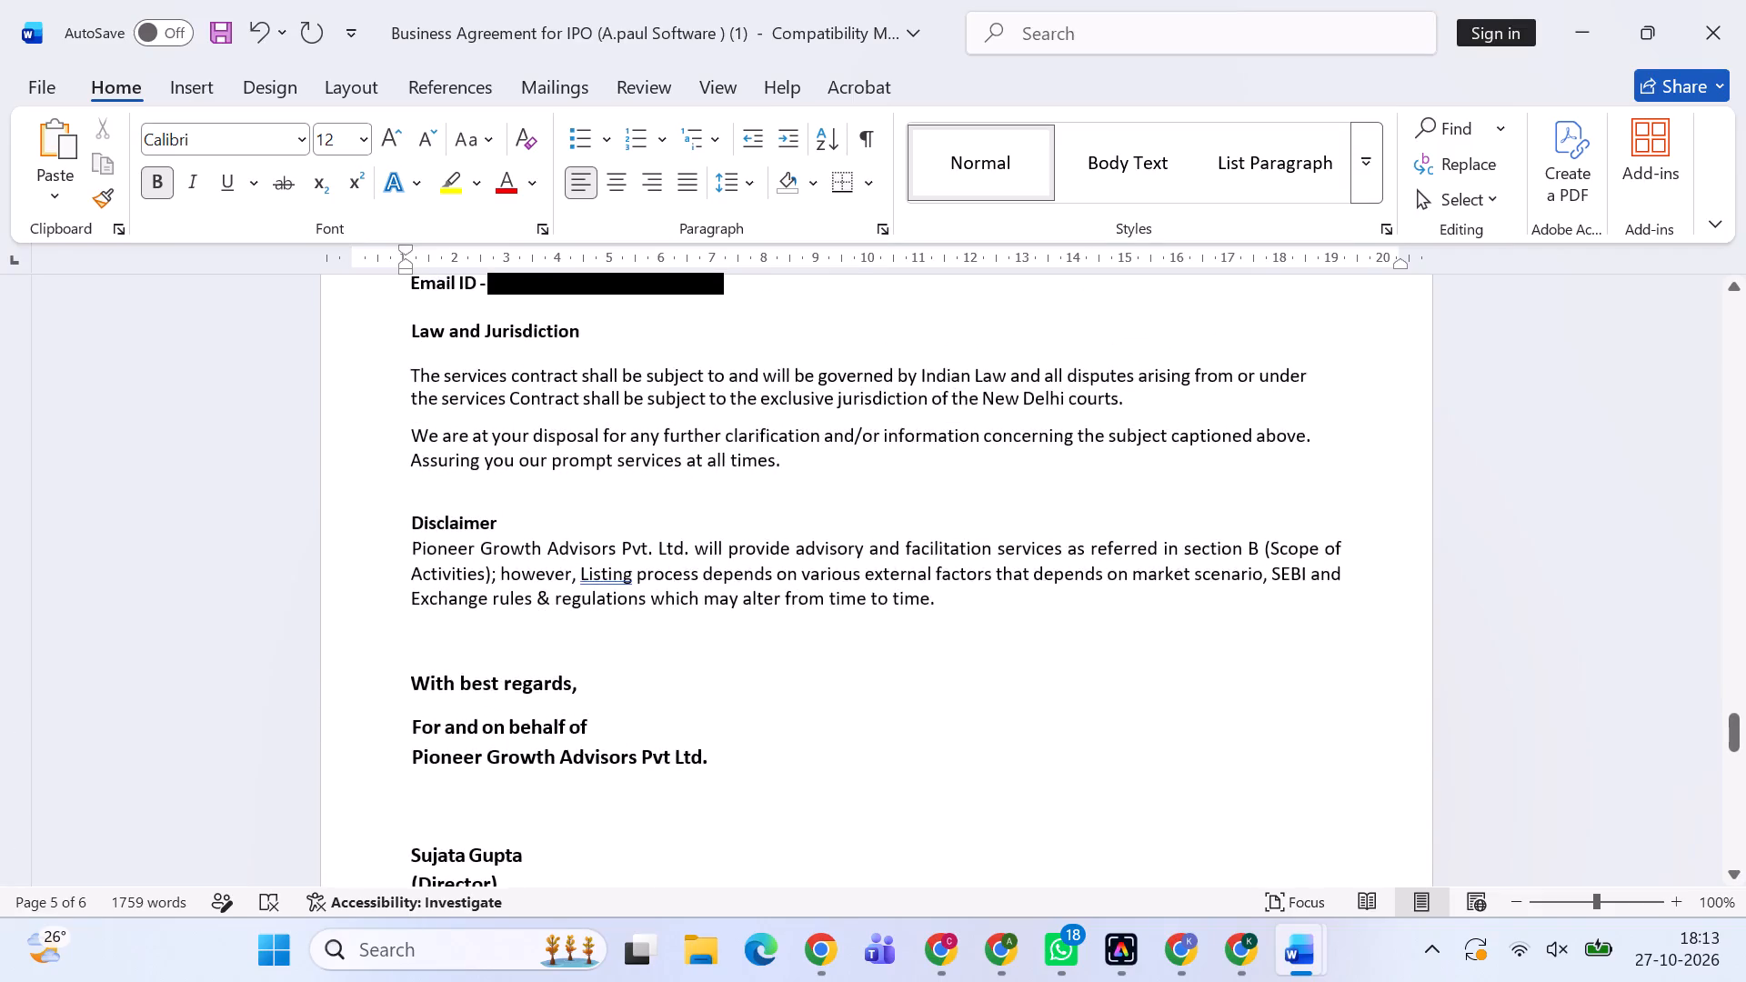
scroll(851, 524, up, 3)
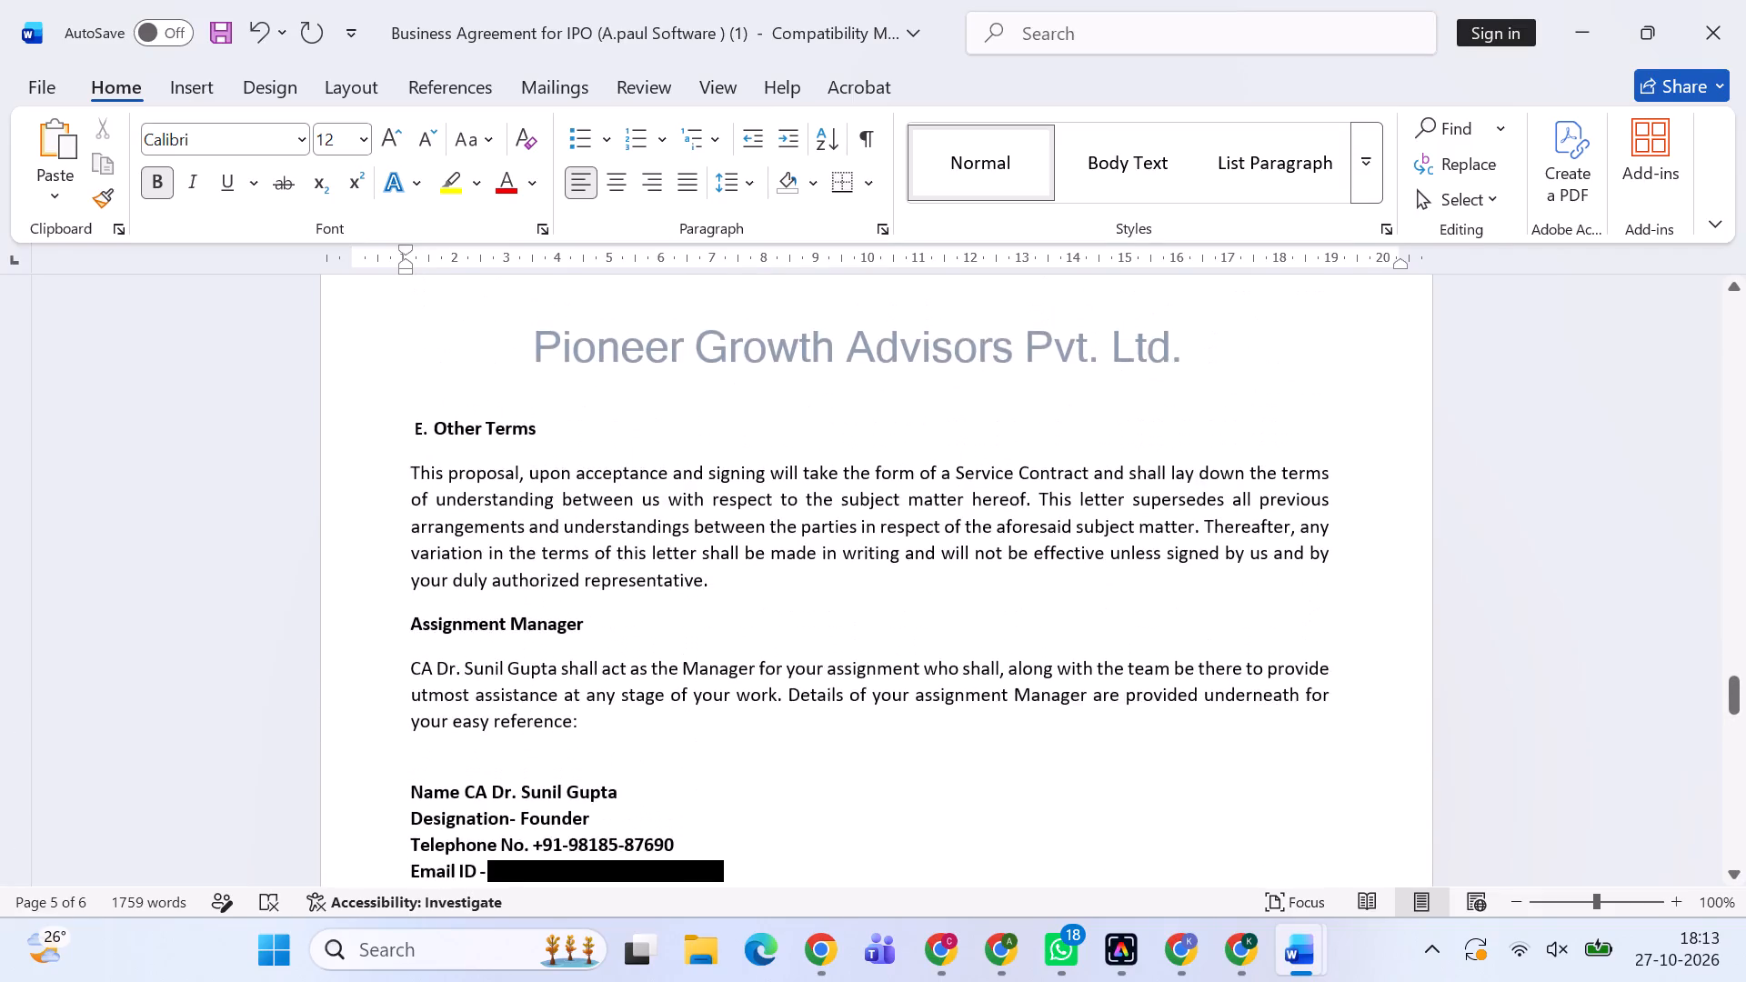
scroll(748, 507, up, 3)
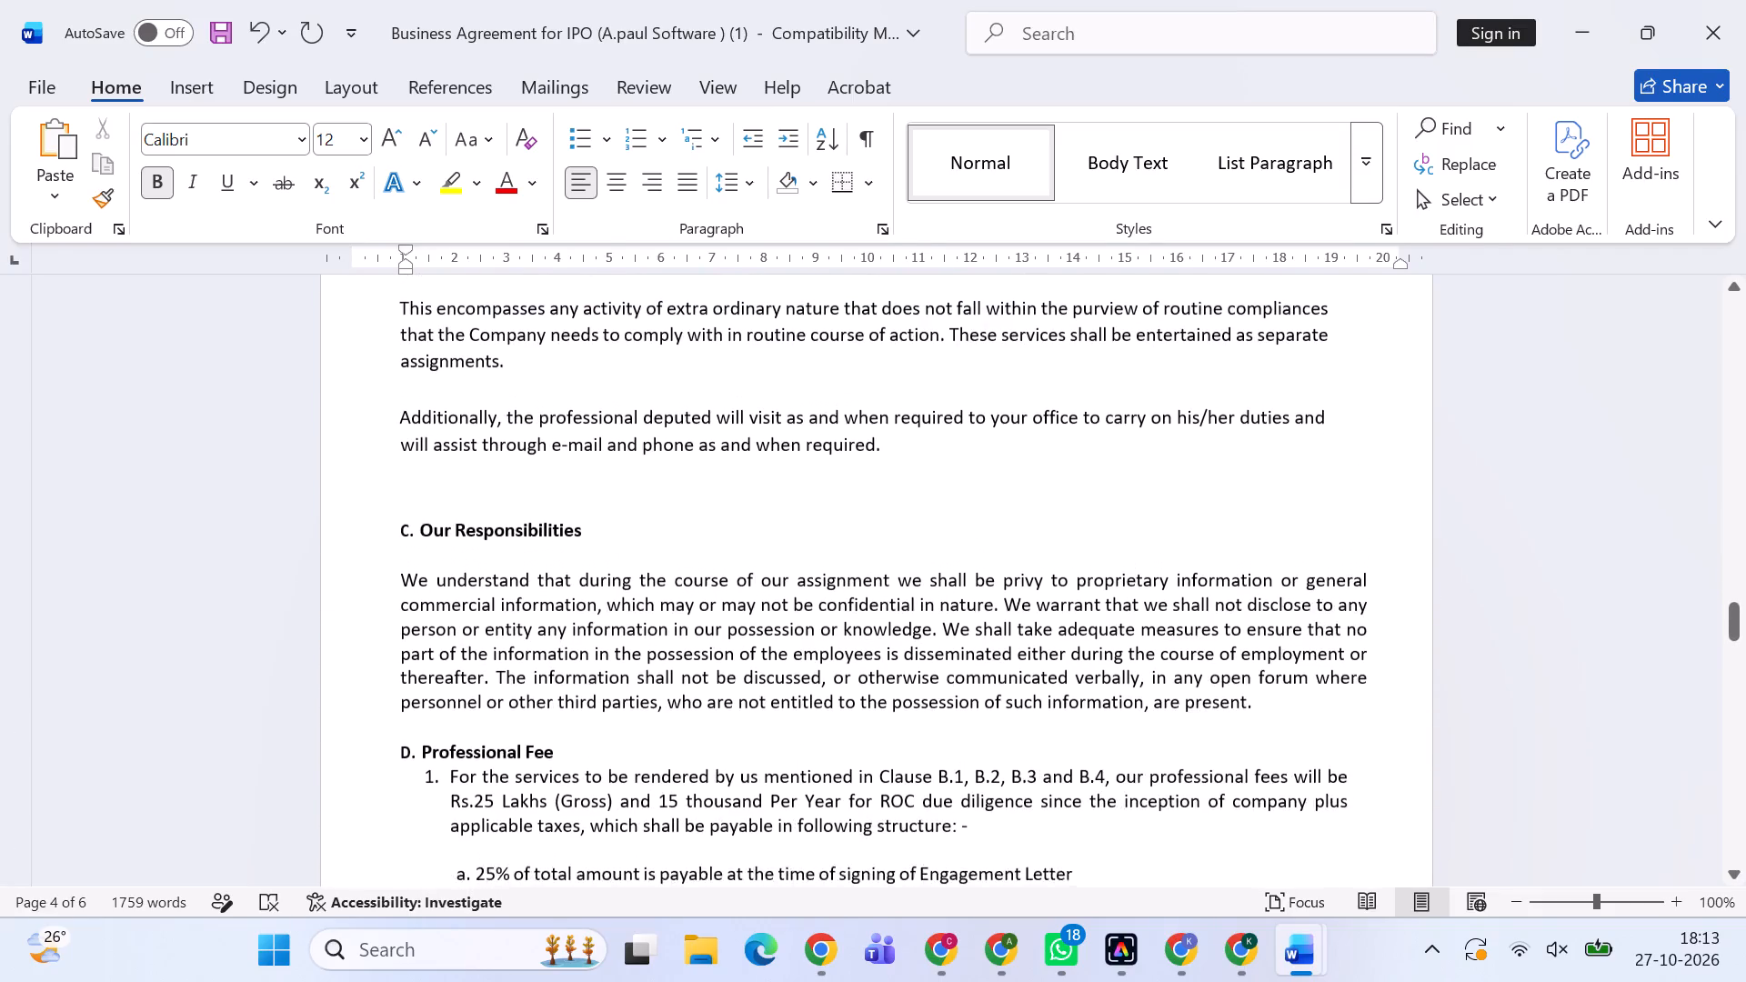
scroll(748, 507, up, 3)
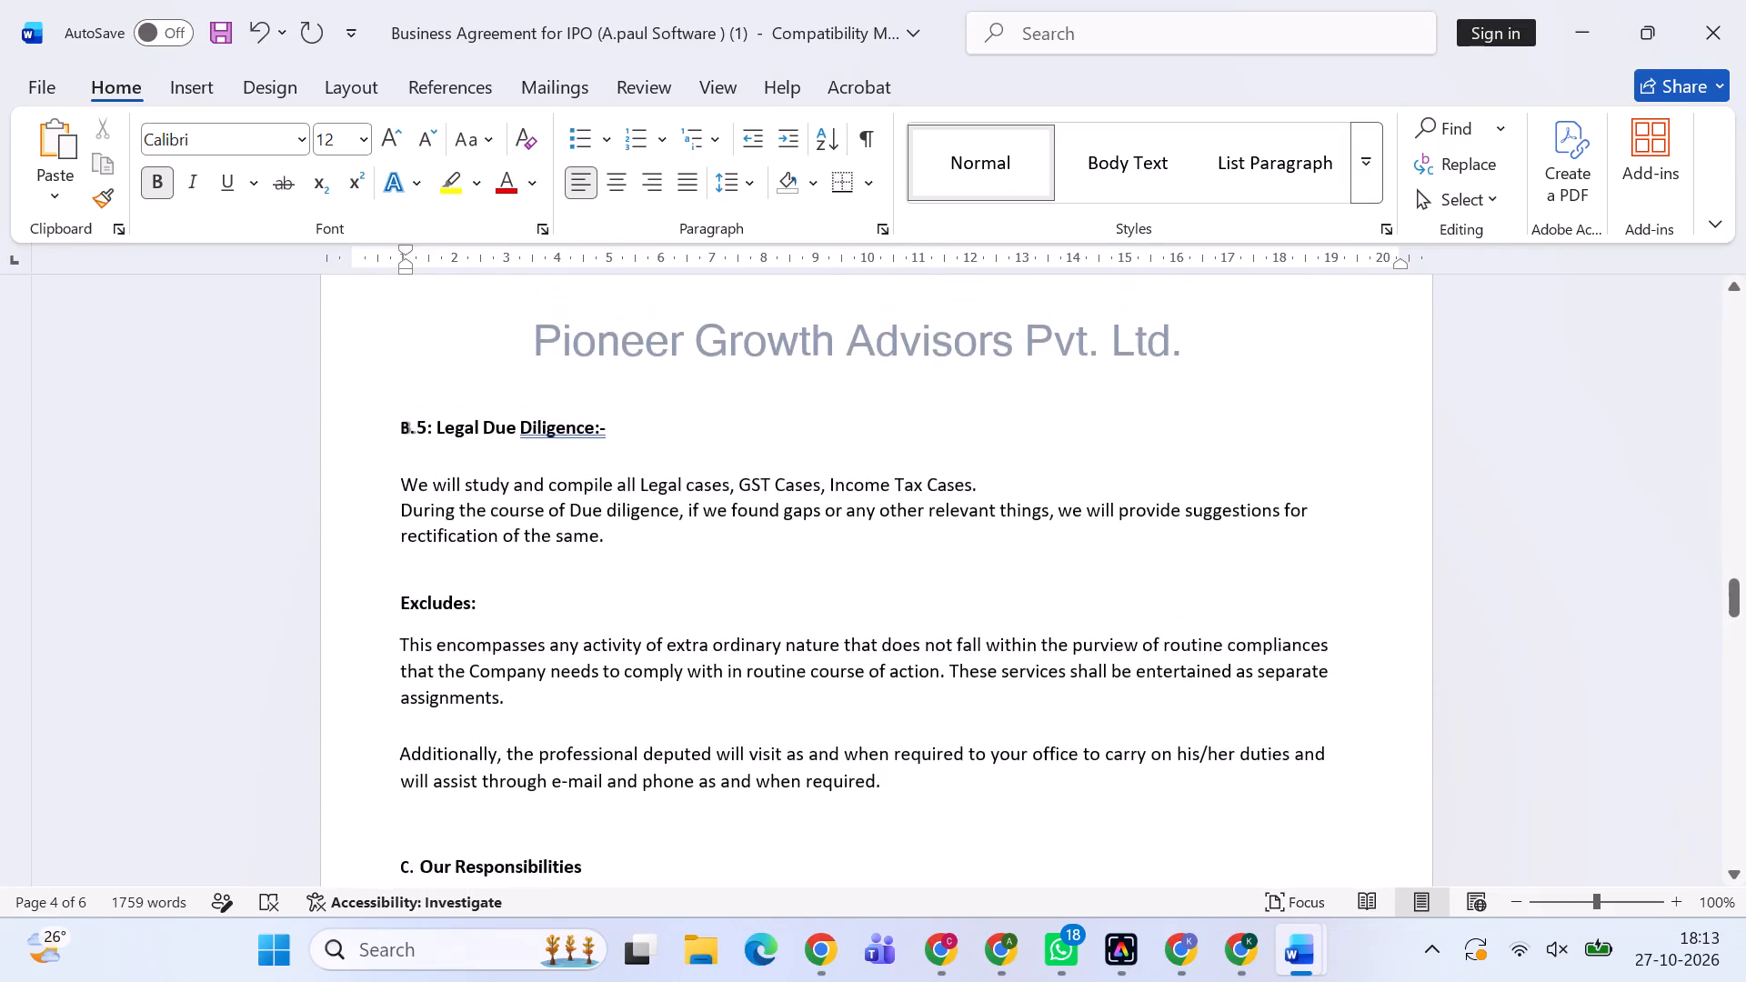
scroll(748, 507, up, 2)
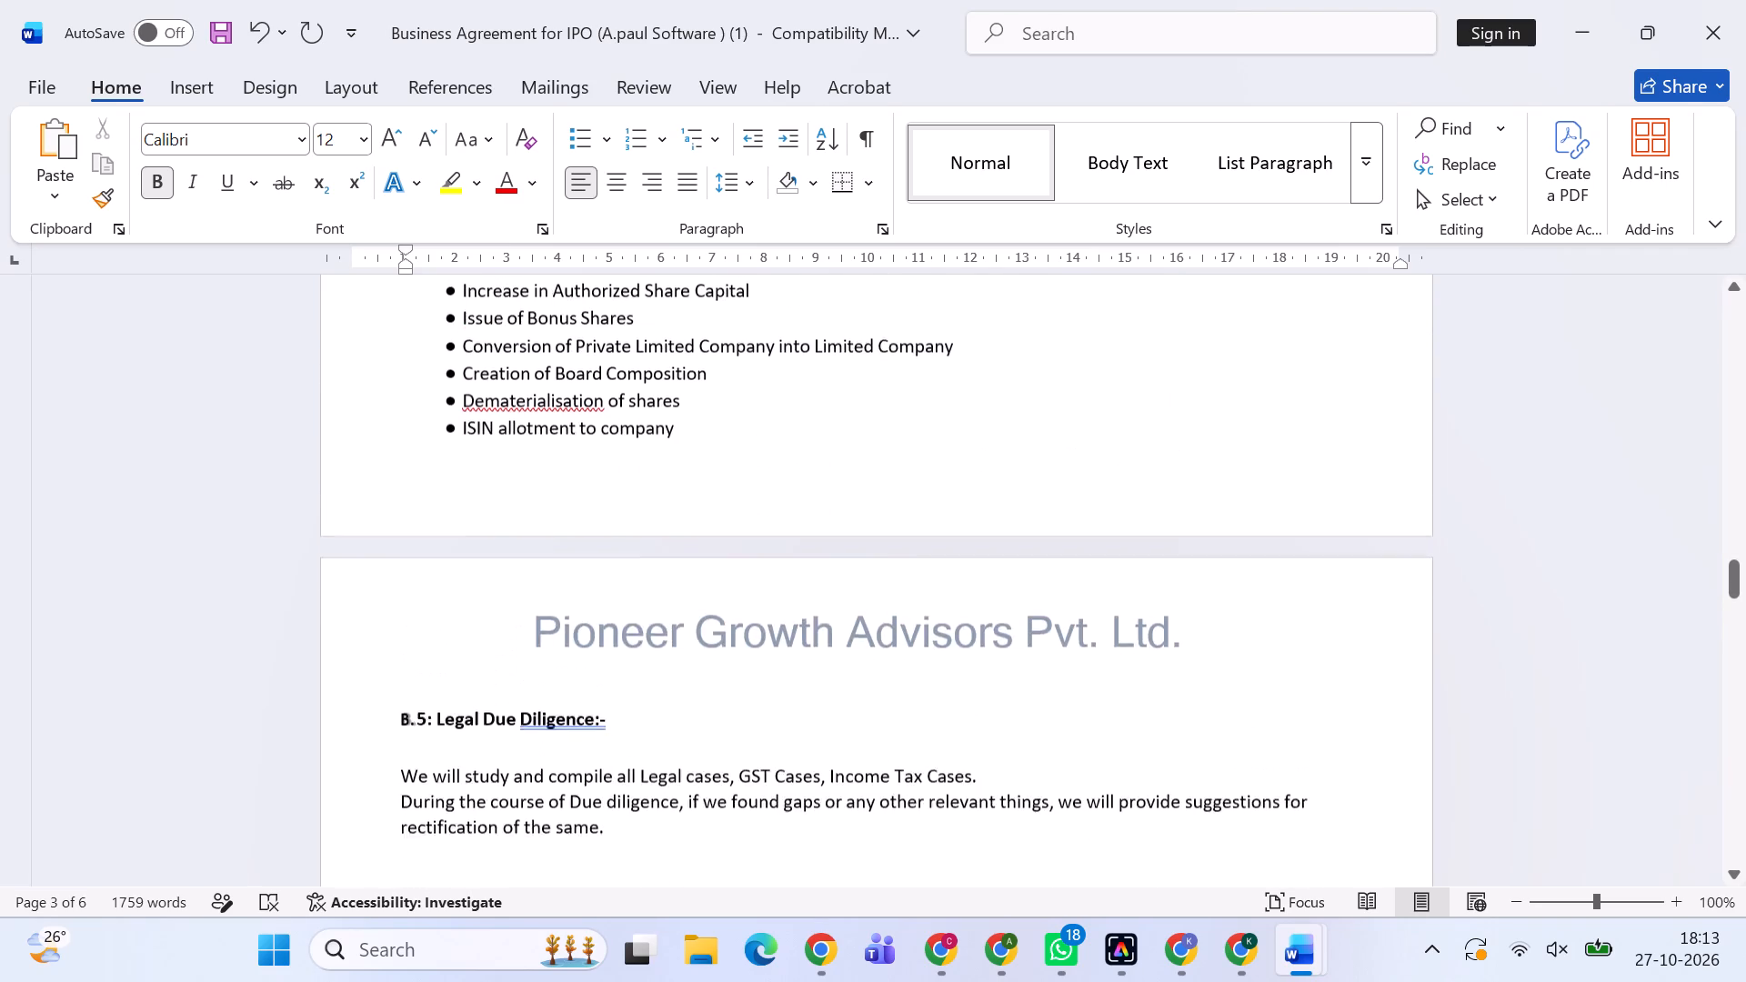
scroll(828, 539, up, 2)
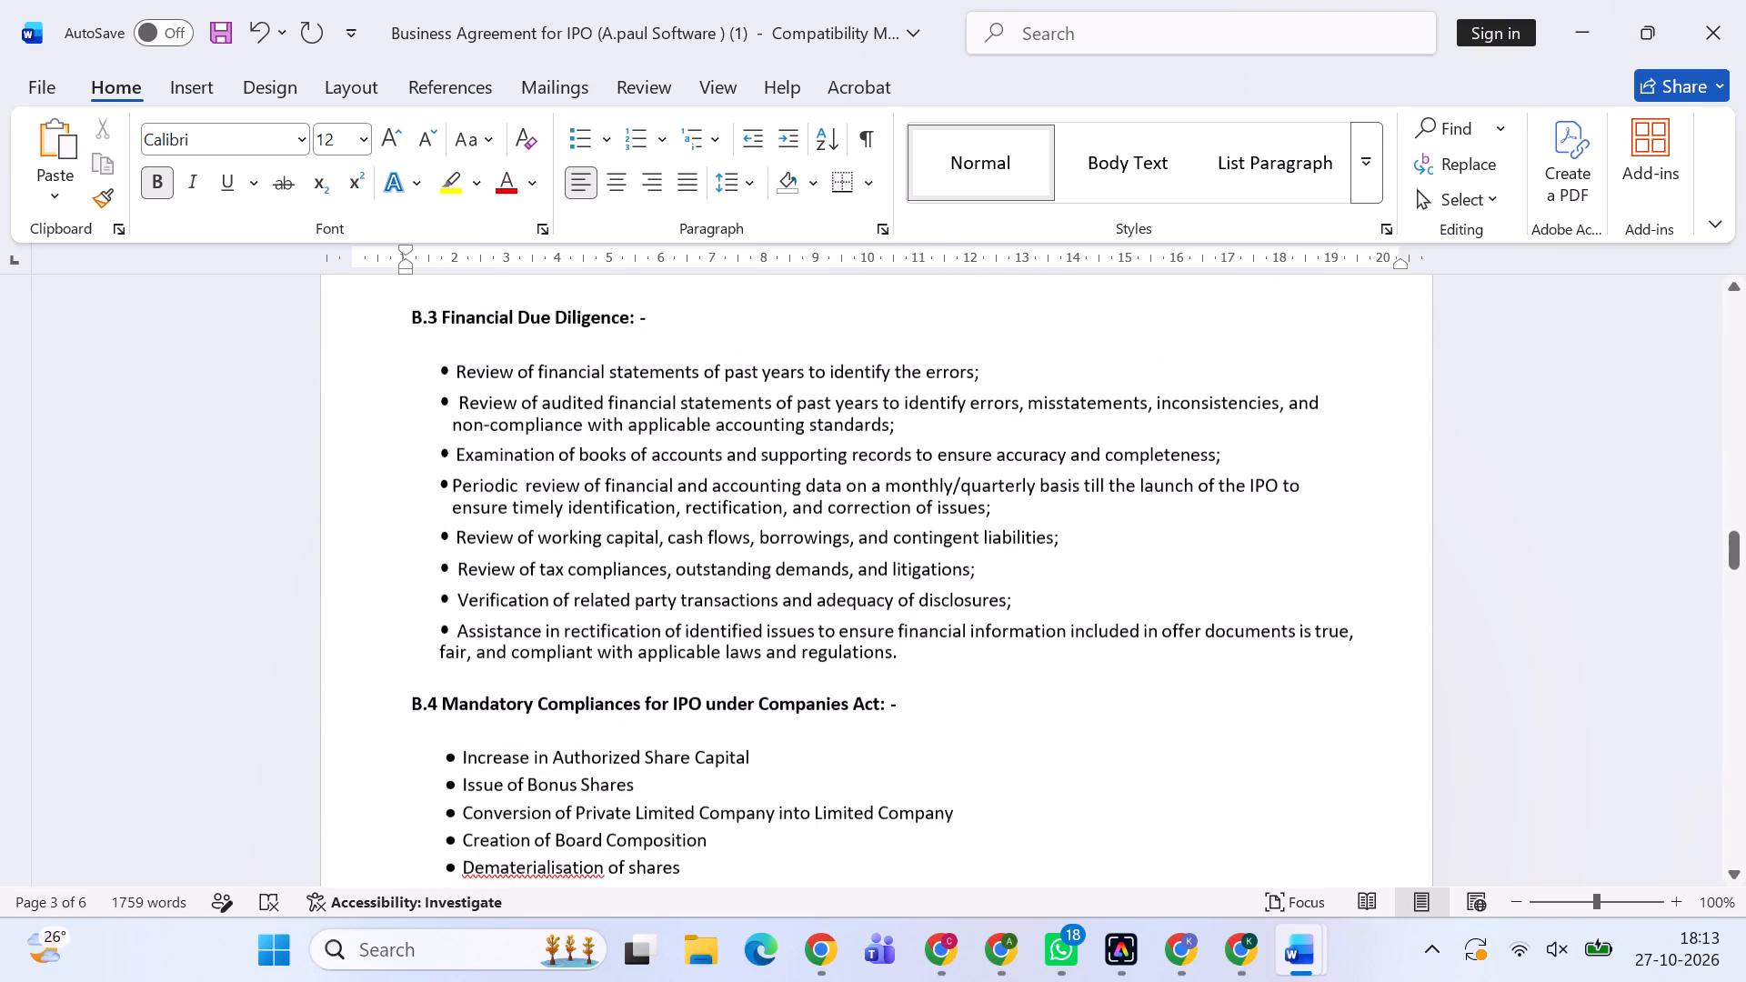
scroll(828, 539, up, 4)
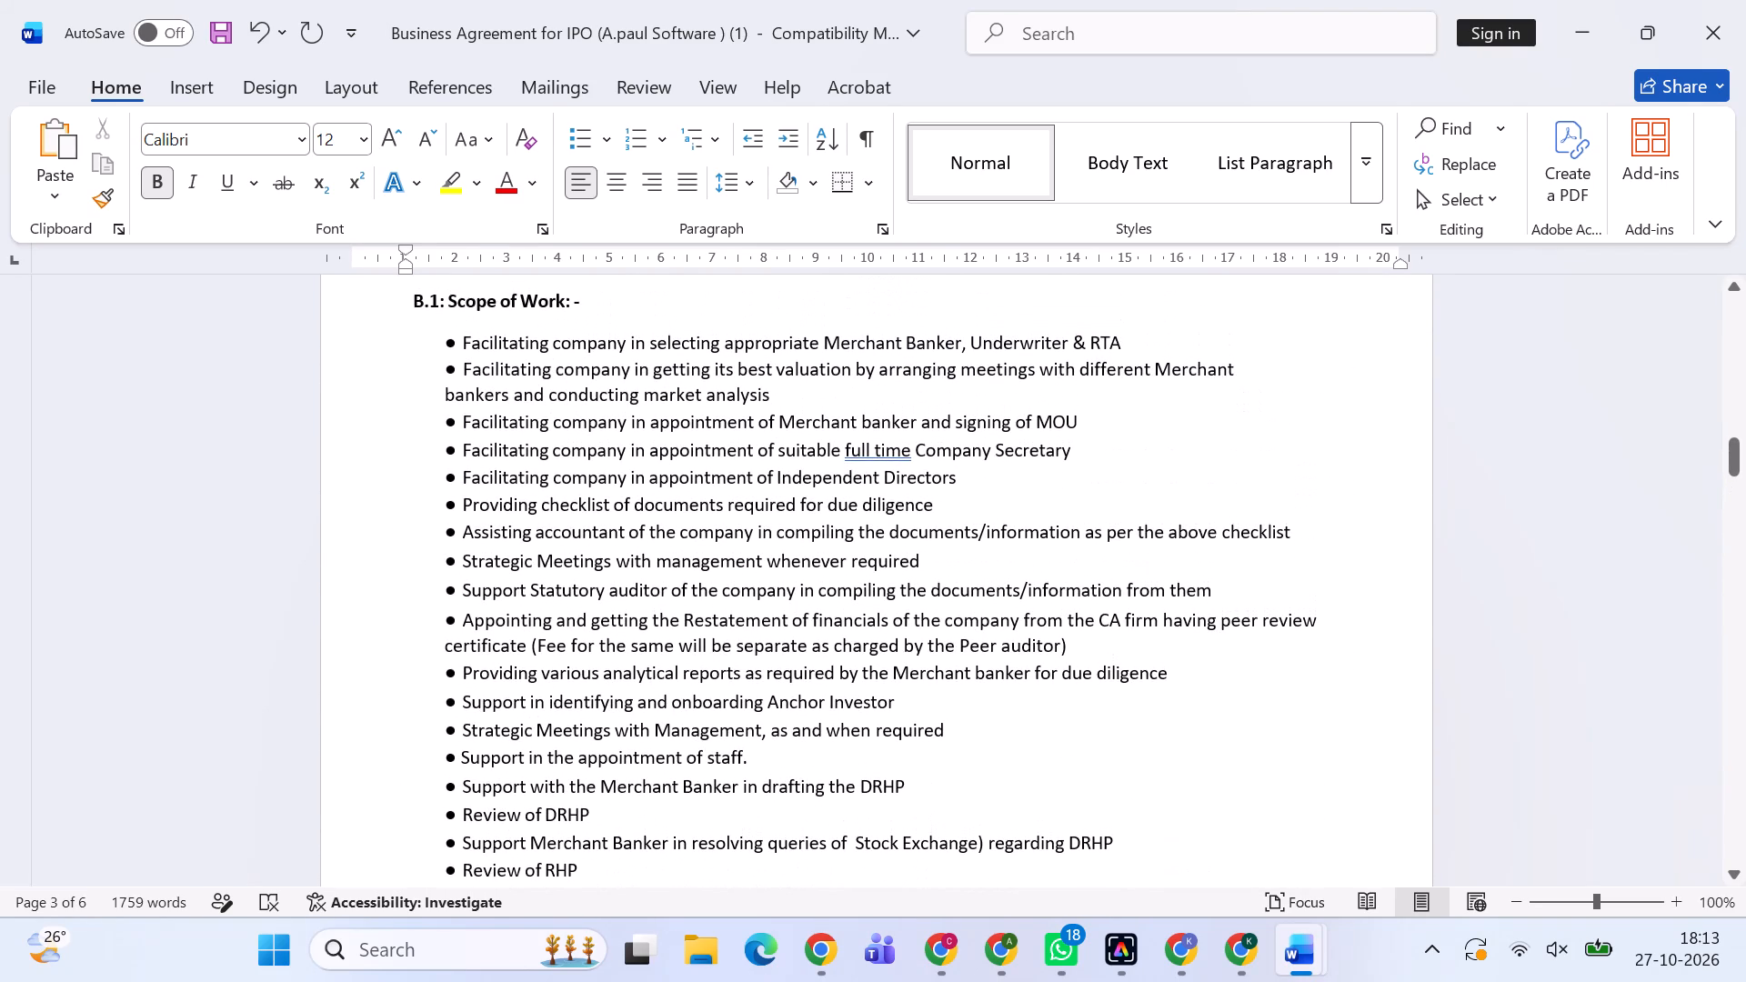
scroll(928, 555, up, 1)
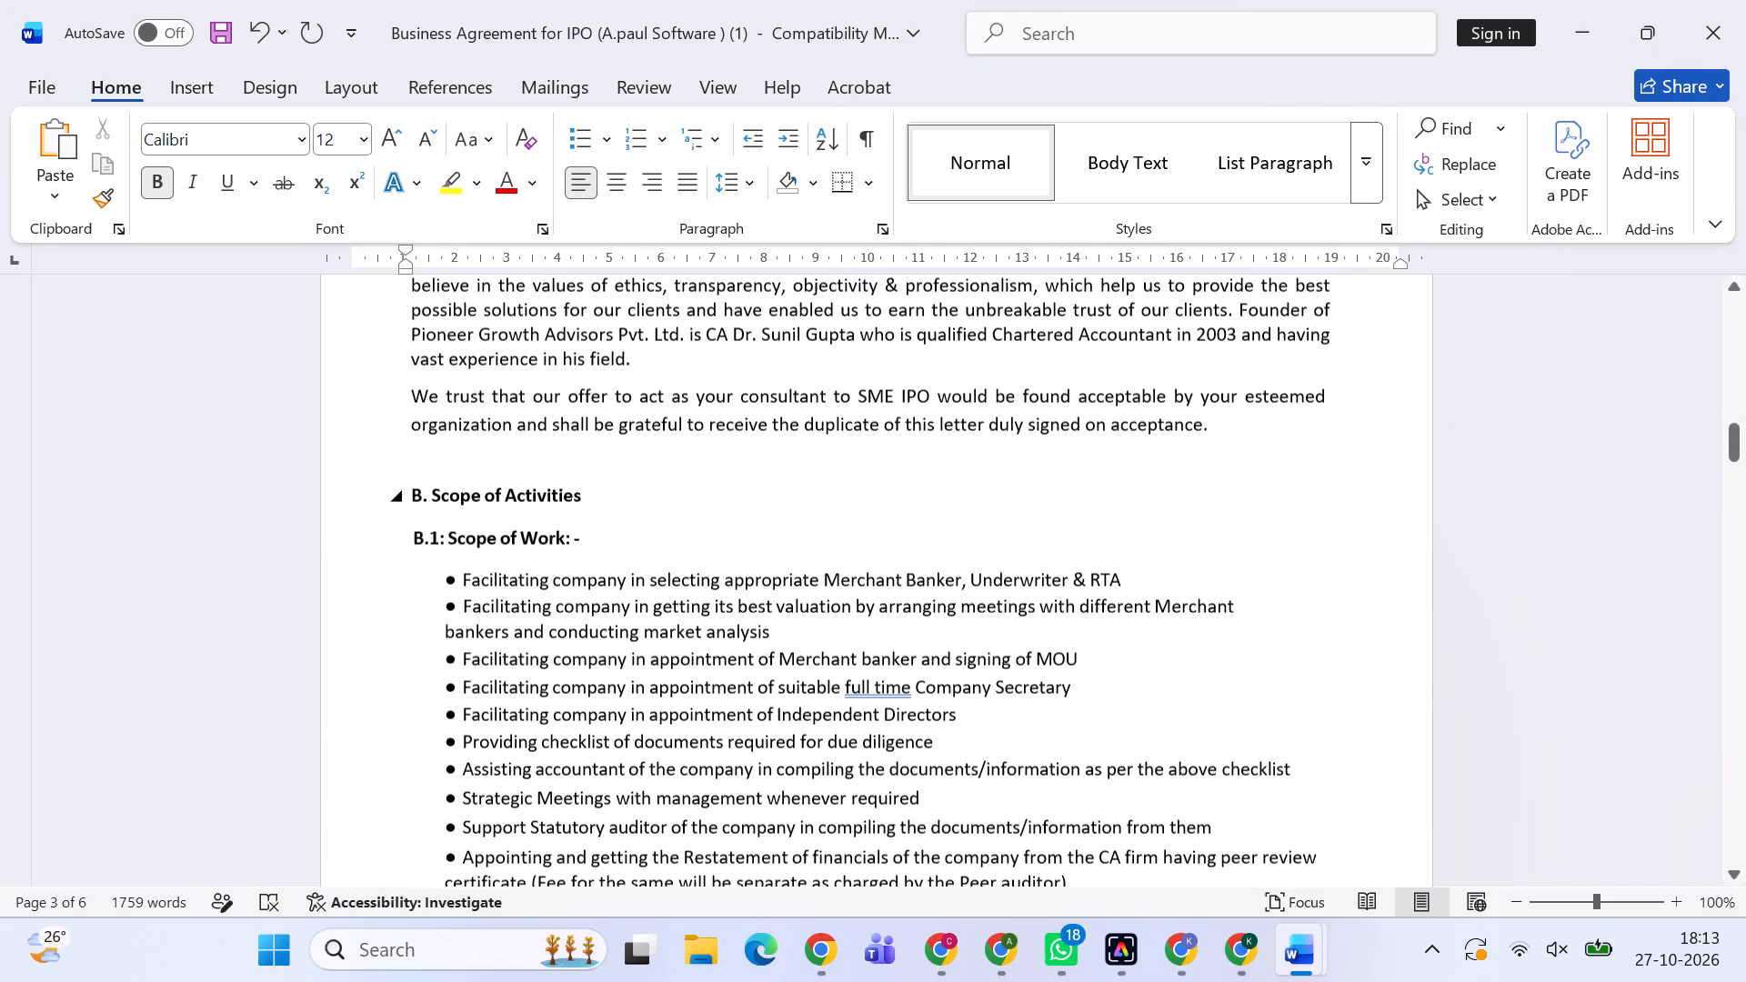
scroll(928, 555, up, 2)
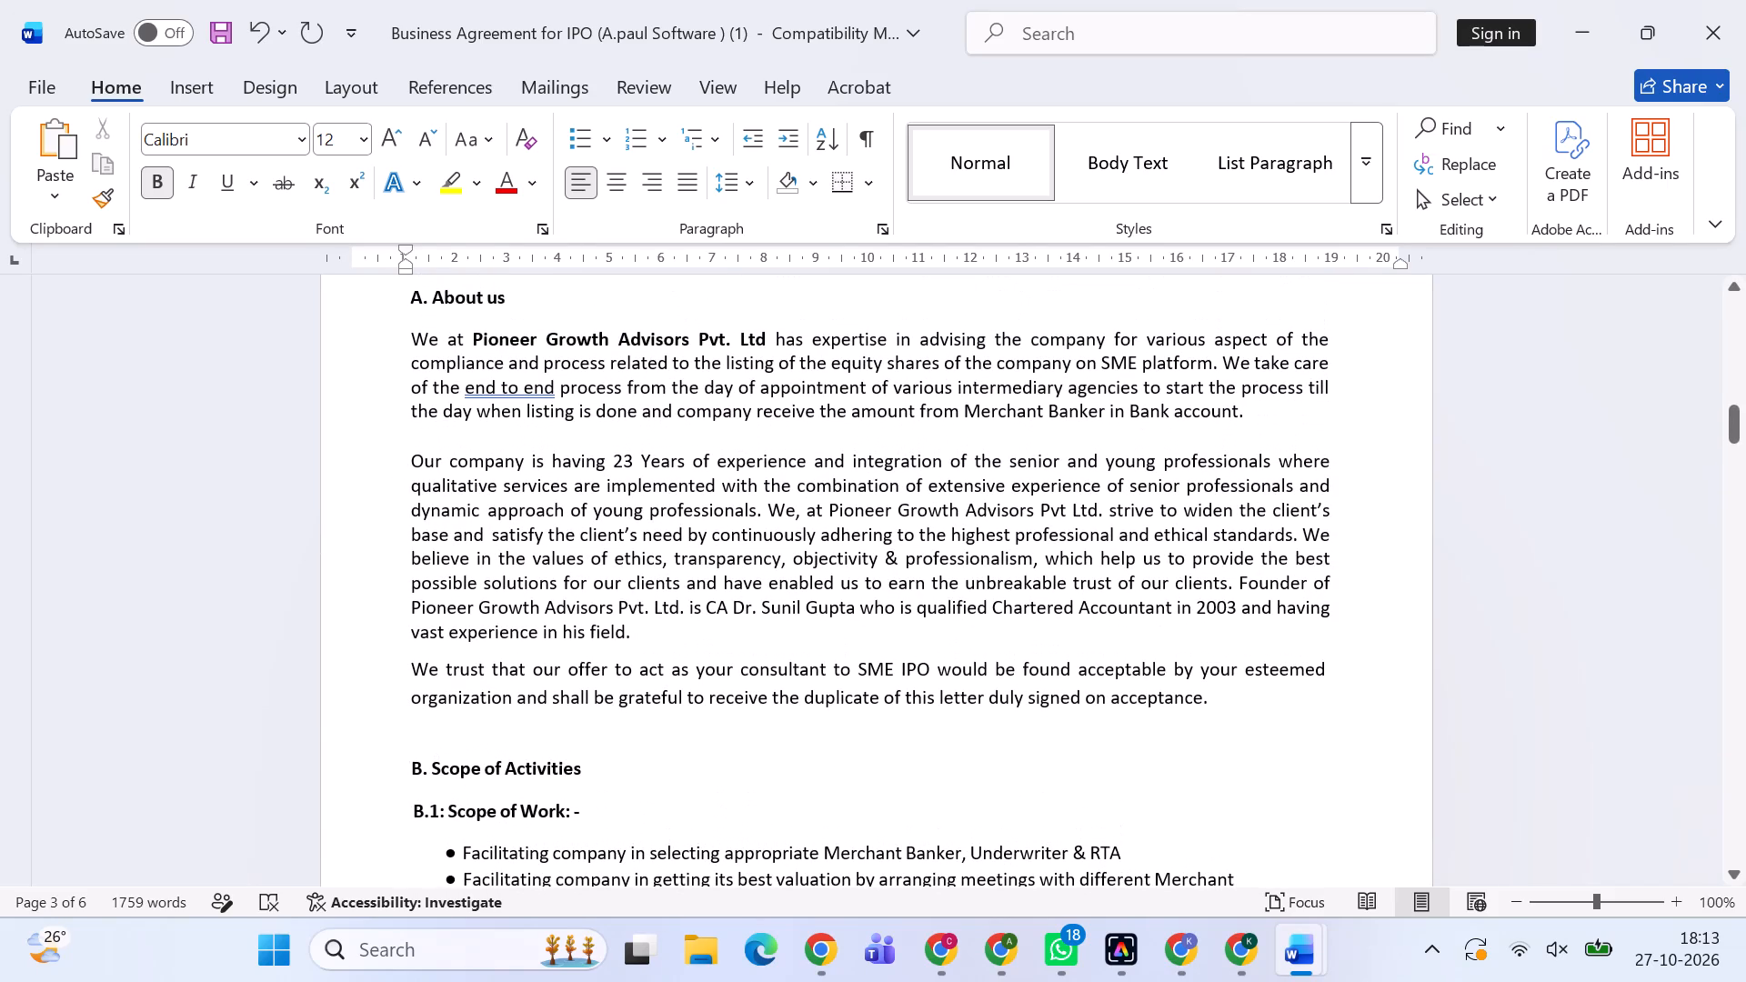
scroll(897, 486, up, 1)
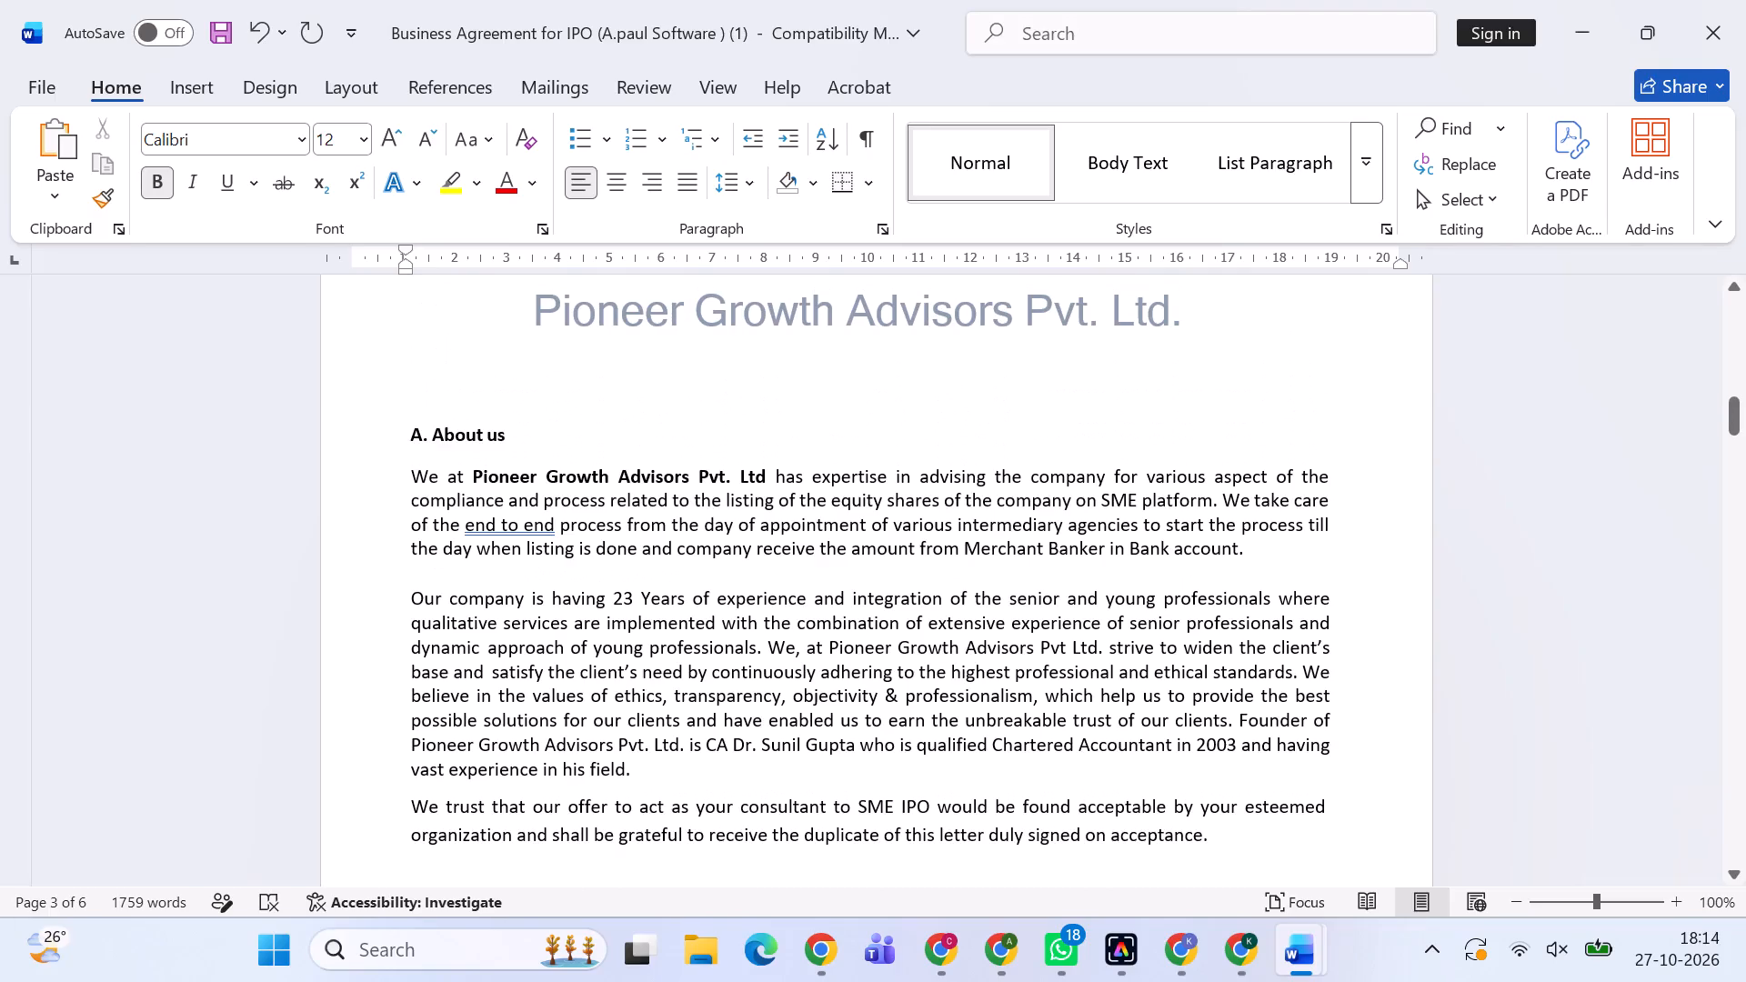
scroll(845, 703, up, 2)
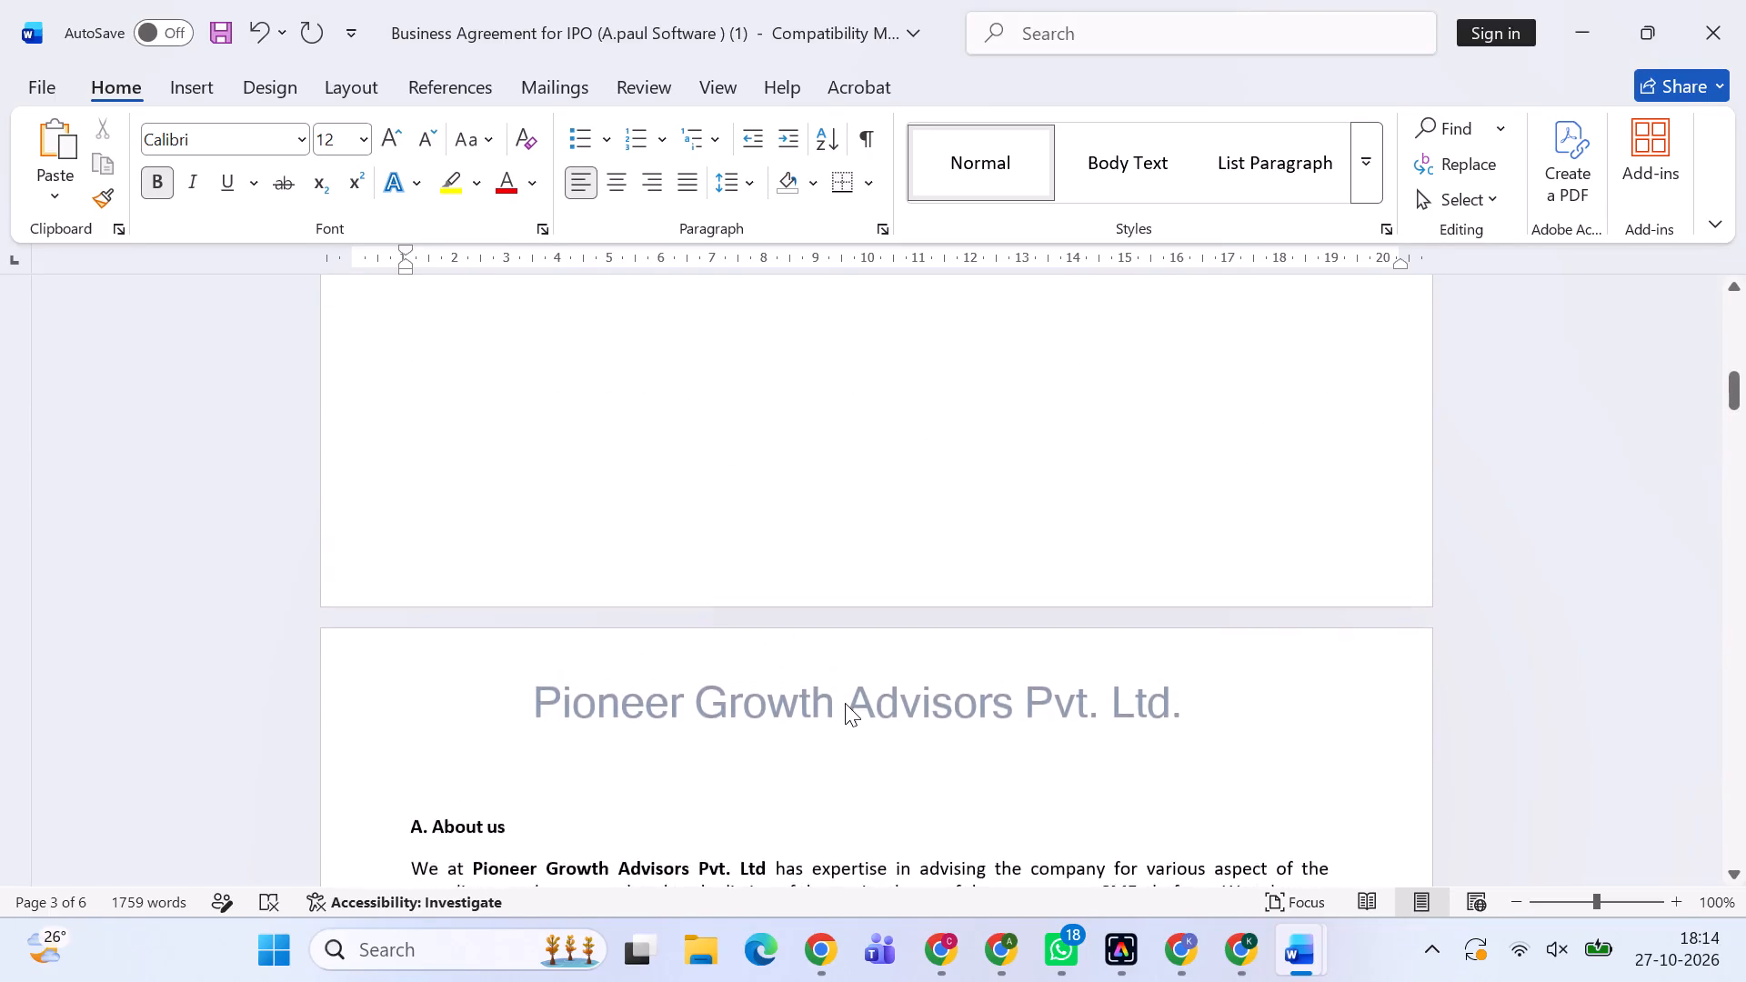
scroll(845, 703, up, 1)
scroll(923, 641, up, 1)
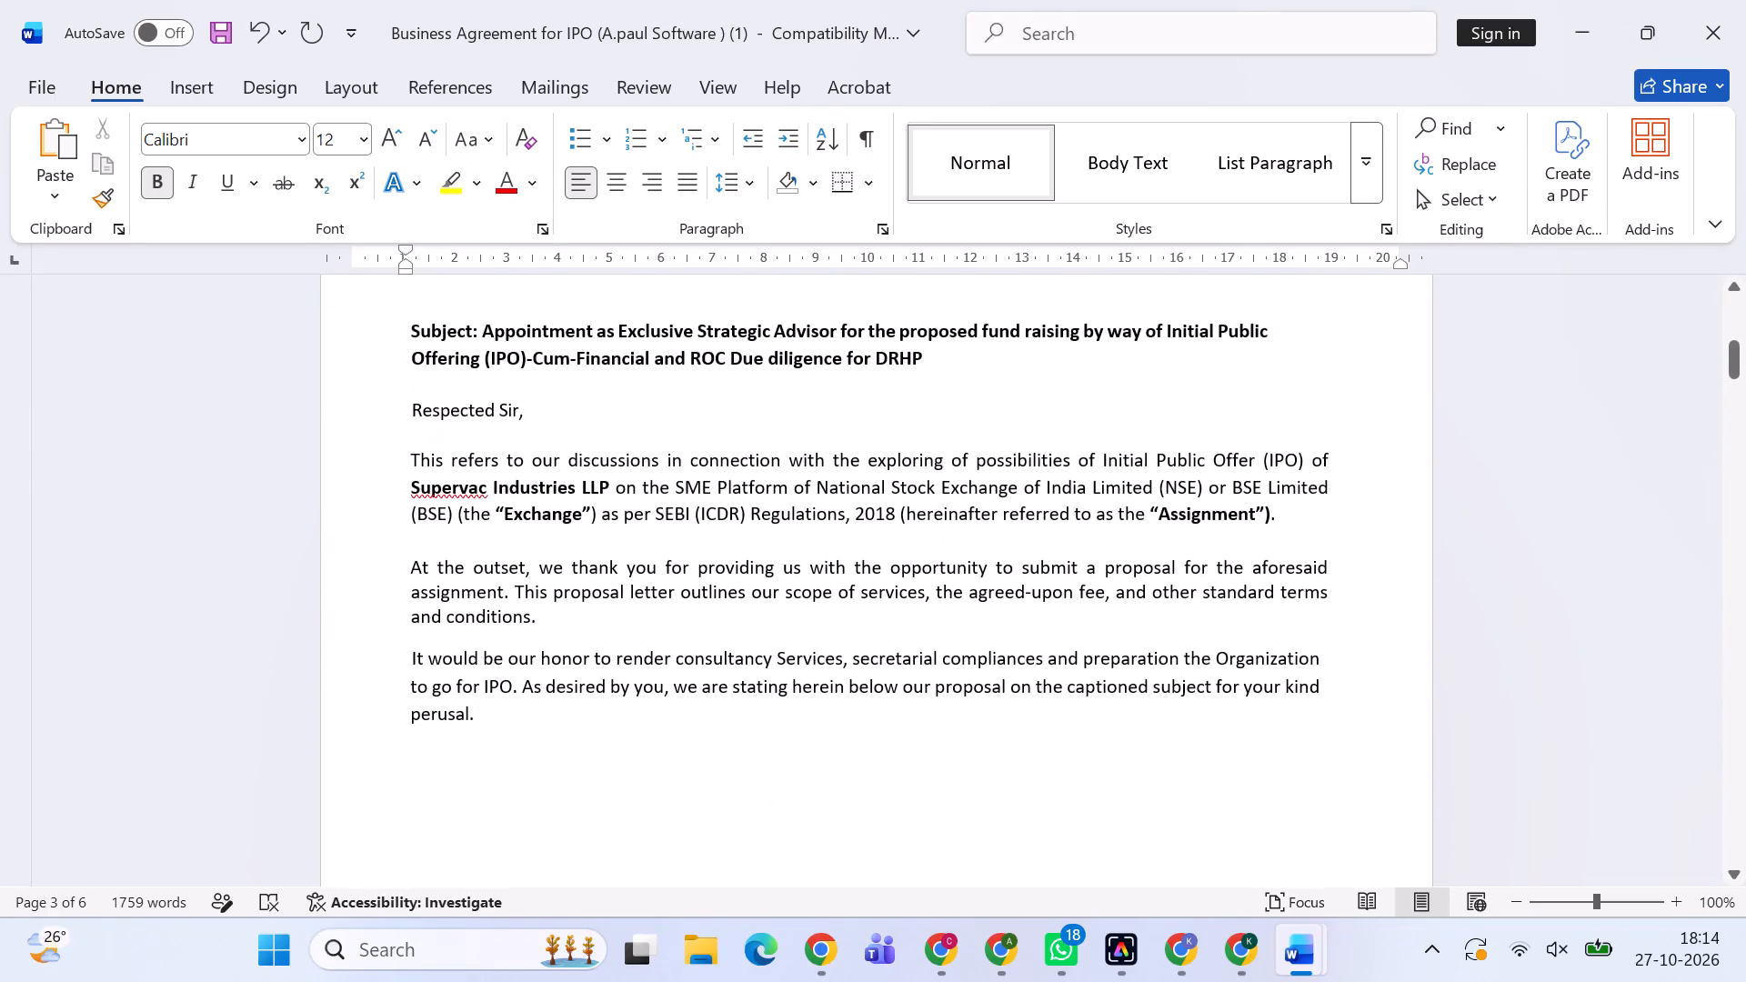
scroll(923, 641, up, 1)
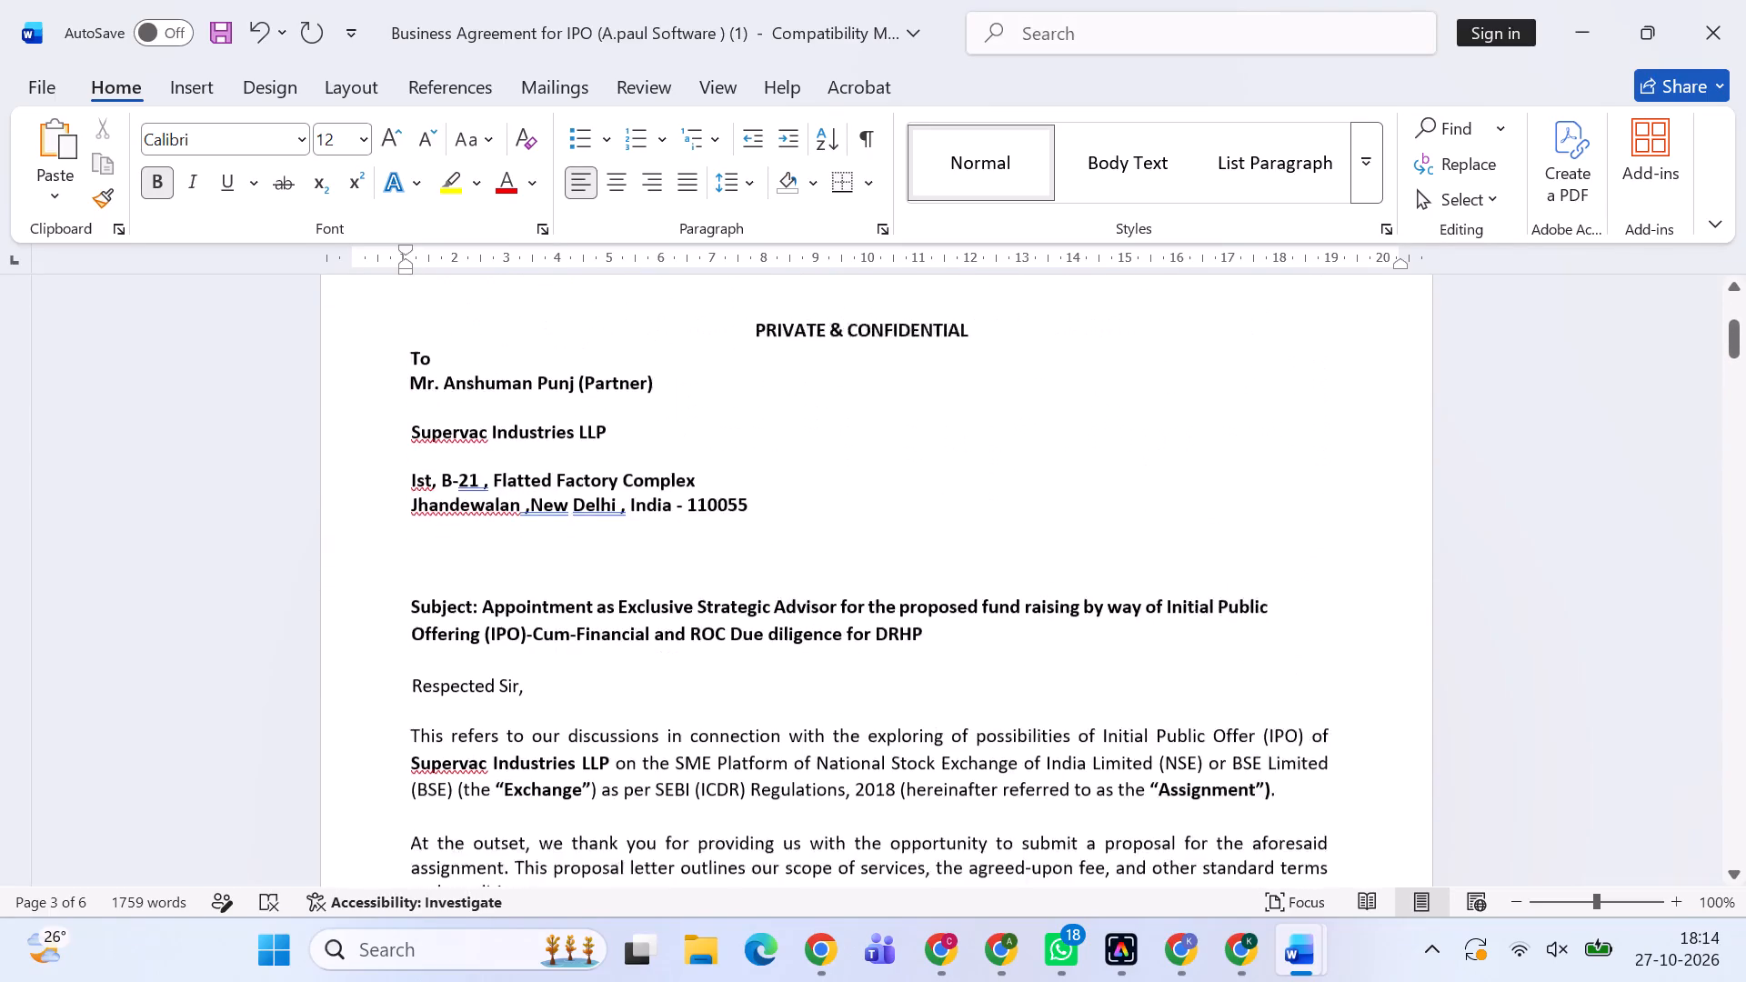
scroll(856, 546, up, 1)
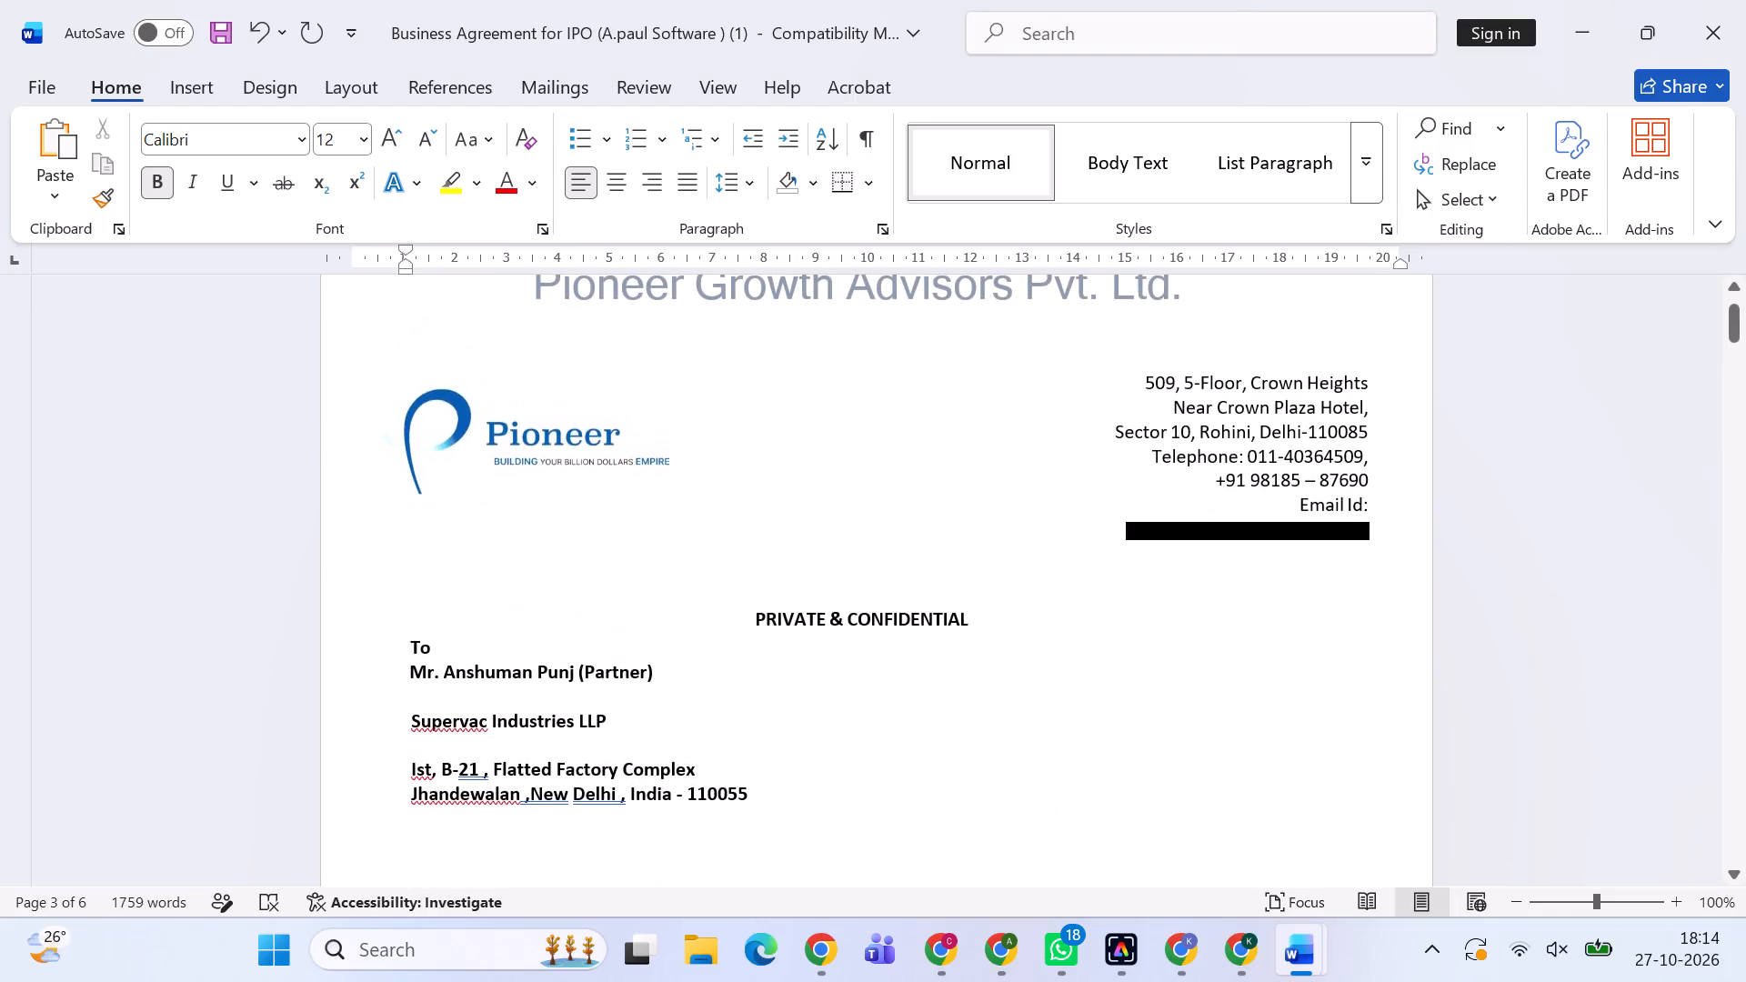
Save a copy of the agreement in Downloads as a Word document named "Business Agreement for IPO - Supervac Industries LLP".
click(30, 80)
click(118, 455)
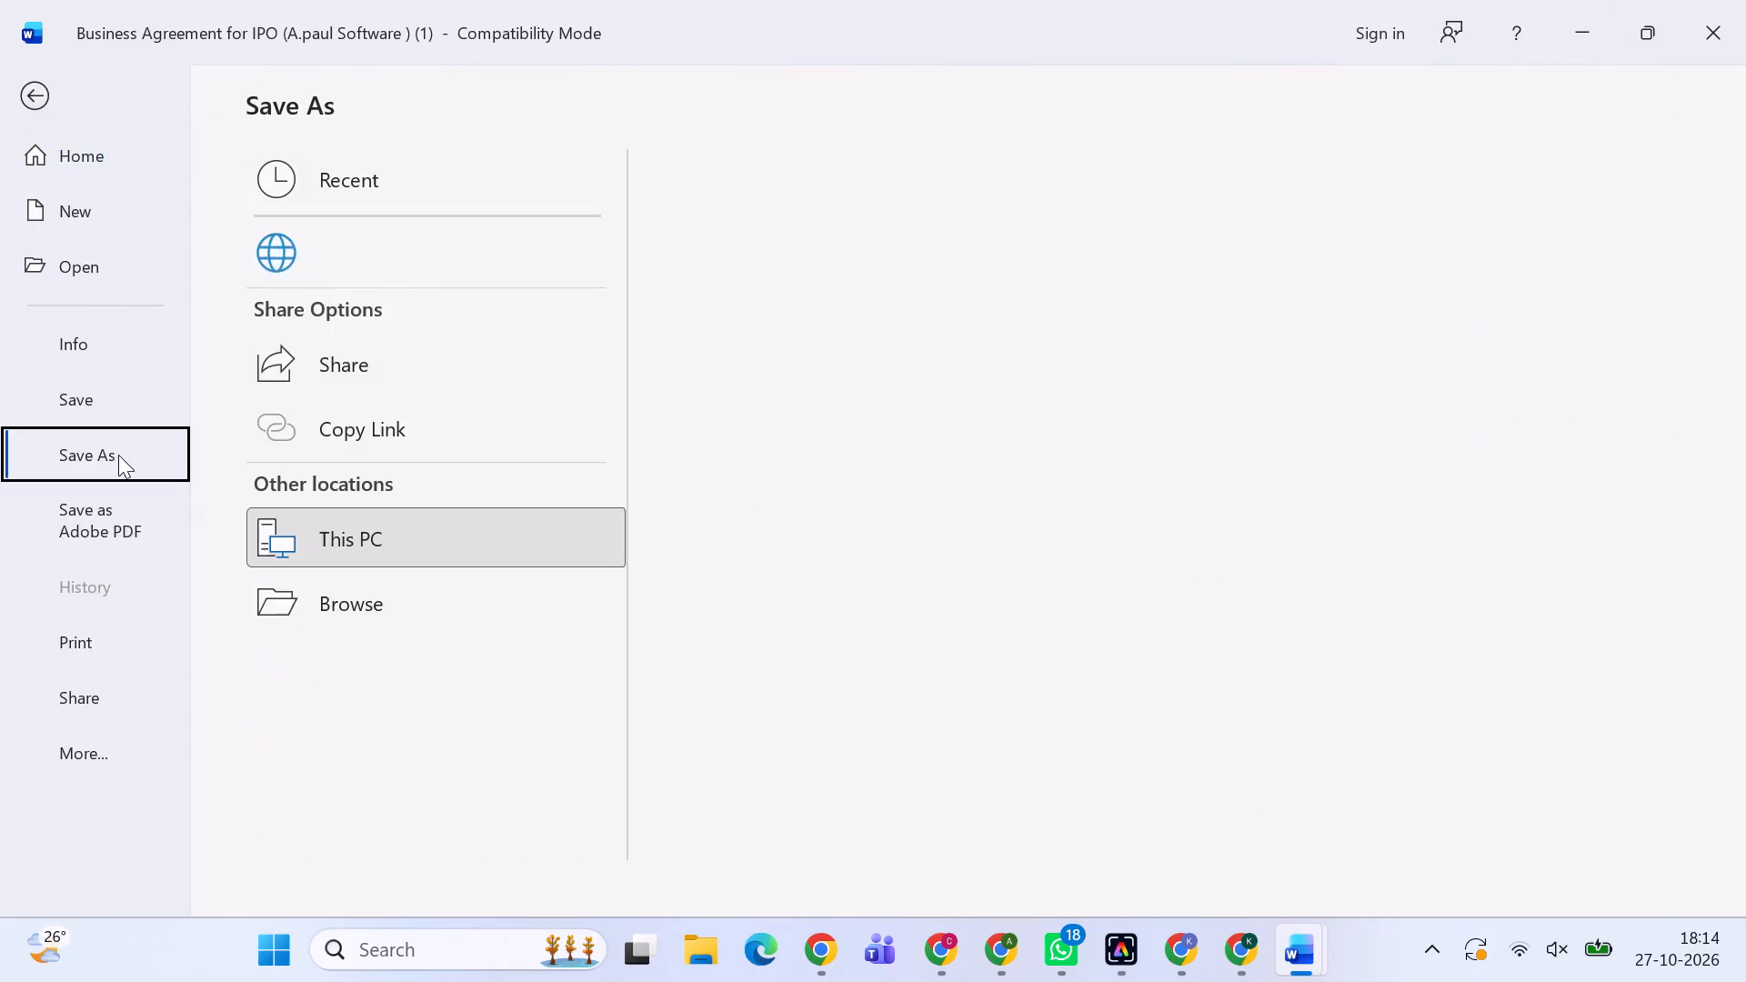
click(881, 369)
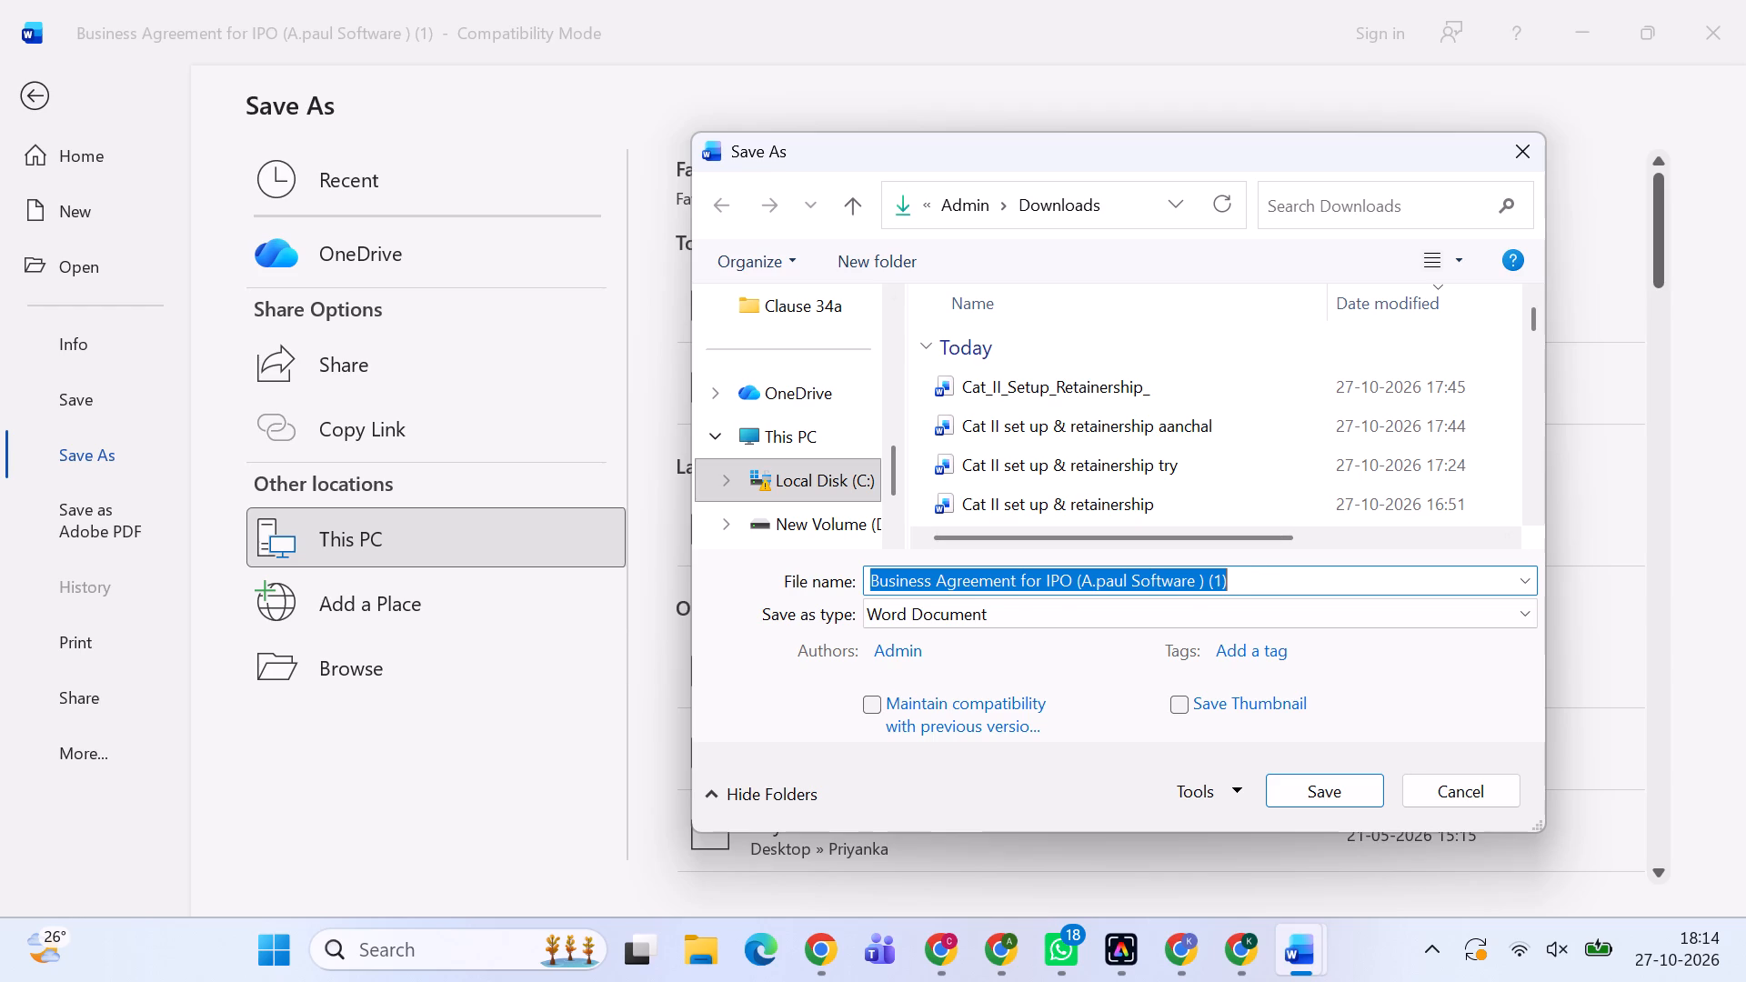
click(1256, 573)
key(BackSpace)
key(BackSpace)
key(BackSpace)
key(BackSpace)
key(BackSpace)
key(BackSpace)
key(BackSpace)
key(BackSpace)
key(BackSpace)
key(BackSpace)
key(BackSpace)
key(BackSpace)
key(BackSpace)
key(BackSpace)
key(BackSpace)
key(BackSpace)
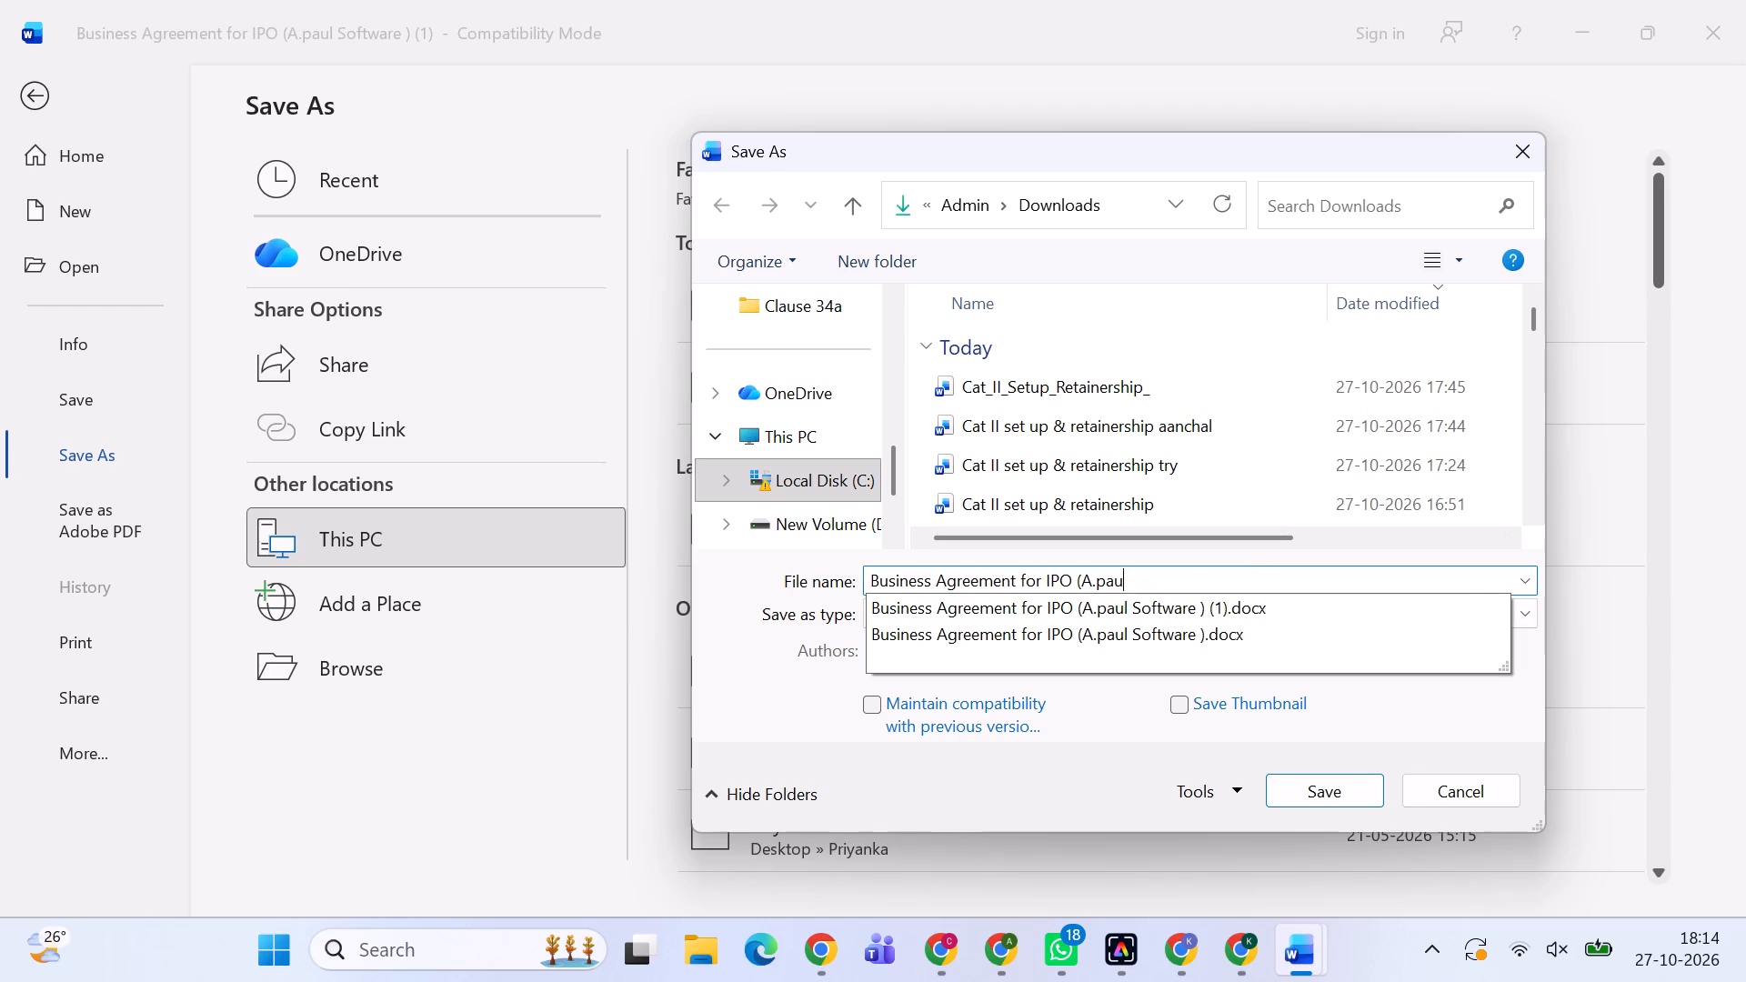
key(BackSpace)
key(BackSpace)
key(BackSpace)
key(BackSpace)
key(BackSpace)
key(BackSpace)
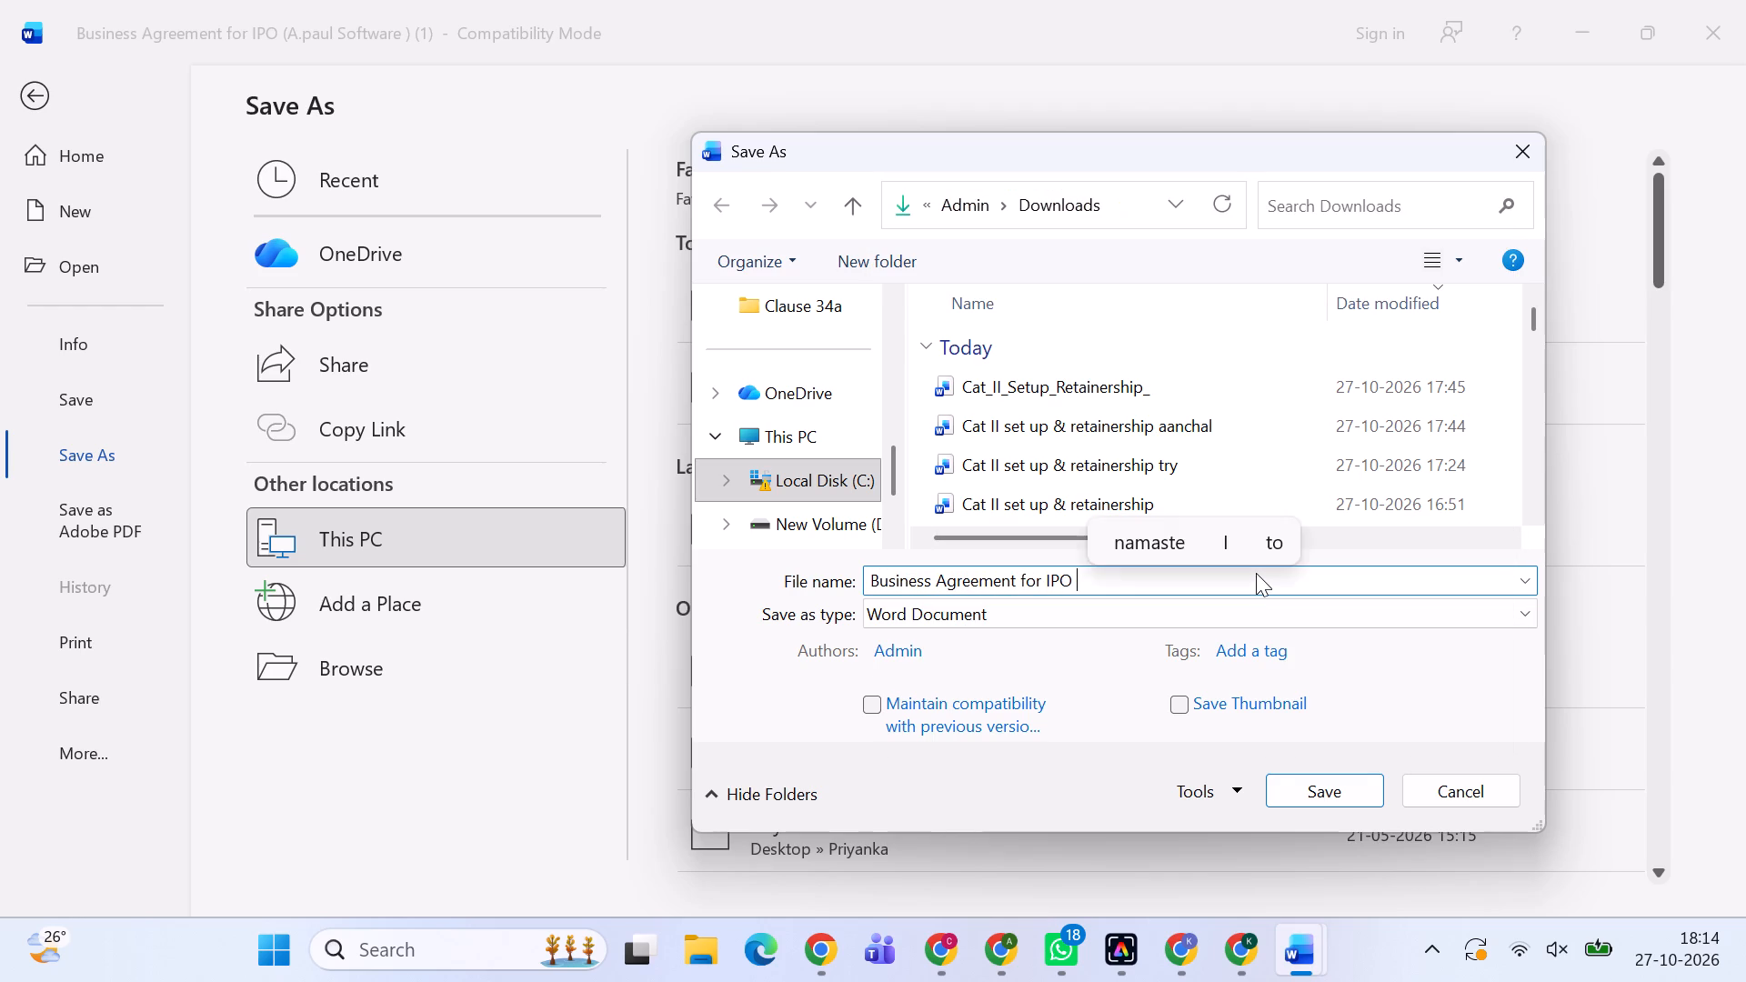
text(-)
key(space)
text(Supervac Industries LLP)
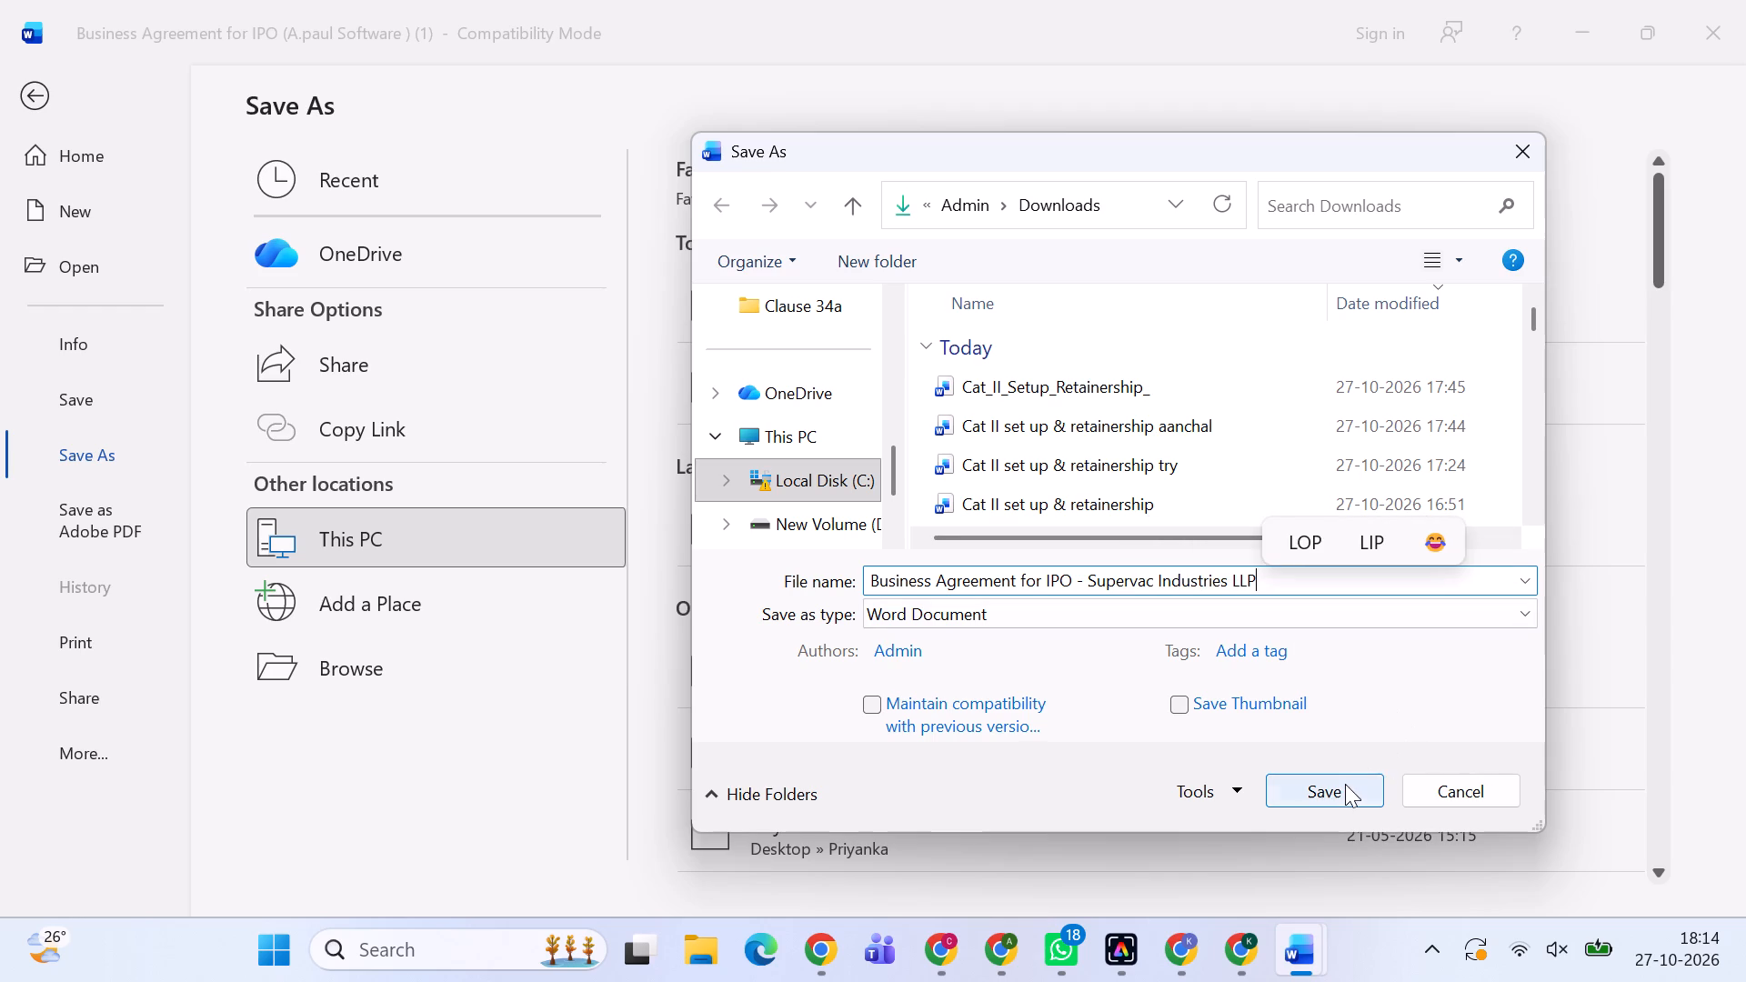
click(1345, 784)
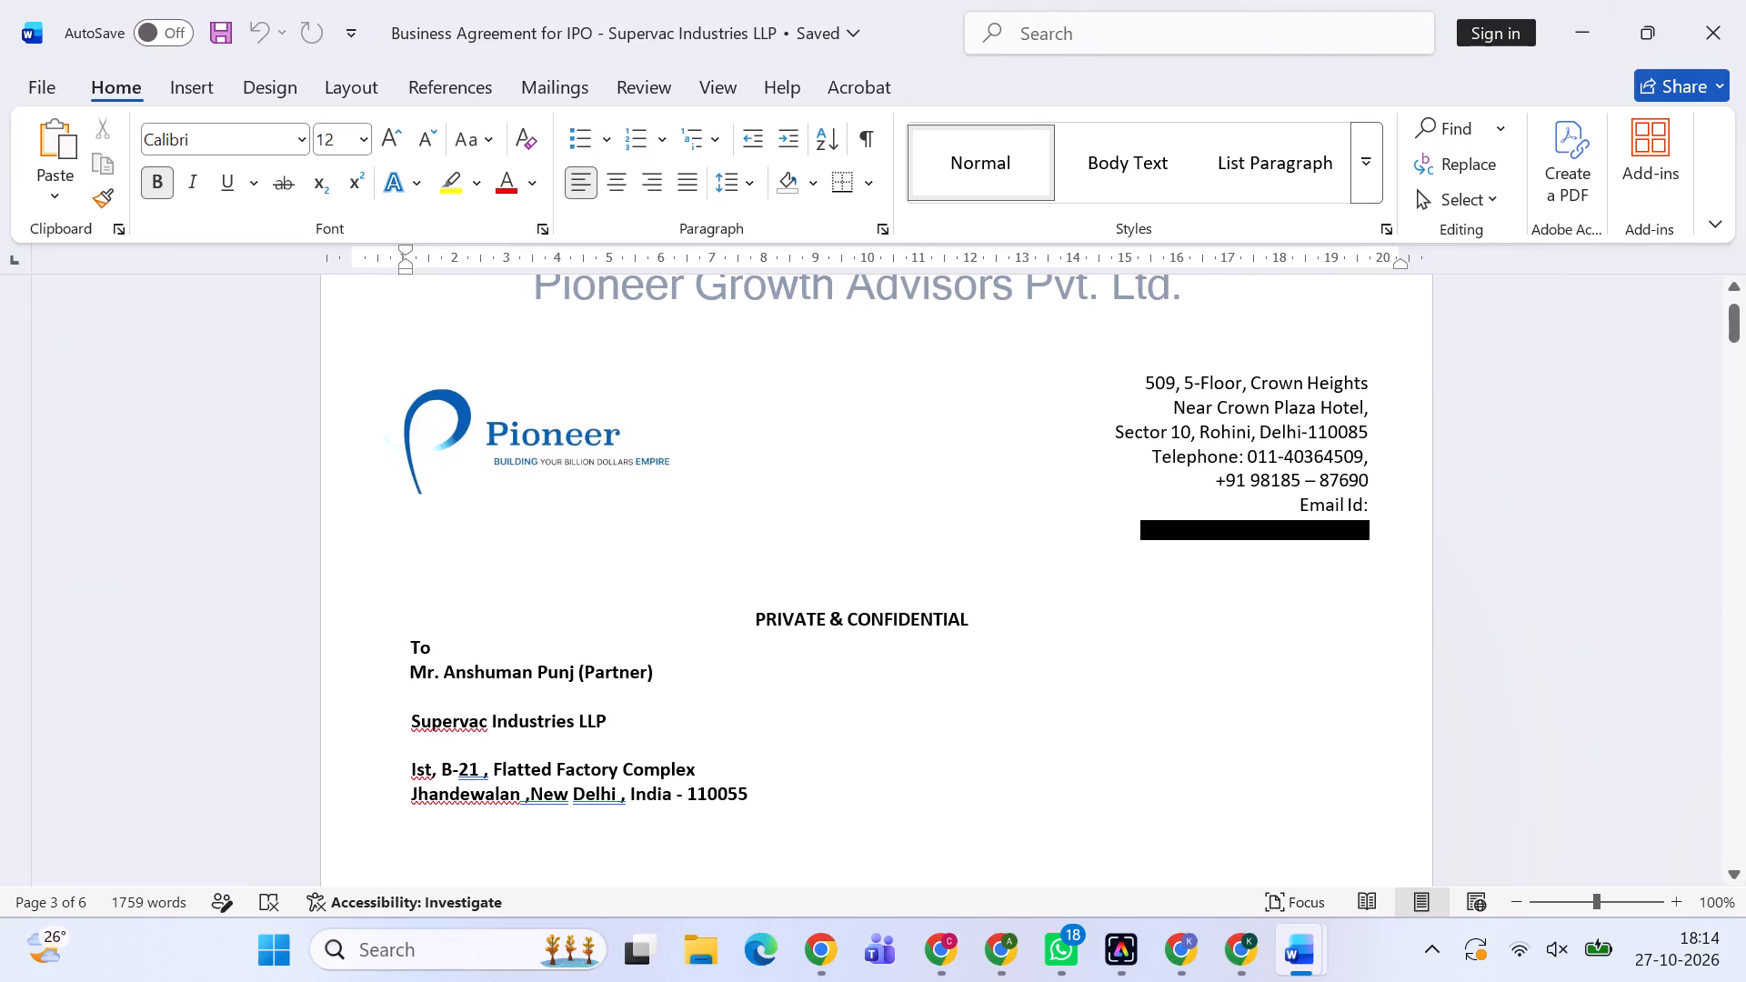
Switch to Chrome and close the iLovePDF page offering the converted Word download.
click(934, 968)
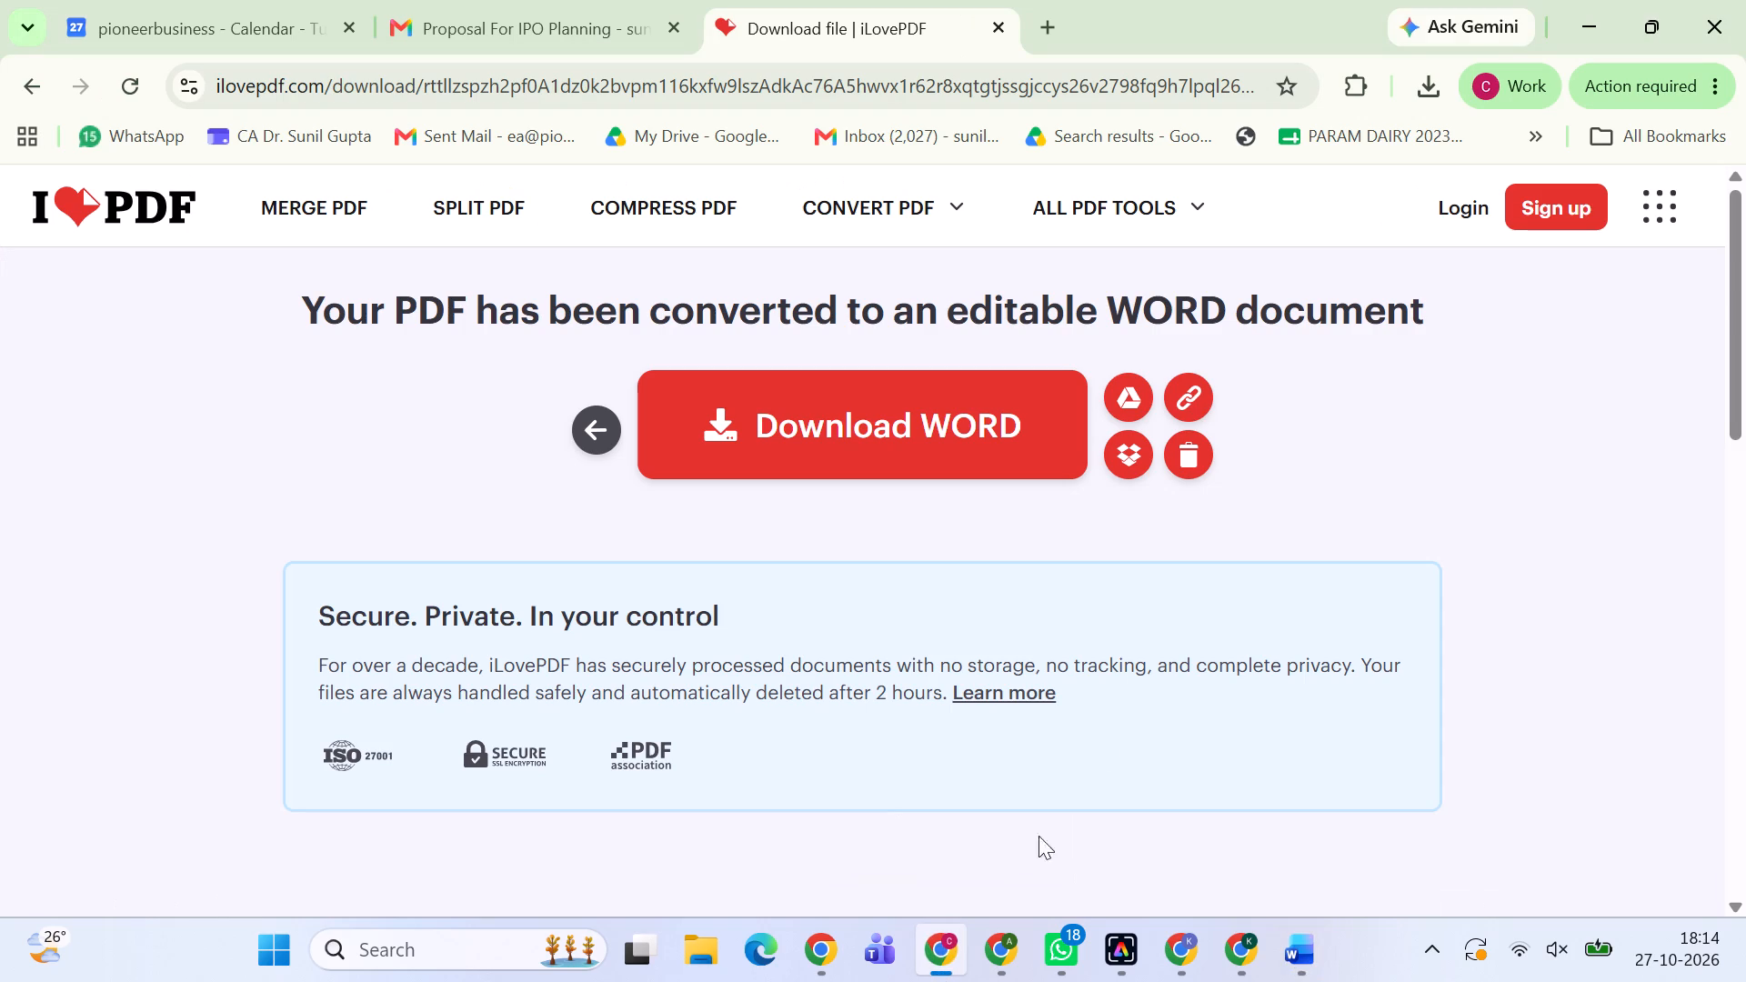
scroll(980, 540, up, 3)
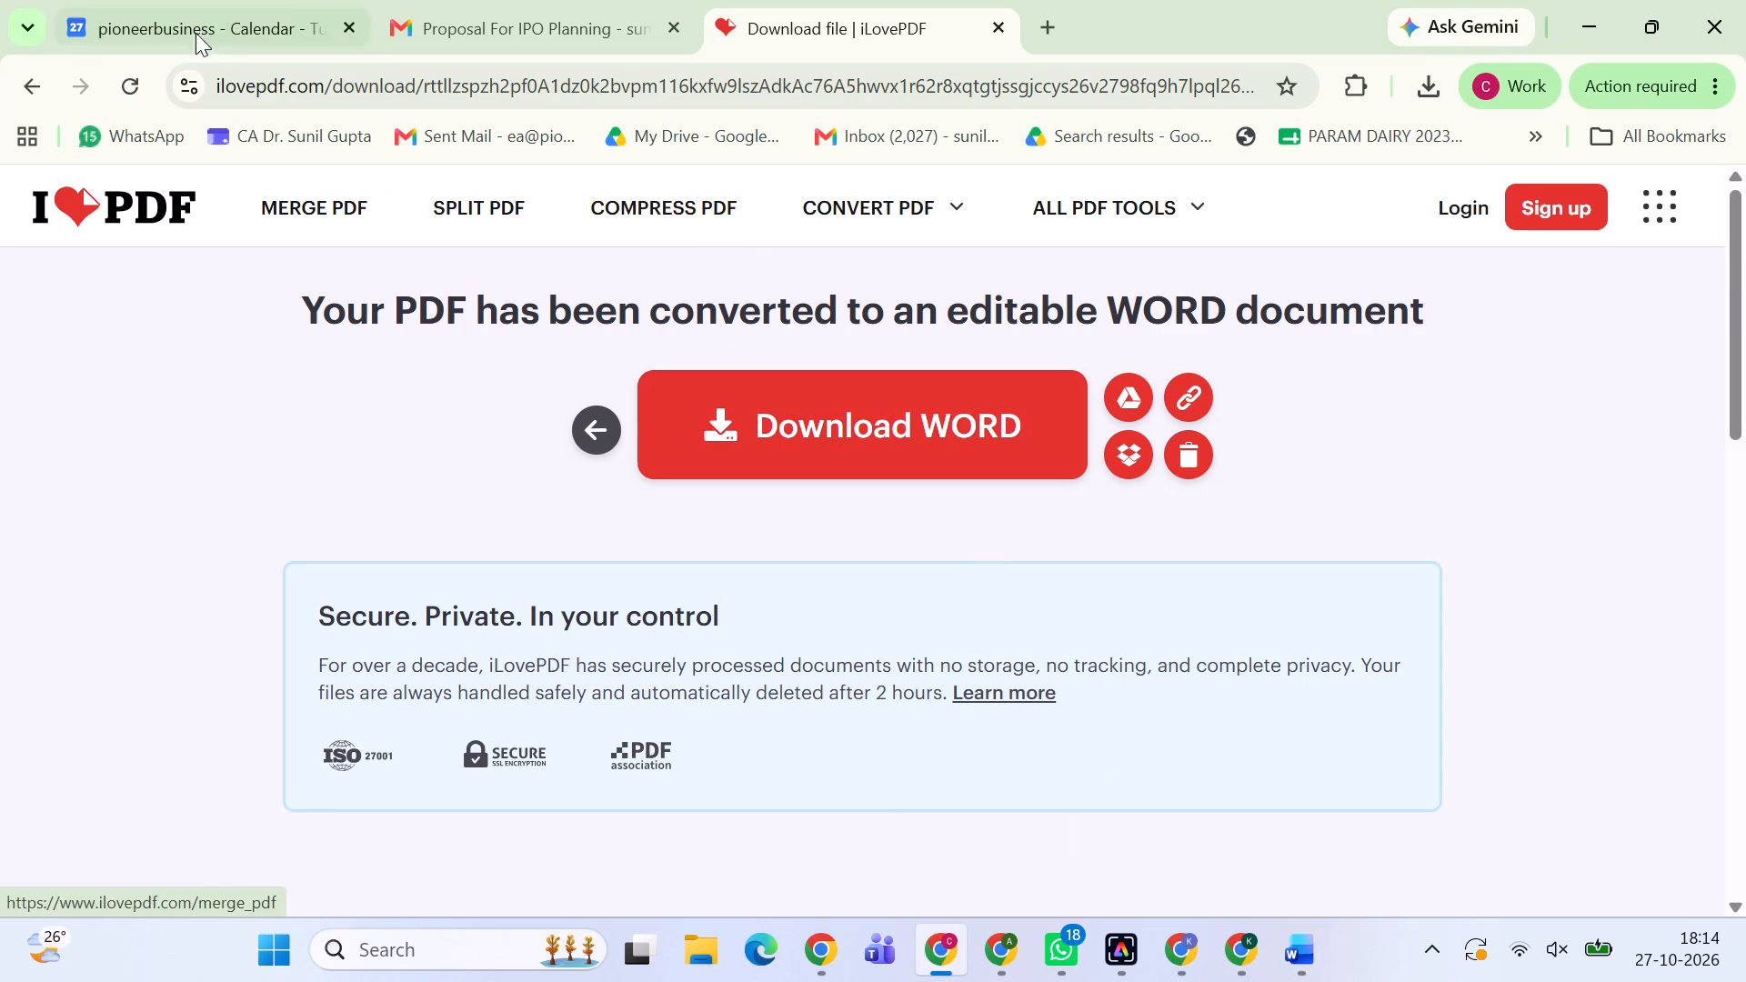
click(1002, 34)
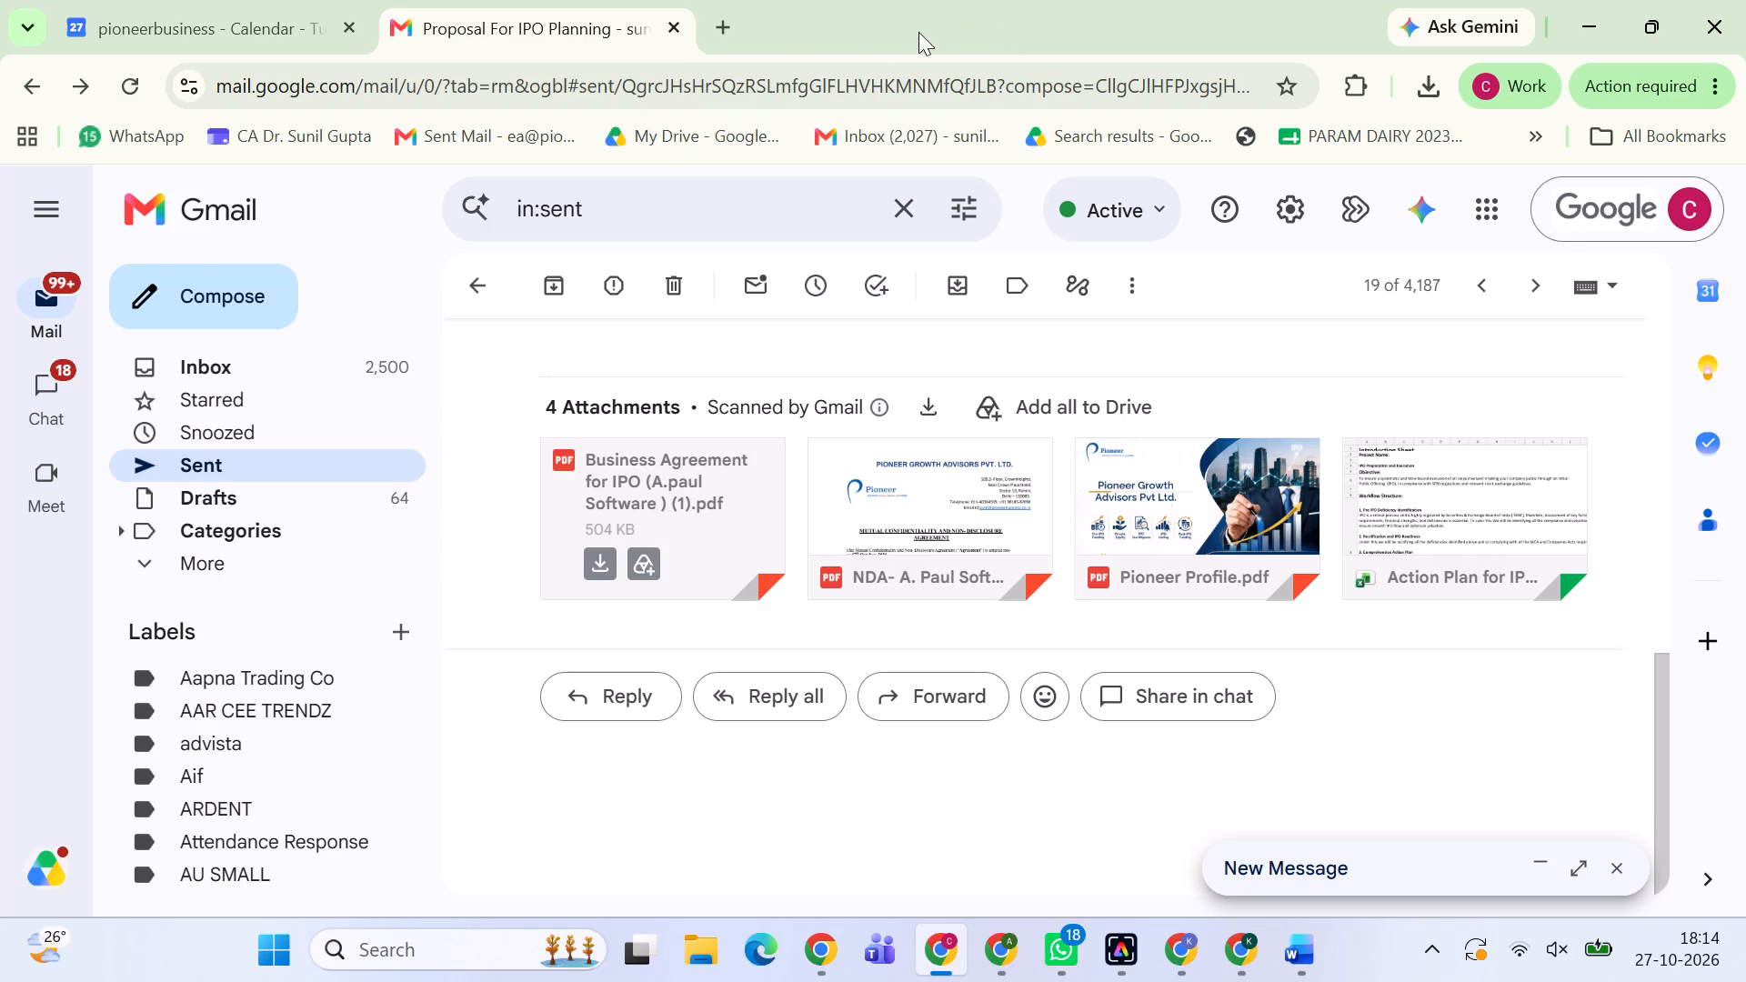
Search Google in a new tab for "download word into pdf" and open iLovePDF's Word to PDF converter.
click(717, 23)
click(741, 78)
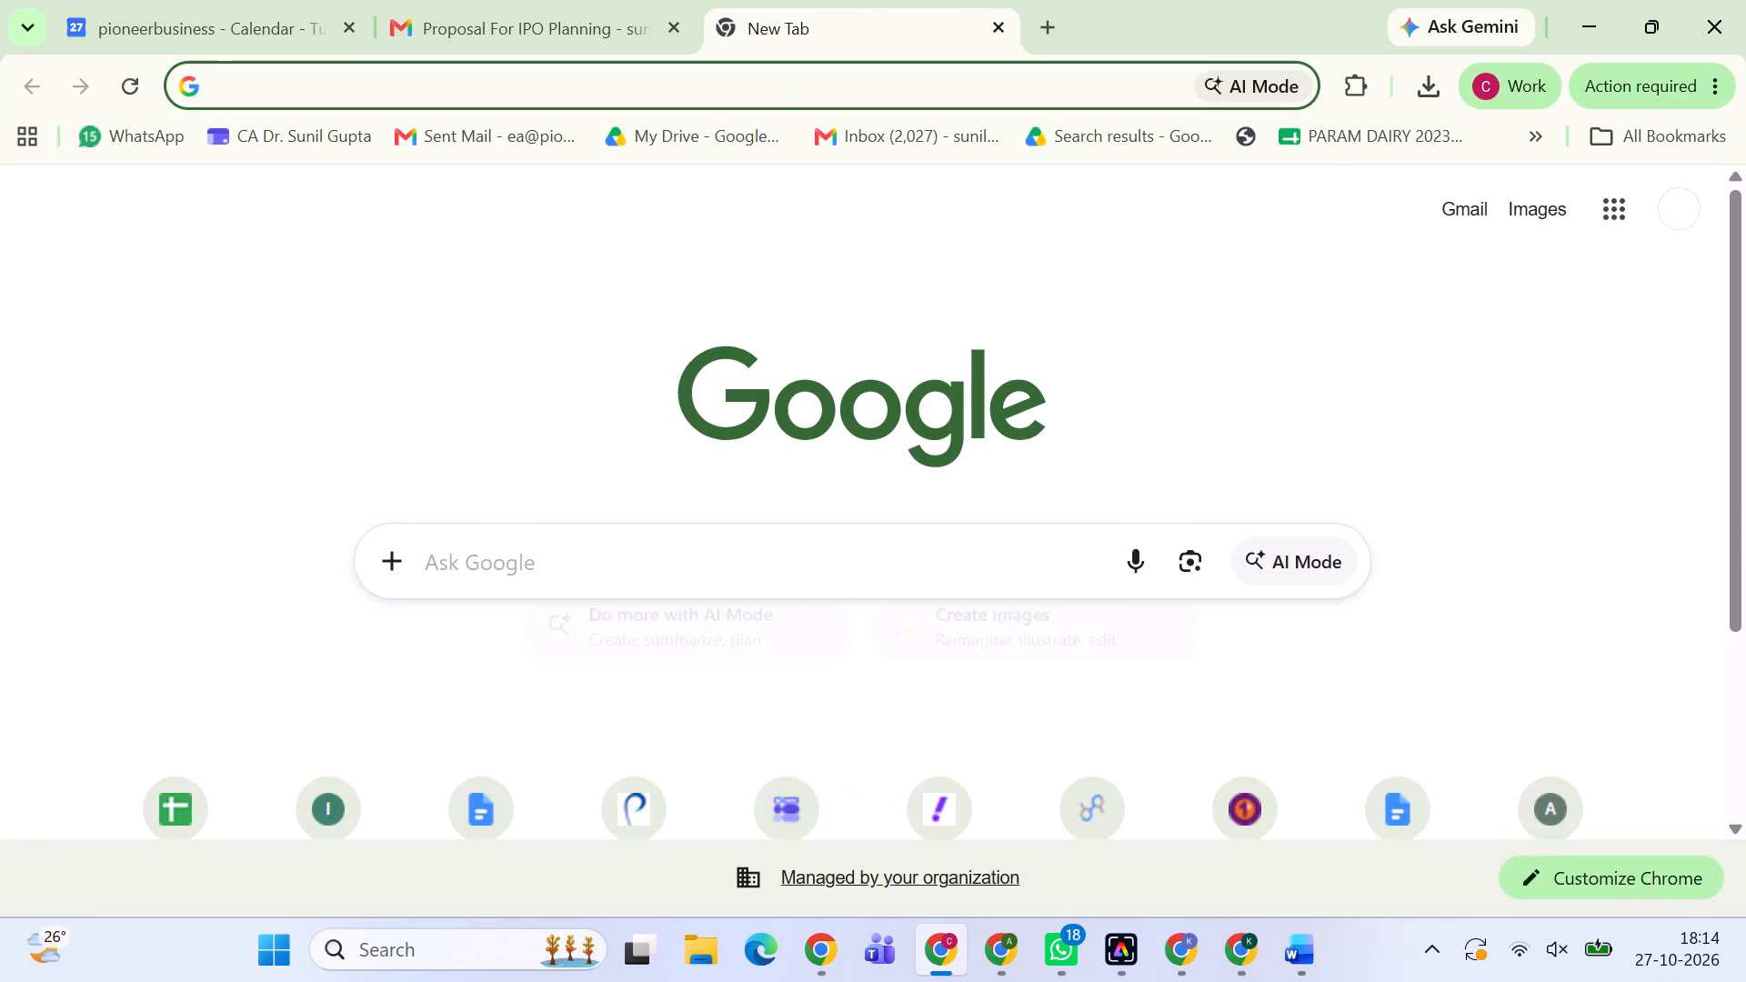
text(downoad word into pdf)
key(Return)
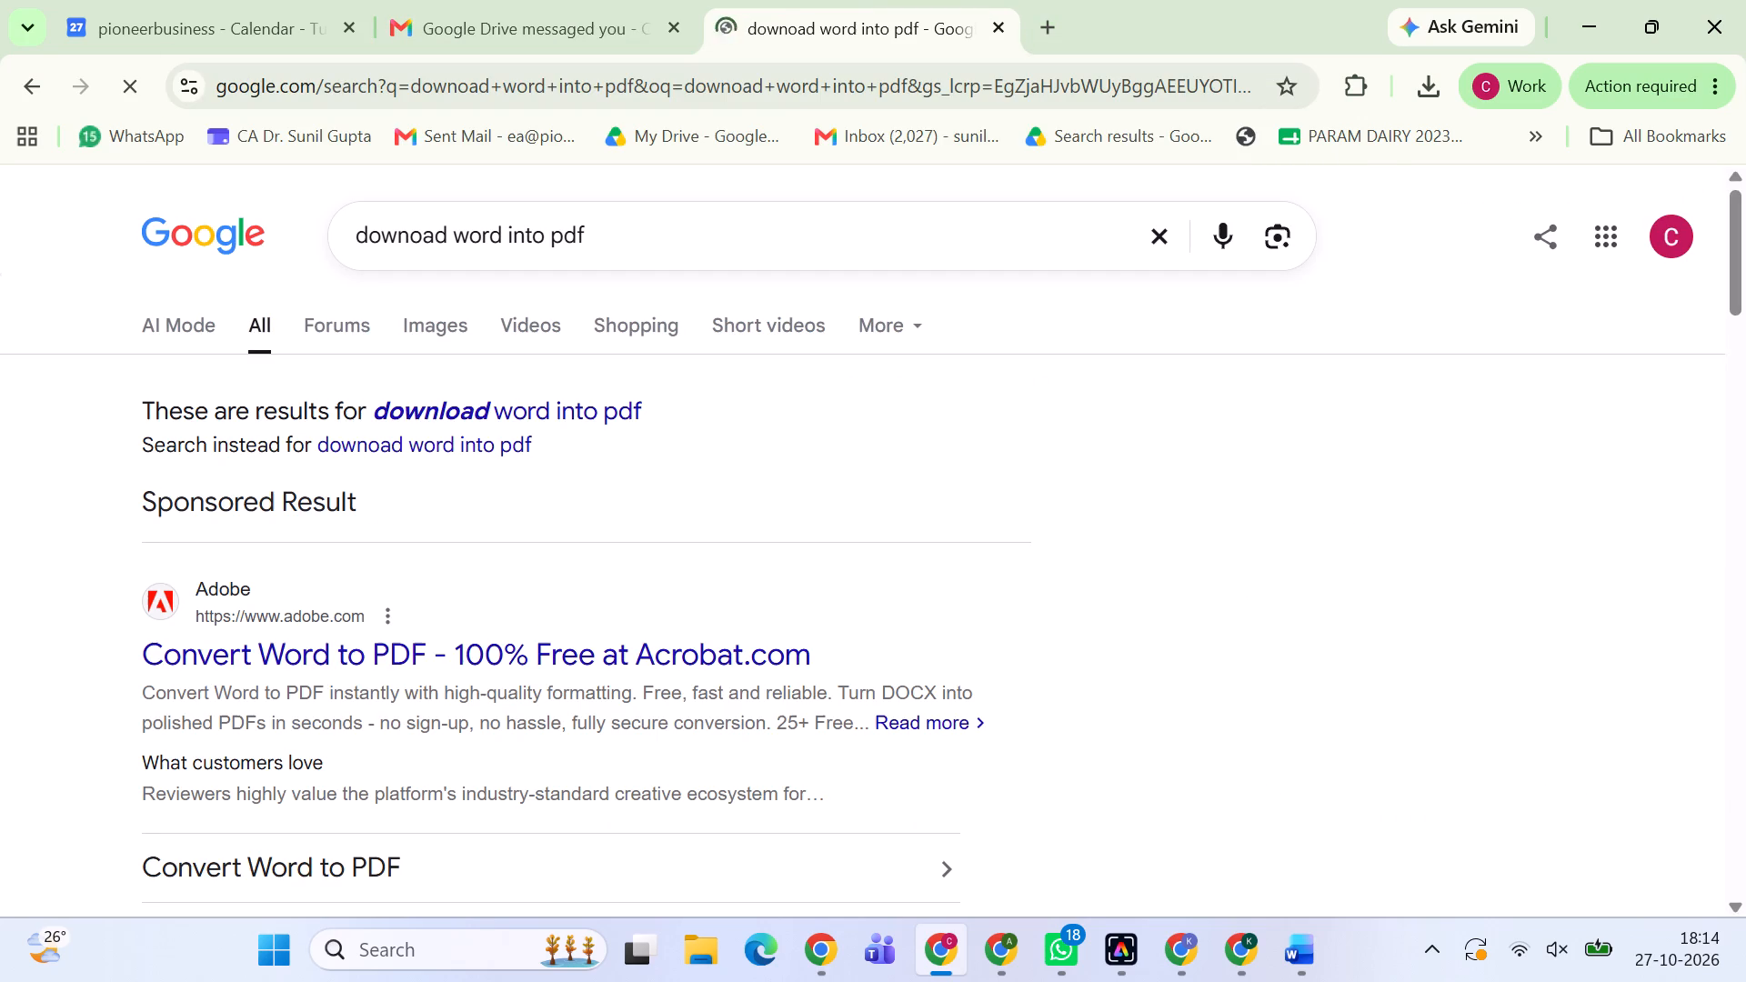
click(445, 647)
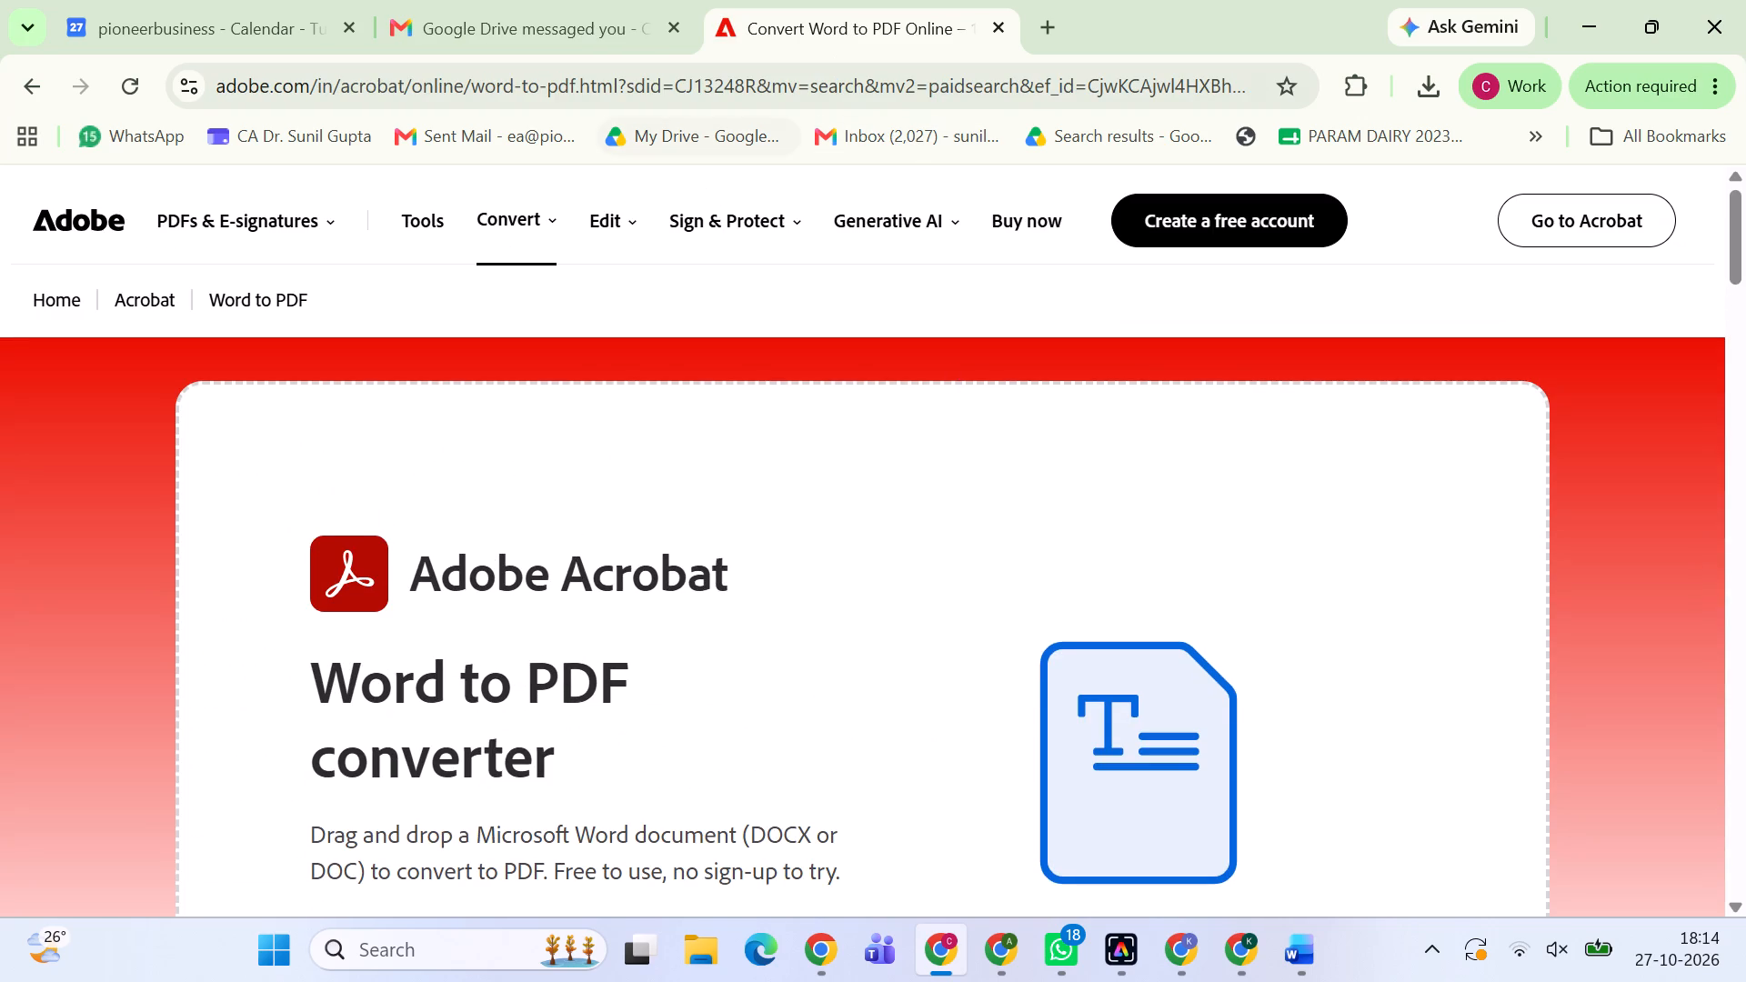
click(23, 90)
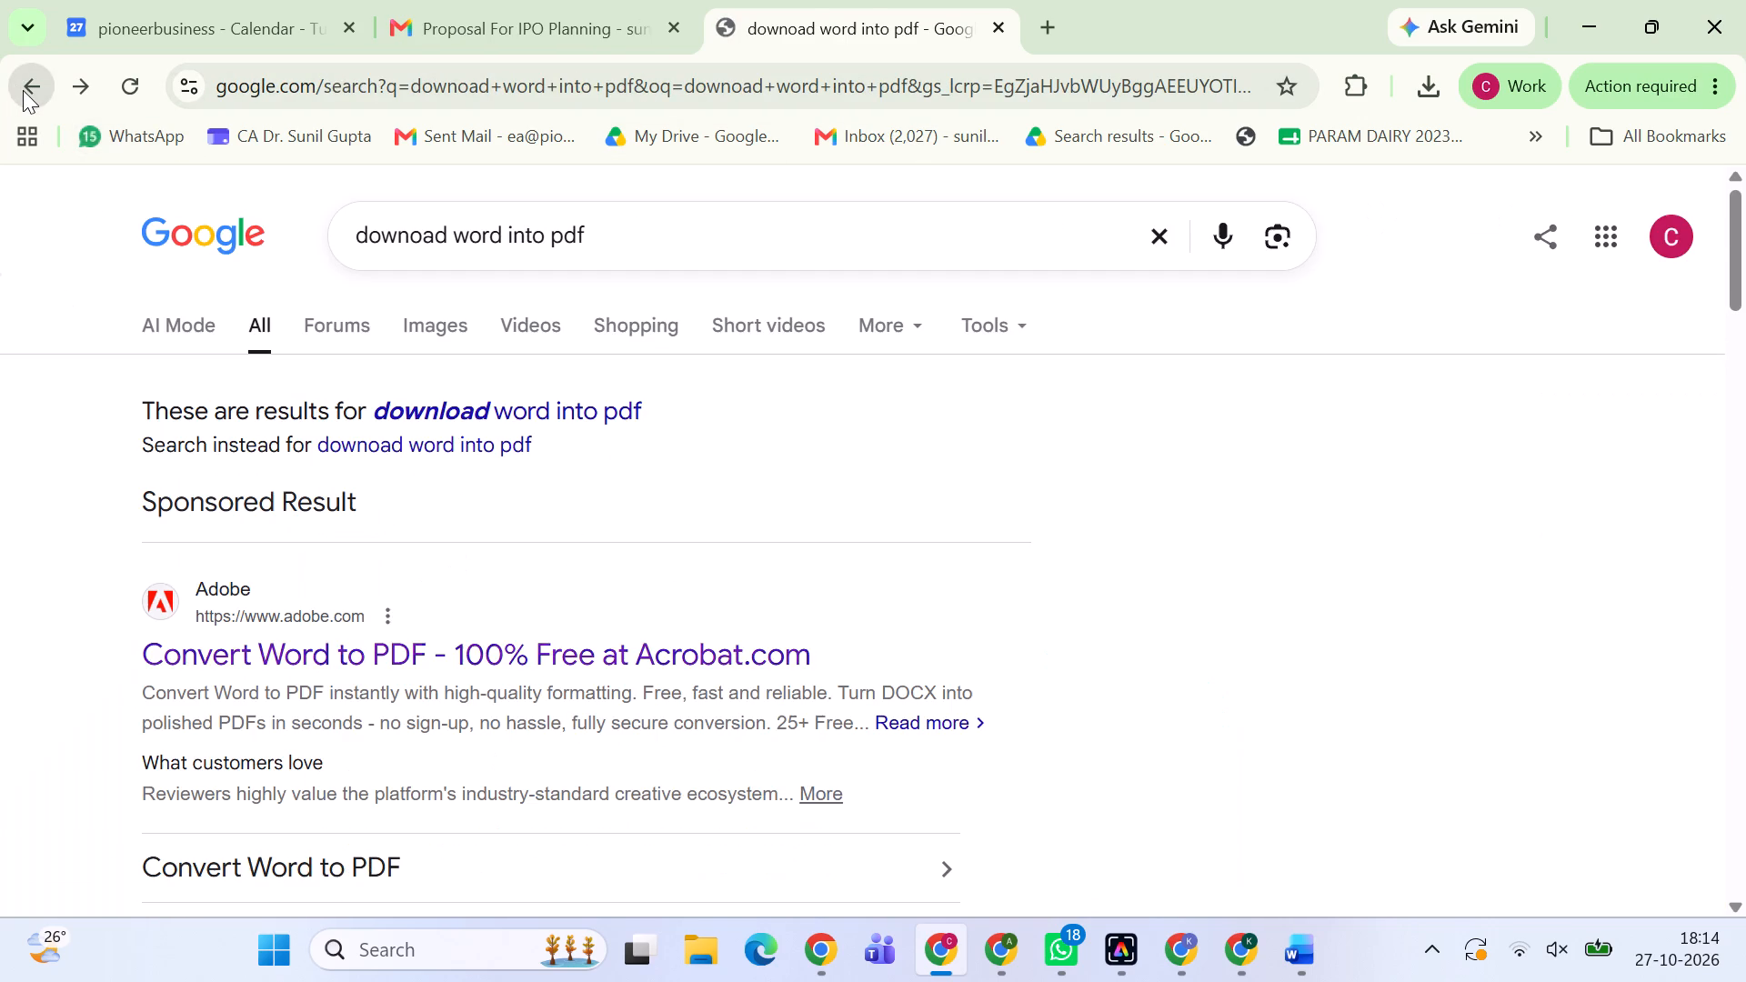
scroll(446, 526, down, 4)
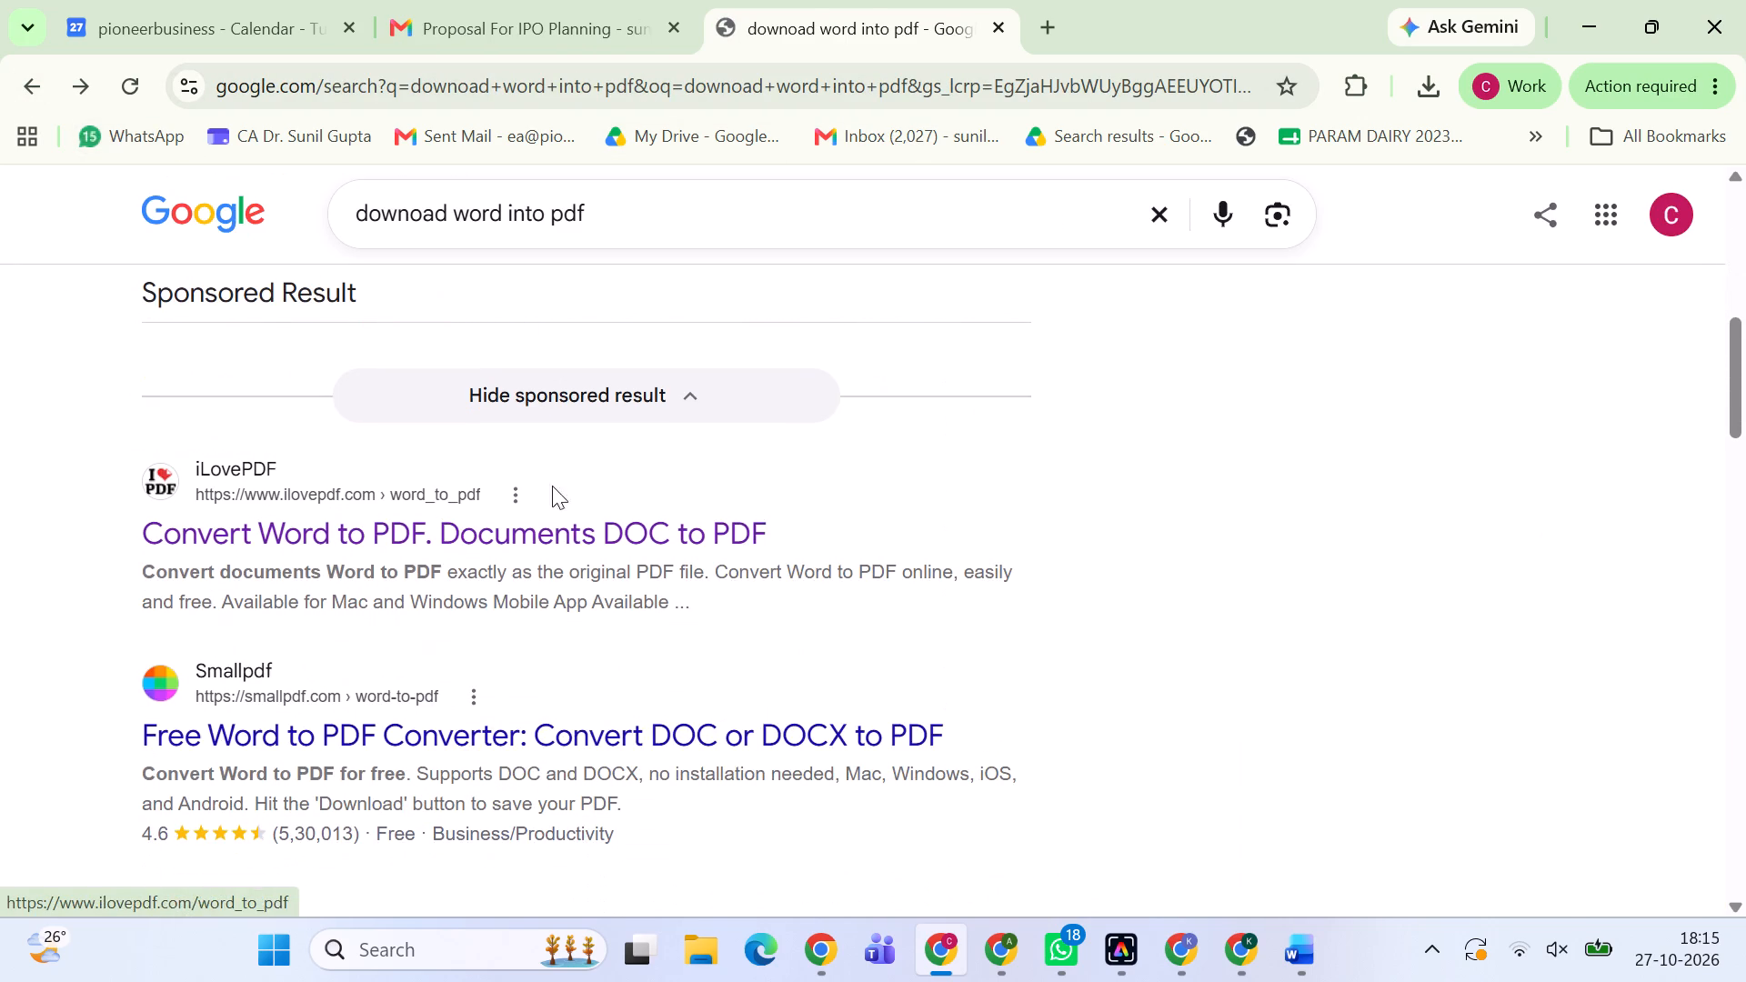
click(490, 533)
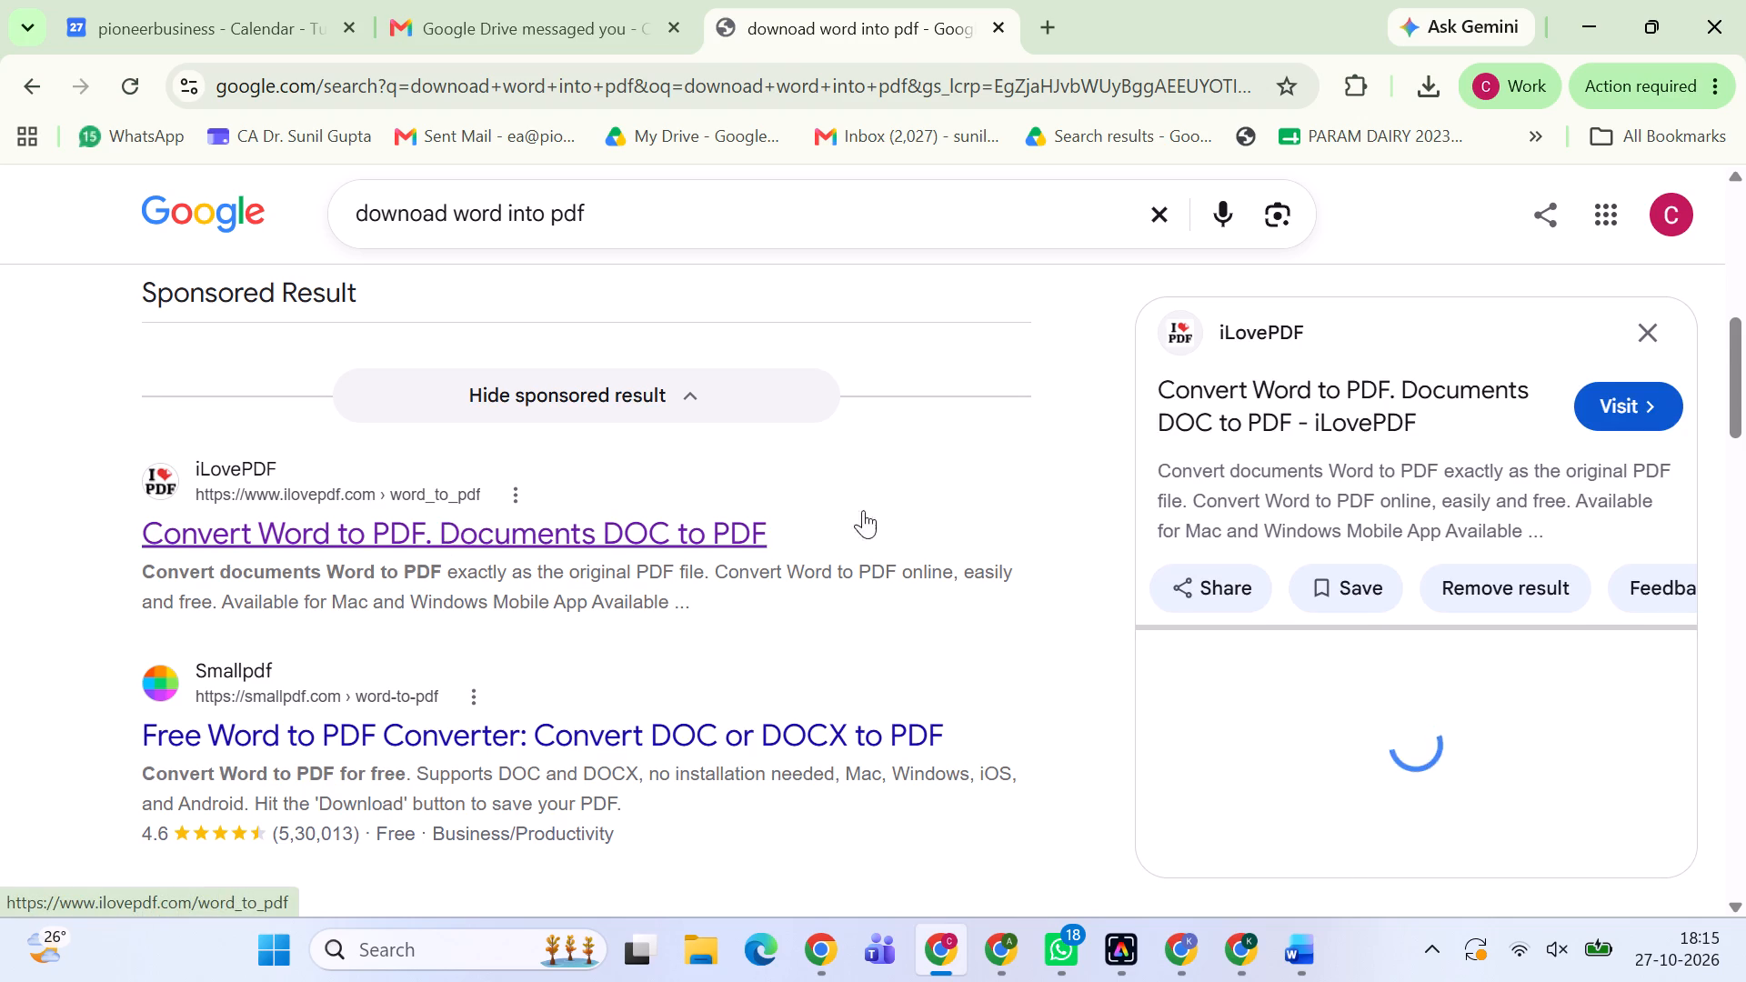
click(635, 534)
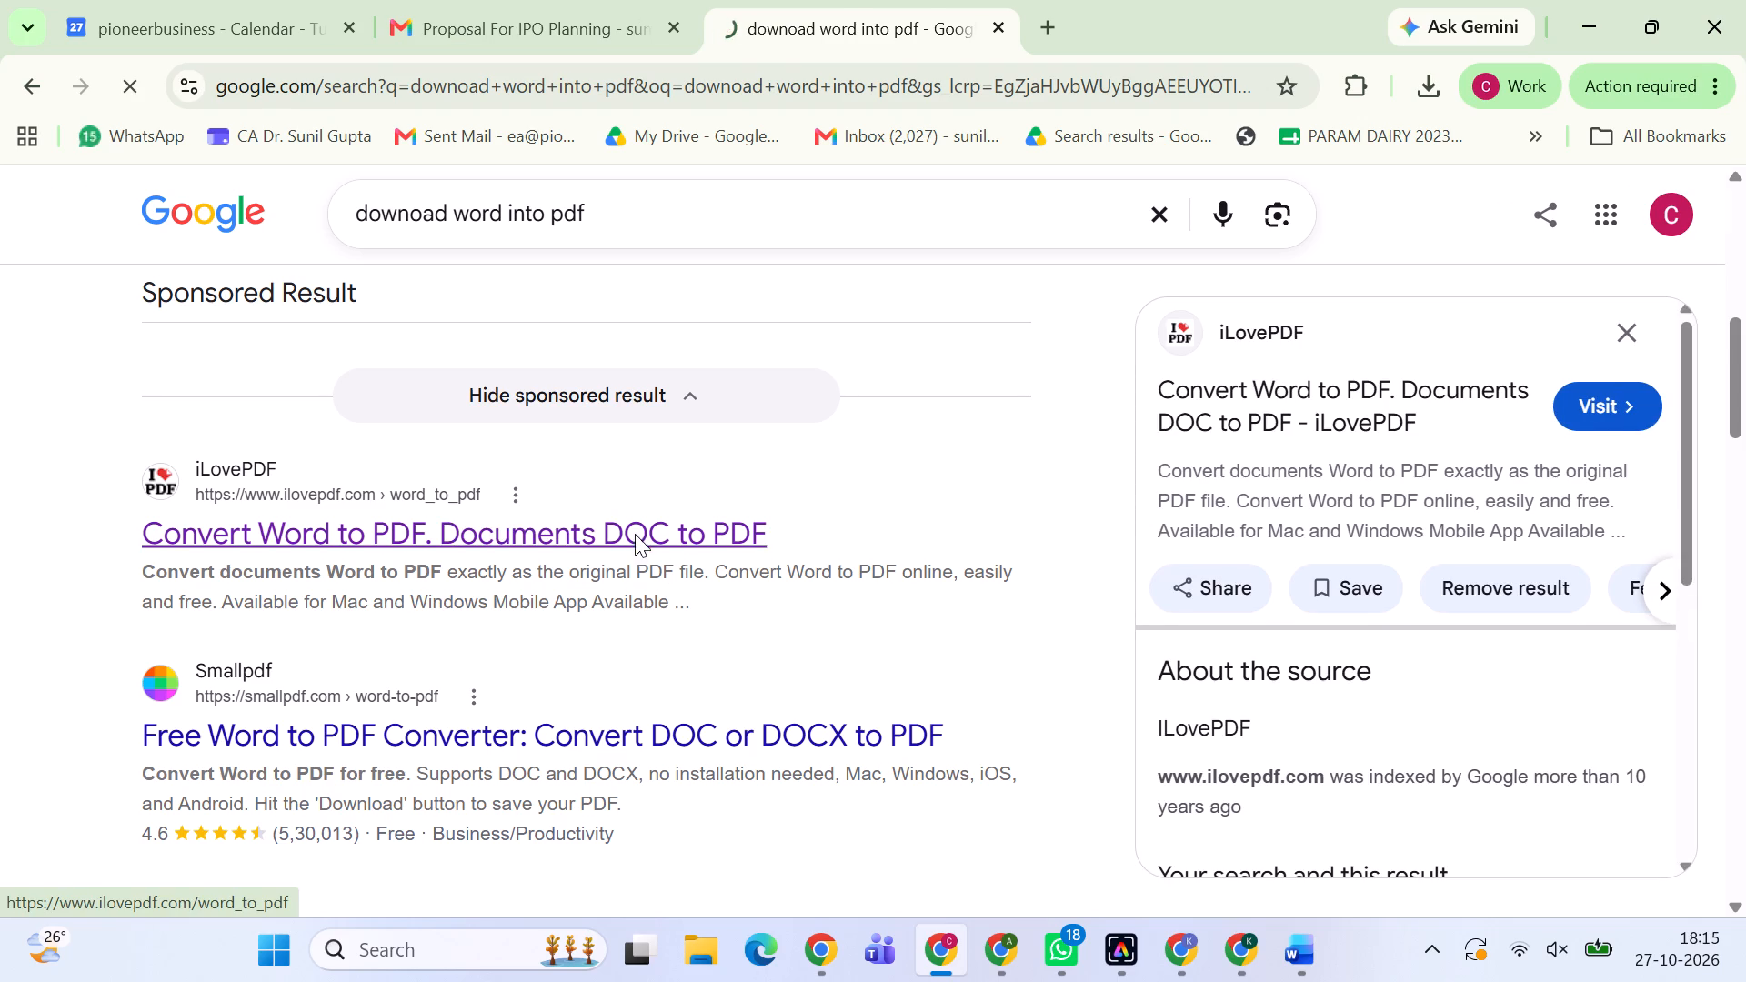
Open the file selection for choosing the Word document to convert to PDF.
click(945, 481)
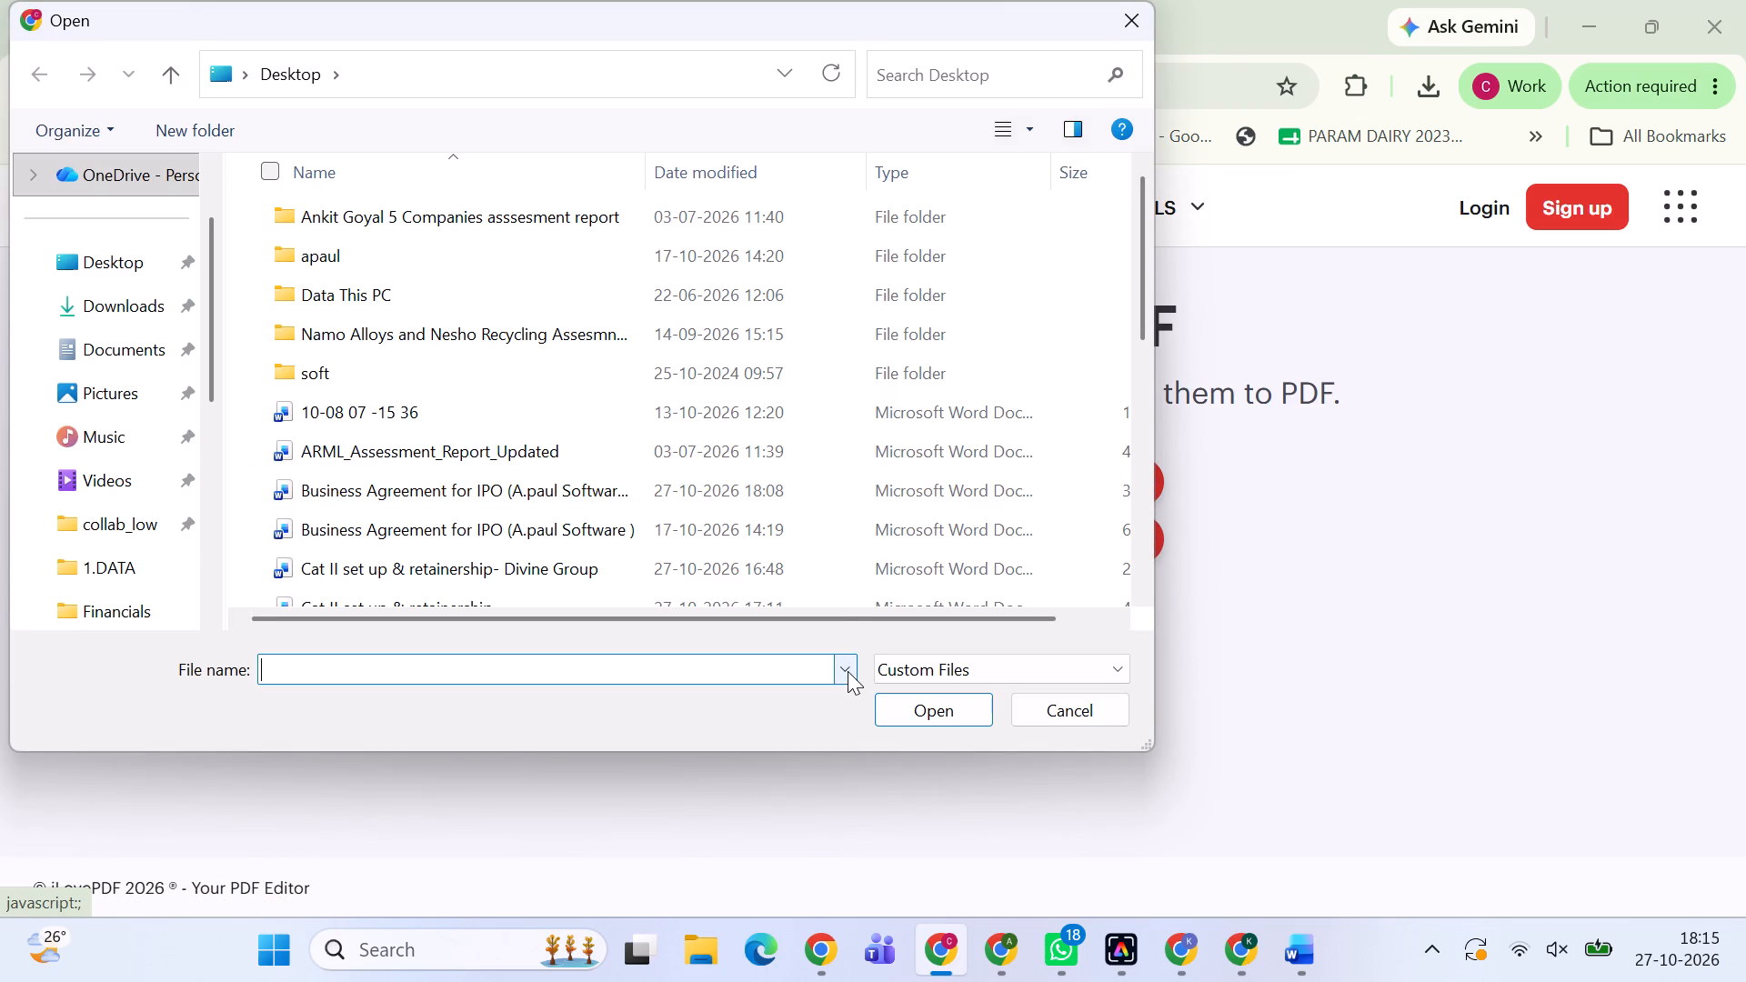
In Chrome, load "Business Agreement for IPO - Supervac Industries LLP" from Downloads into iLovePDF's Word to PDF tool and convert it.
click(848, 671)
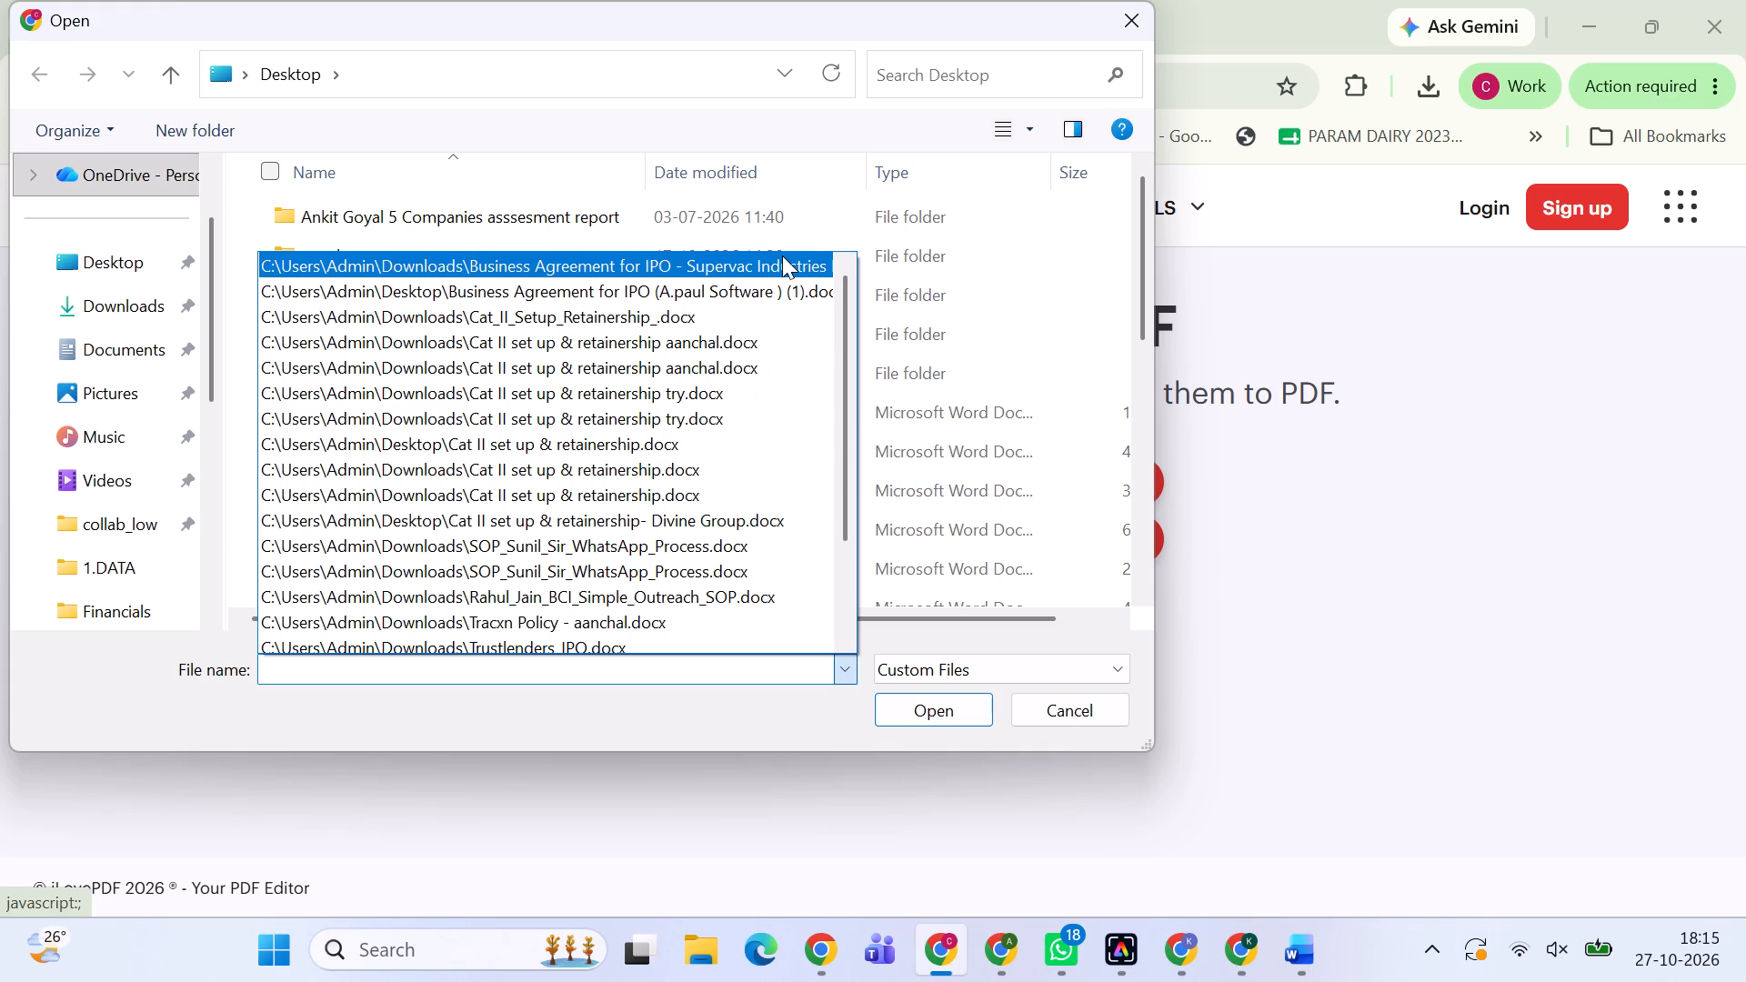
click(782, 256)
key(Return)
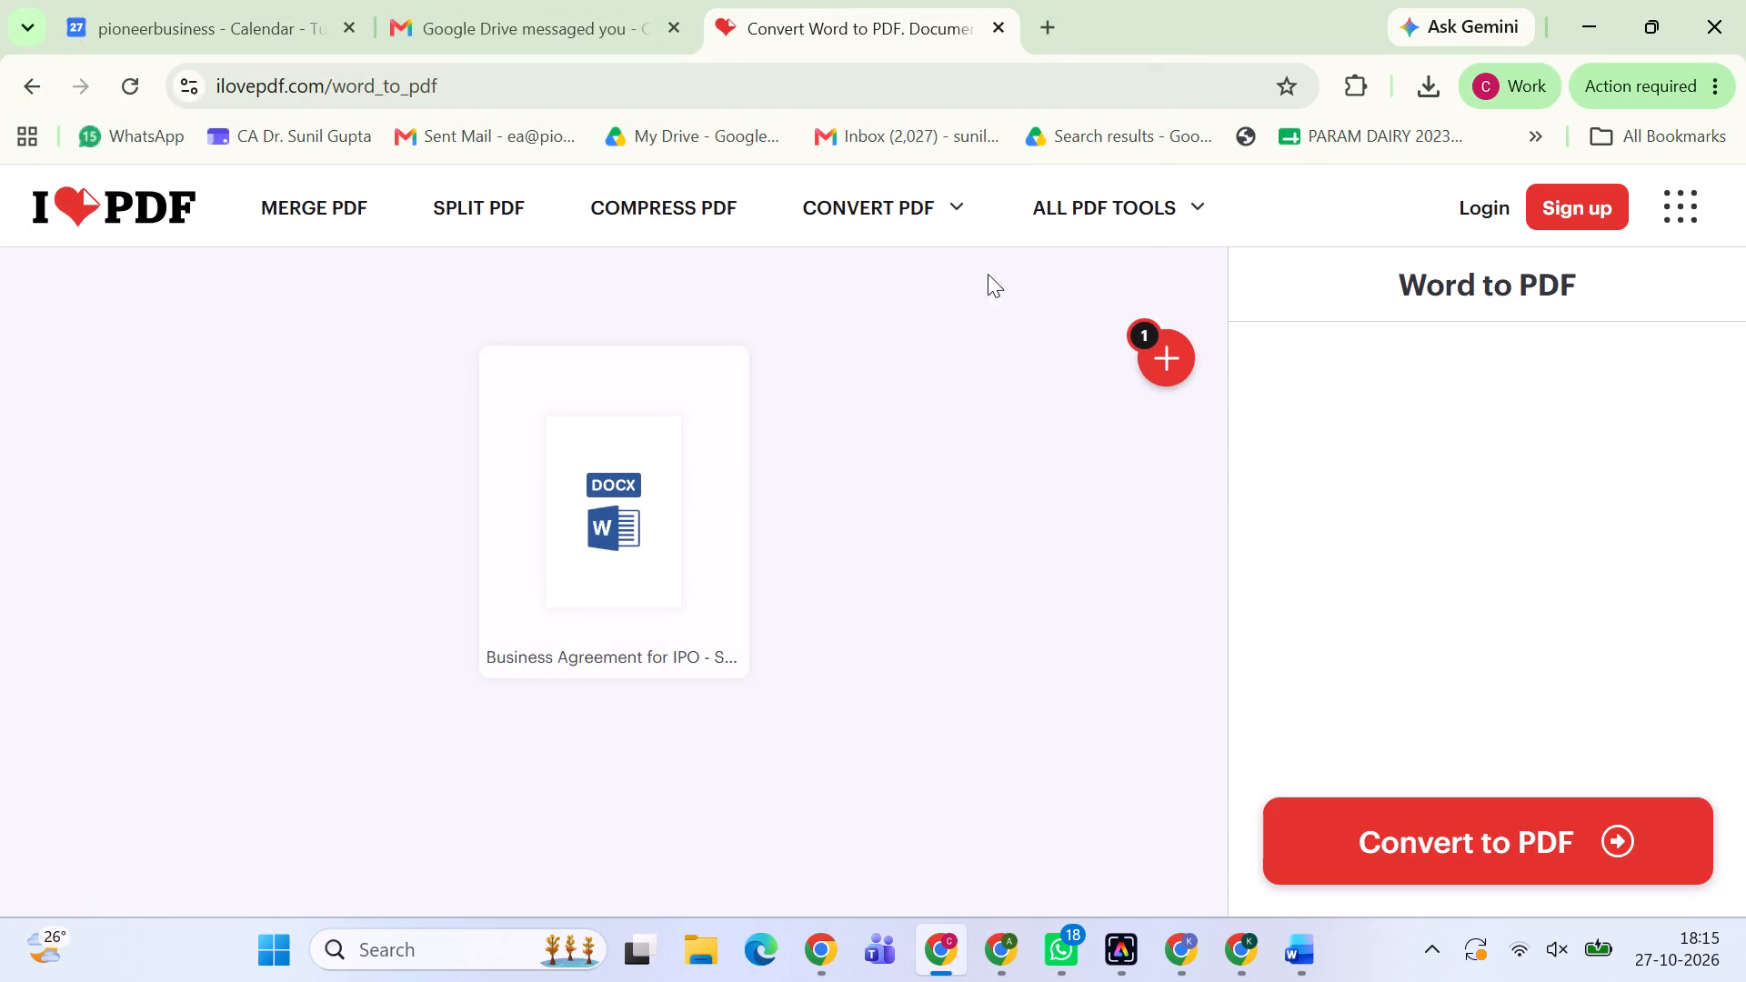
click(1417, 815)
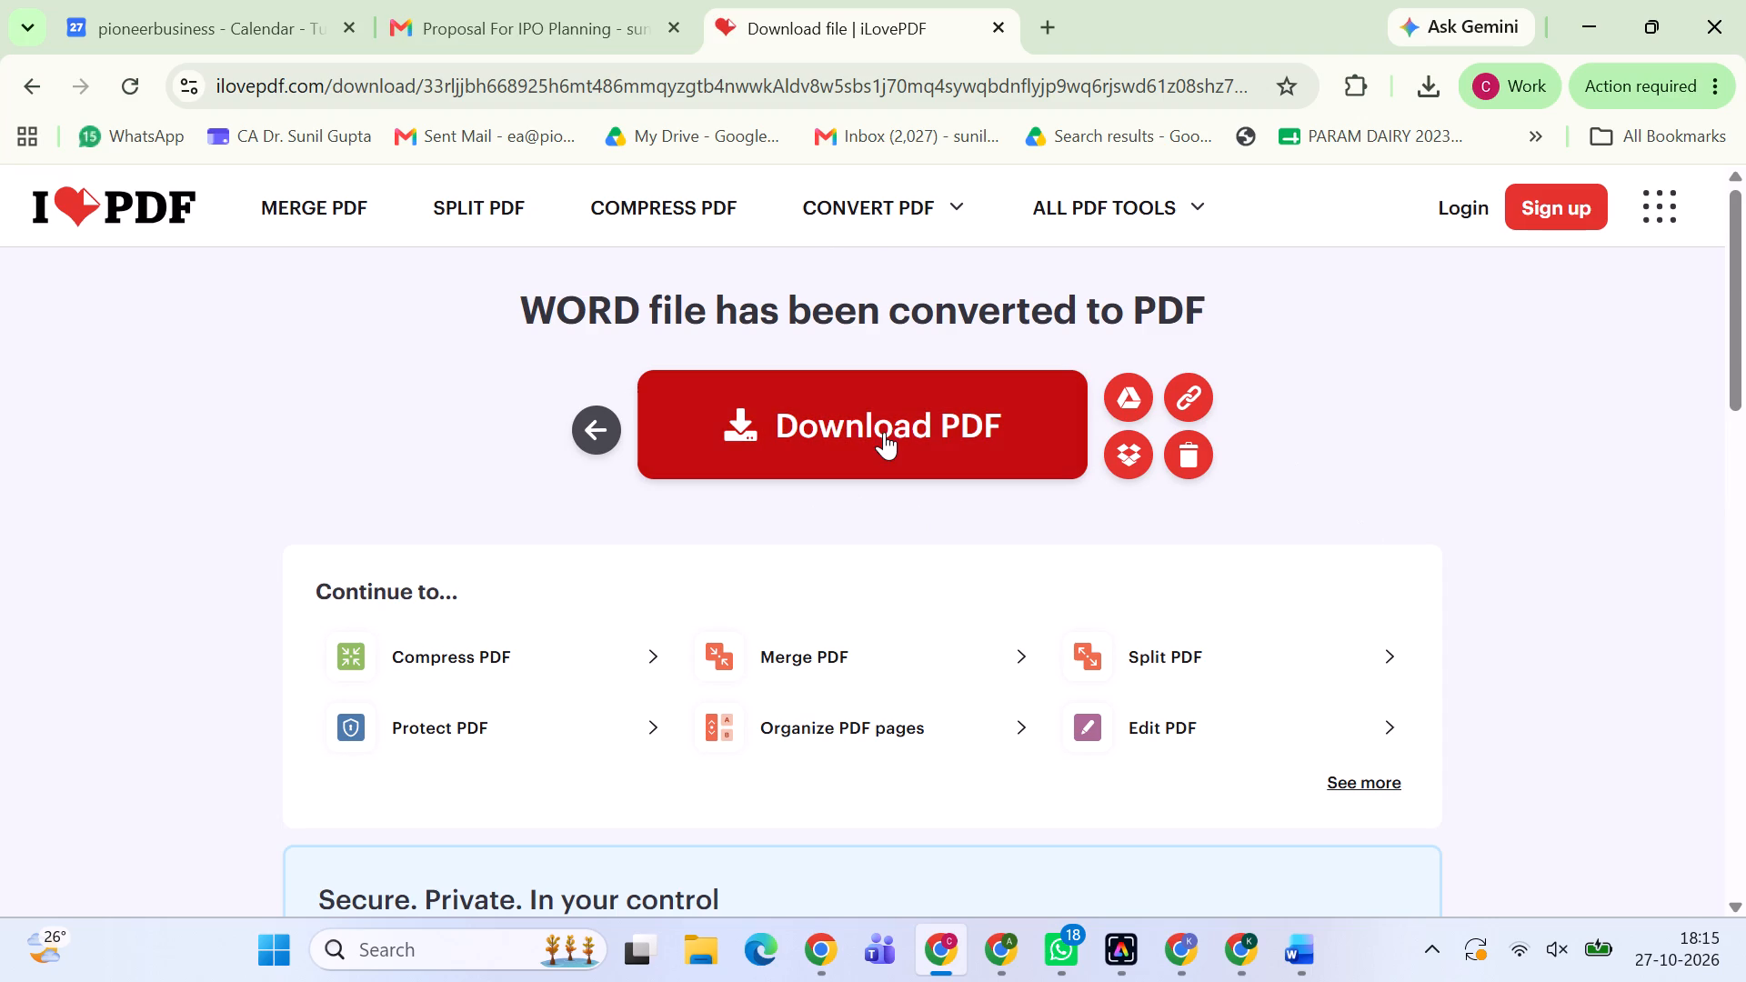
Download the converted PDF and save it to the Desktop as "Business Agreement for IPO - Supervac Industries LLP".
click(884, 432)
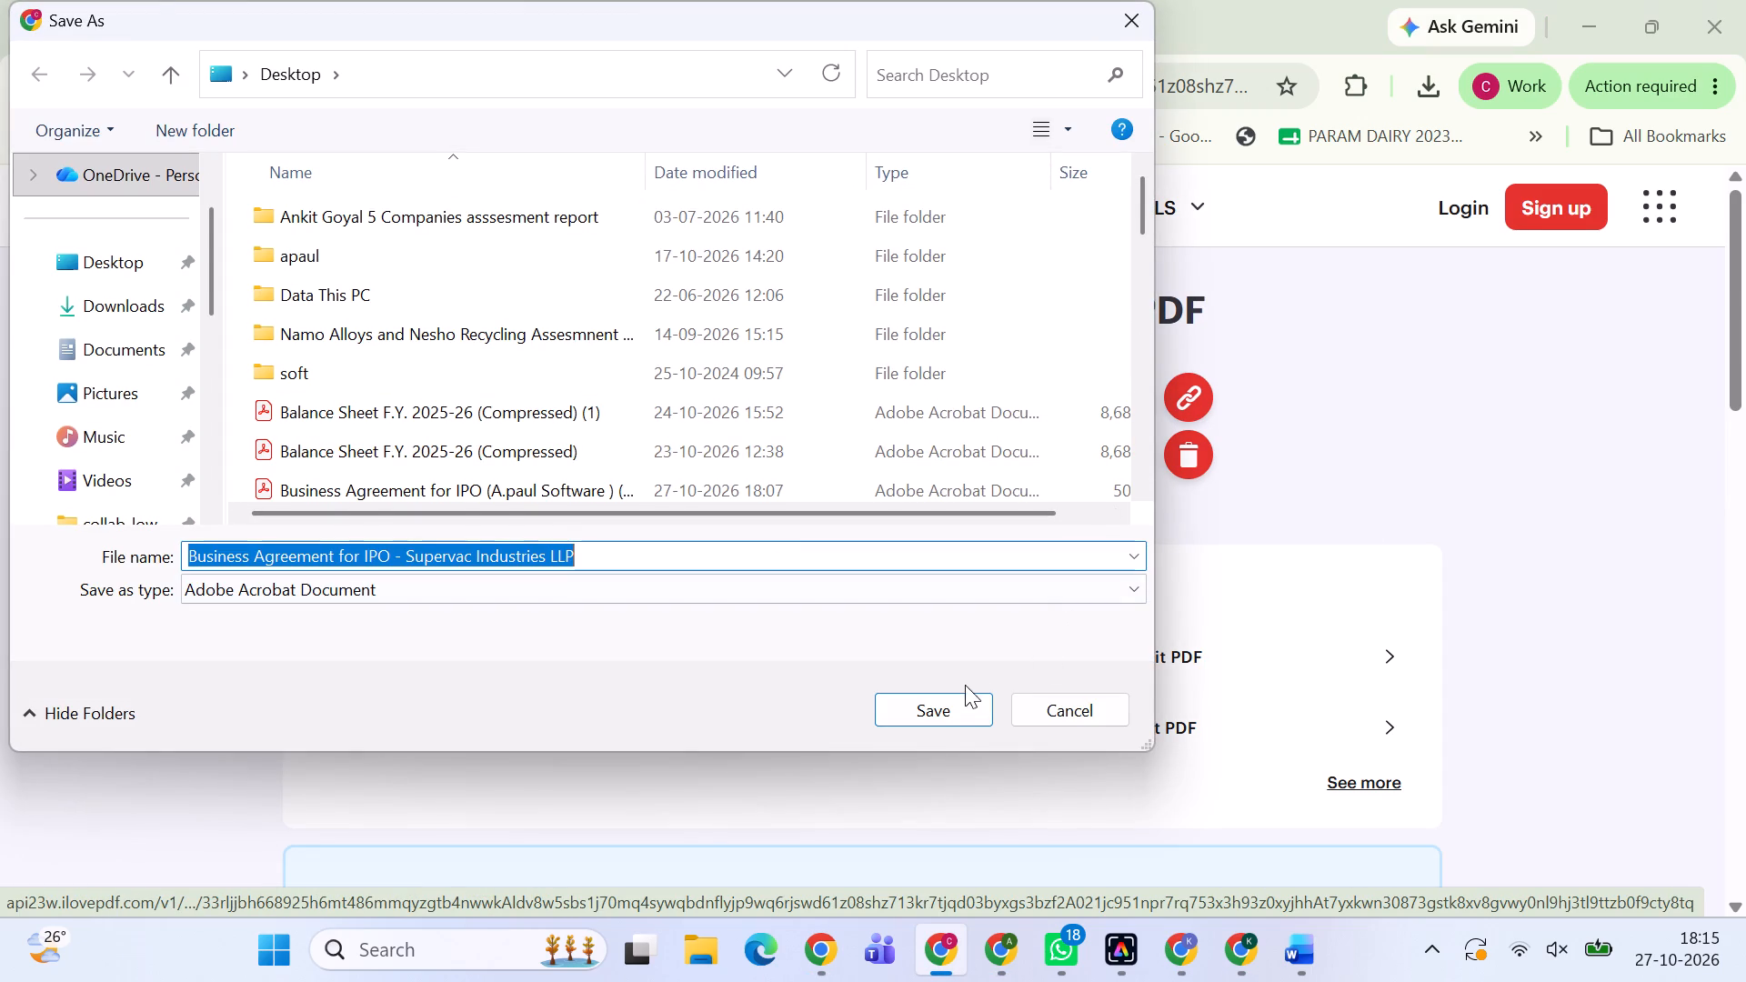
click(940, 702)
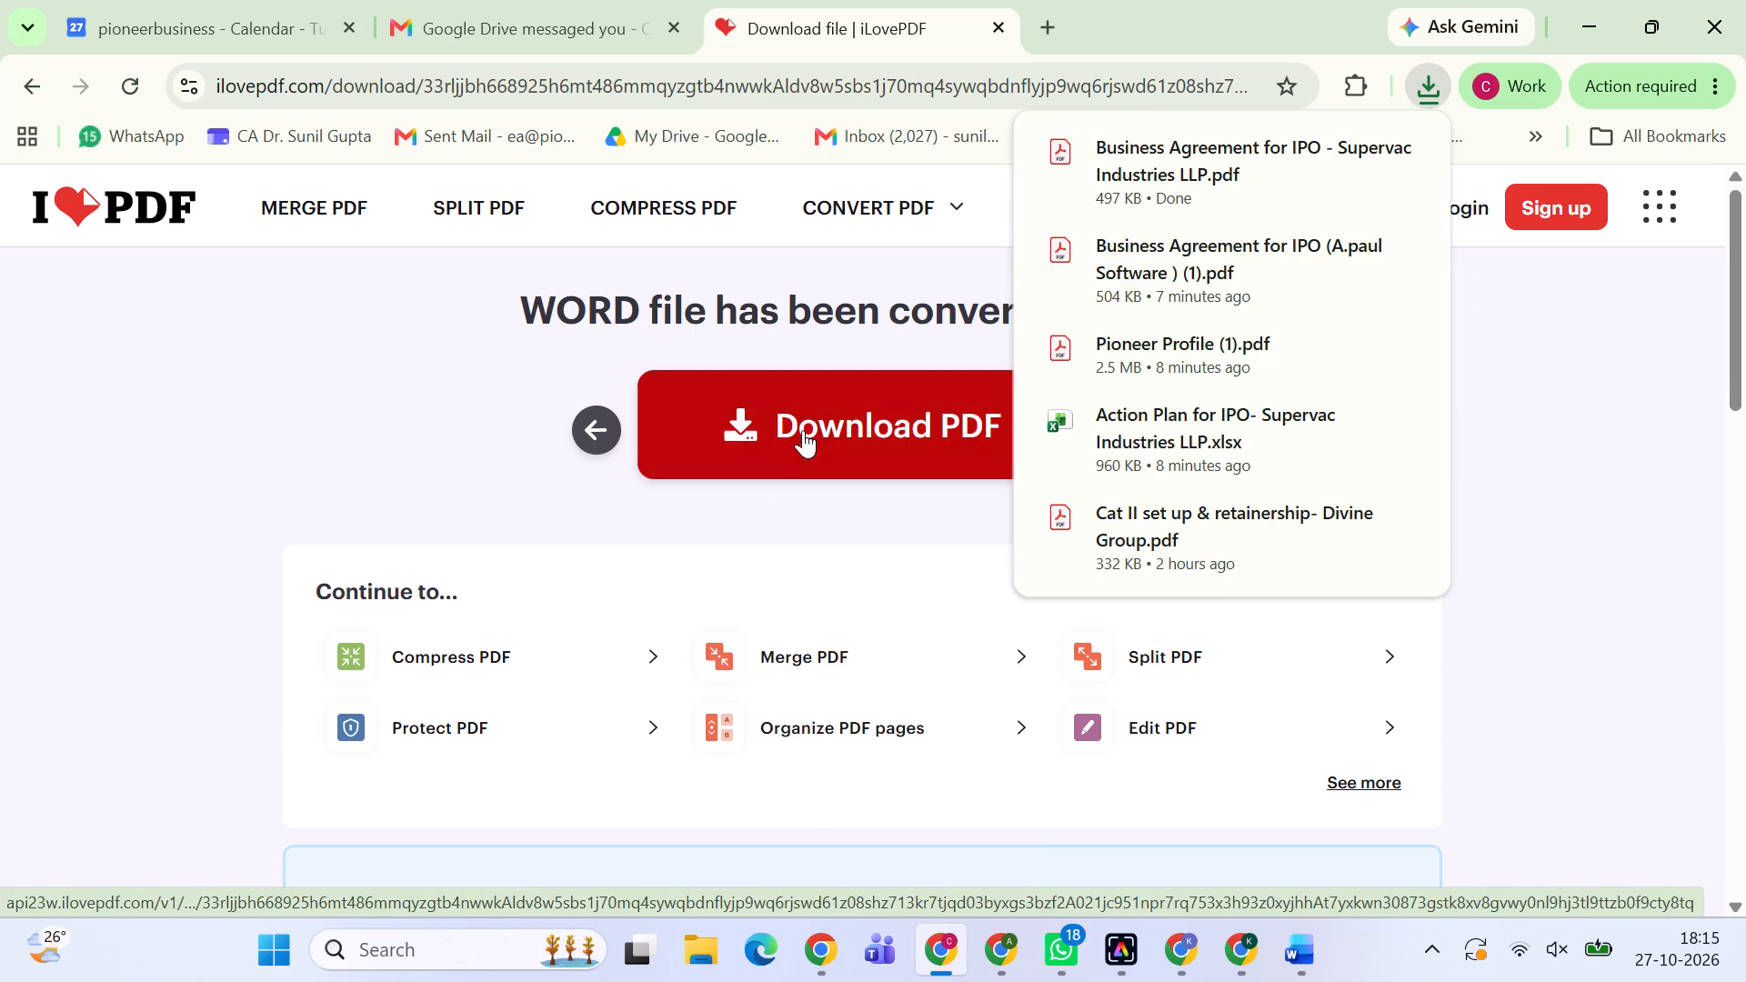
Open a new browser tab alongside the iLovePDF download page.
click(1051, 22)
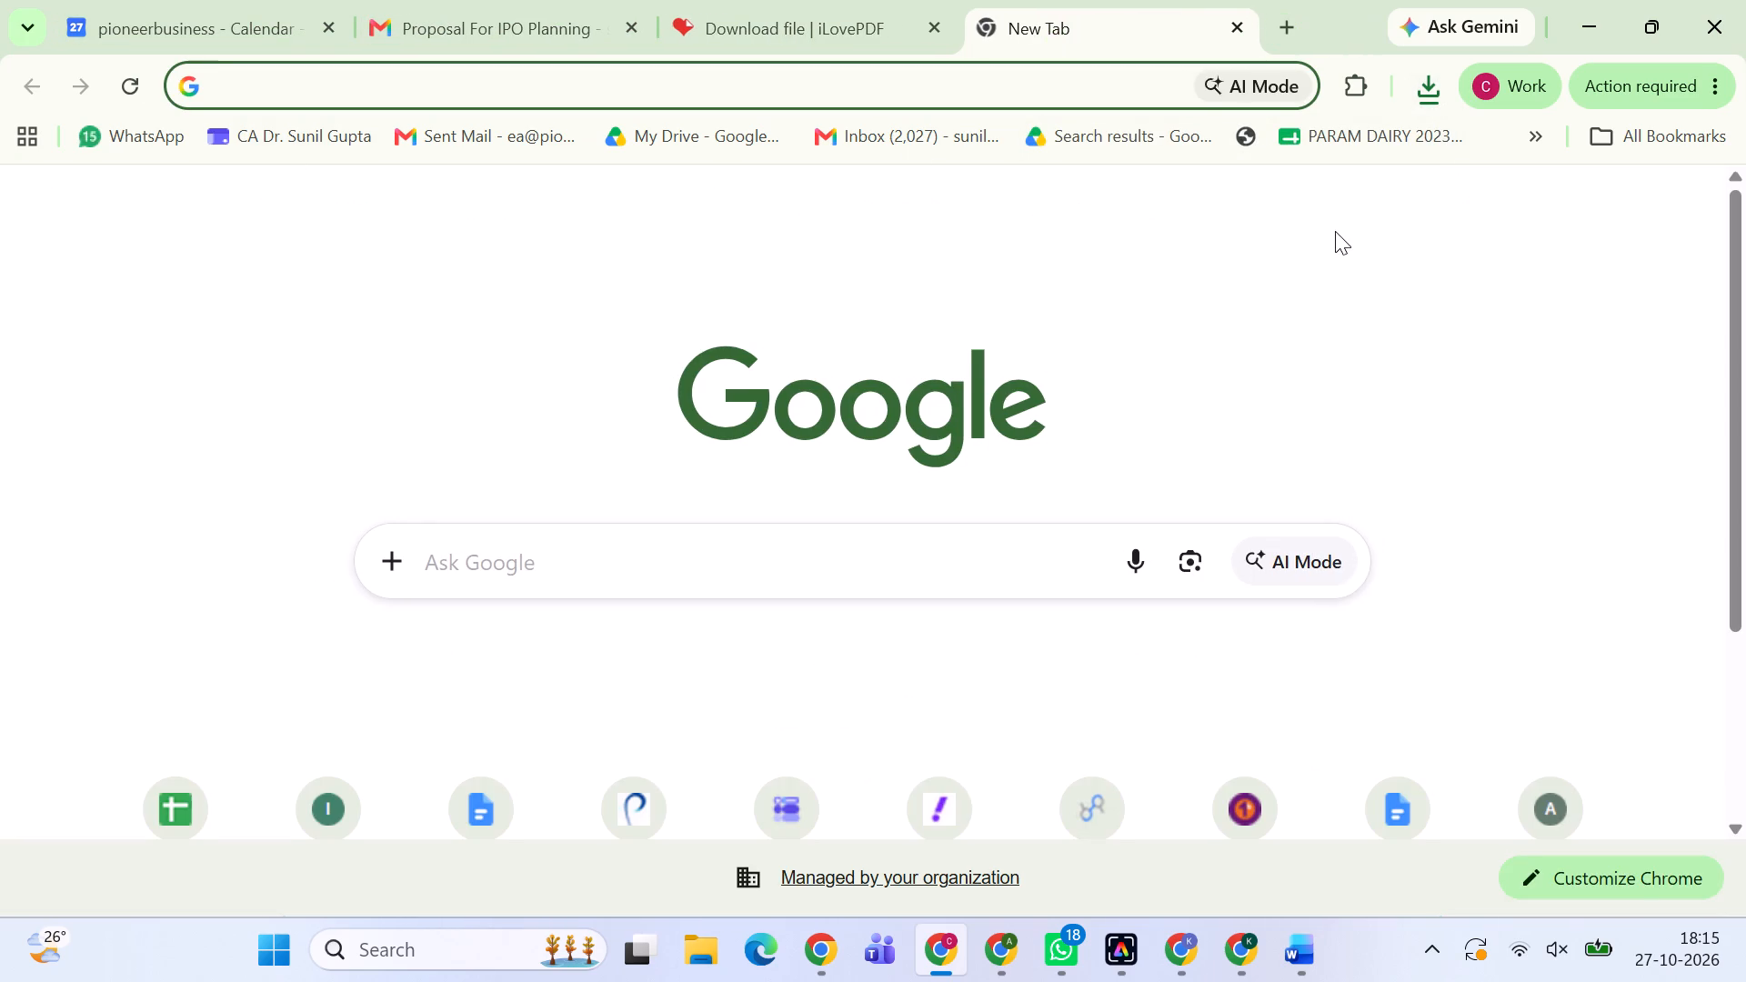
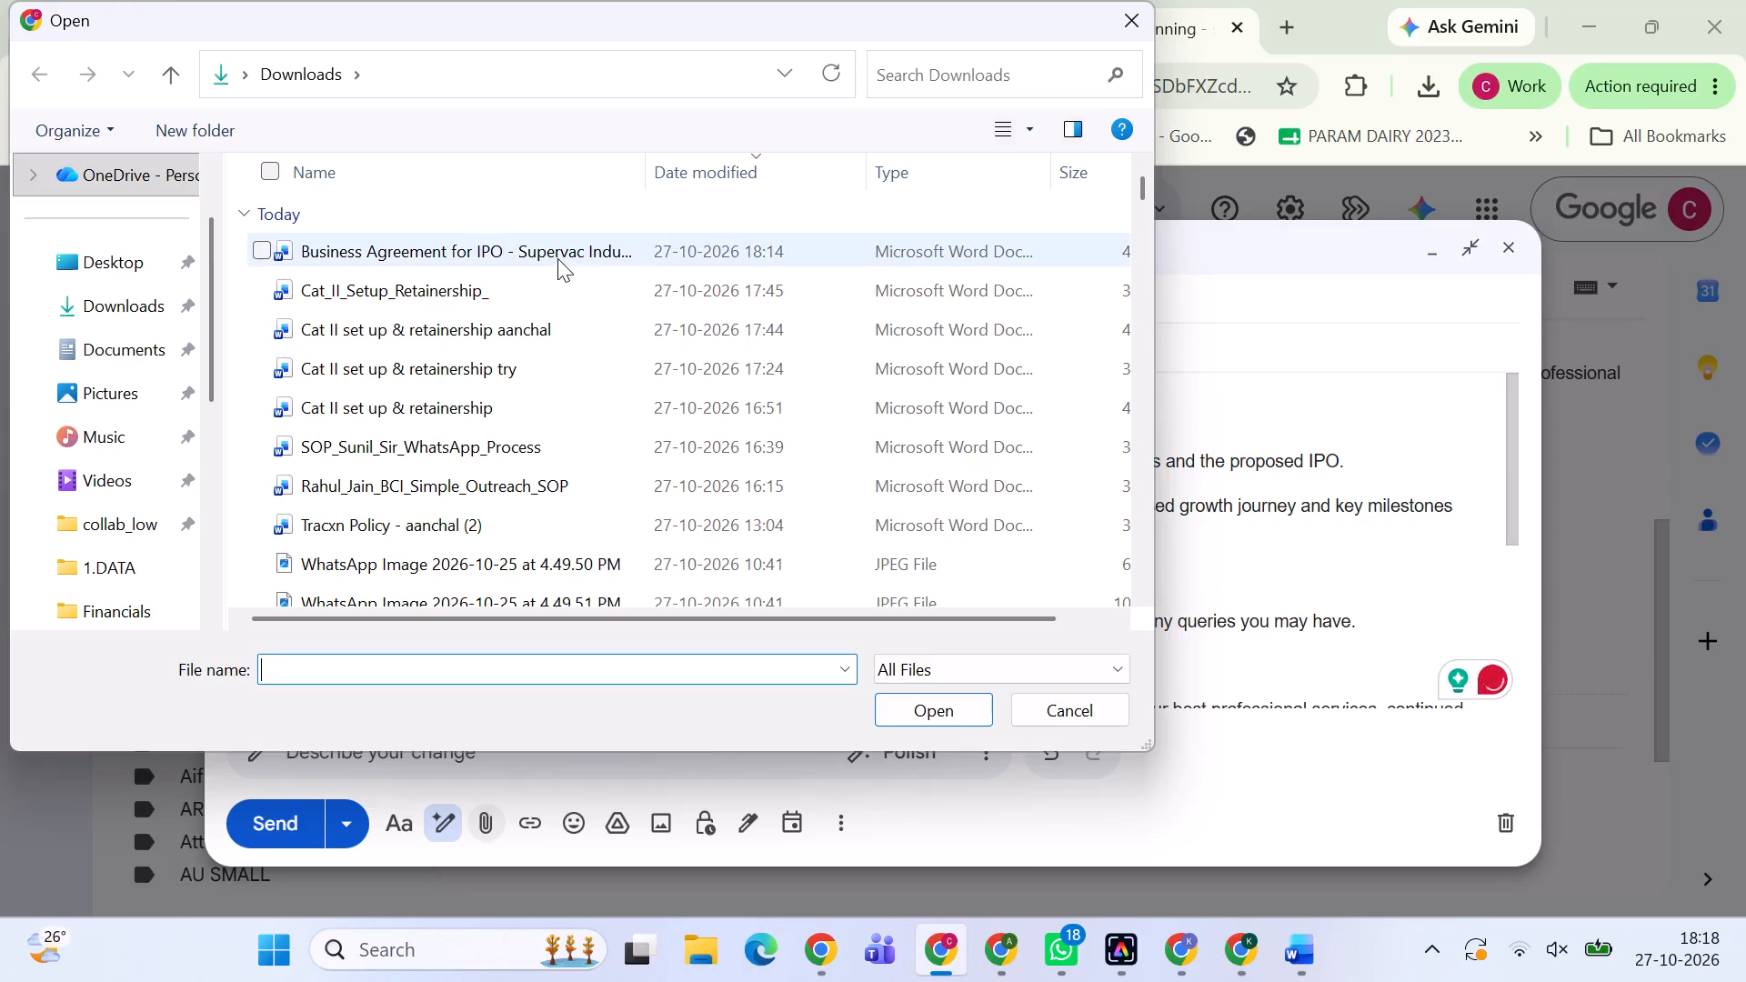
click(846, 668)
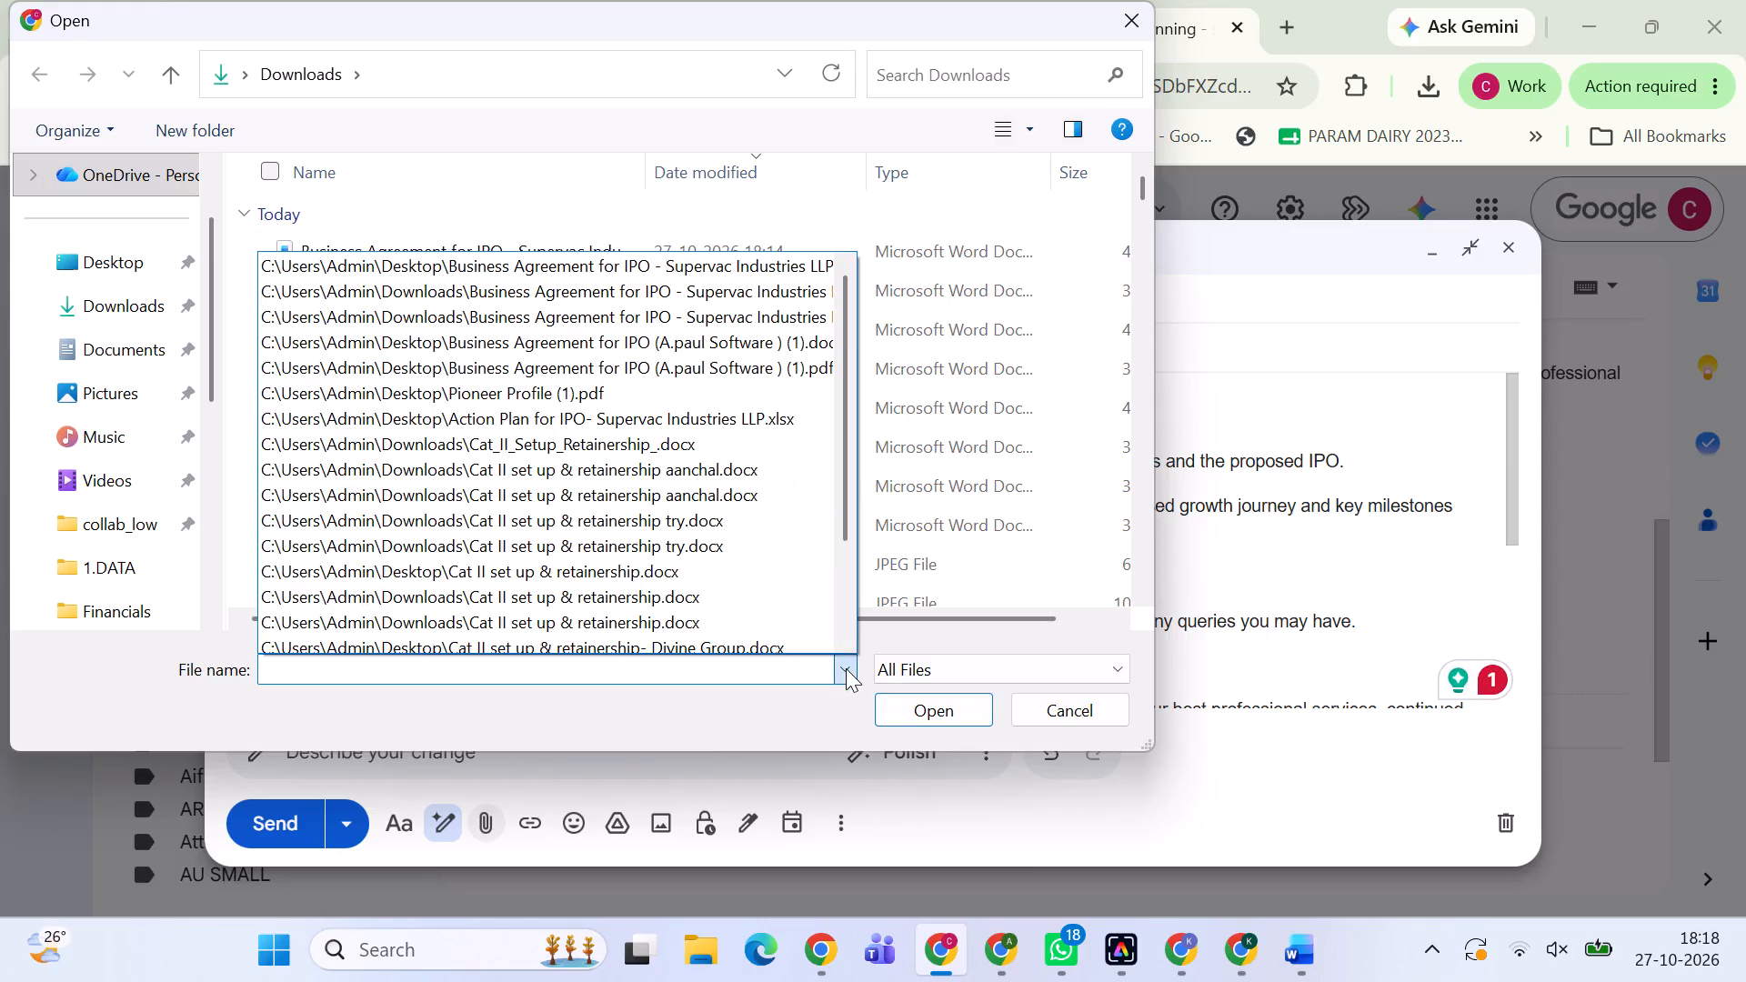
click(782, 264)
key(Return)
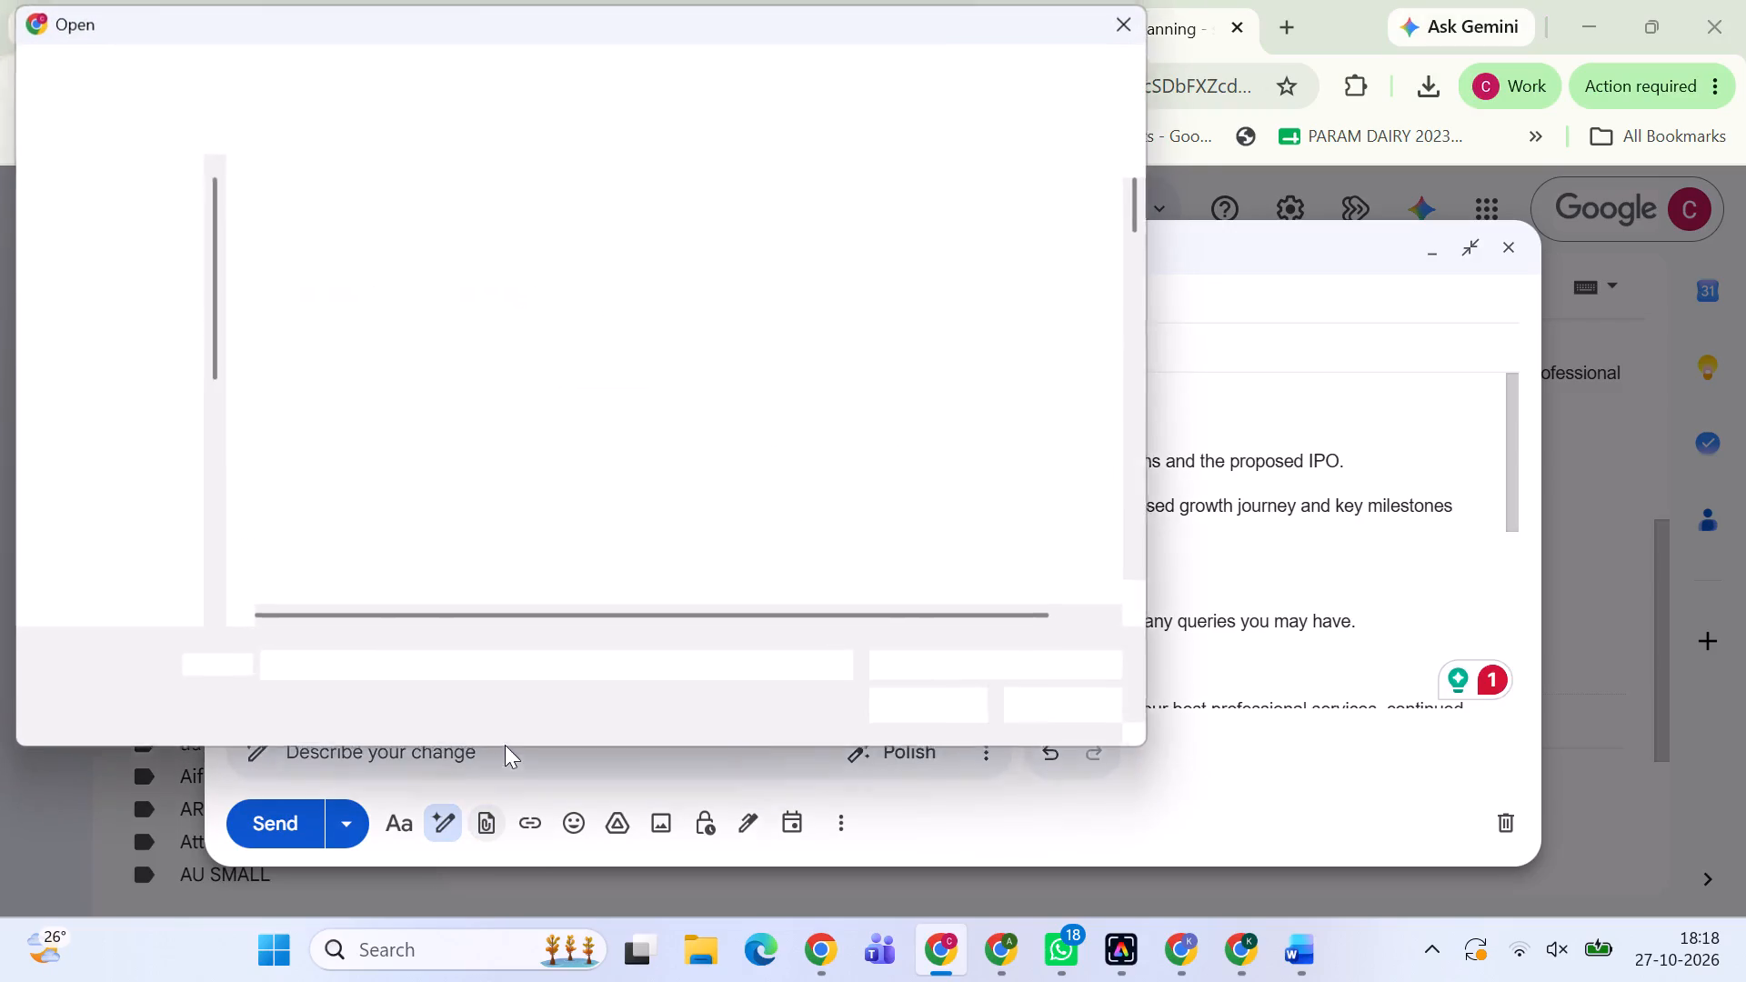
click(840, 656)
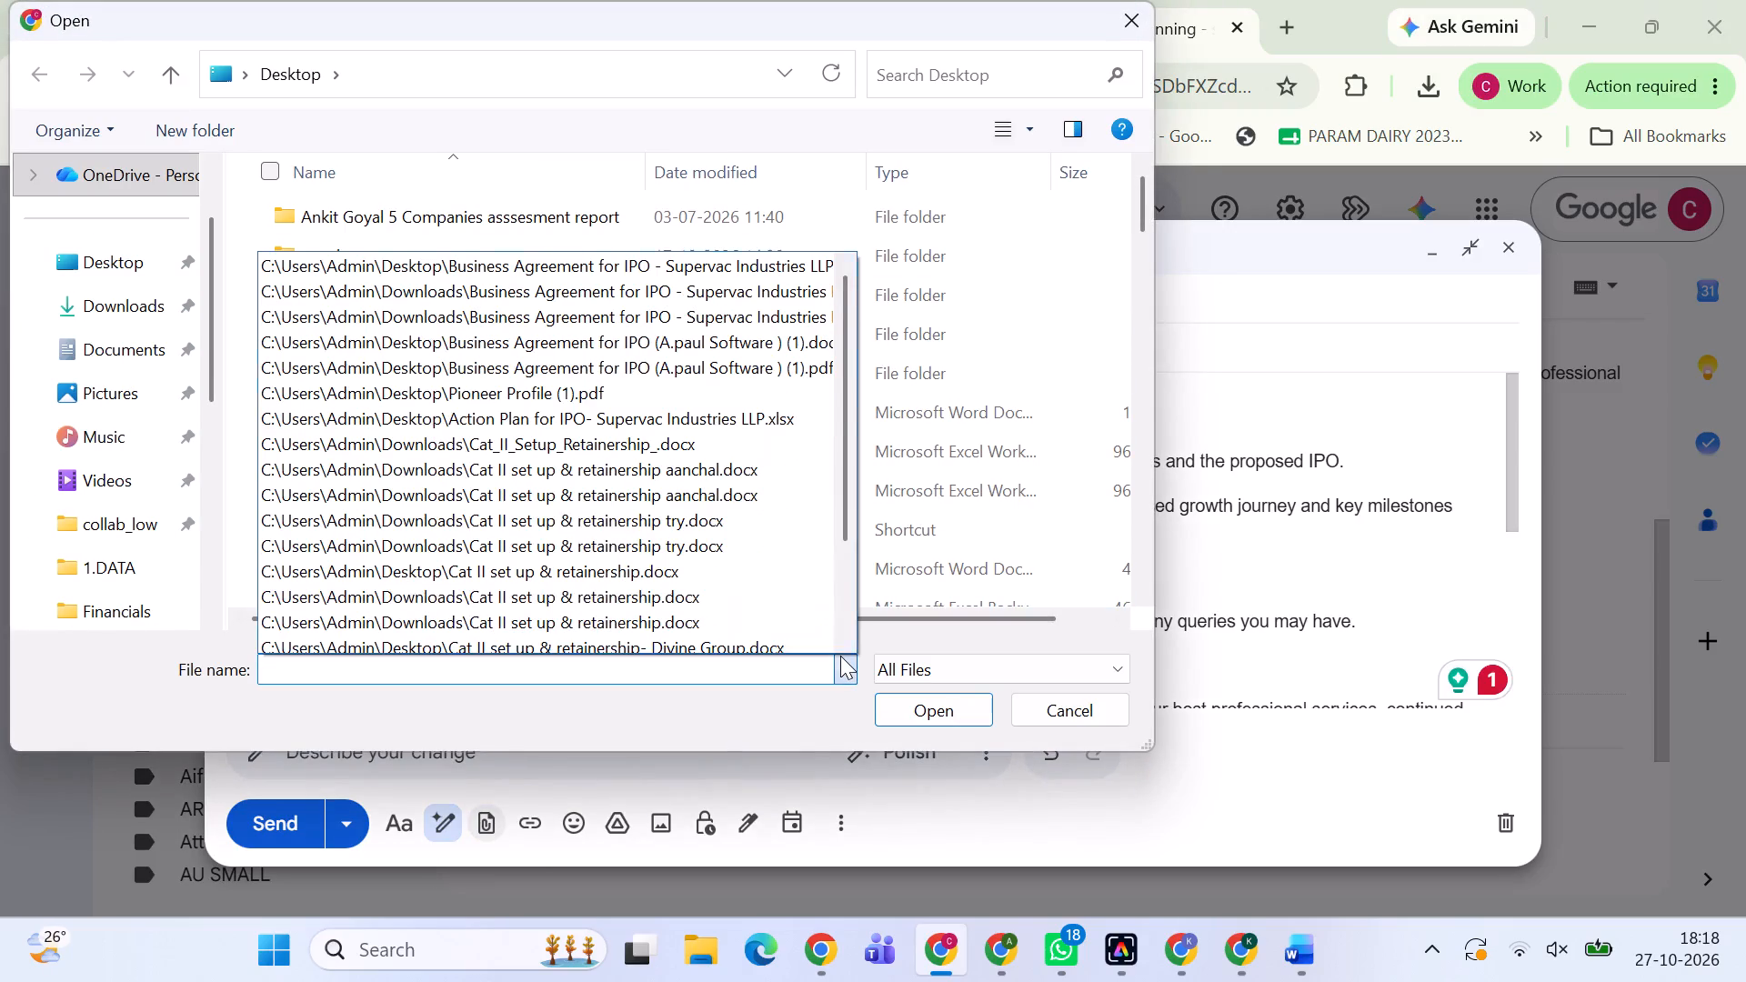
click(646, 385)
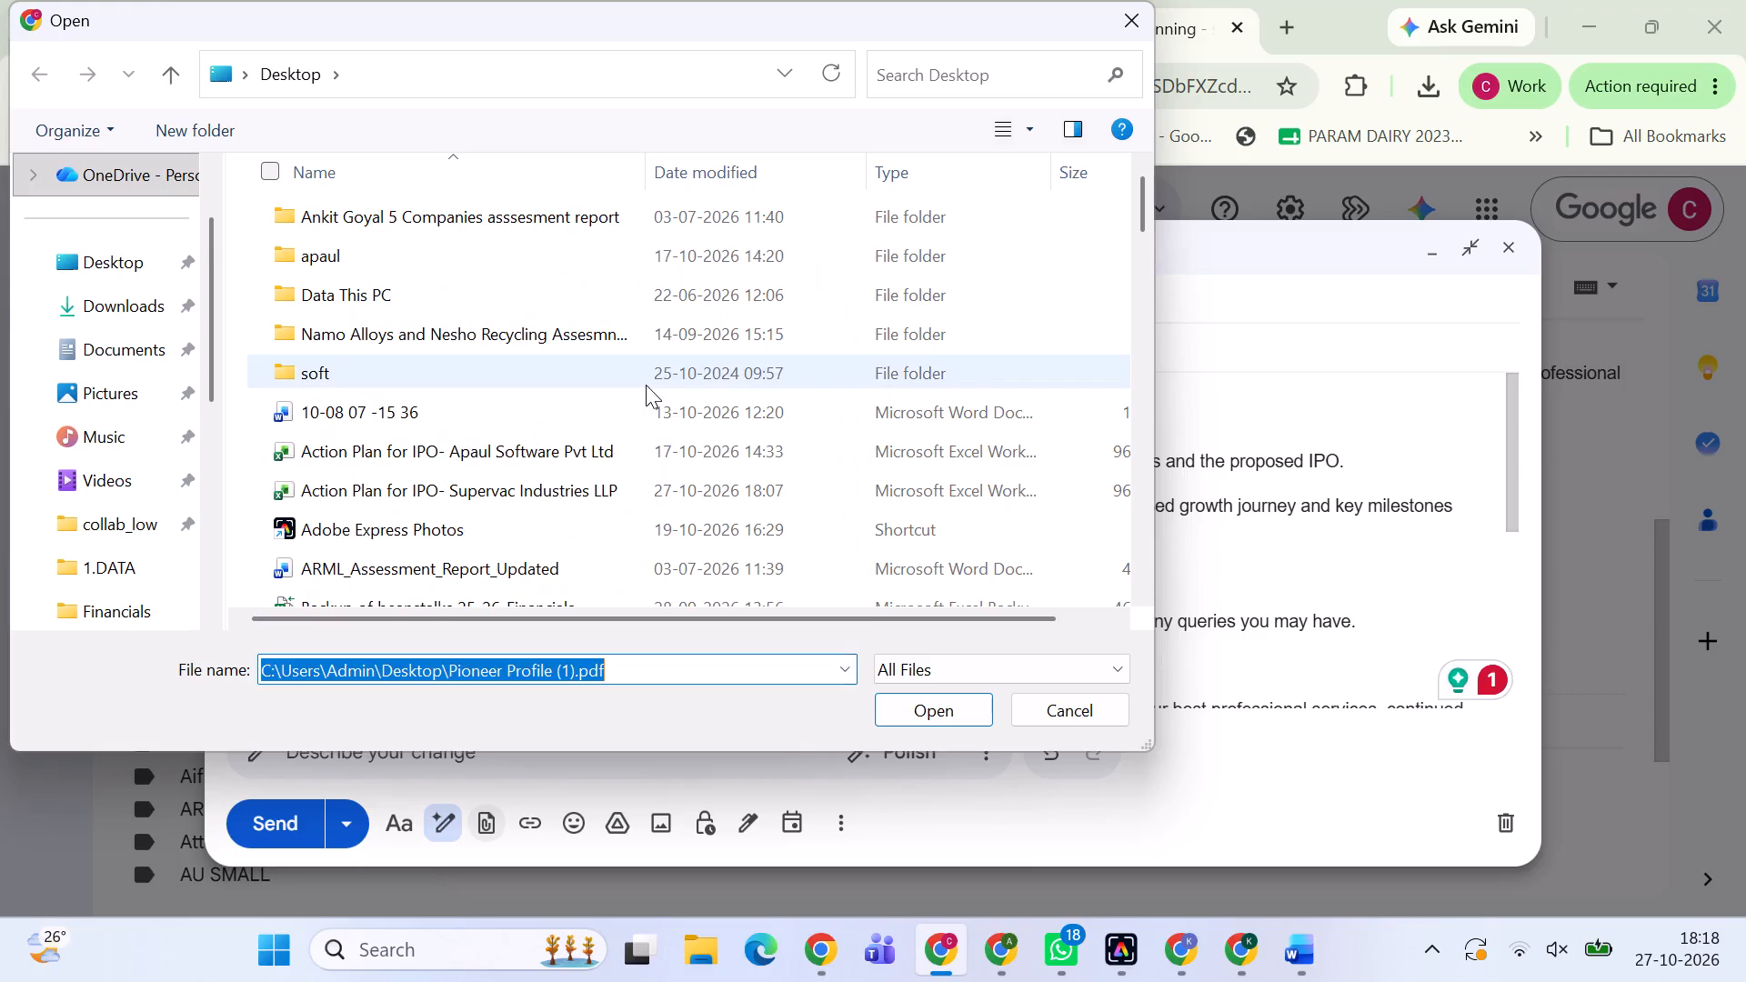
key(Return)
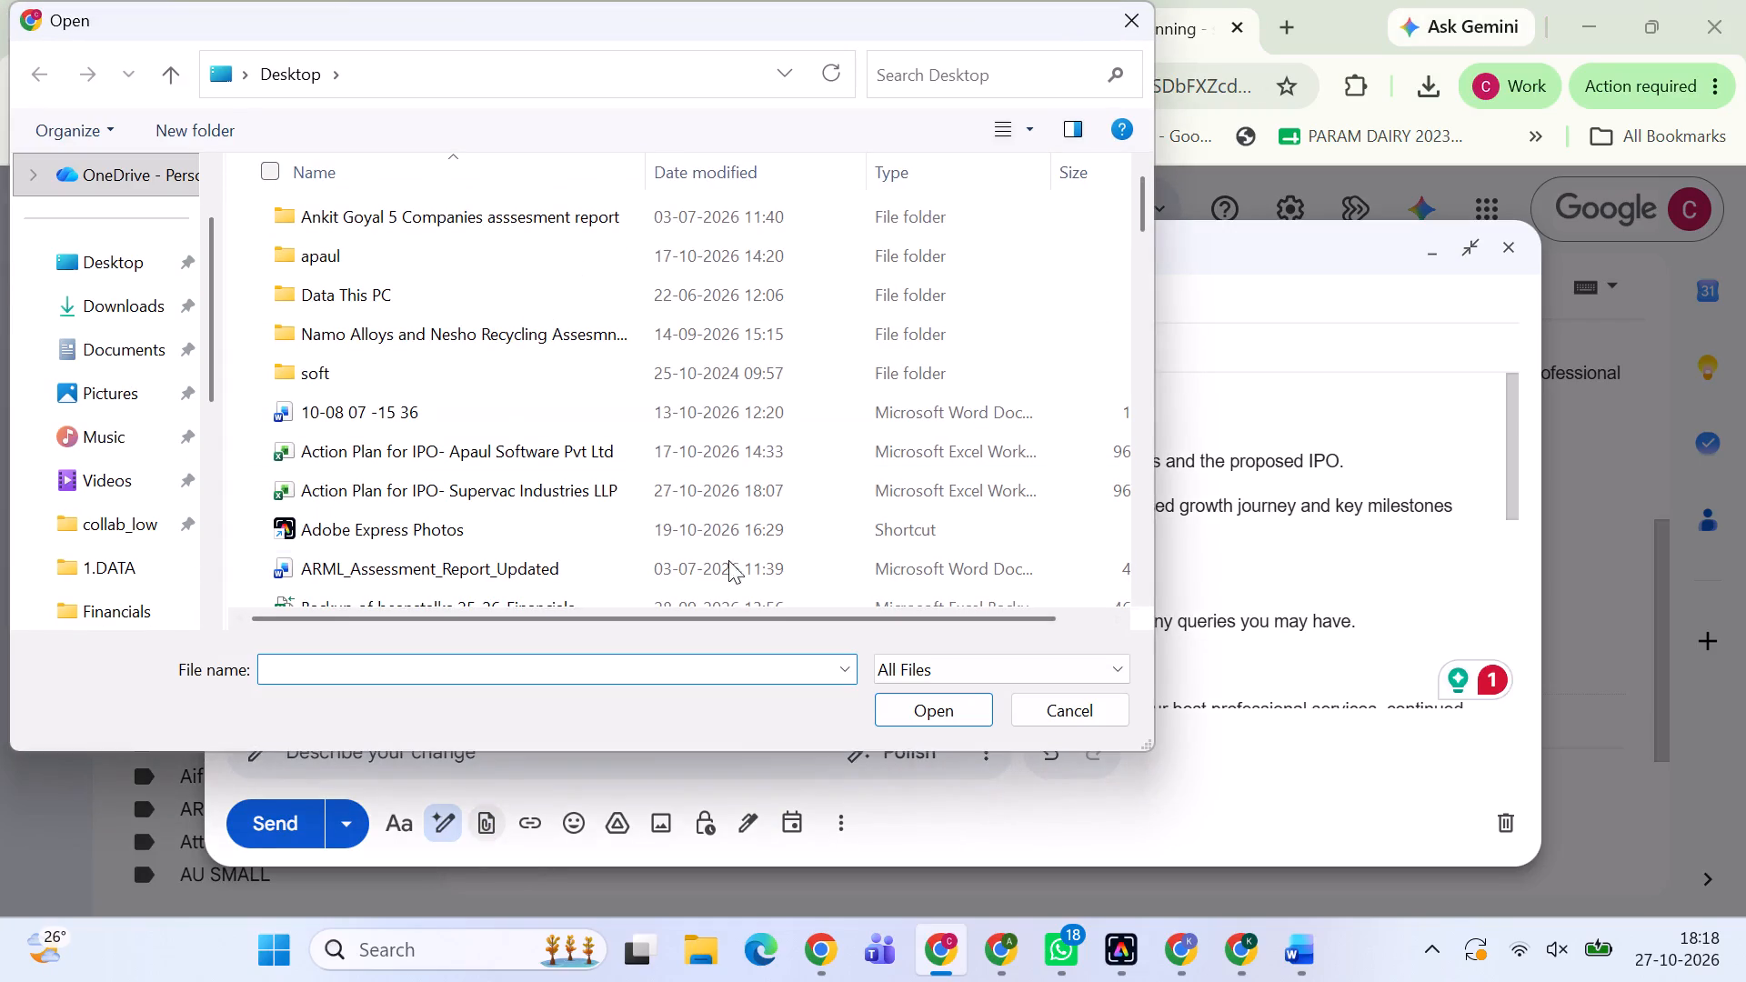
right_click(588, 444)
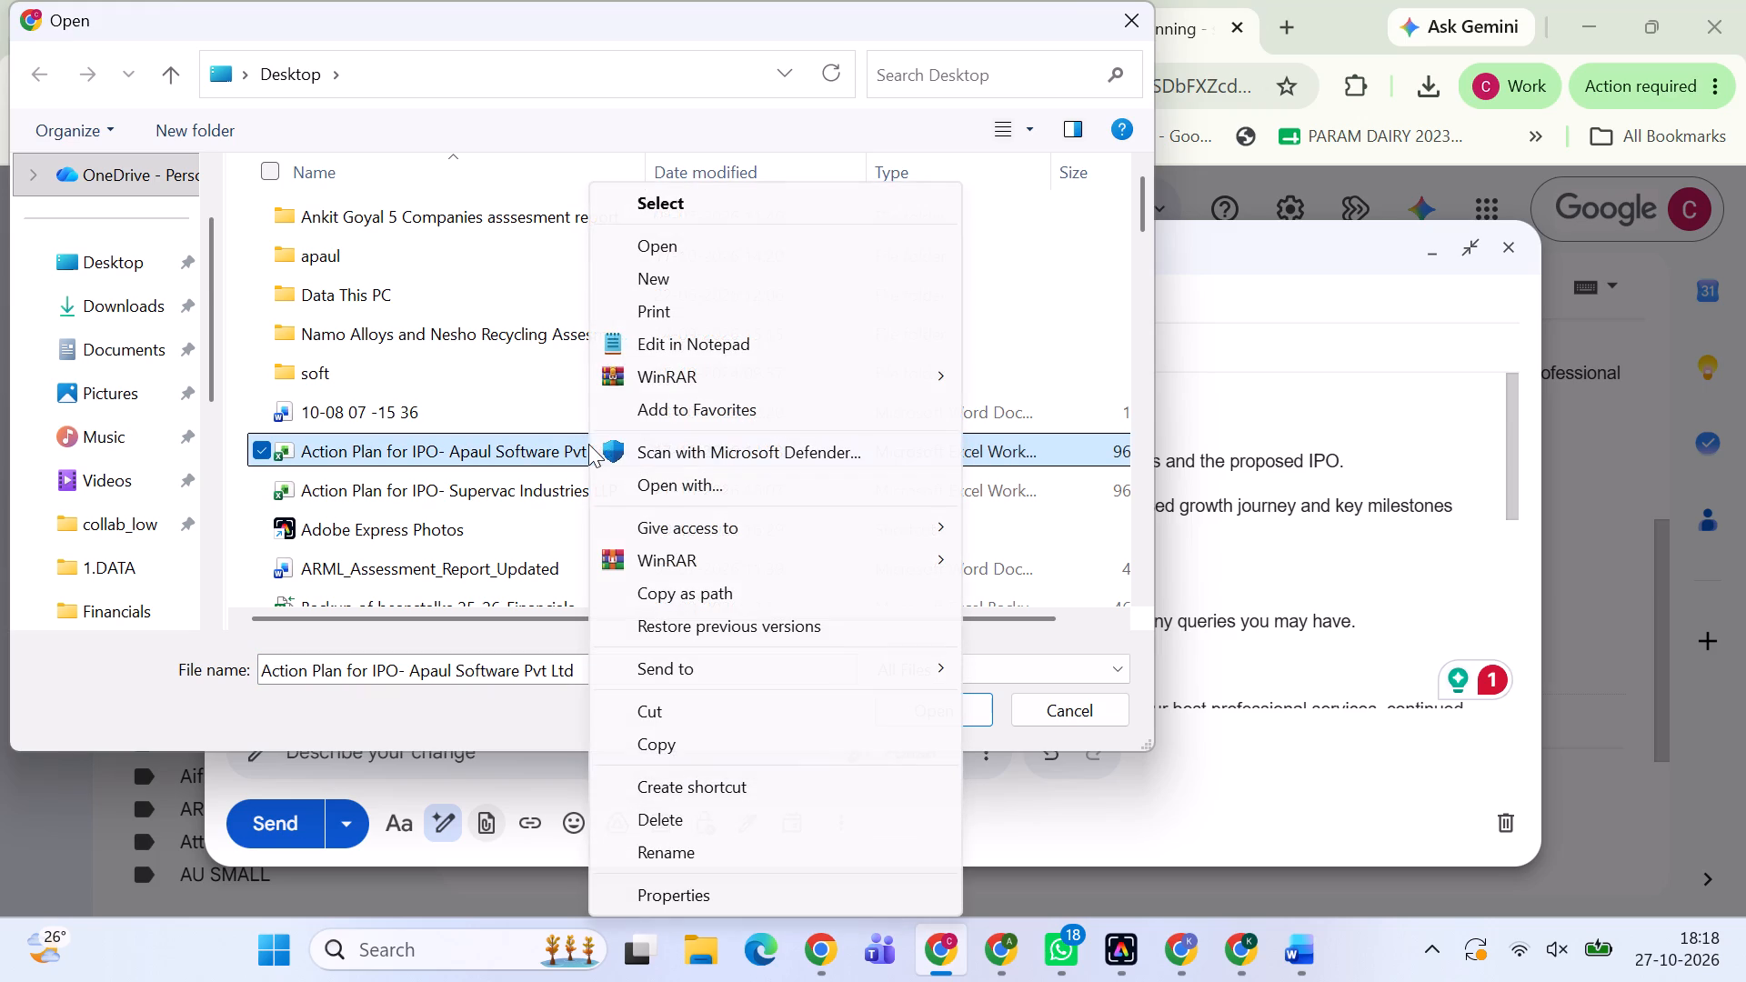
click(675, 858)
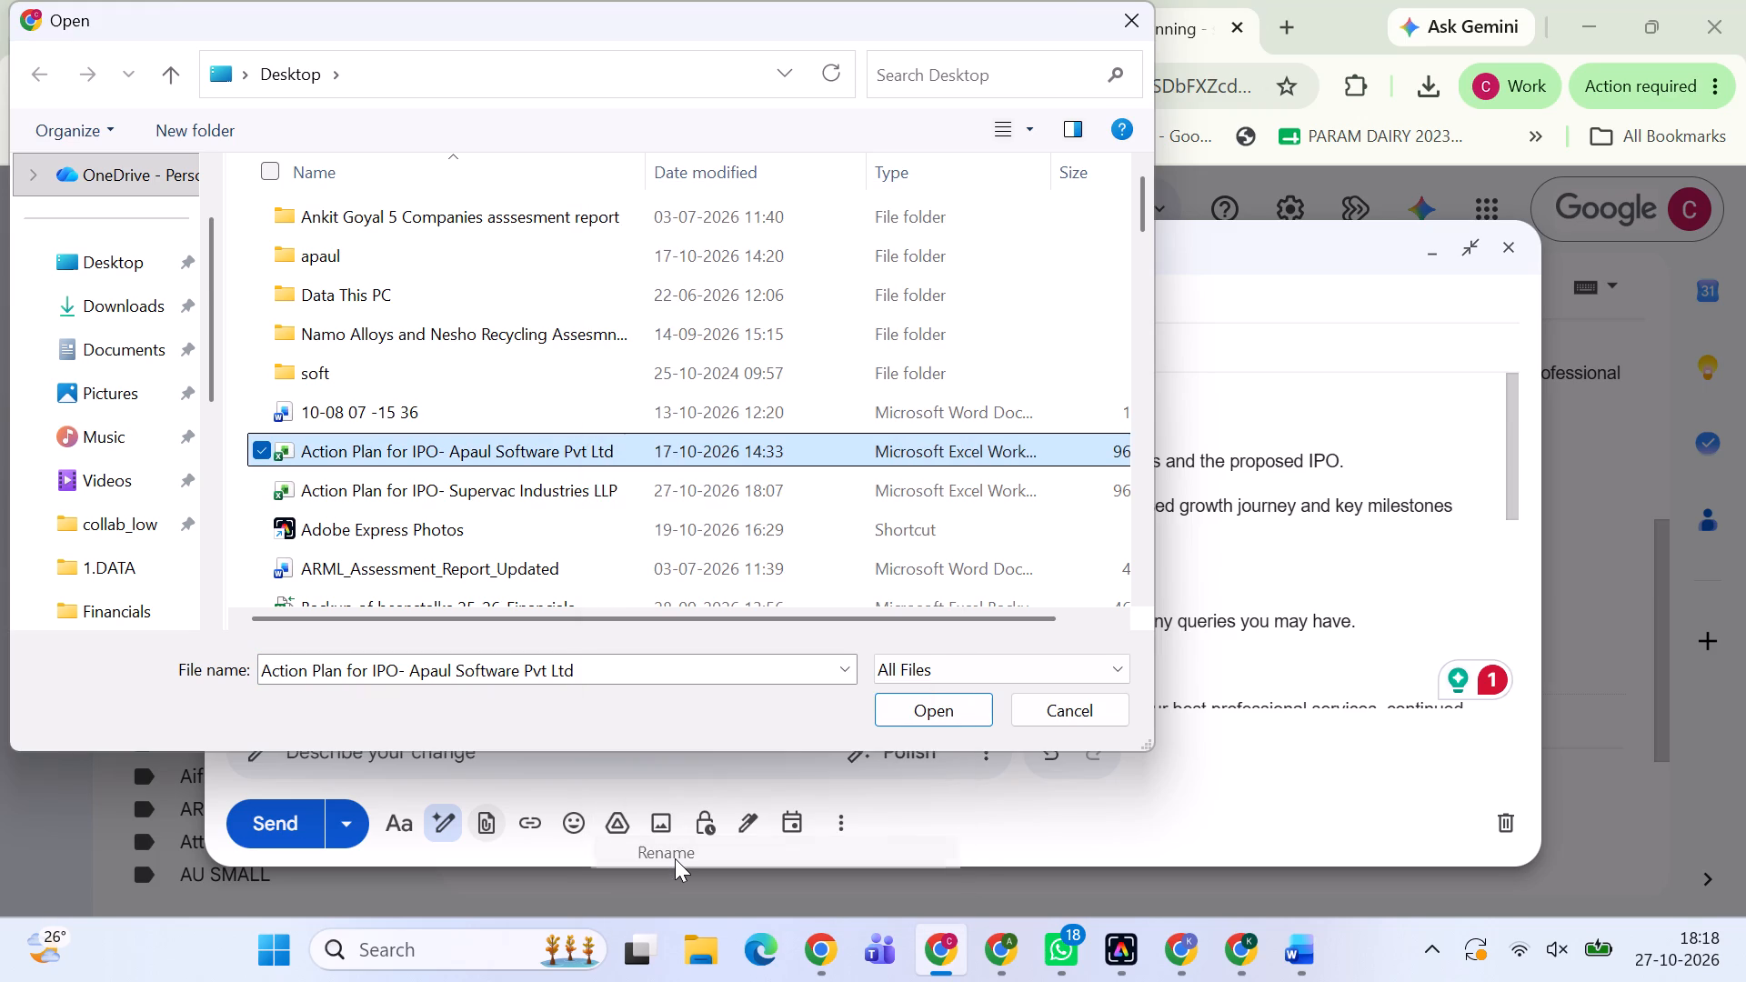
click(643, 449)
key(BackSpace)
key(BackSpace)
key(BackSpace)
key(BackSpace)
key(BackSpace)
key(BackSpace)
key(BackSpace)
key(BackSpace)
key(BackSpace)
key(BackSpace)
key(BackSpace)
key(BackSpace)
key(BackSpace)
key(BackSpace)
key(BackSpace)
key(BackSpace)
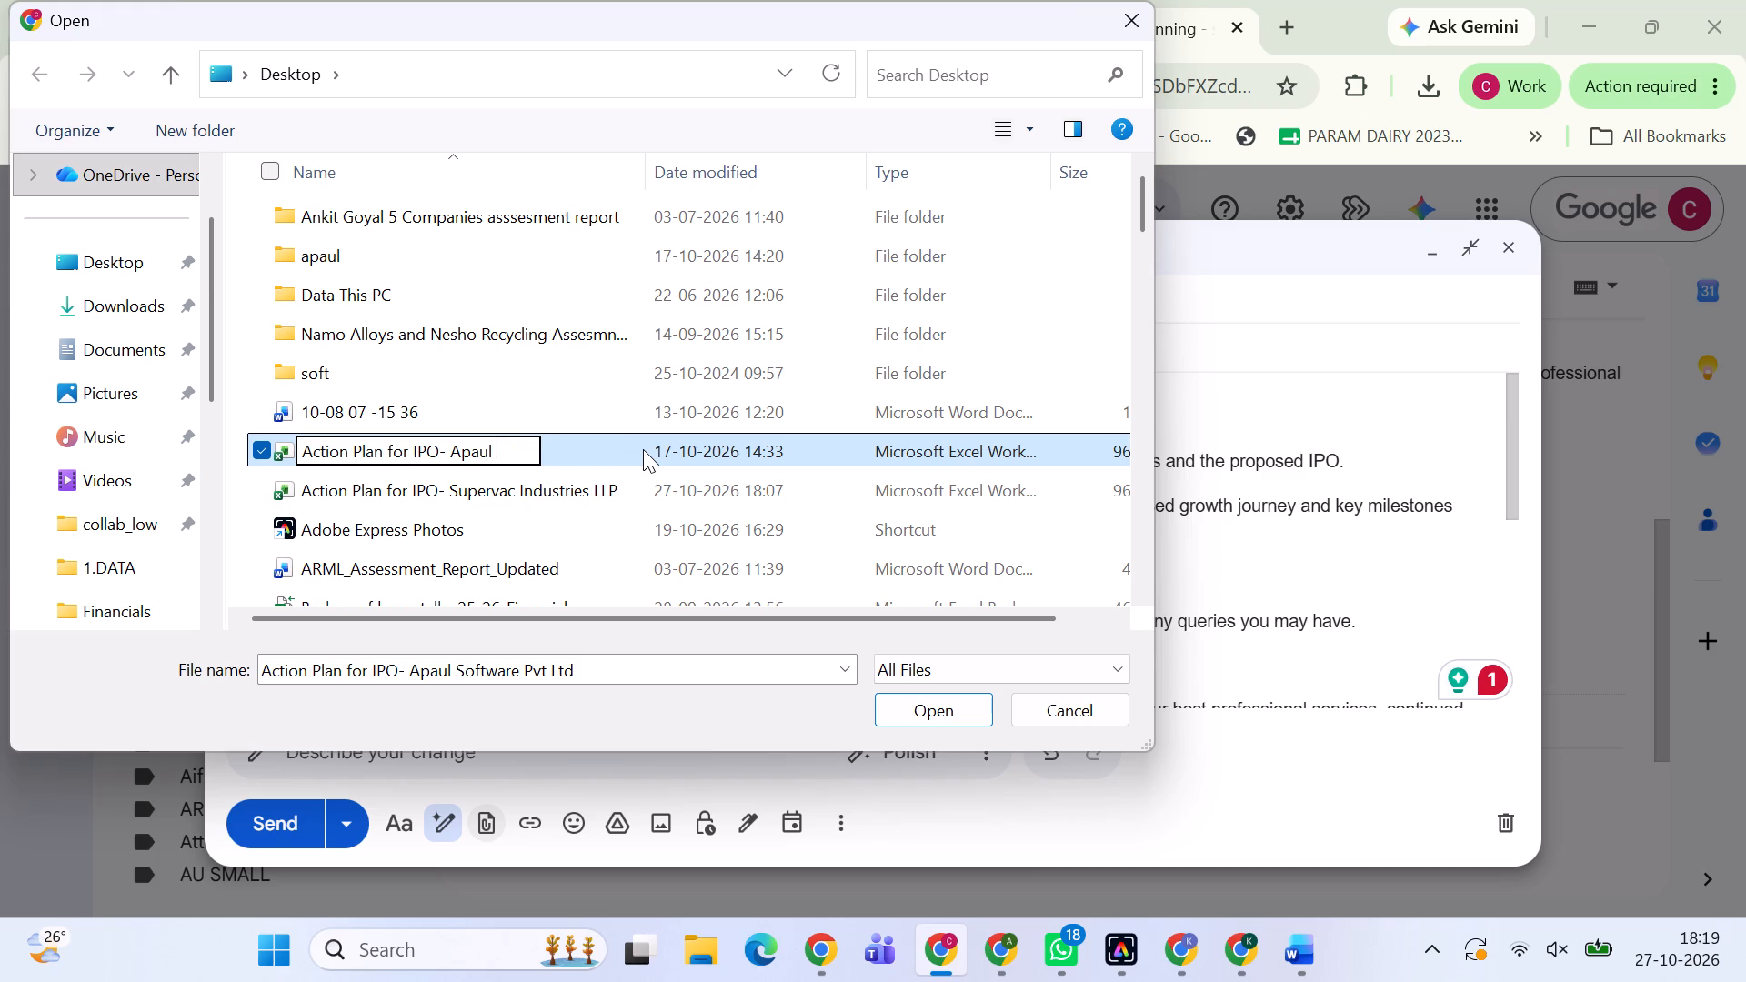
key(BackSpace)
key(BackSpace)
key(BackSpace)
key(BackSpace)
key(BackSpace)
key(BackSpace)
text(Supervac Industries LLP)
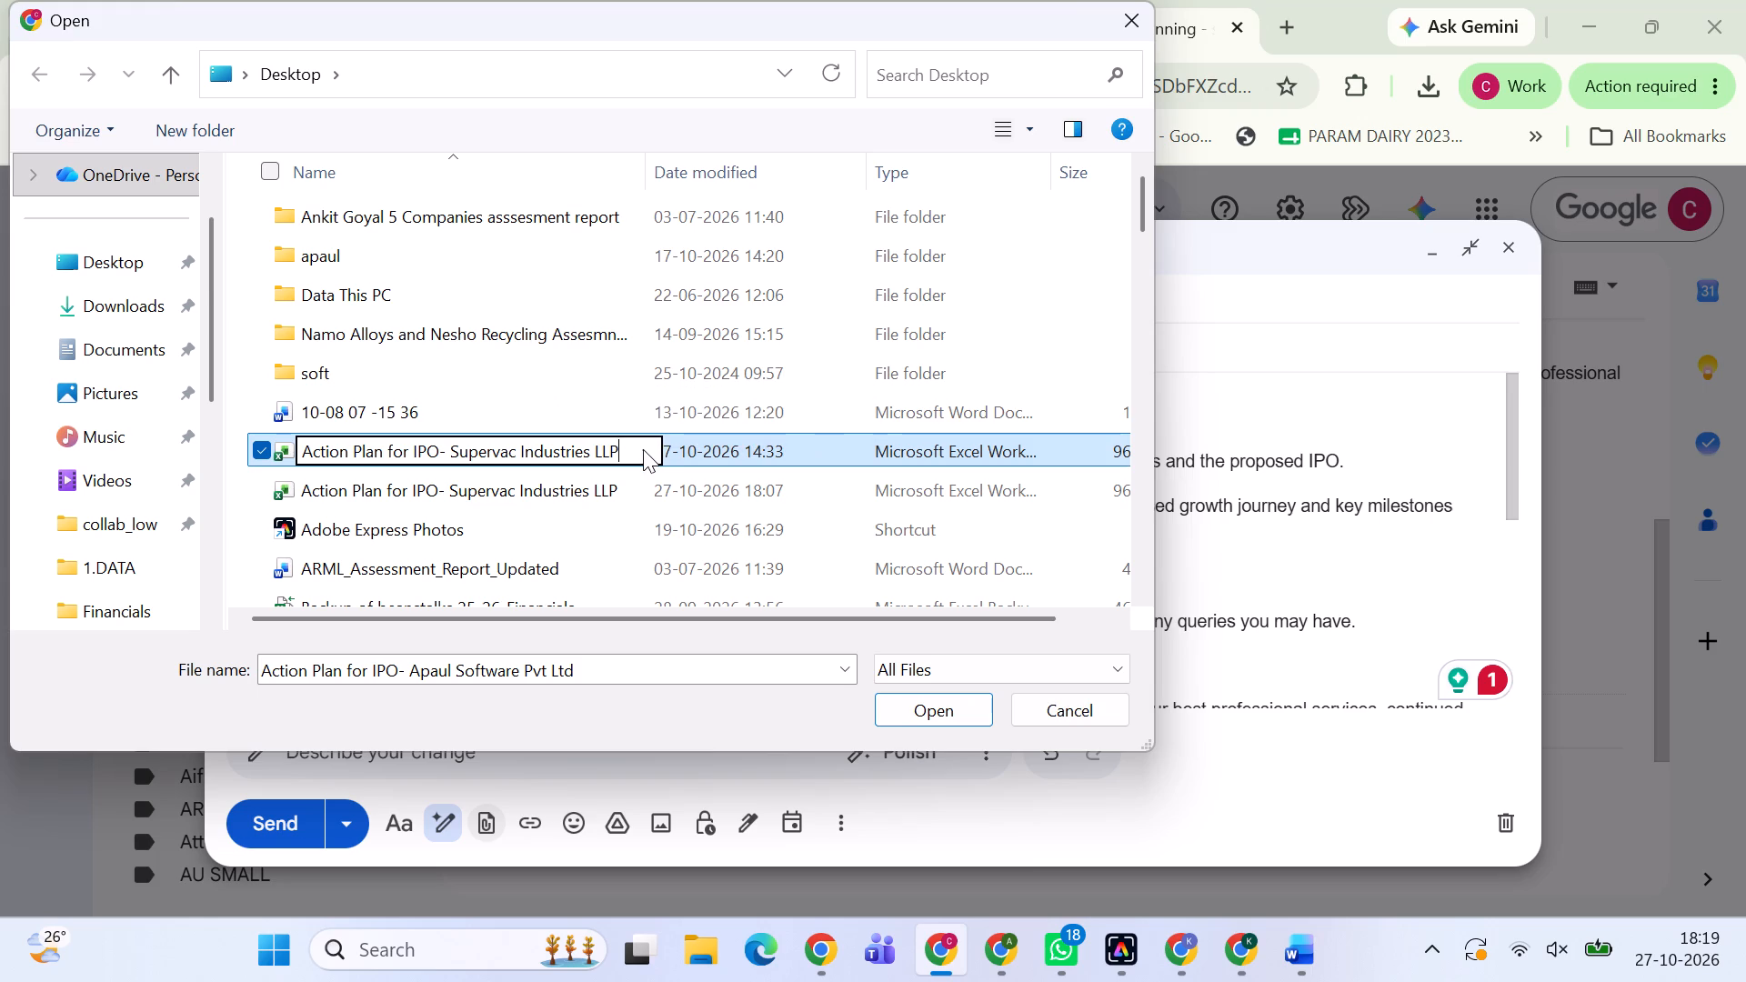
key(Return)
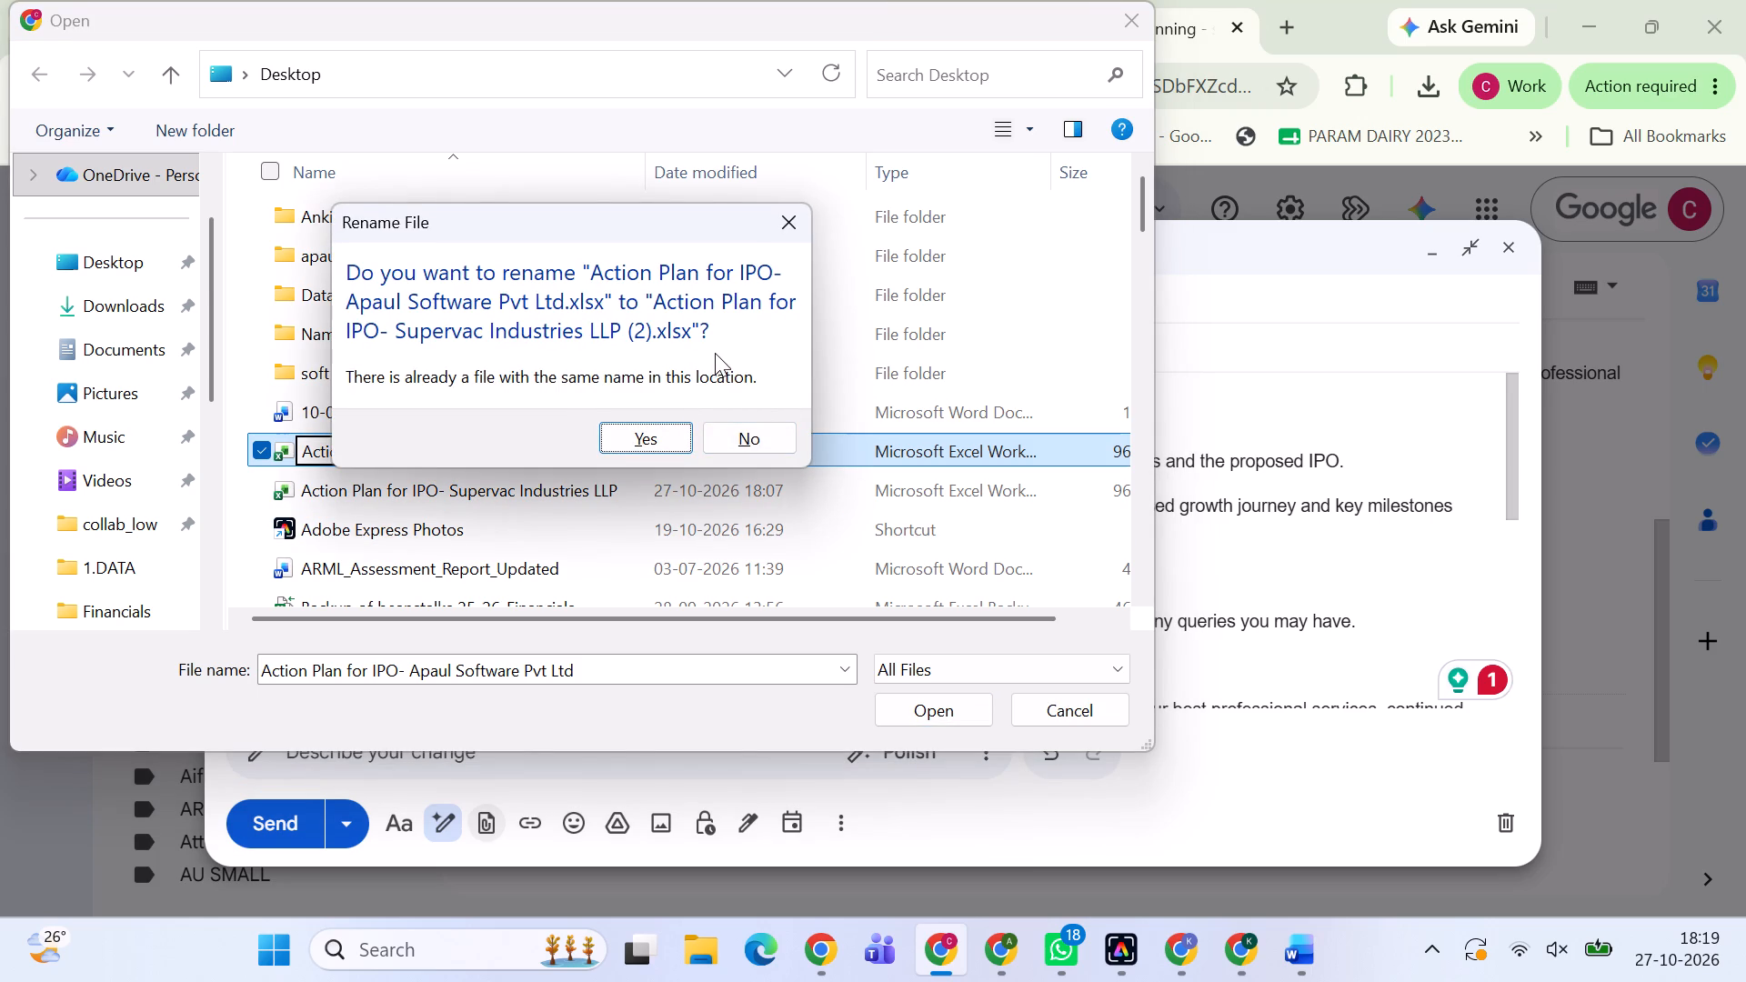
click(641, 437)
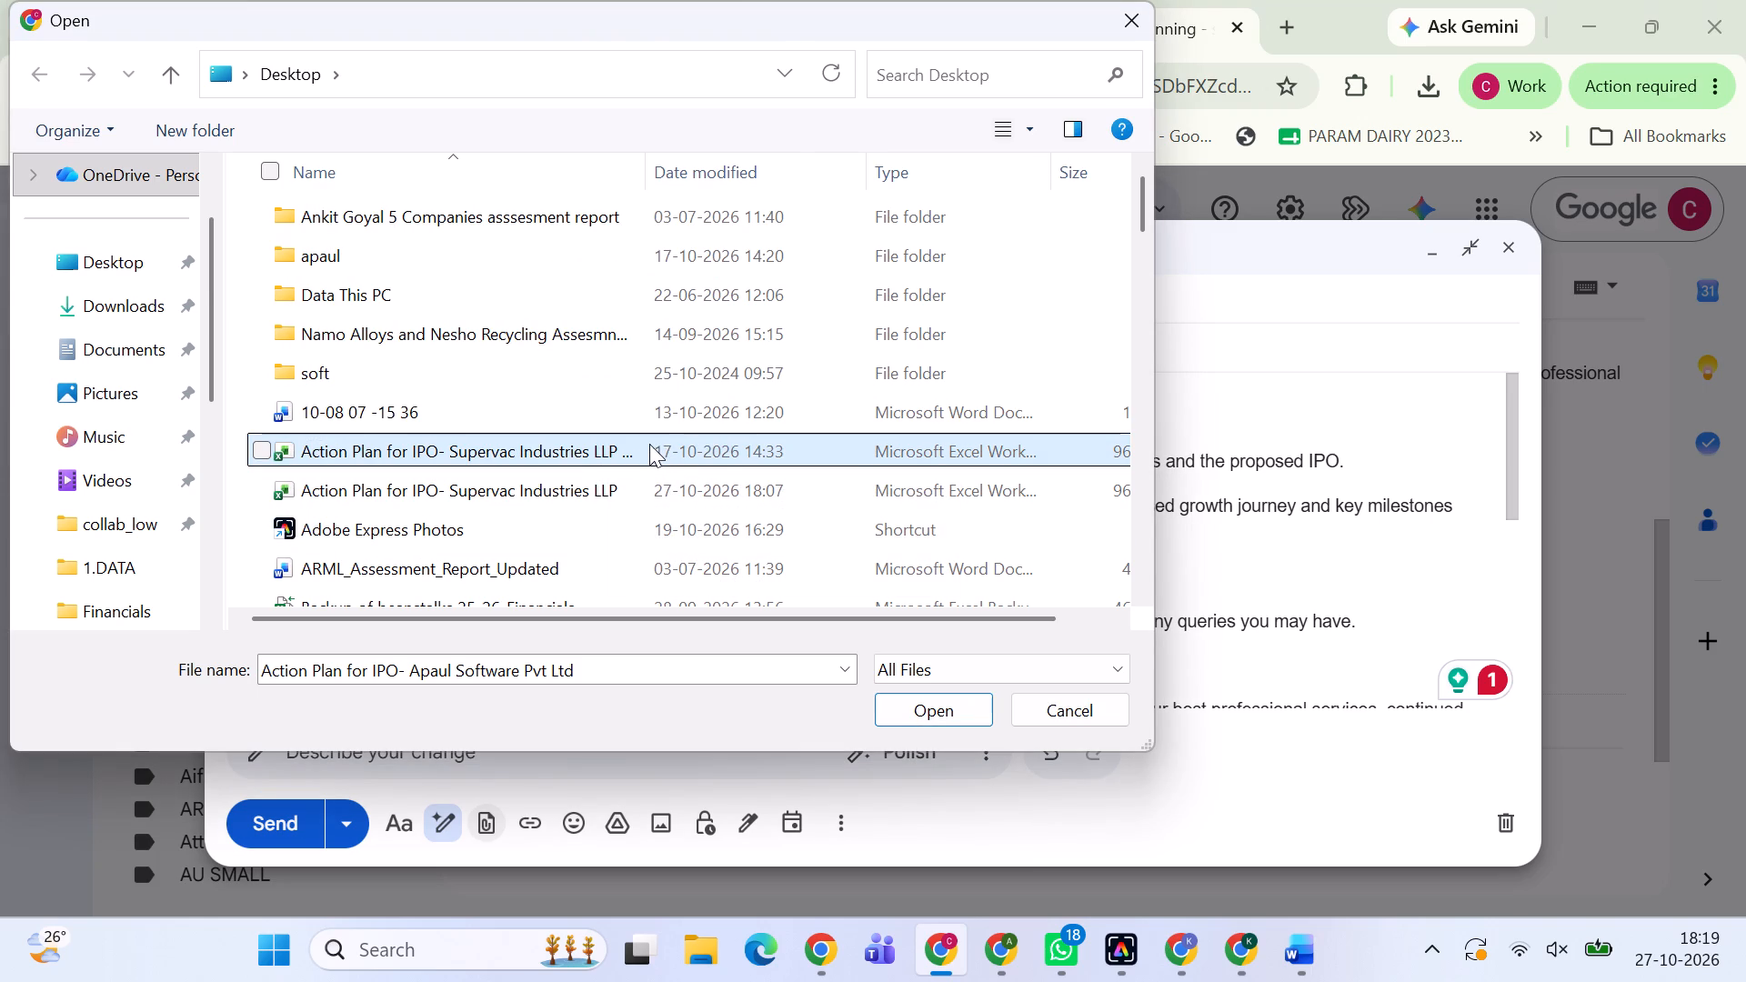
Attach the renamed "Action Plan for IPO- Supervac Industries LLP (2)" workbook to the draft.
click(649, 444)
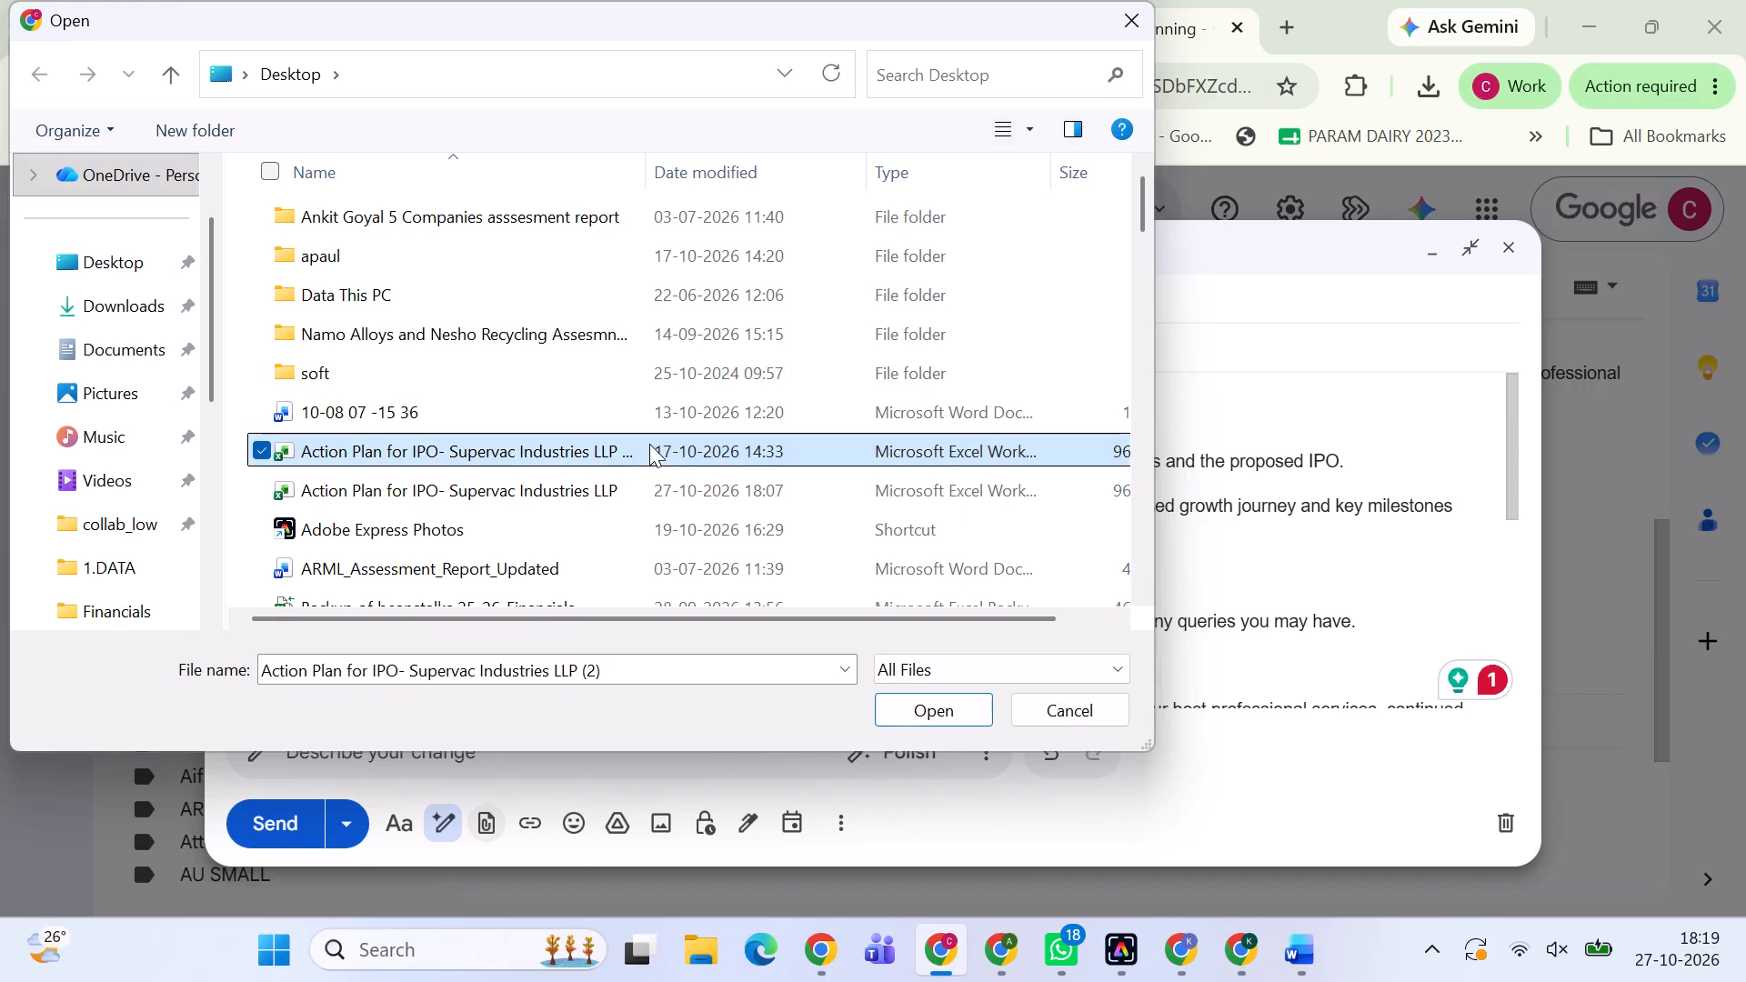
key(Return)
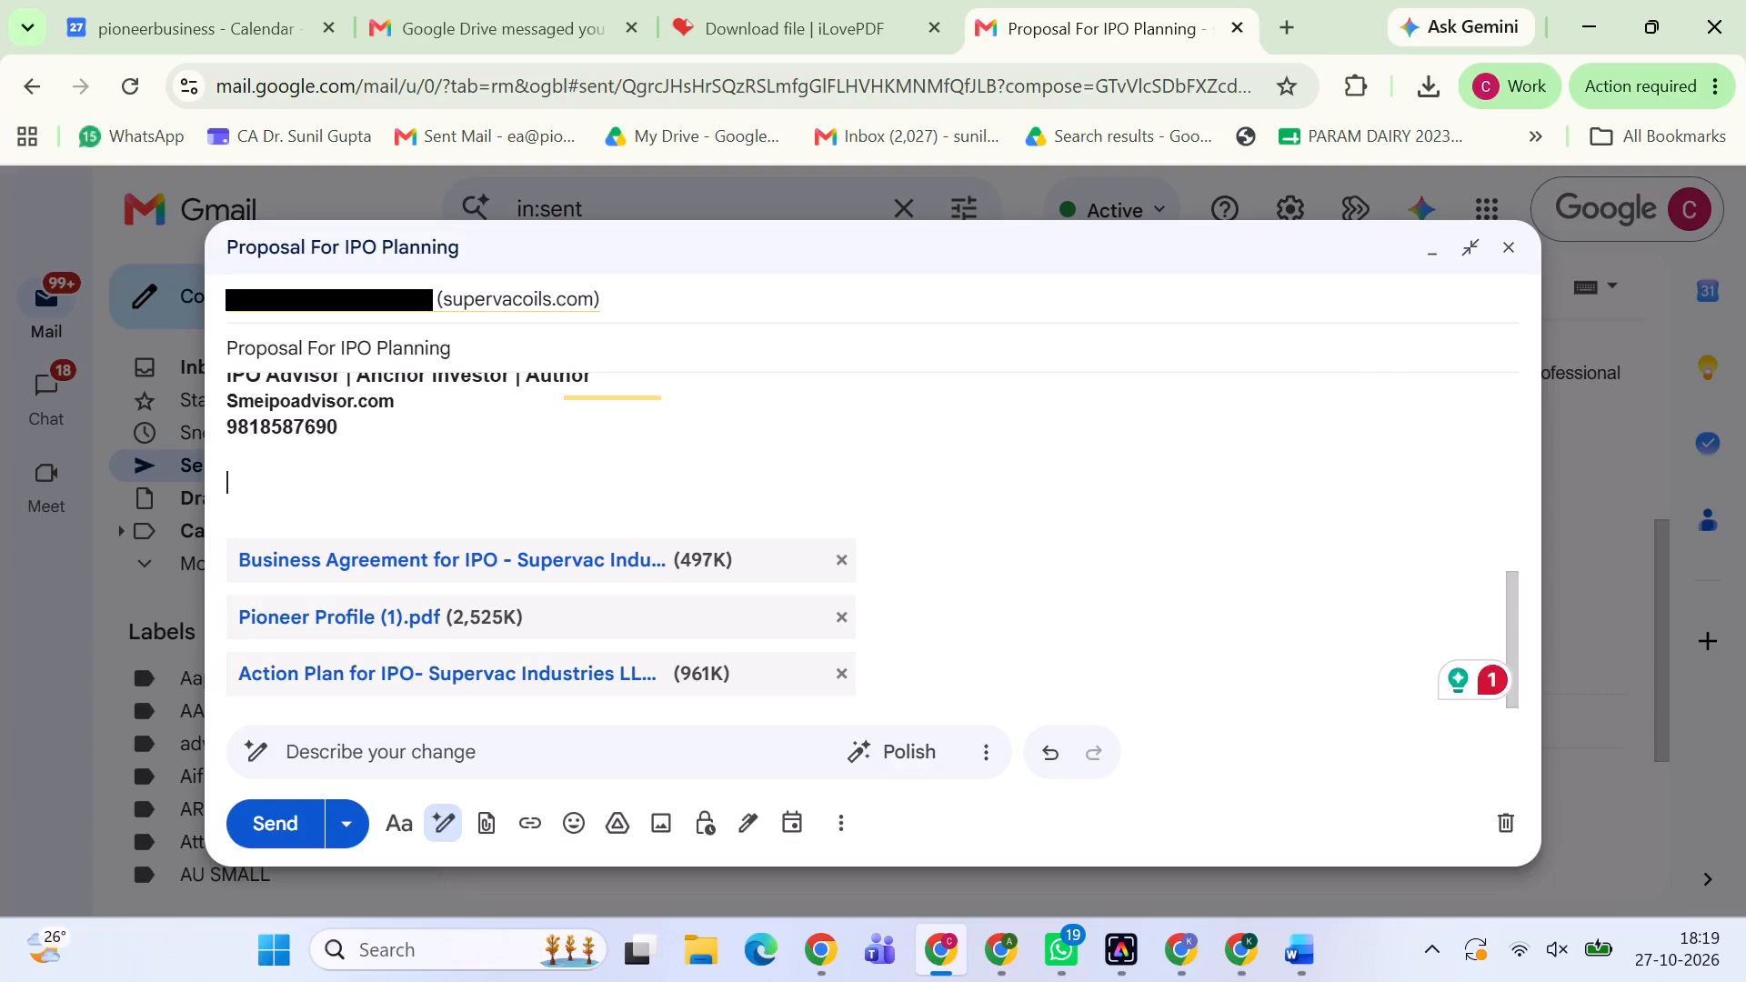
scroll(906, 457, up, 3)
scroll(906, 457, down, 4)
click(1437, 256)
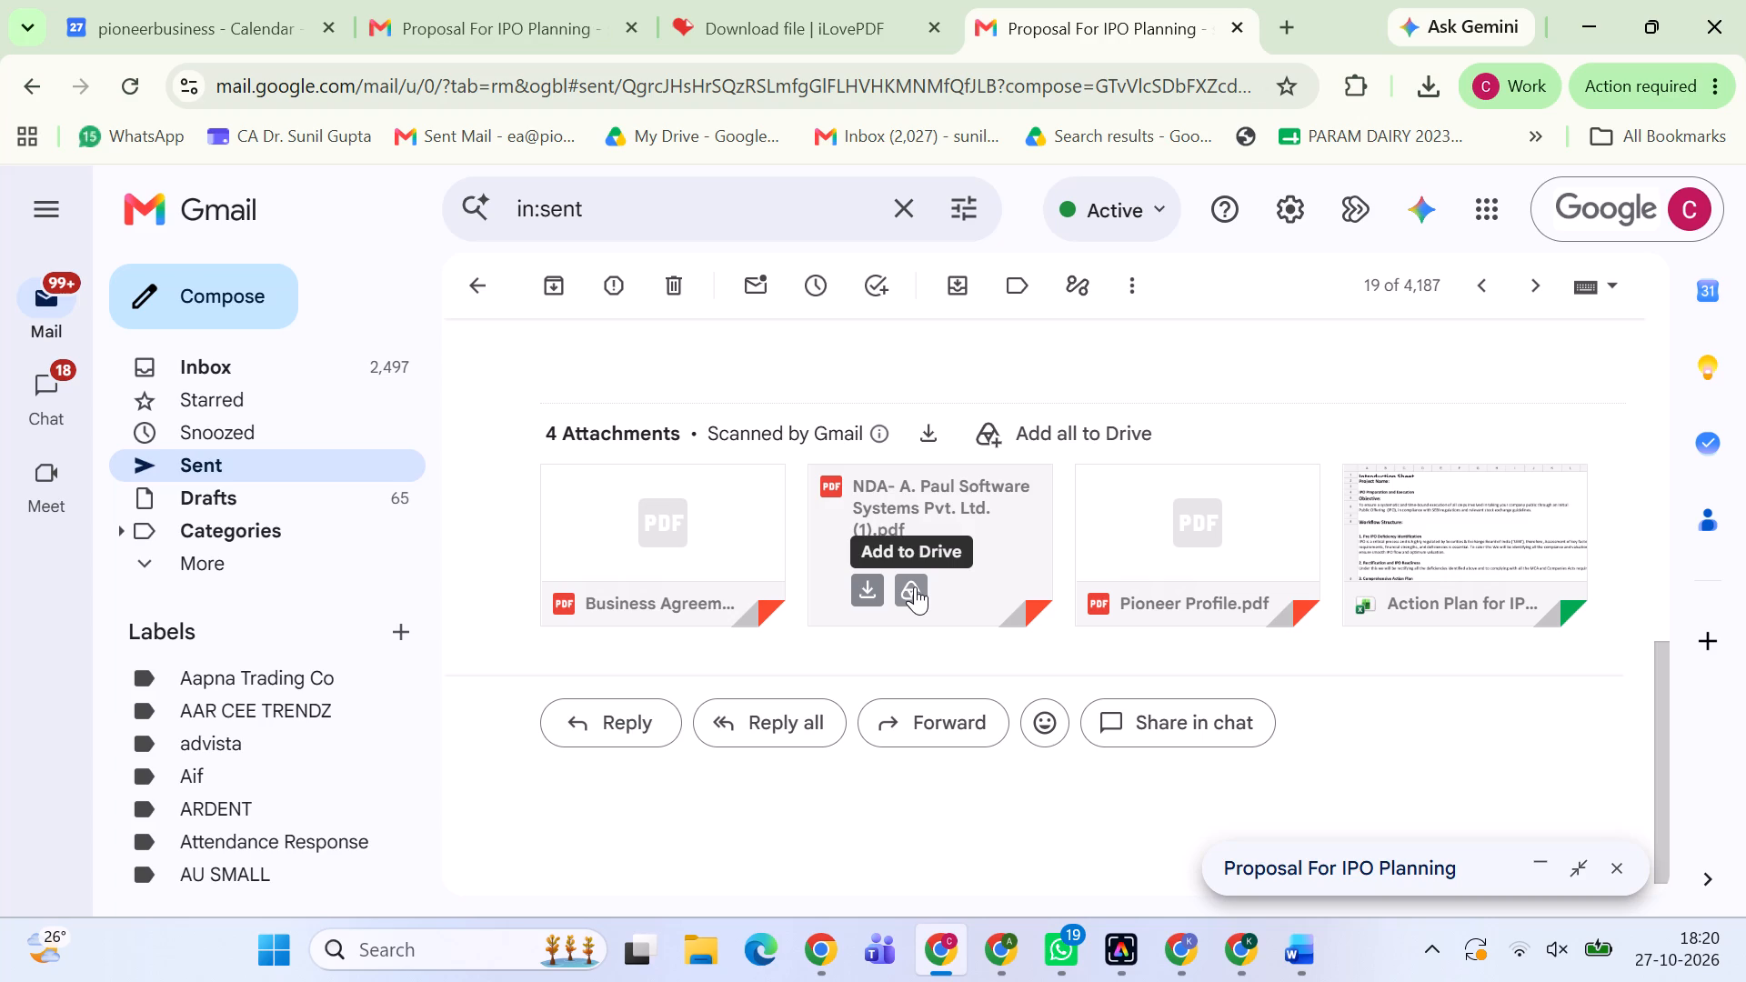
click(868, 582)
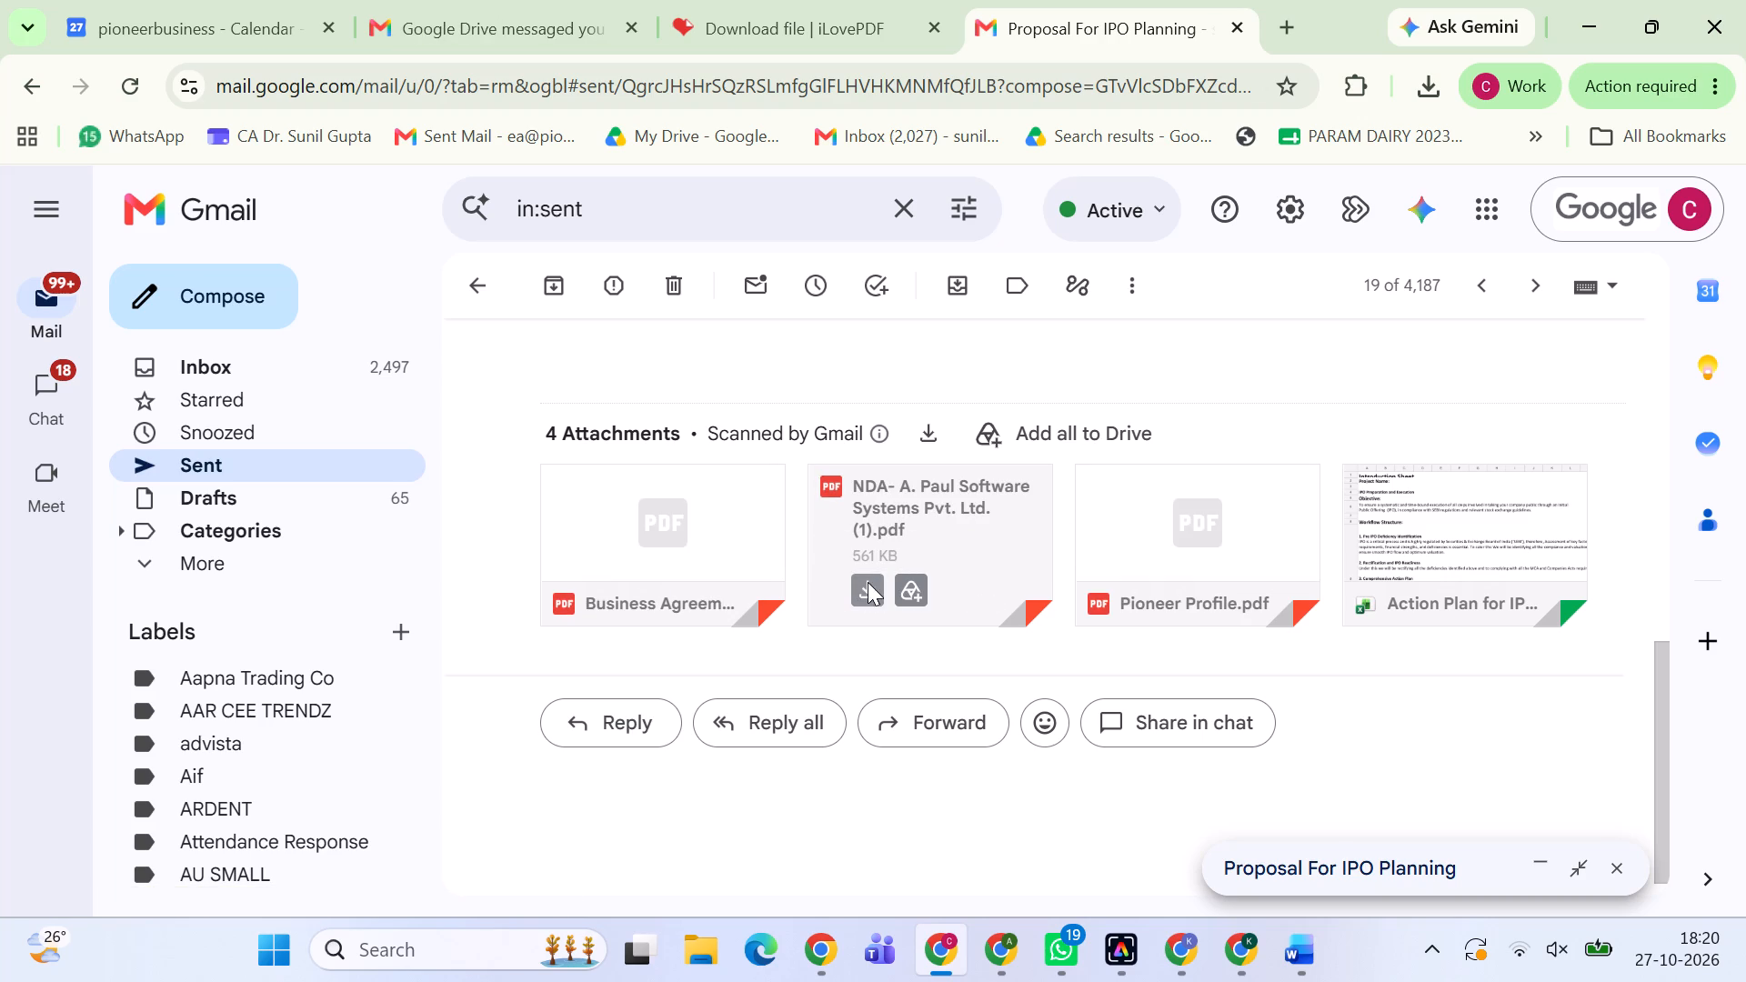
click(925, 709)
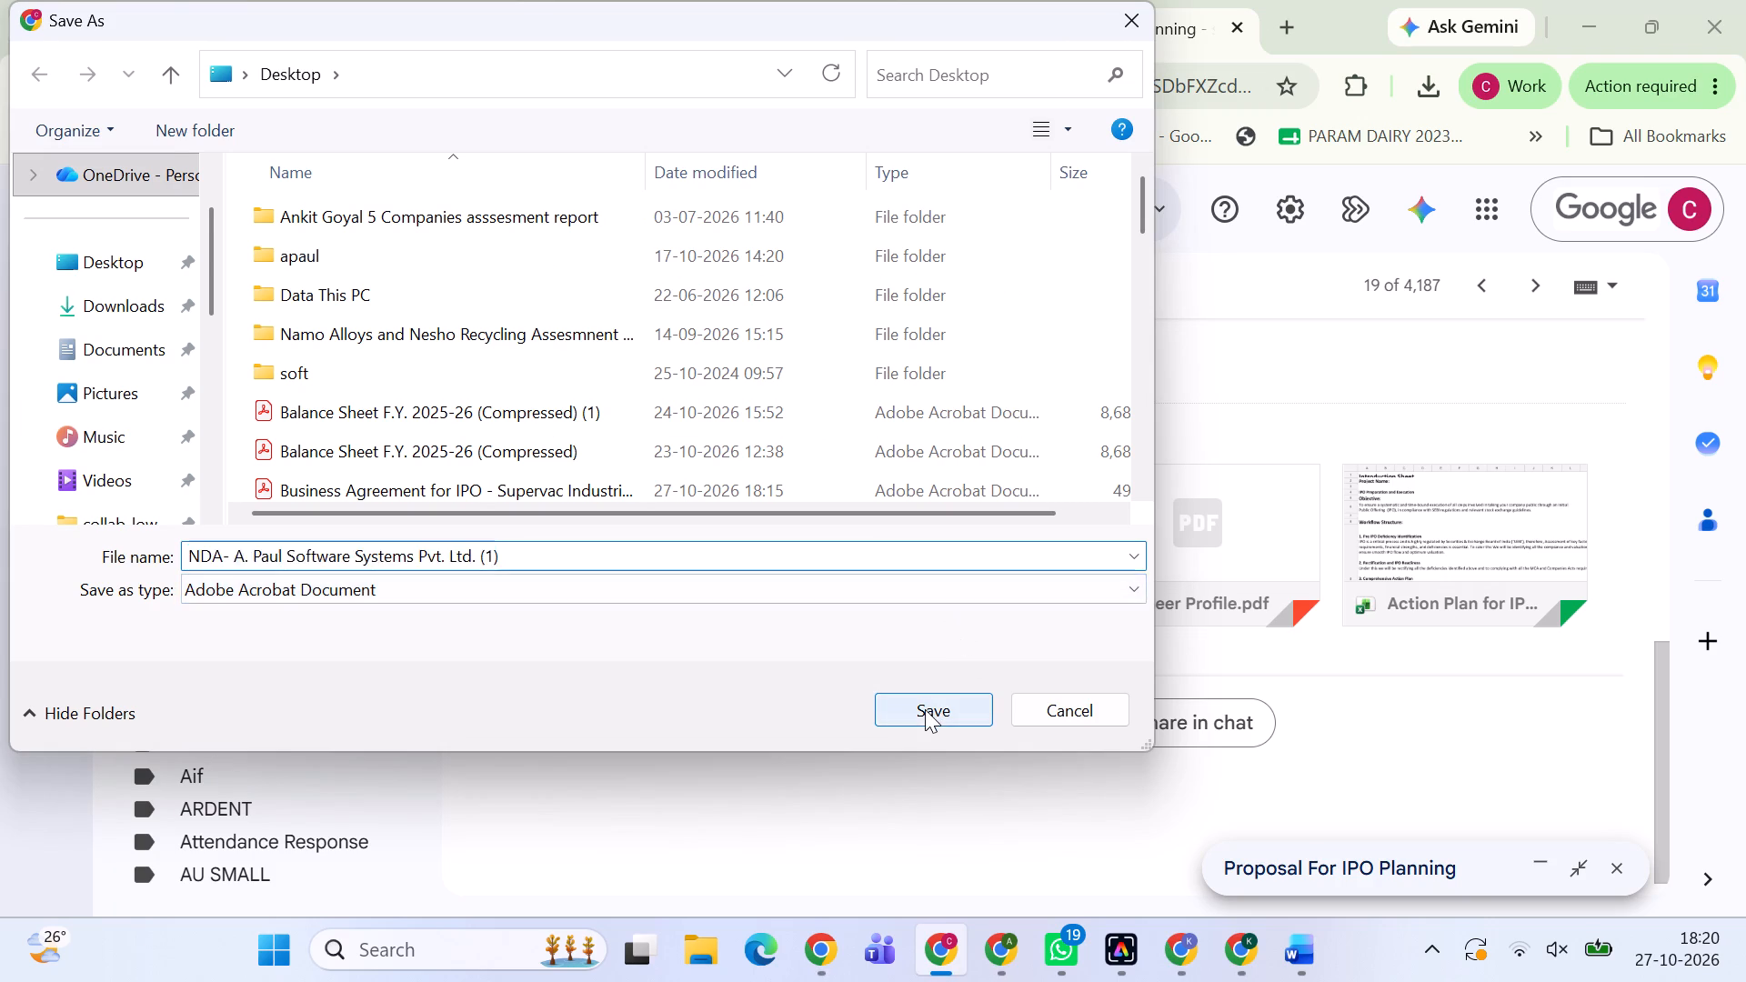
Search the web for "pdf to word" in a new browser tab and open iLovePDF's PDF to Word converter.
click(785, 0)
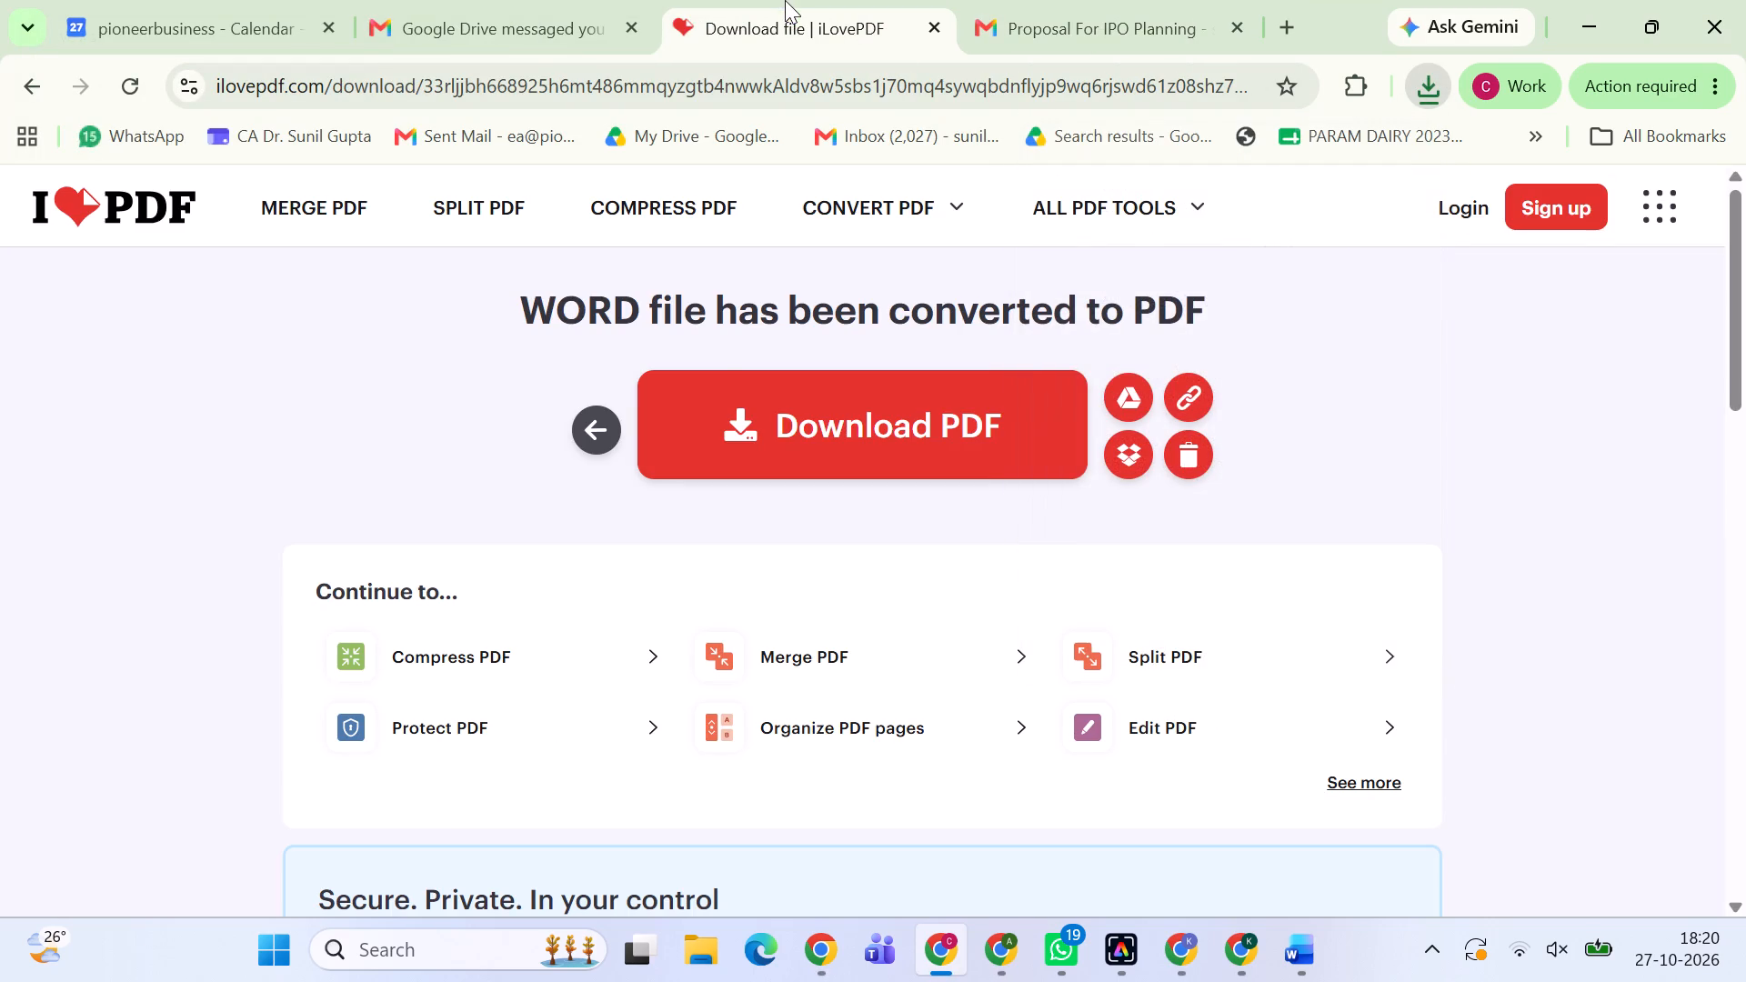
scroll(895, 416, up, 4)
scroll(455, 336, up, 4)
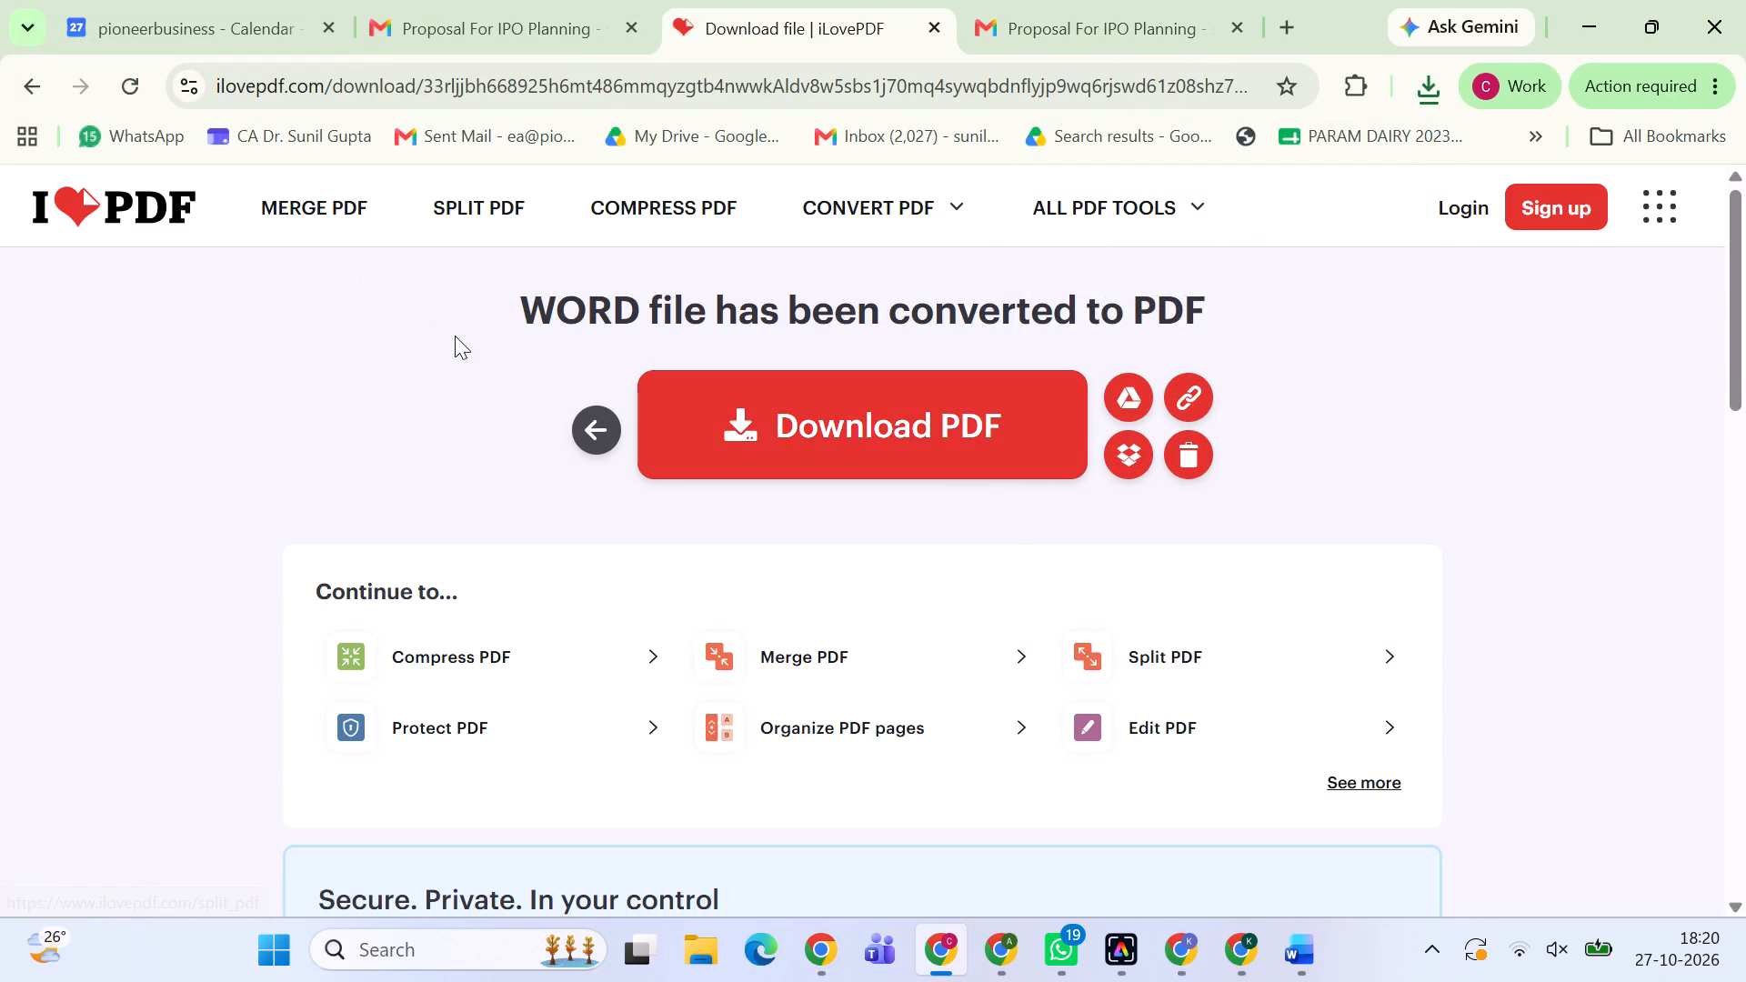
click(1281, 11)
click(1084, 94)
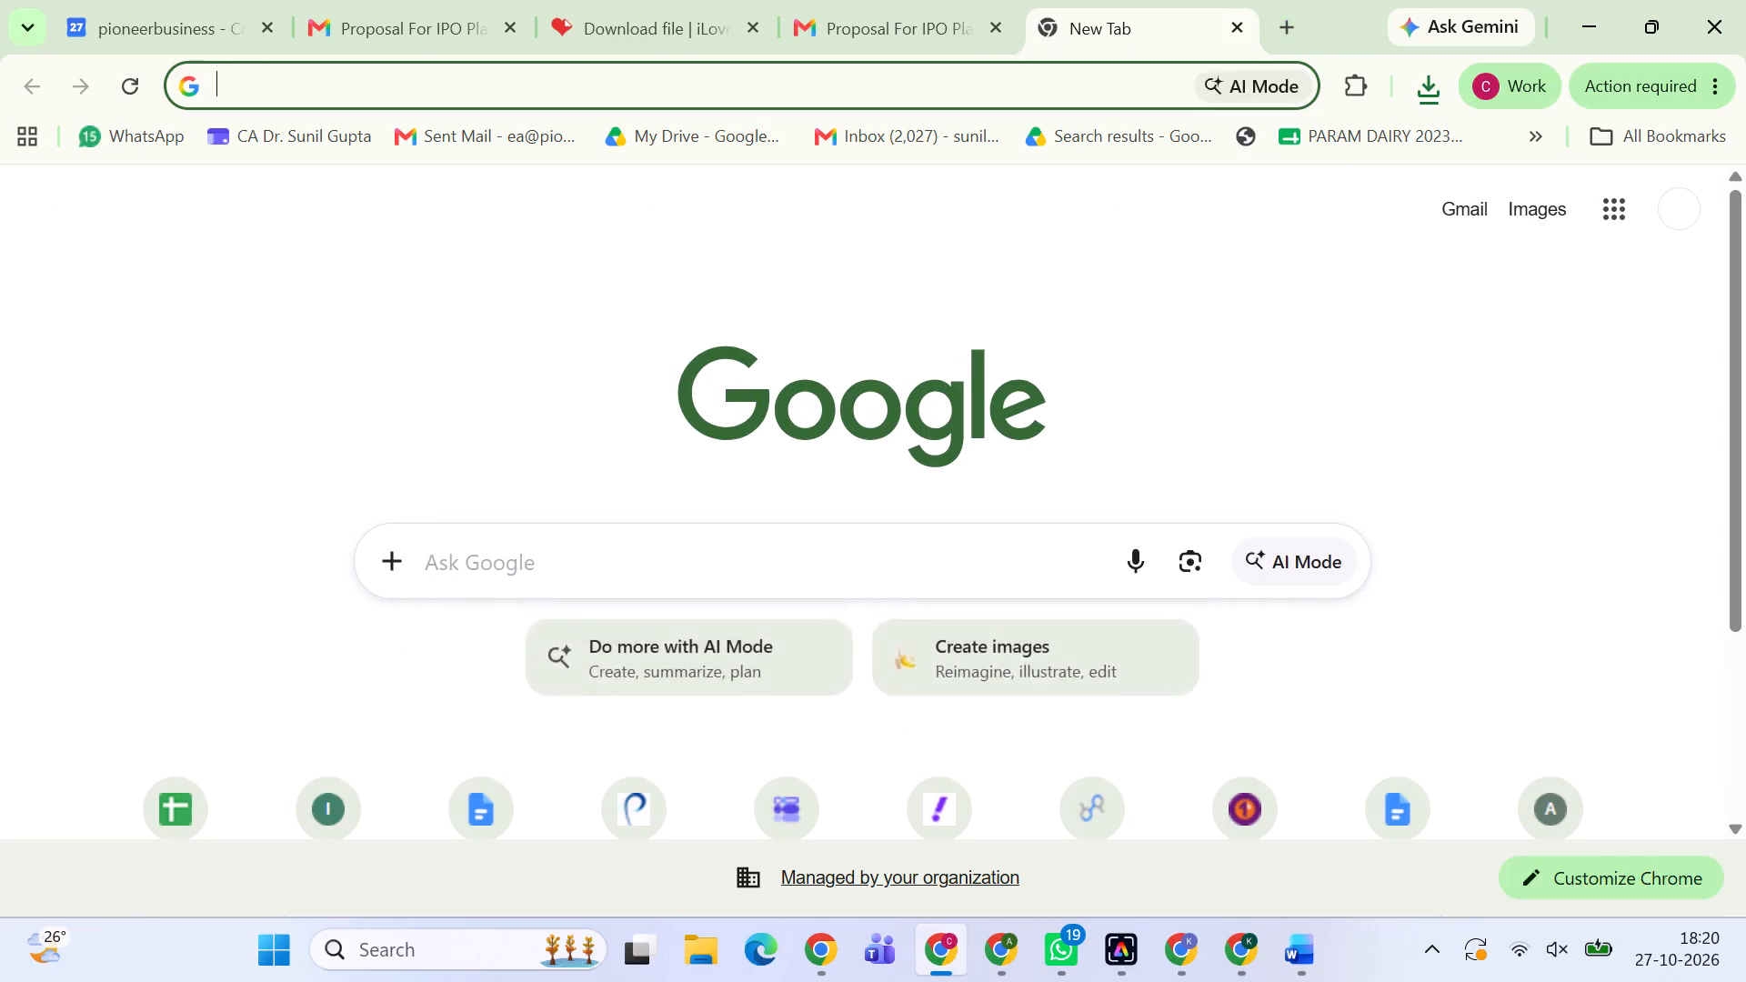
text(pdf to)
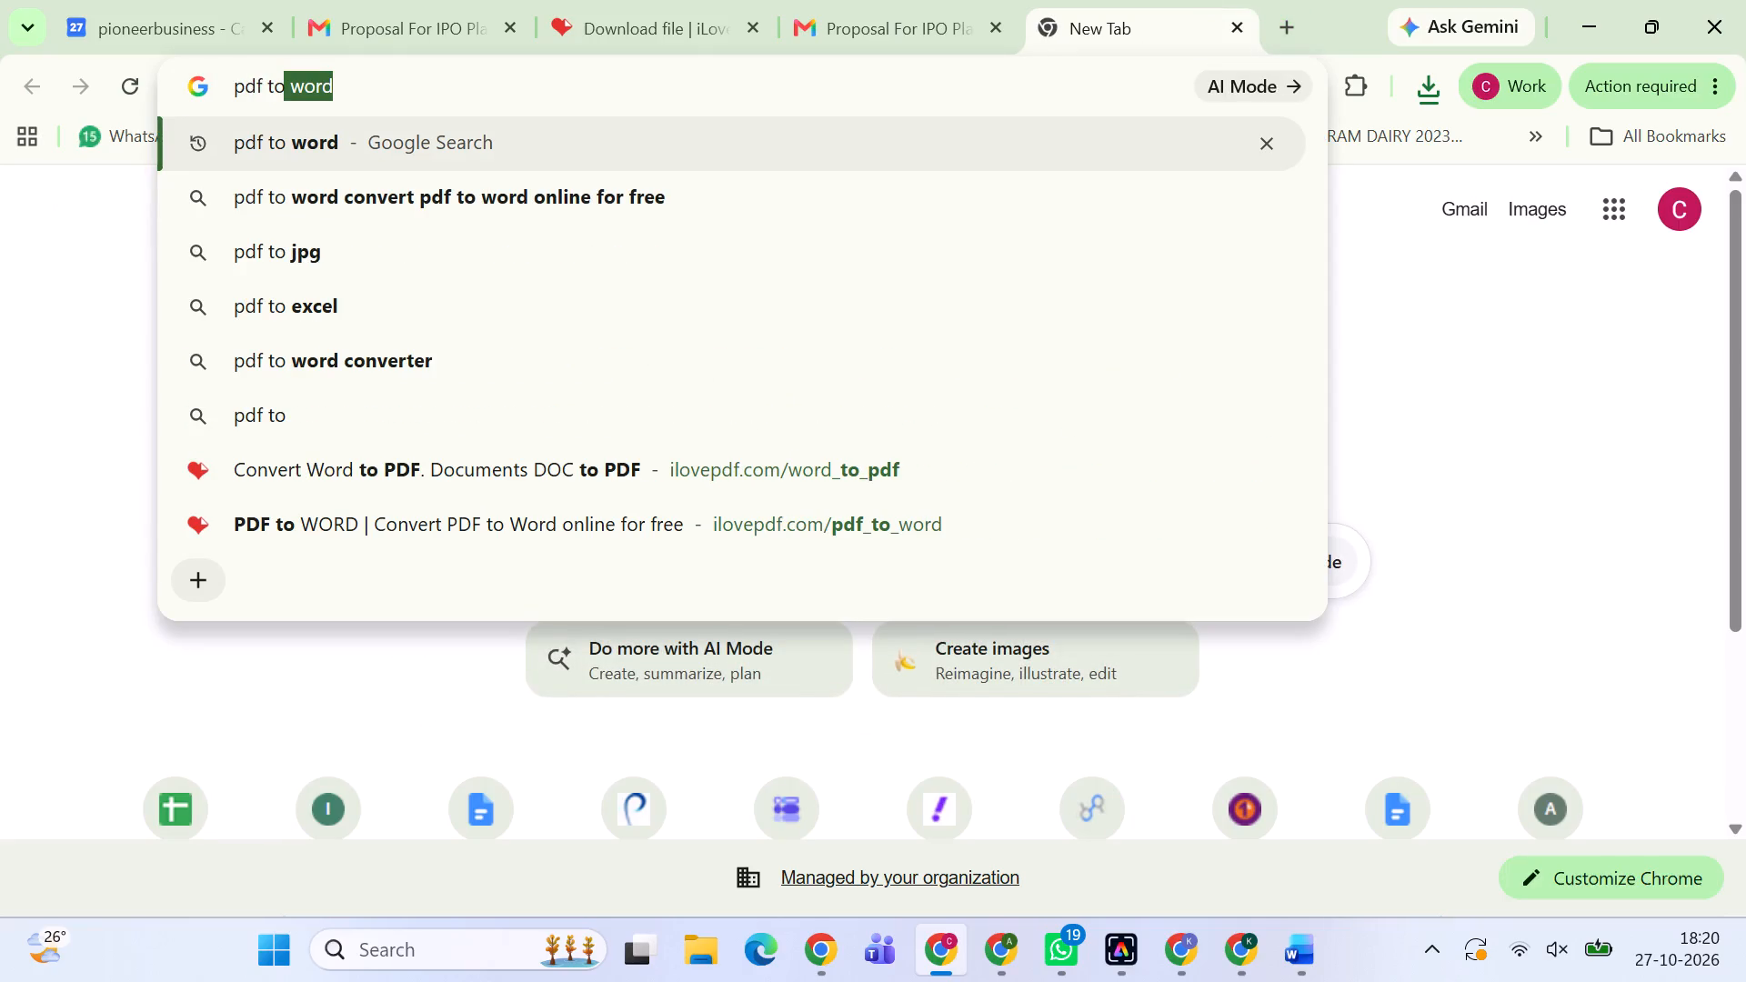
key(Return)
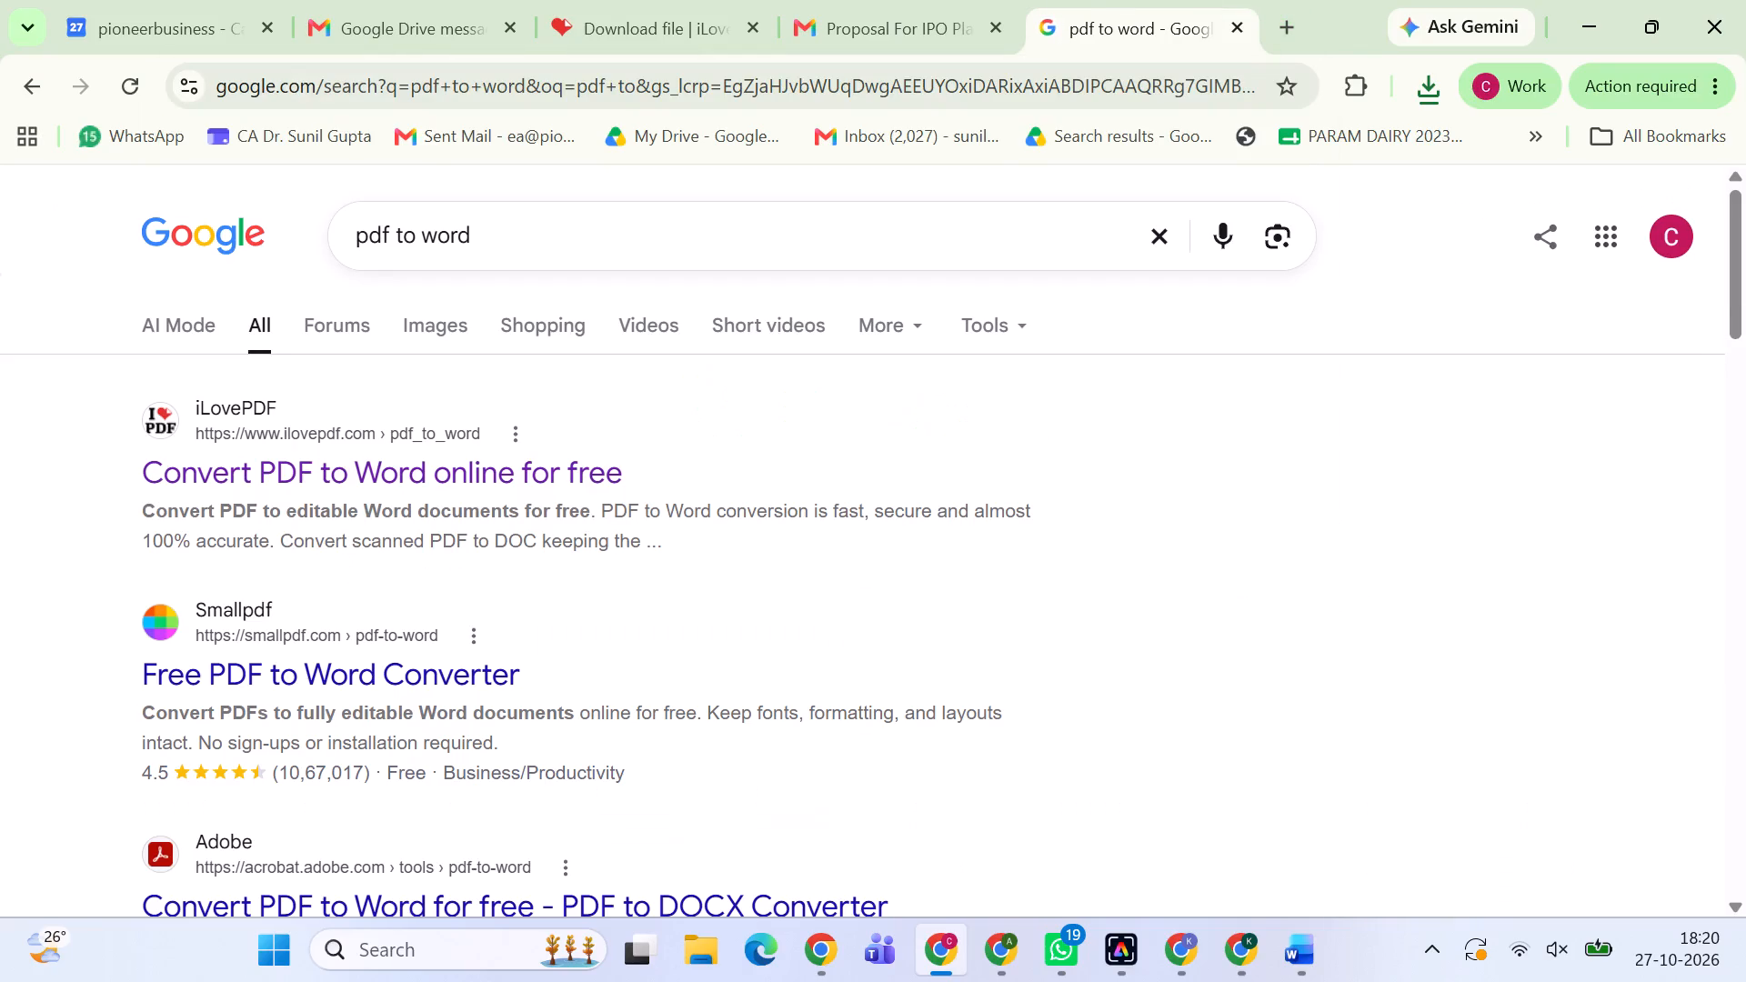
click(575, 468)
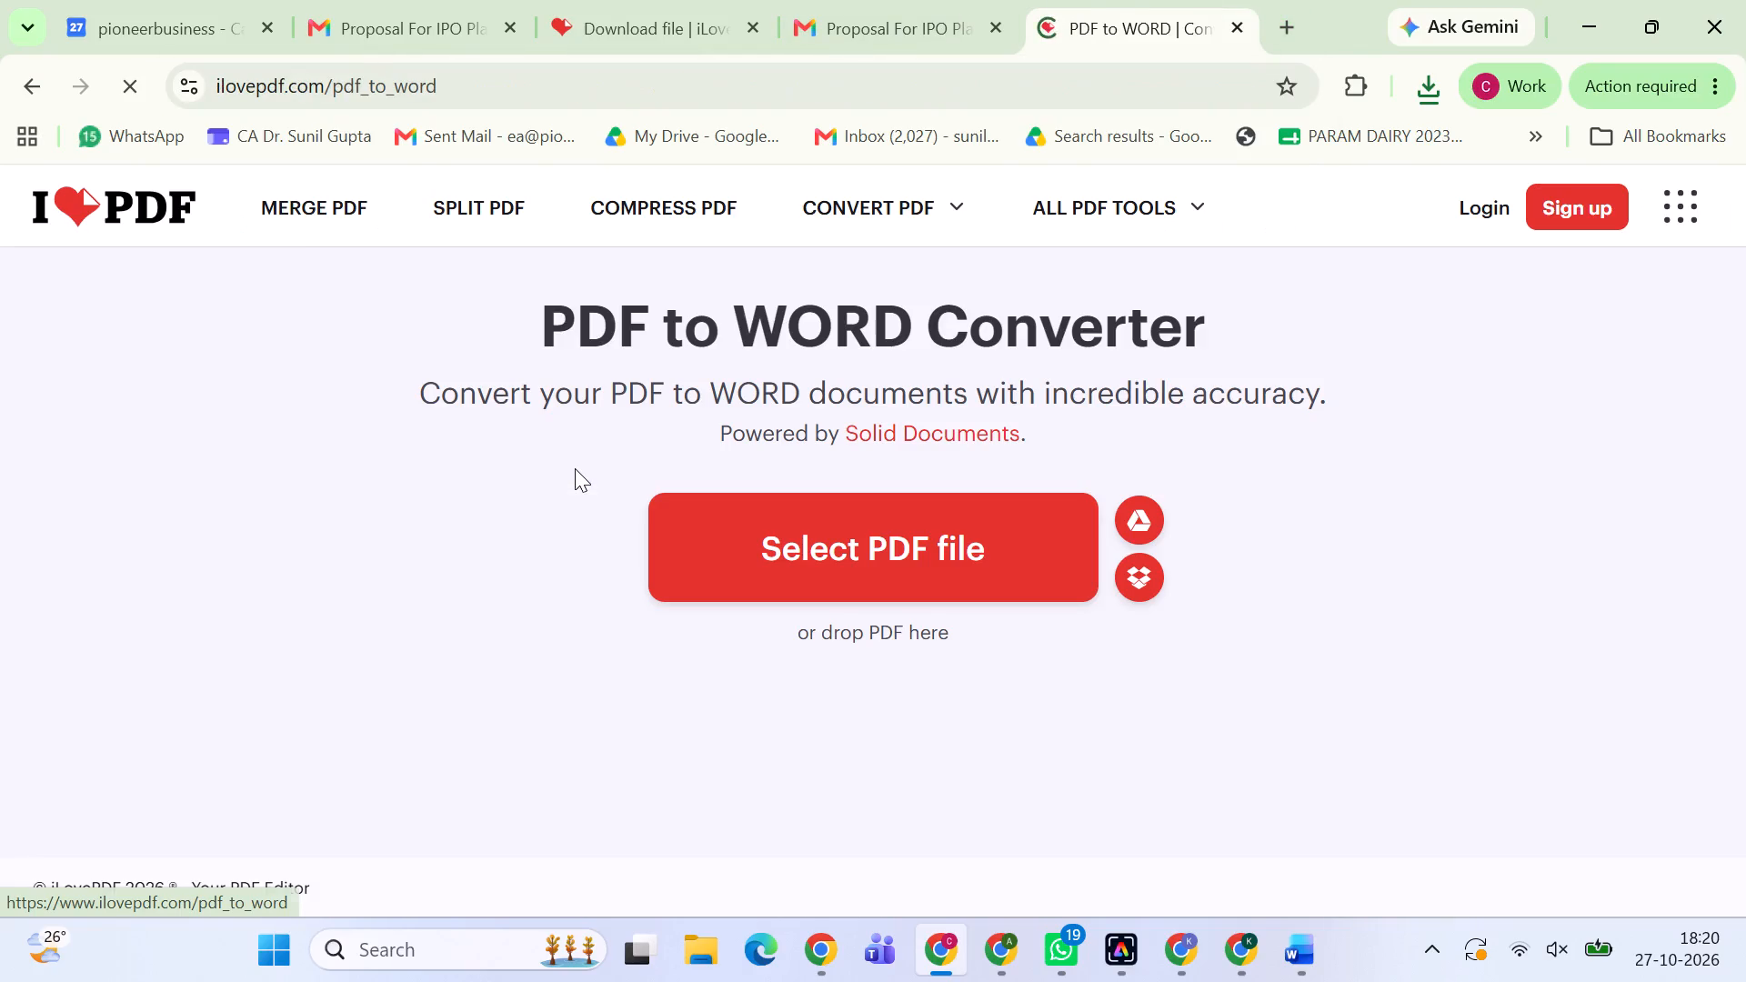
Choose "NDA- A. Paul Software Systems Pvt. Ltd. (1).pdf" from the Desktop as the file for Word conversion.
click(874, 568)
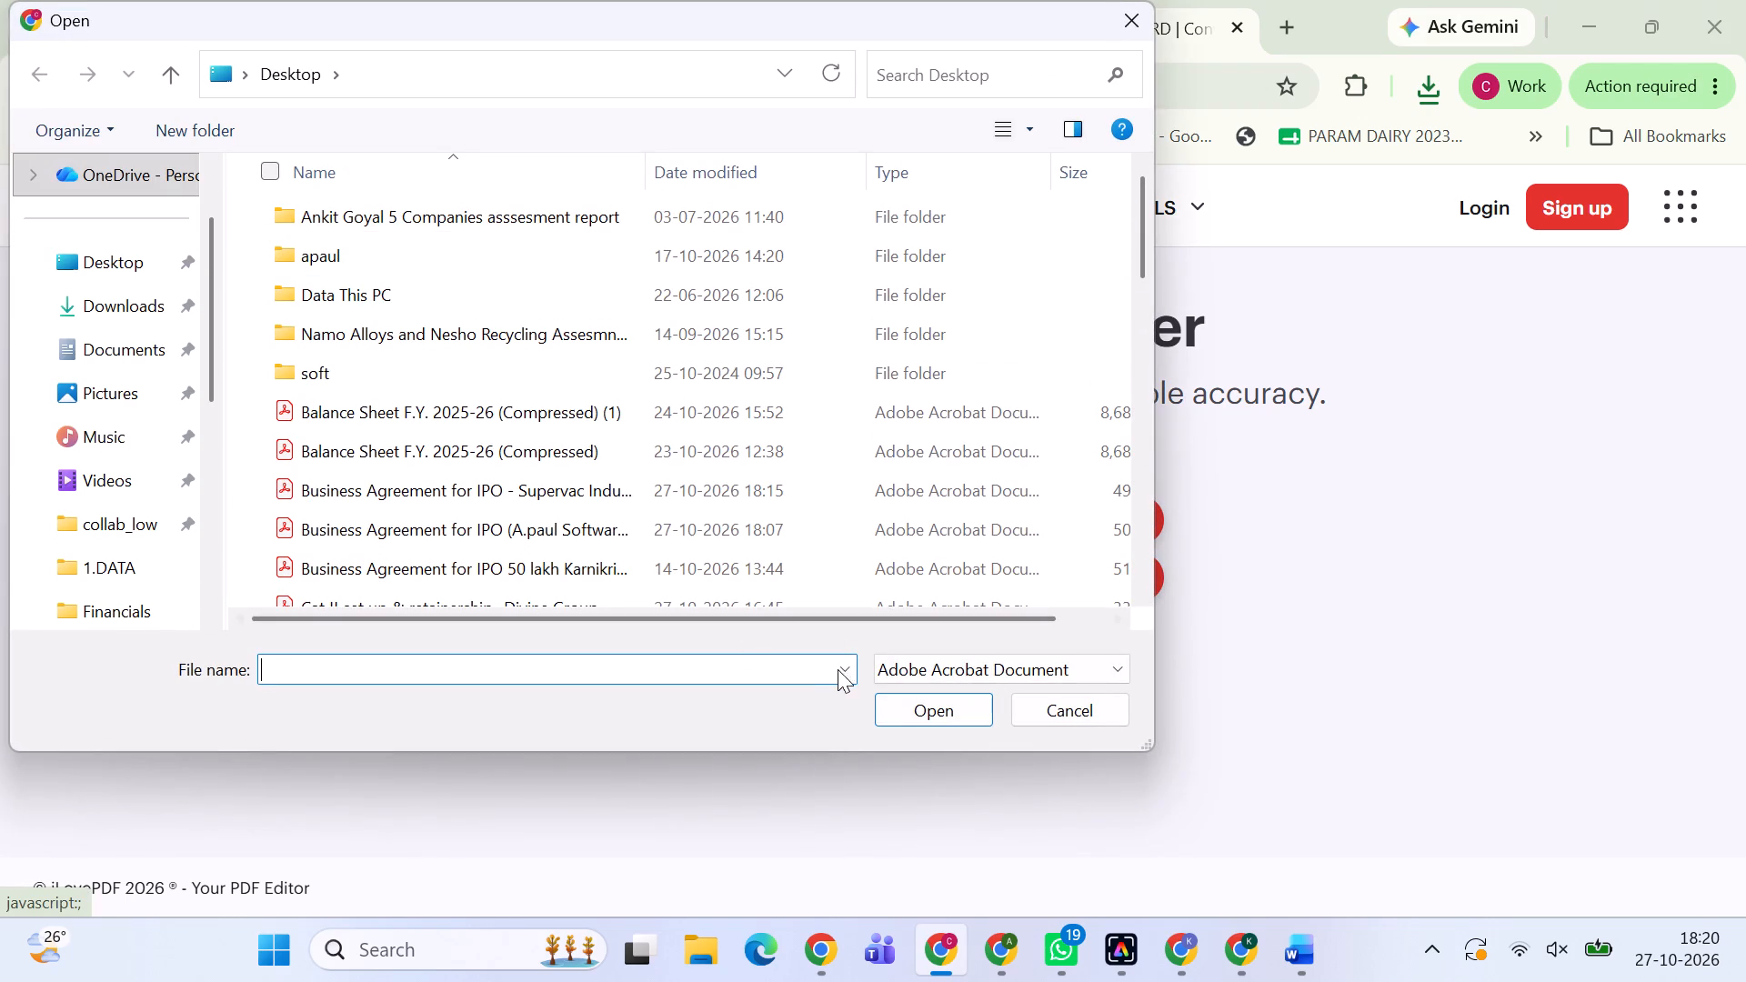
click(849, 669)
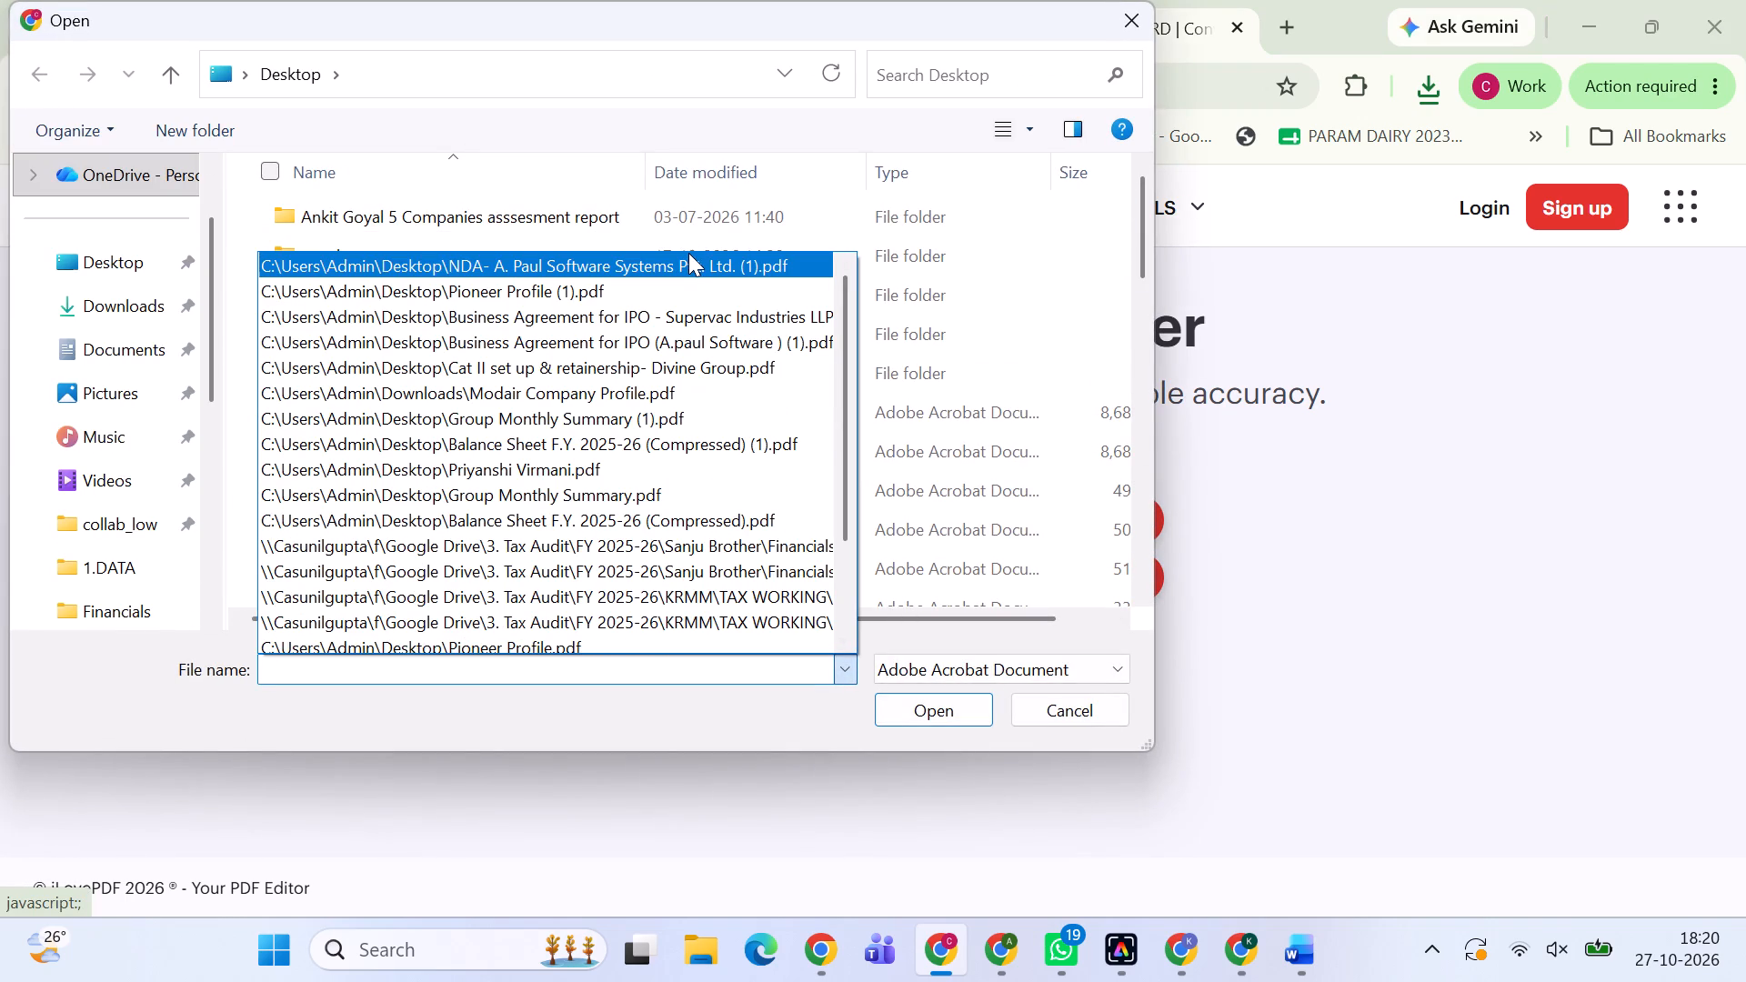
click(688, 253)
key(Return)
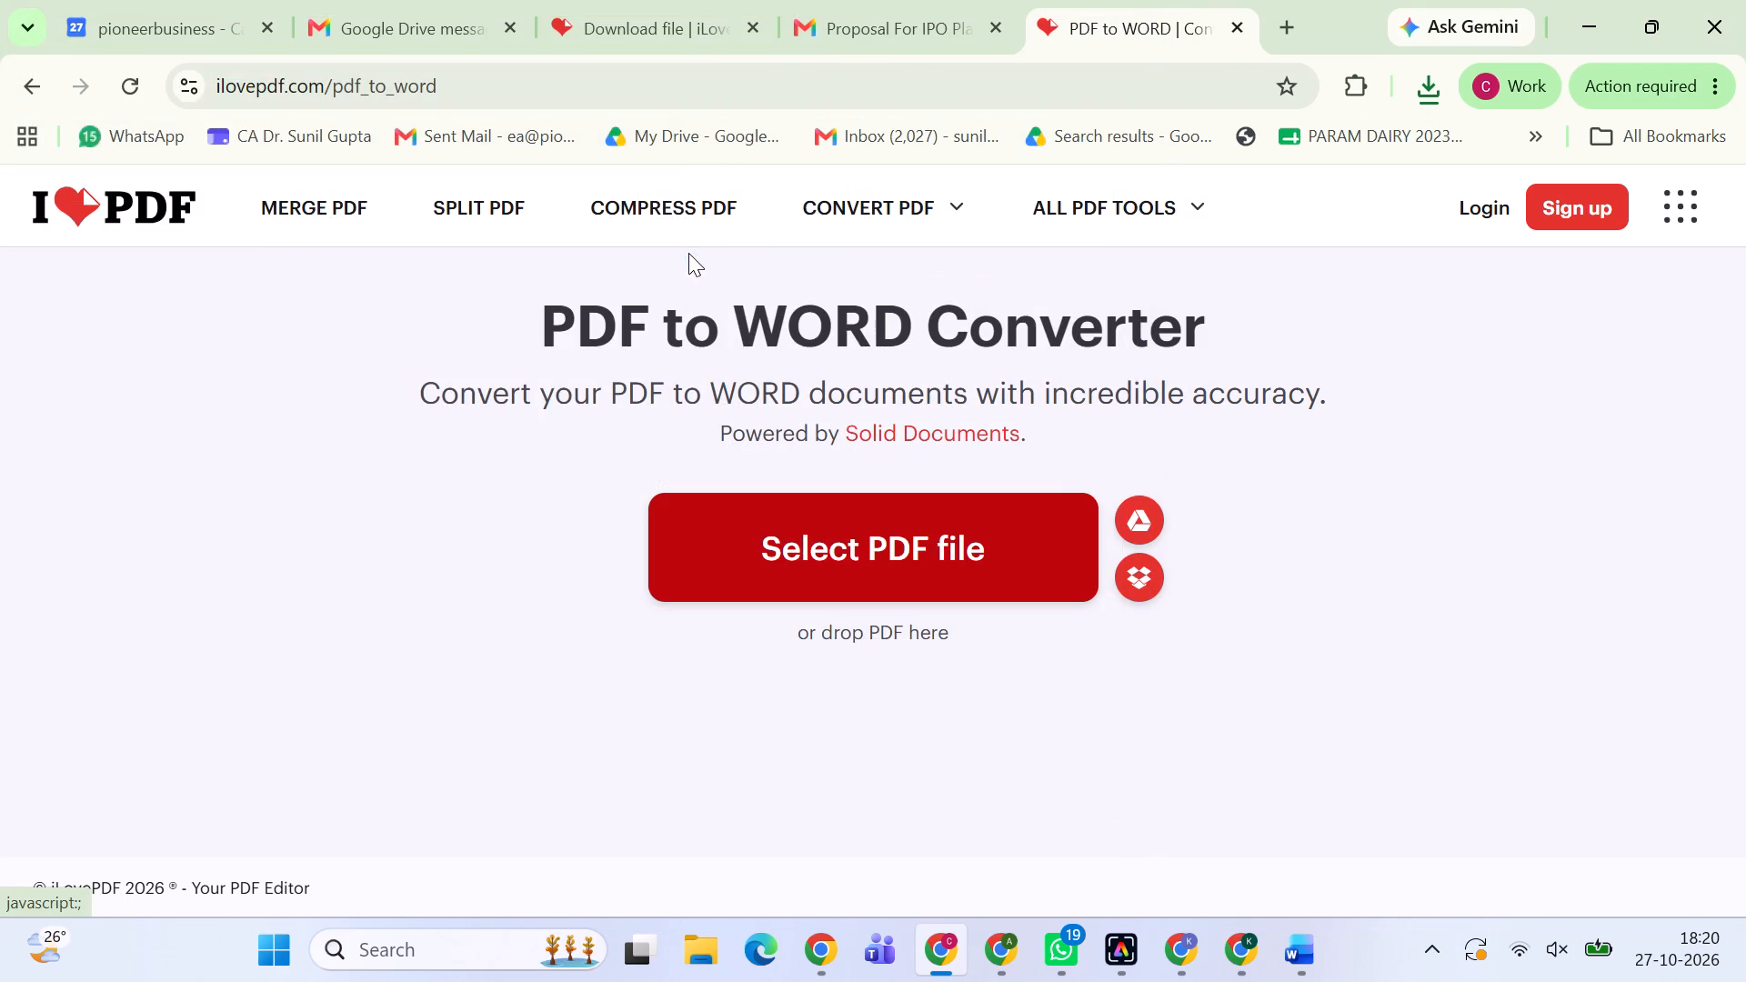
Convert the NDA PDF to Word and save the result on the Desktop as "NDA- A. Paul Software Systems Pvt. Ltd. (1)".
click(1370, 807)
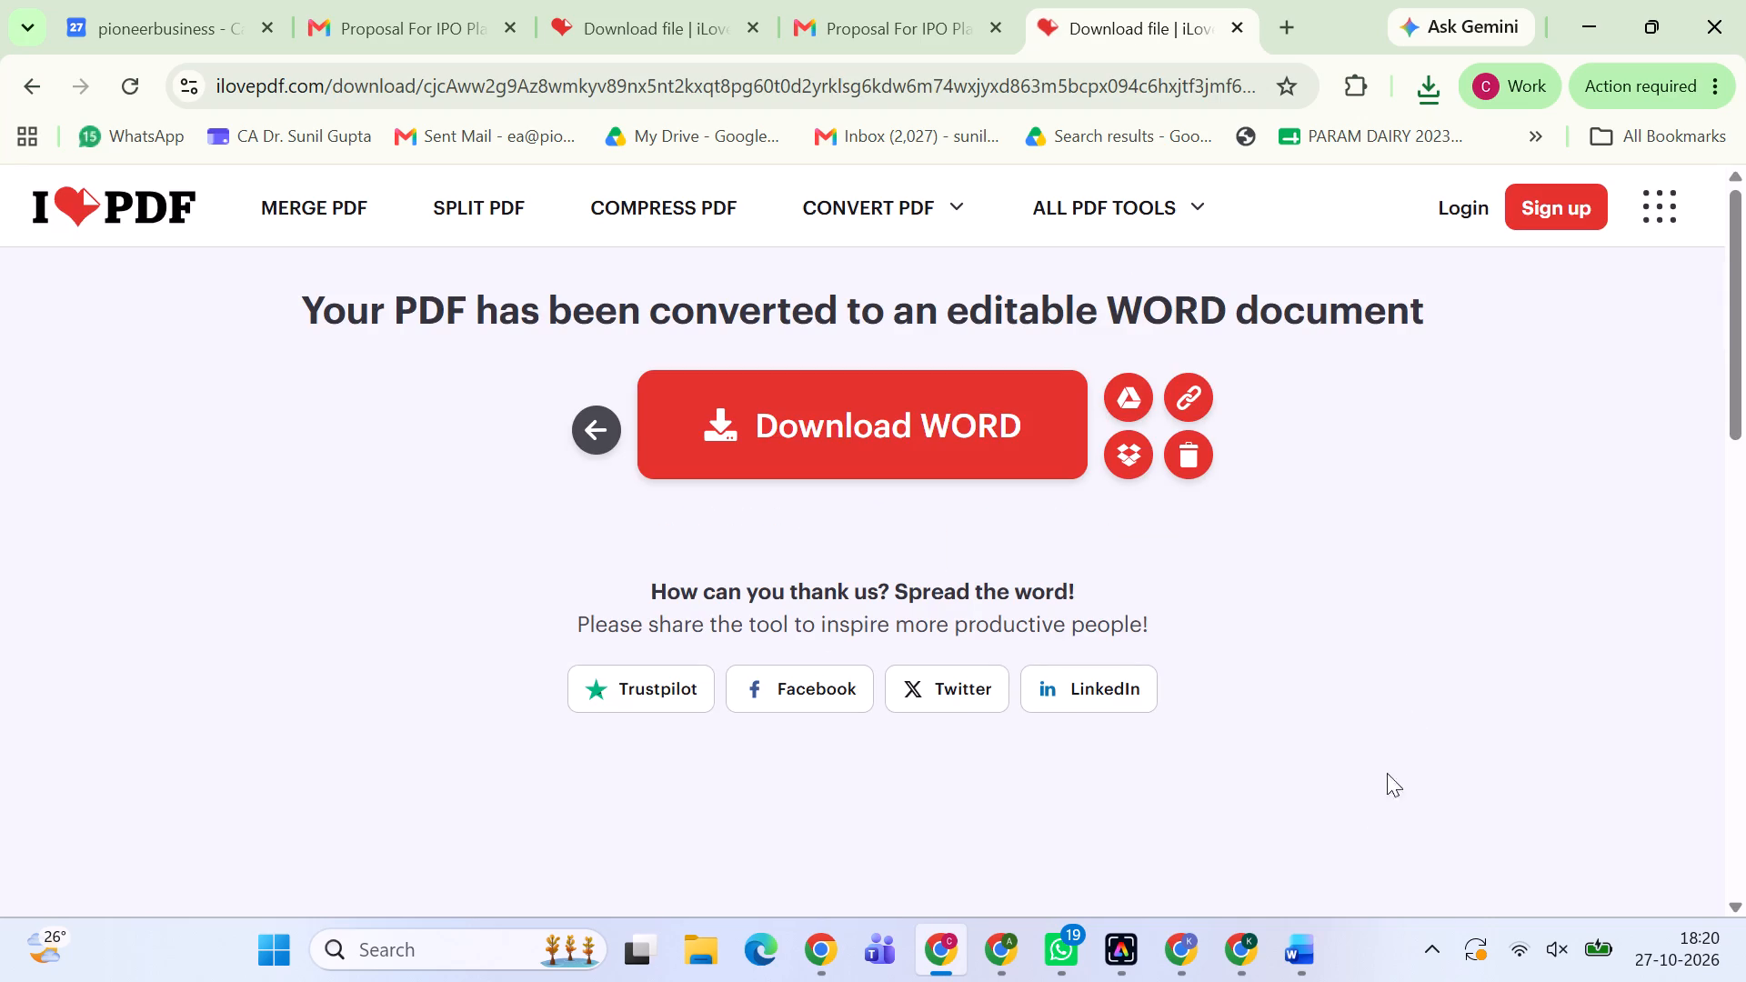
click(993, 440)
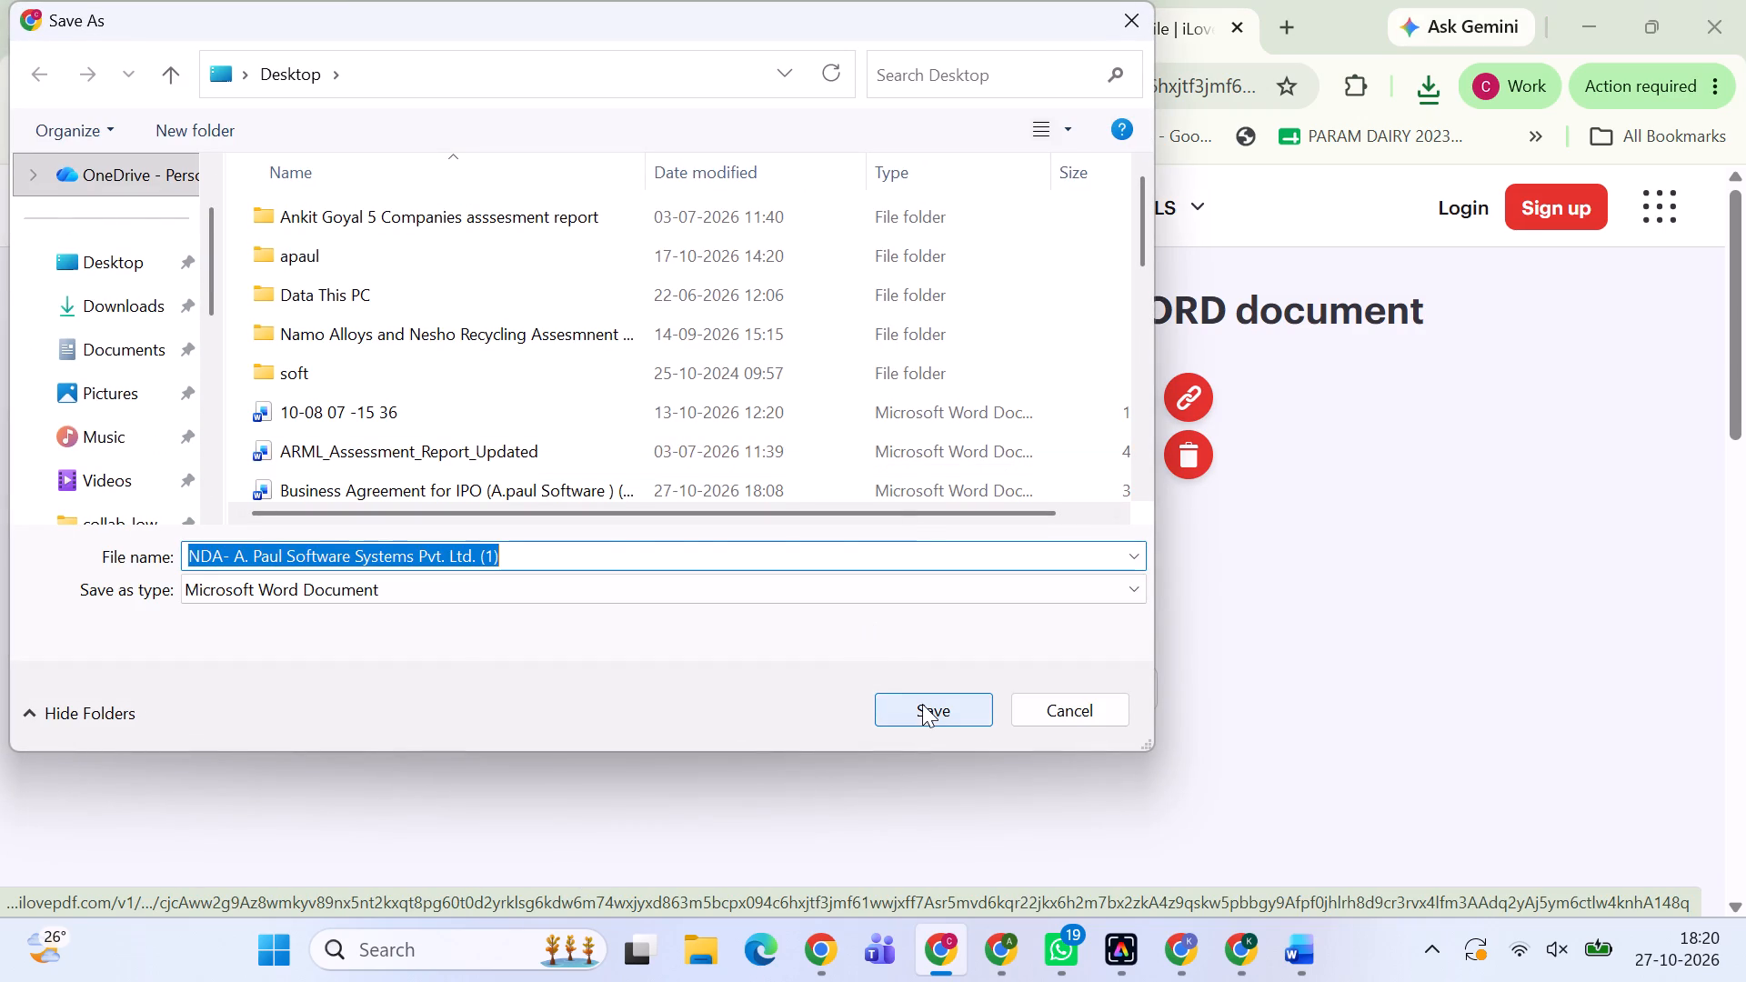
click(922, 704)
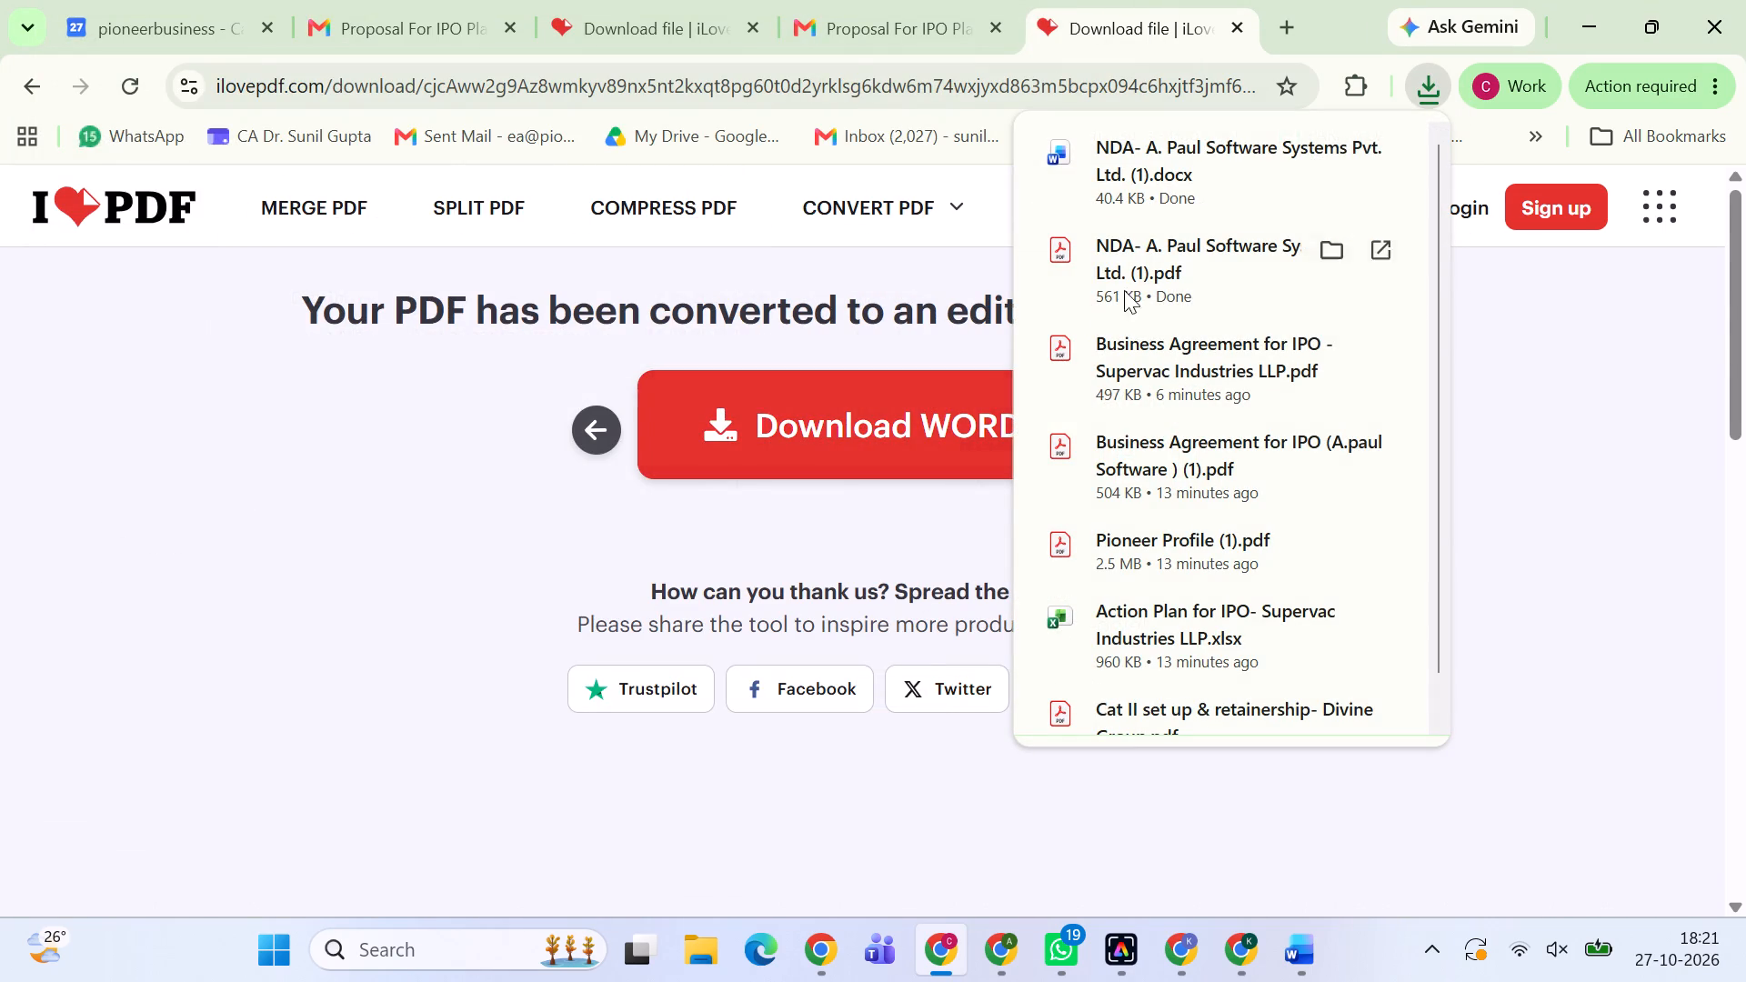
Open the downloaded NDA Word document in Microsoft Word and enable editing.
double_click(1152, 154)
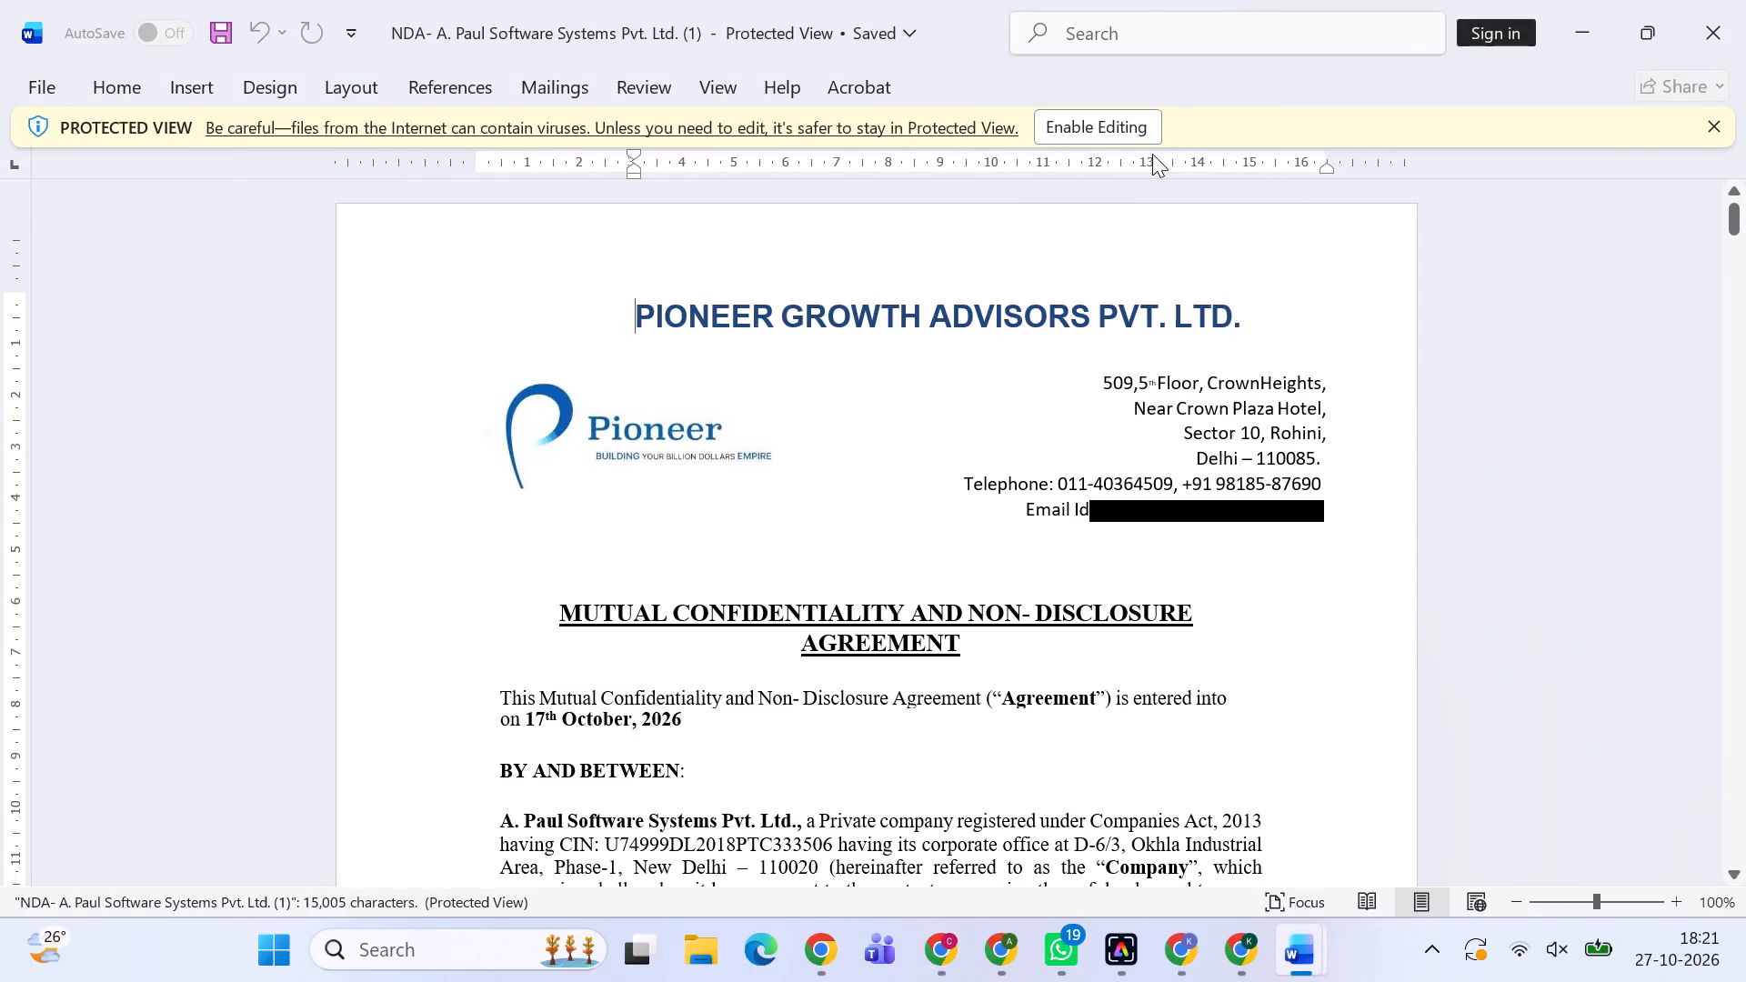
click(1083, 129)
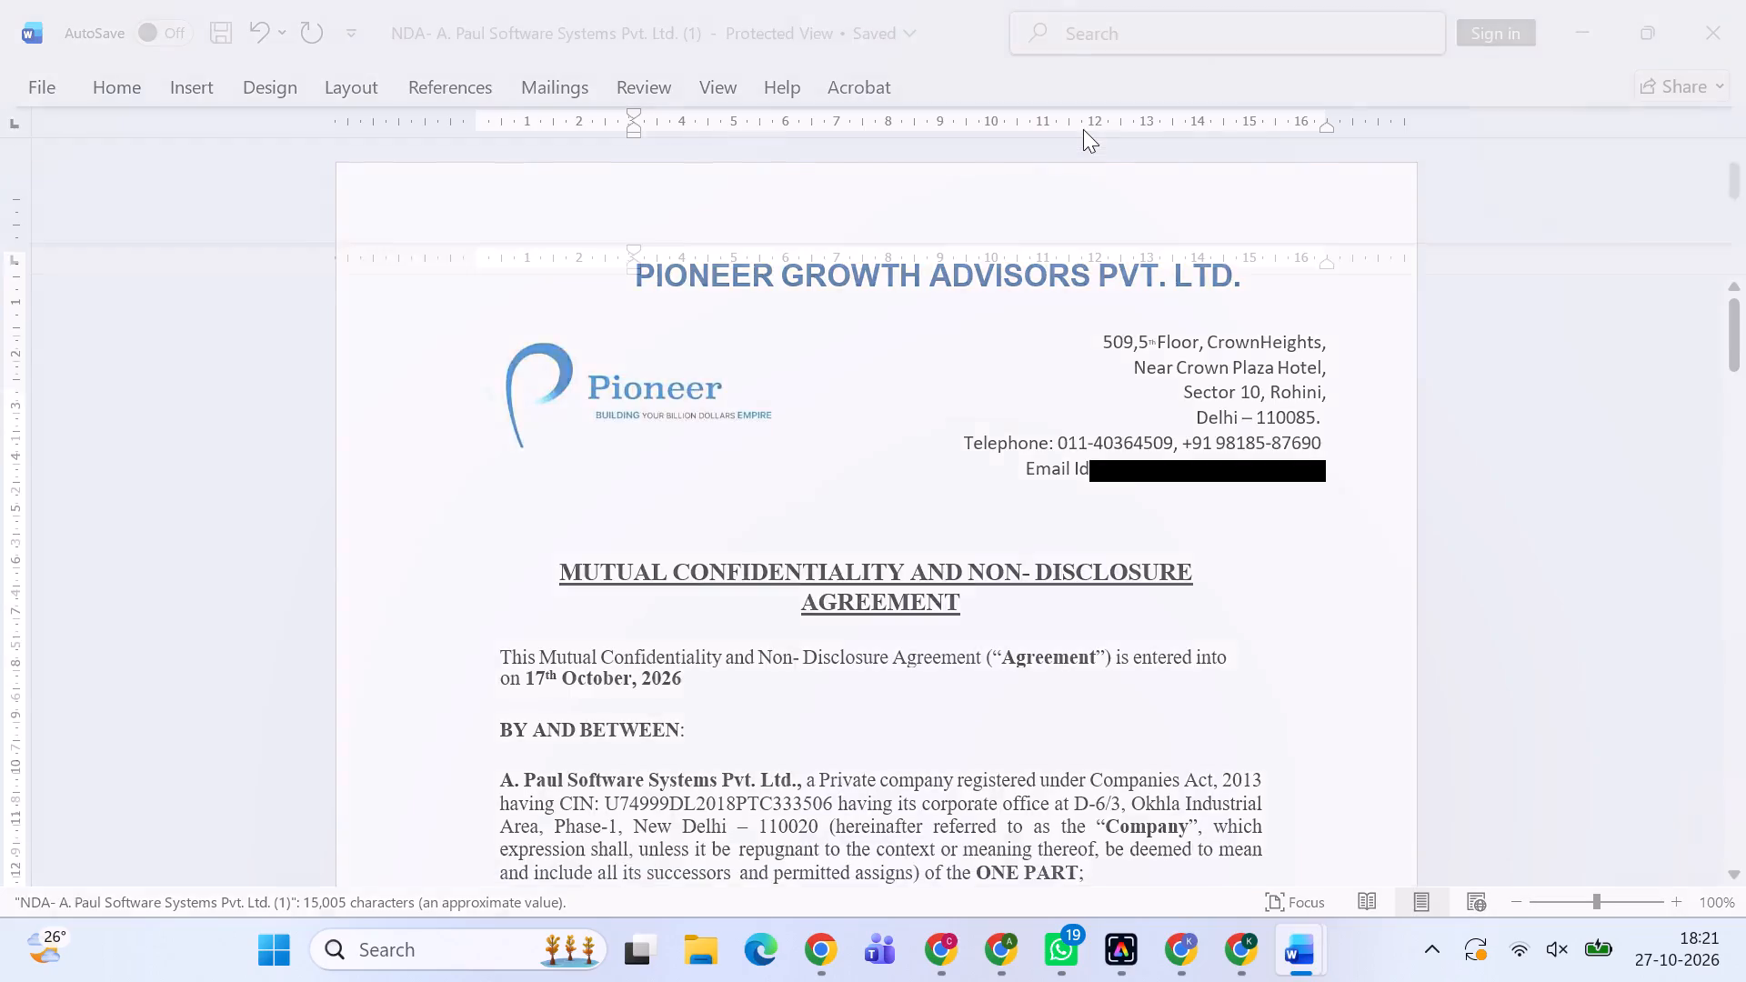
Change the day of the agreement date in the NDA's opening sentence to 27, keeping October 2026.
scroll(993, 396, down, 1)
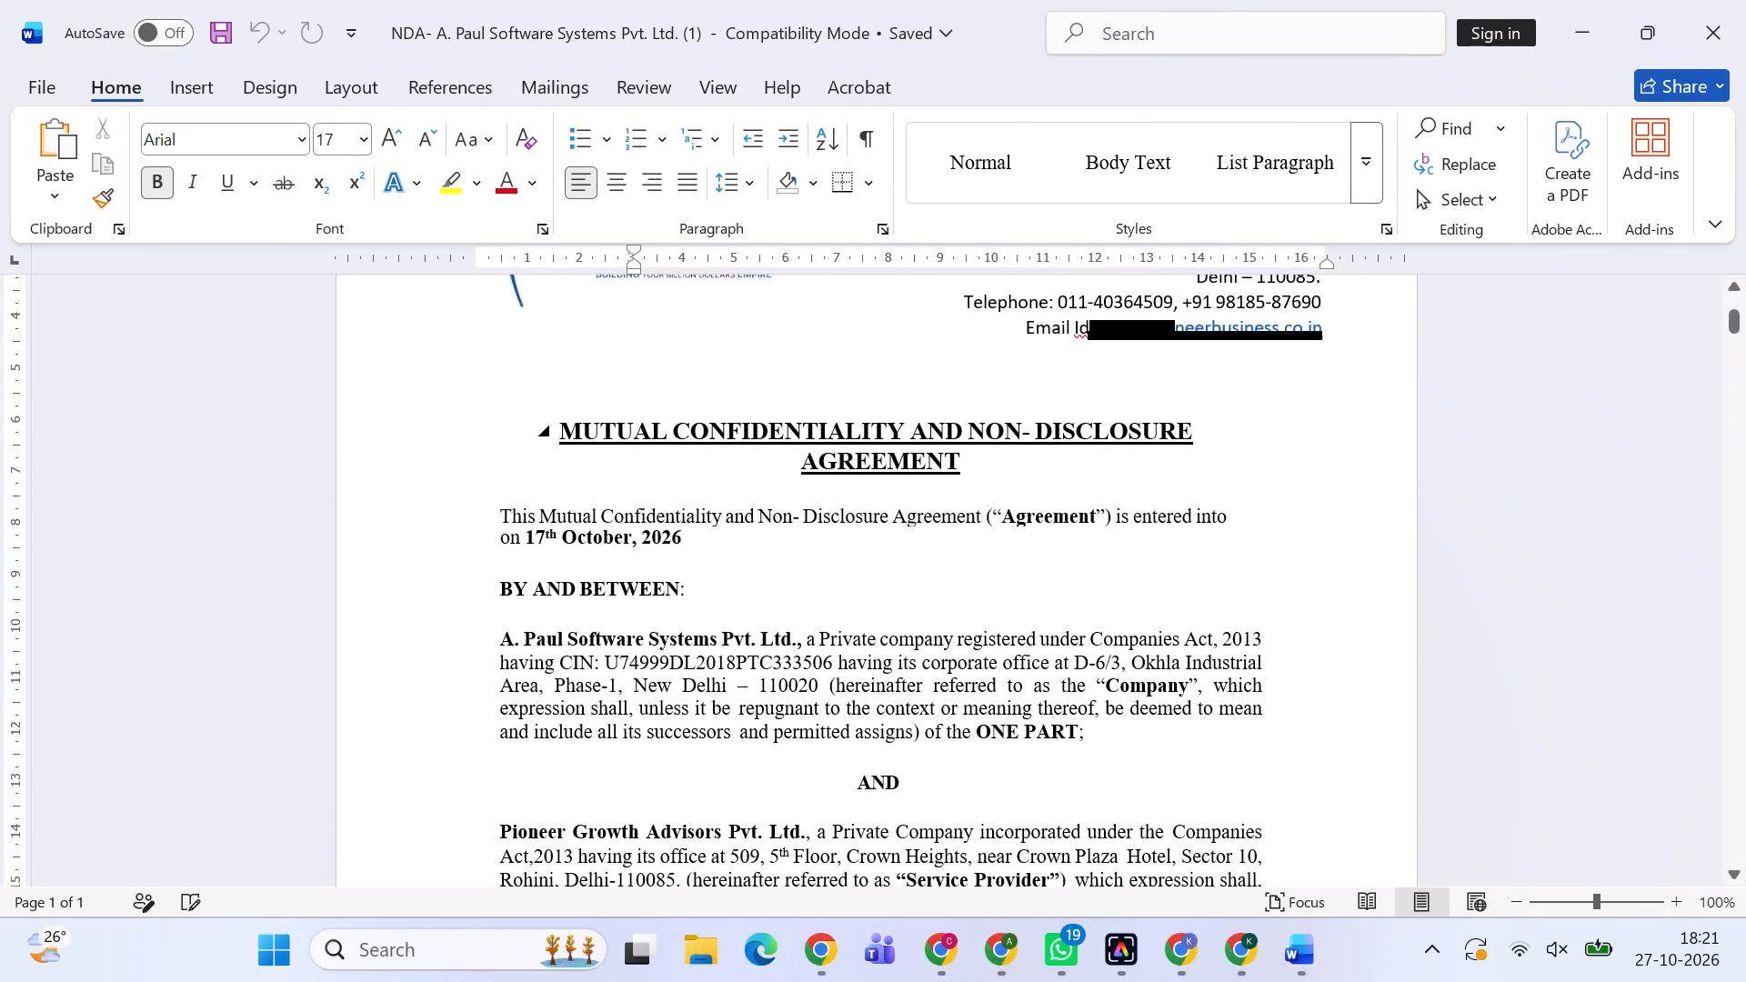
click(635, 537)
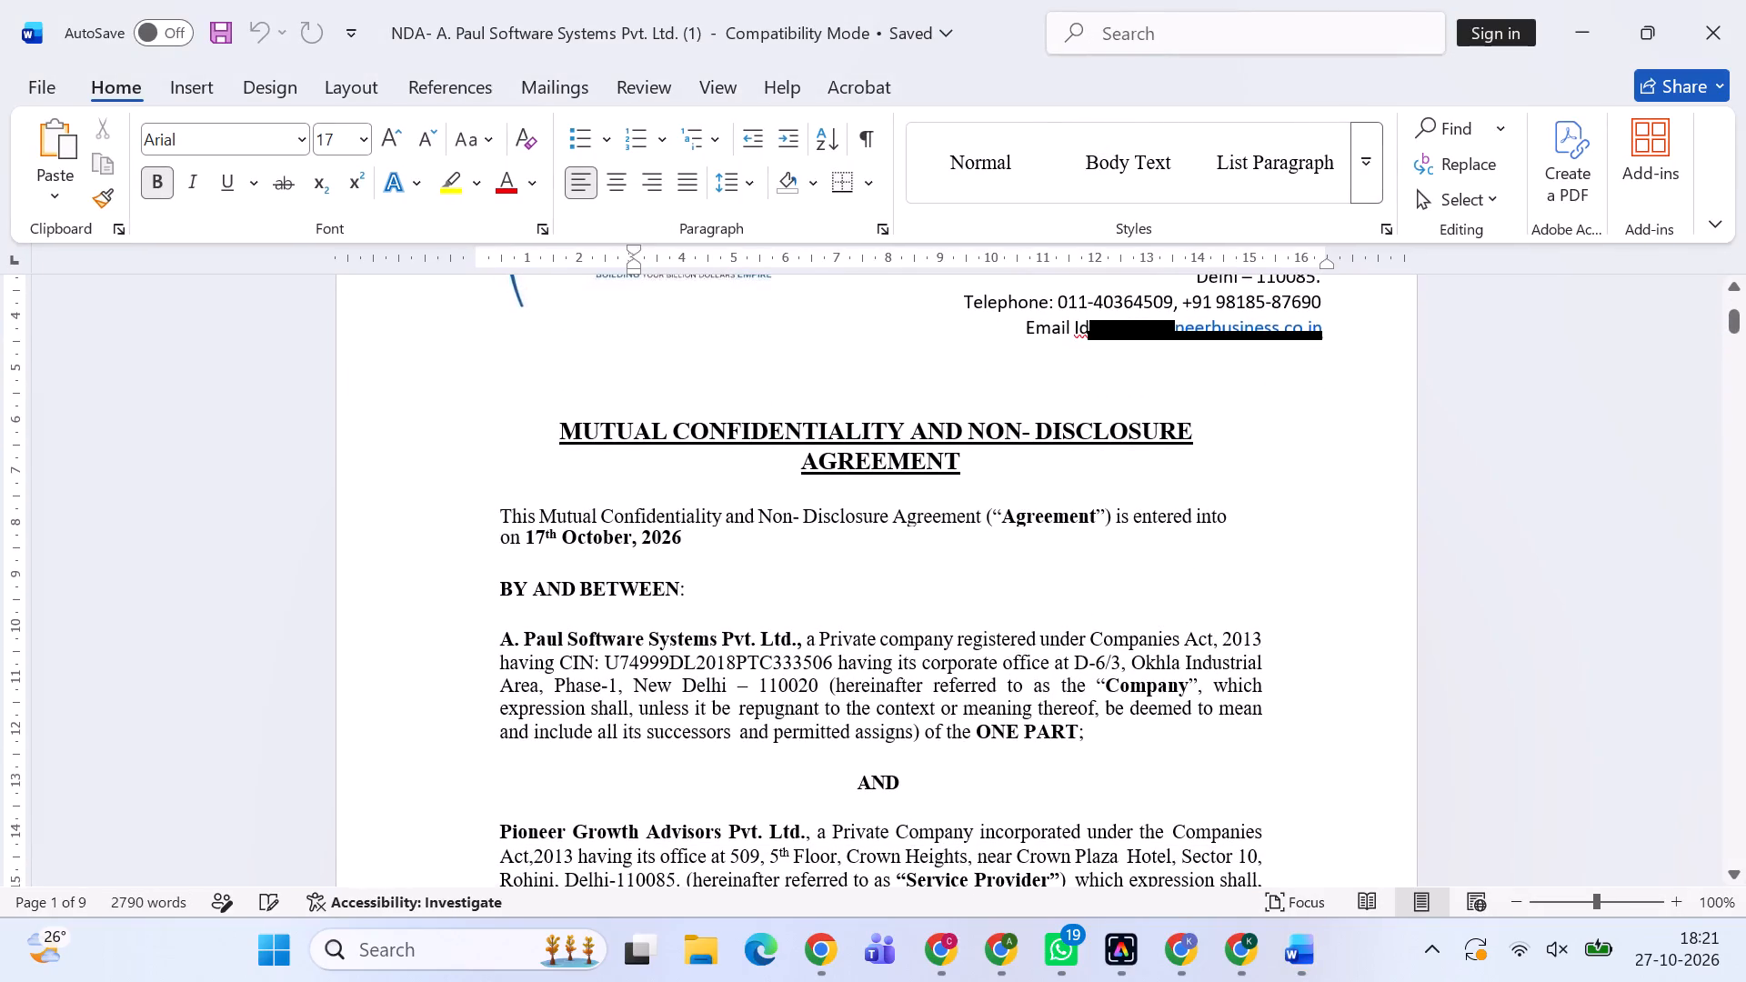
click(635, 537)
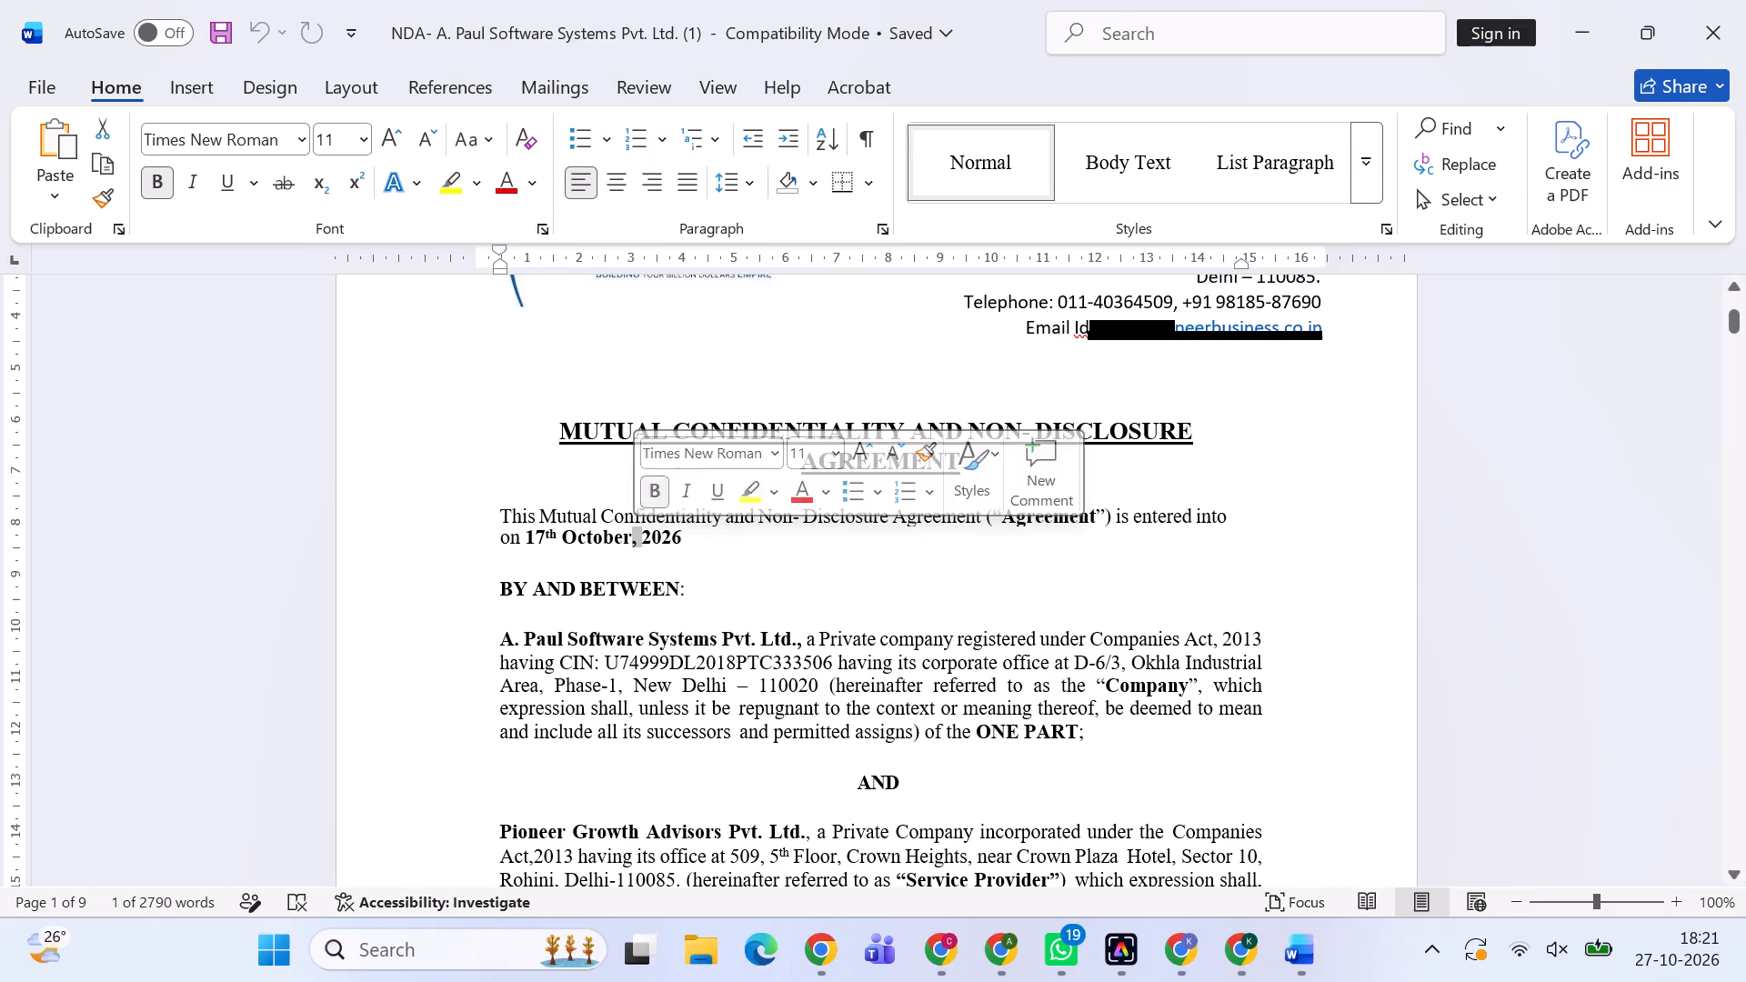
click(733, 562)
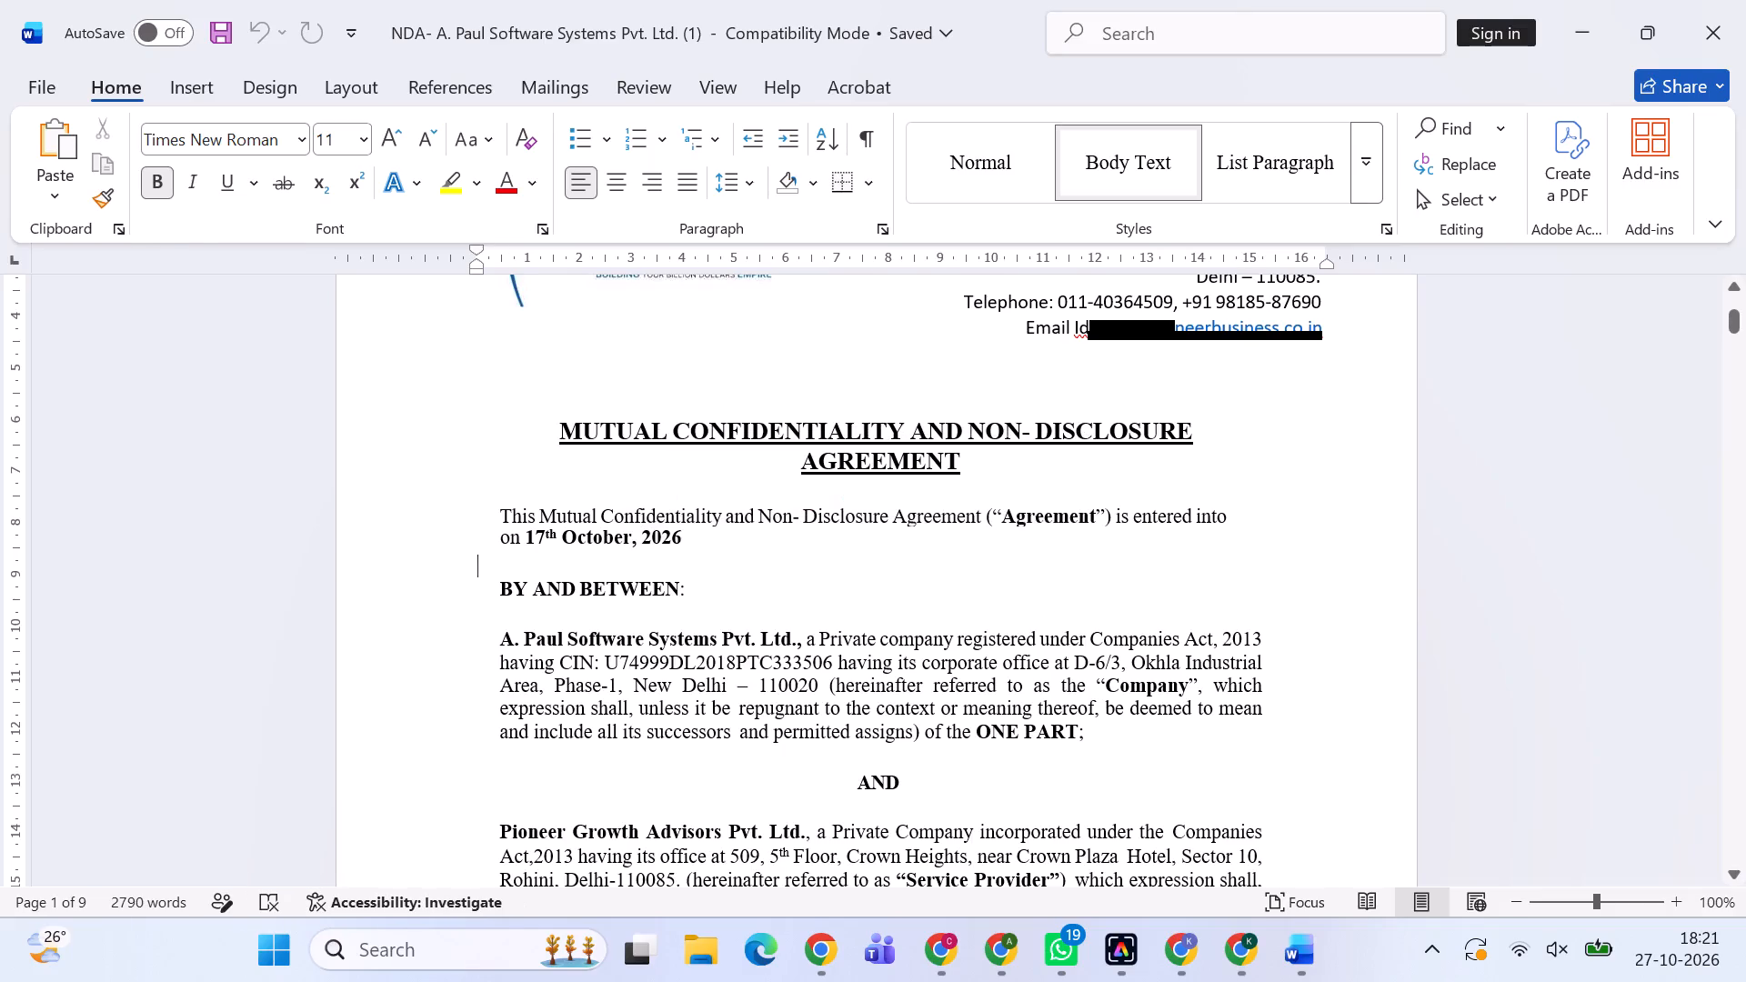
click(628, 536)
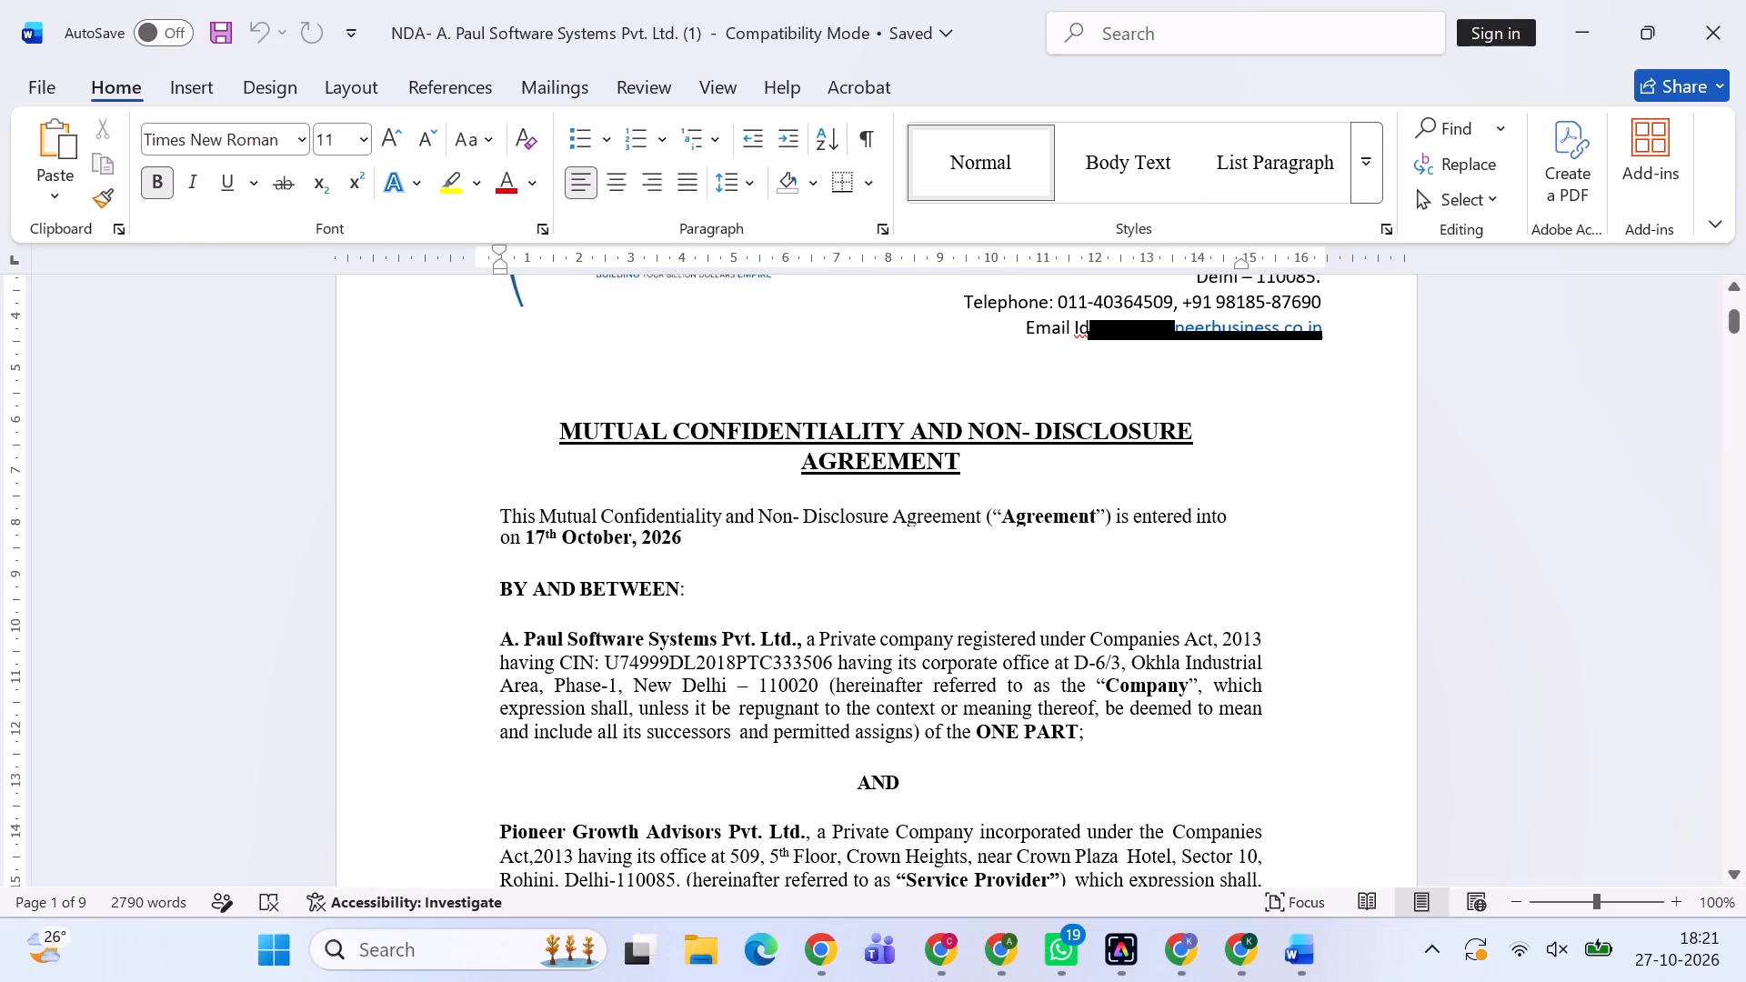
click(544, 536)
key(BackSpace)
key(BackSpace)
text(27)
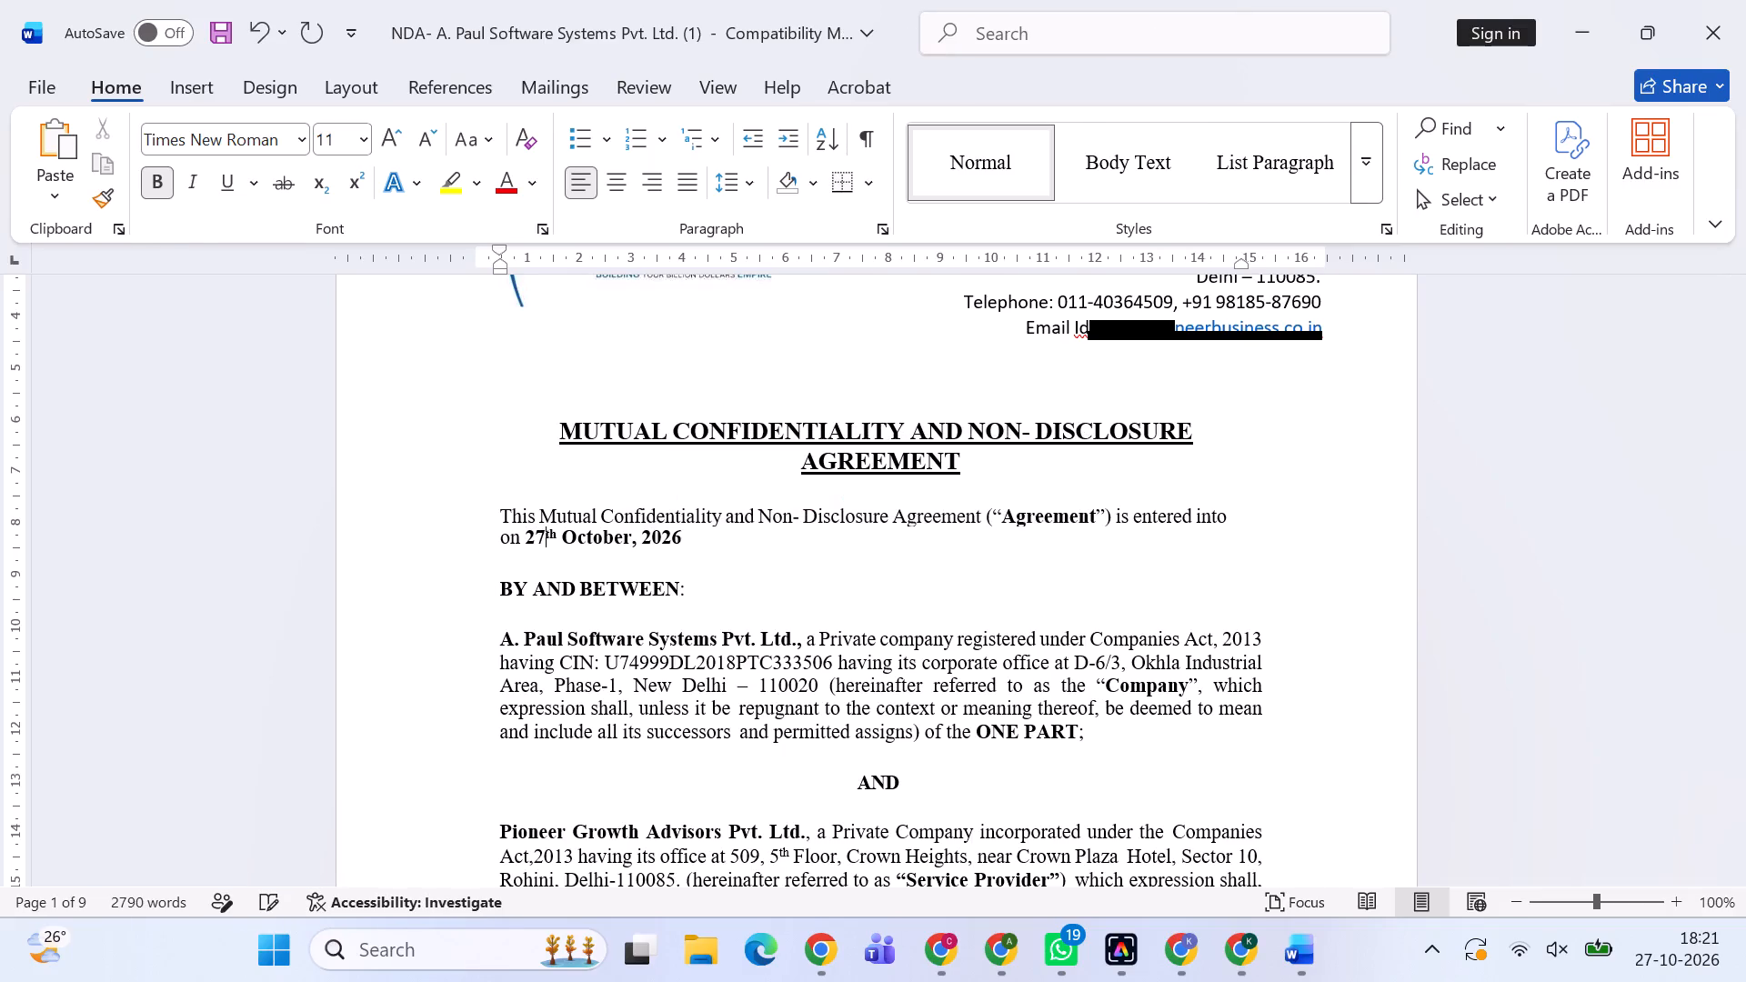
click(860, 621)
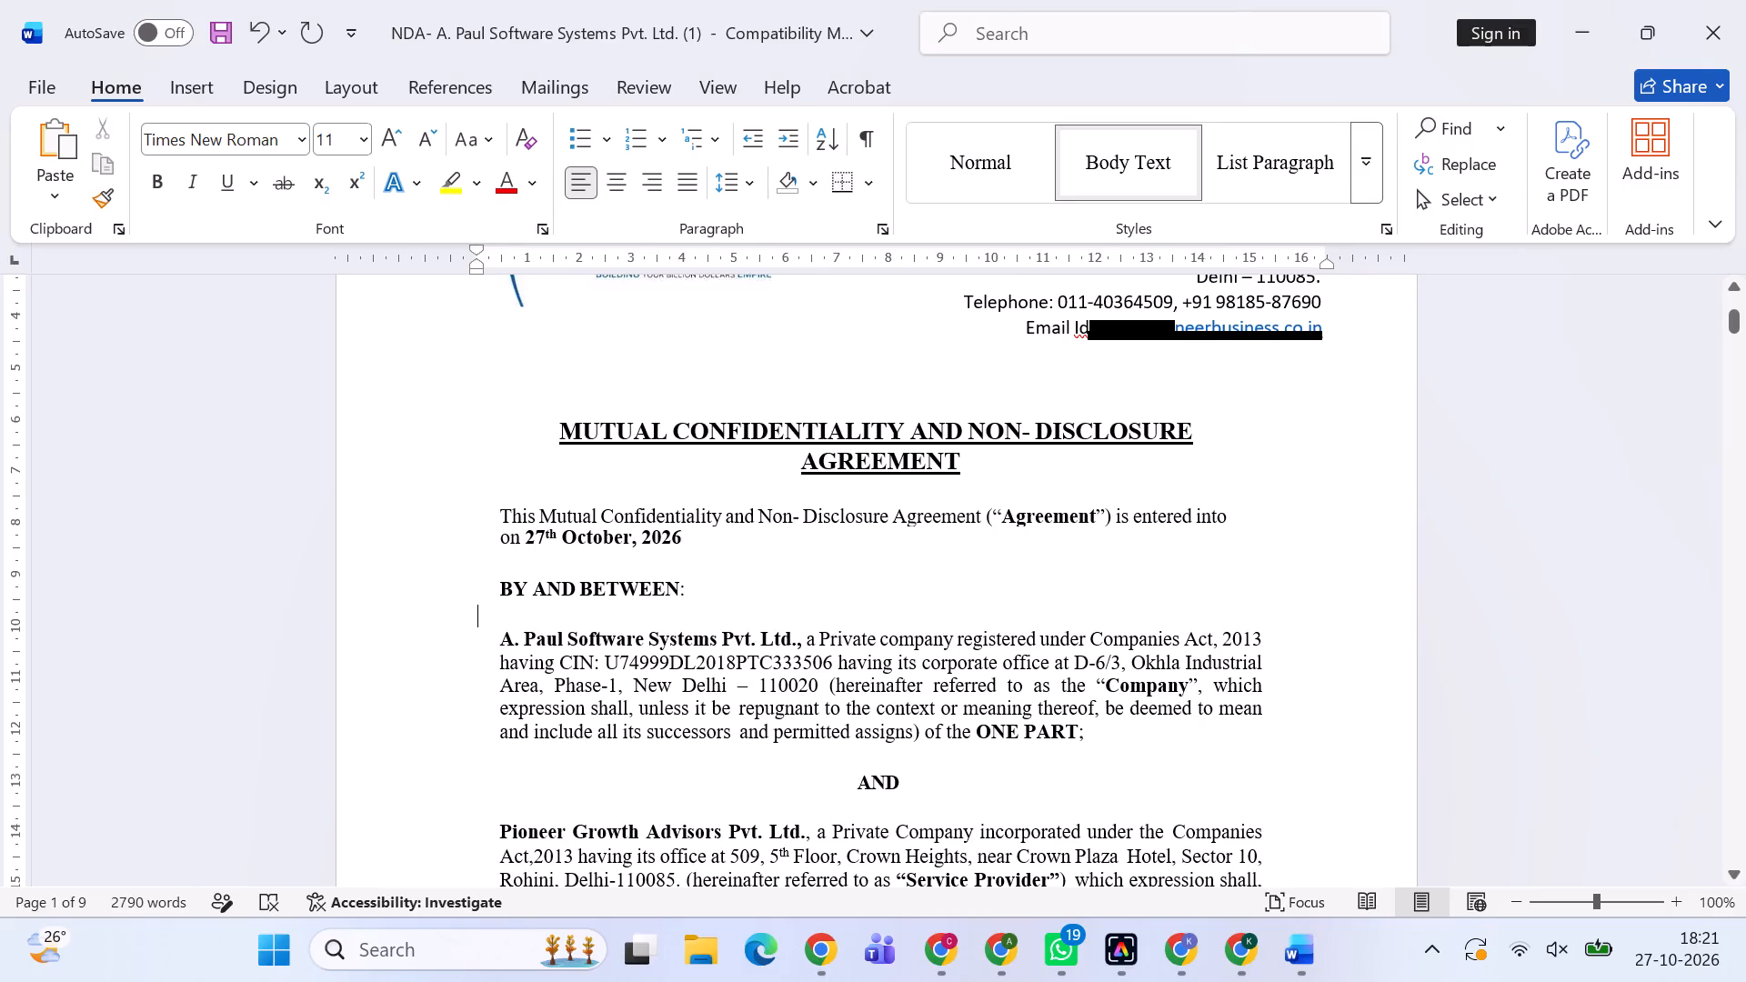
In the first-party paragraph, replace "Paul Software Systems Pvt. Ltd." after "A." with "Supervac Industries LLP".
click(795, 636)
key(BackSpace)
key(BackSpace)
key(BackSpace)
key(BackSpace)
key(BackSpace)
key(BackSpace)
key(BackSpace)
key(BackSpace)
key(BackSpace)
key(BackSpace)
key(BackSpace)
key(BackSpace)
key(BackSpace)
key(BackSpace)
key(BackSpace)
key(BackSpace)
key(BackSpace)
key(BackSpace)
key(BackSpace)
key(BackSpace)
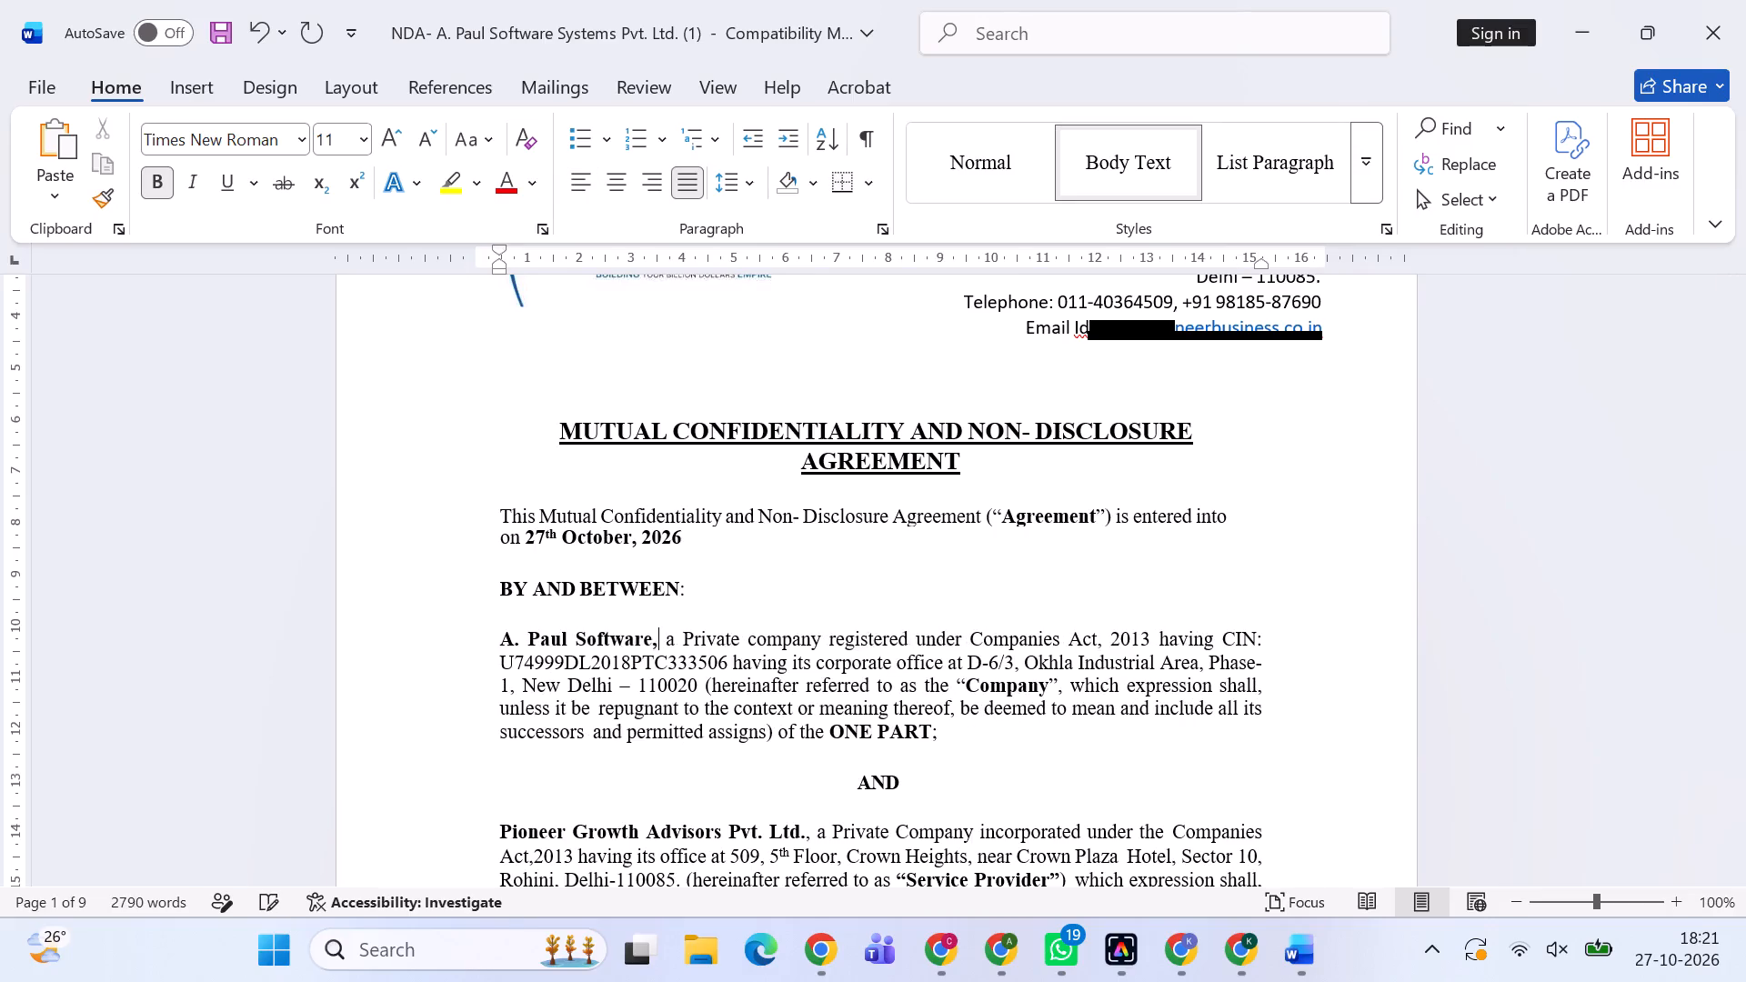
key(BackSpace)
key(BackSpace)
key(BackSpace)
key(BackSpace)
key(BackSpace)
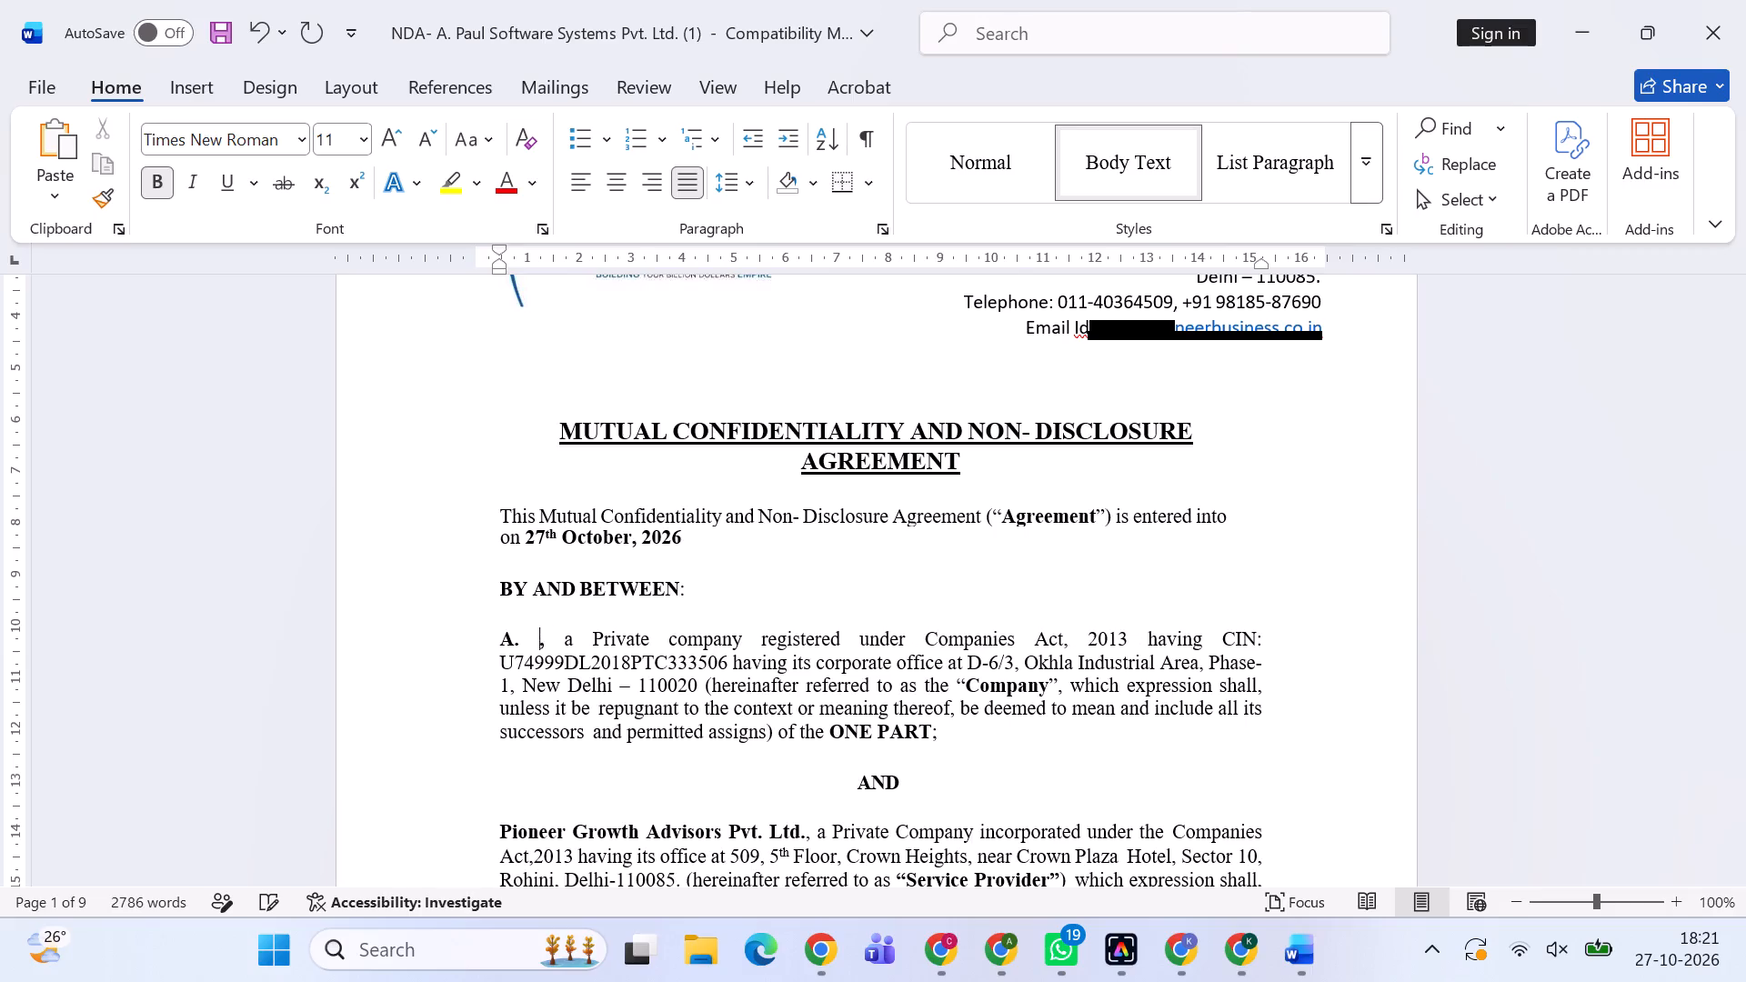
key(BackSpace)
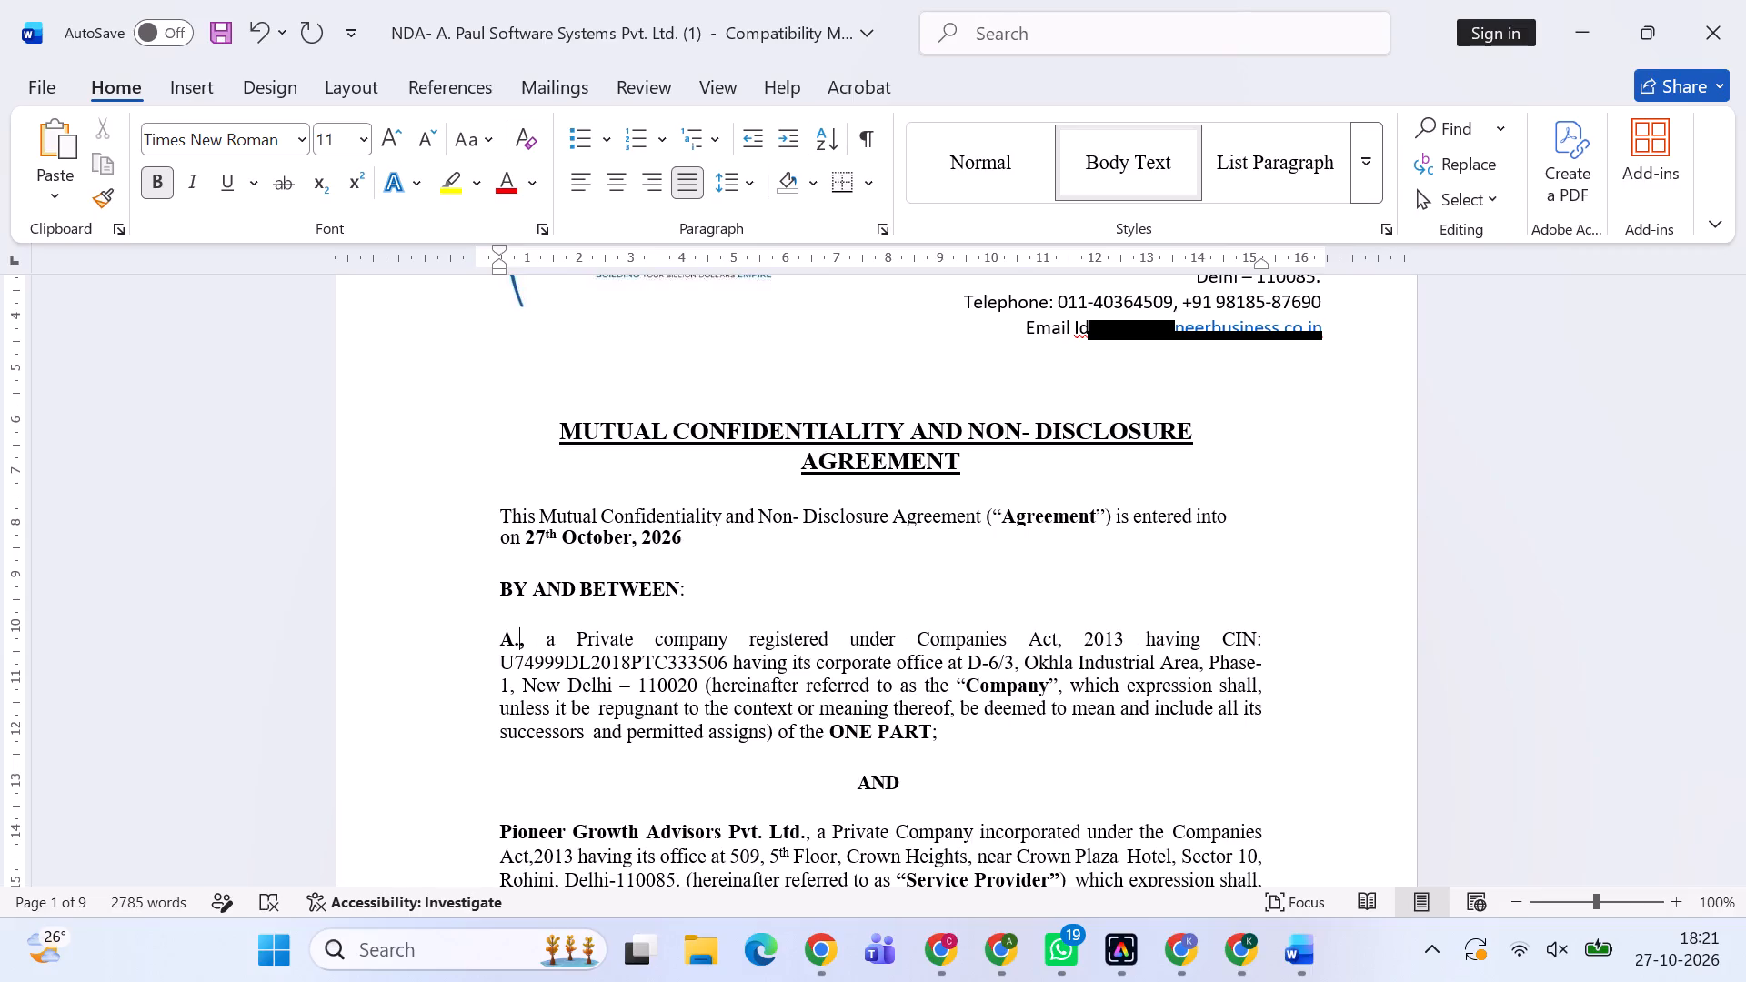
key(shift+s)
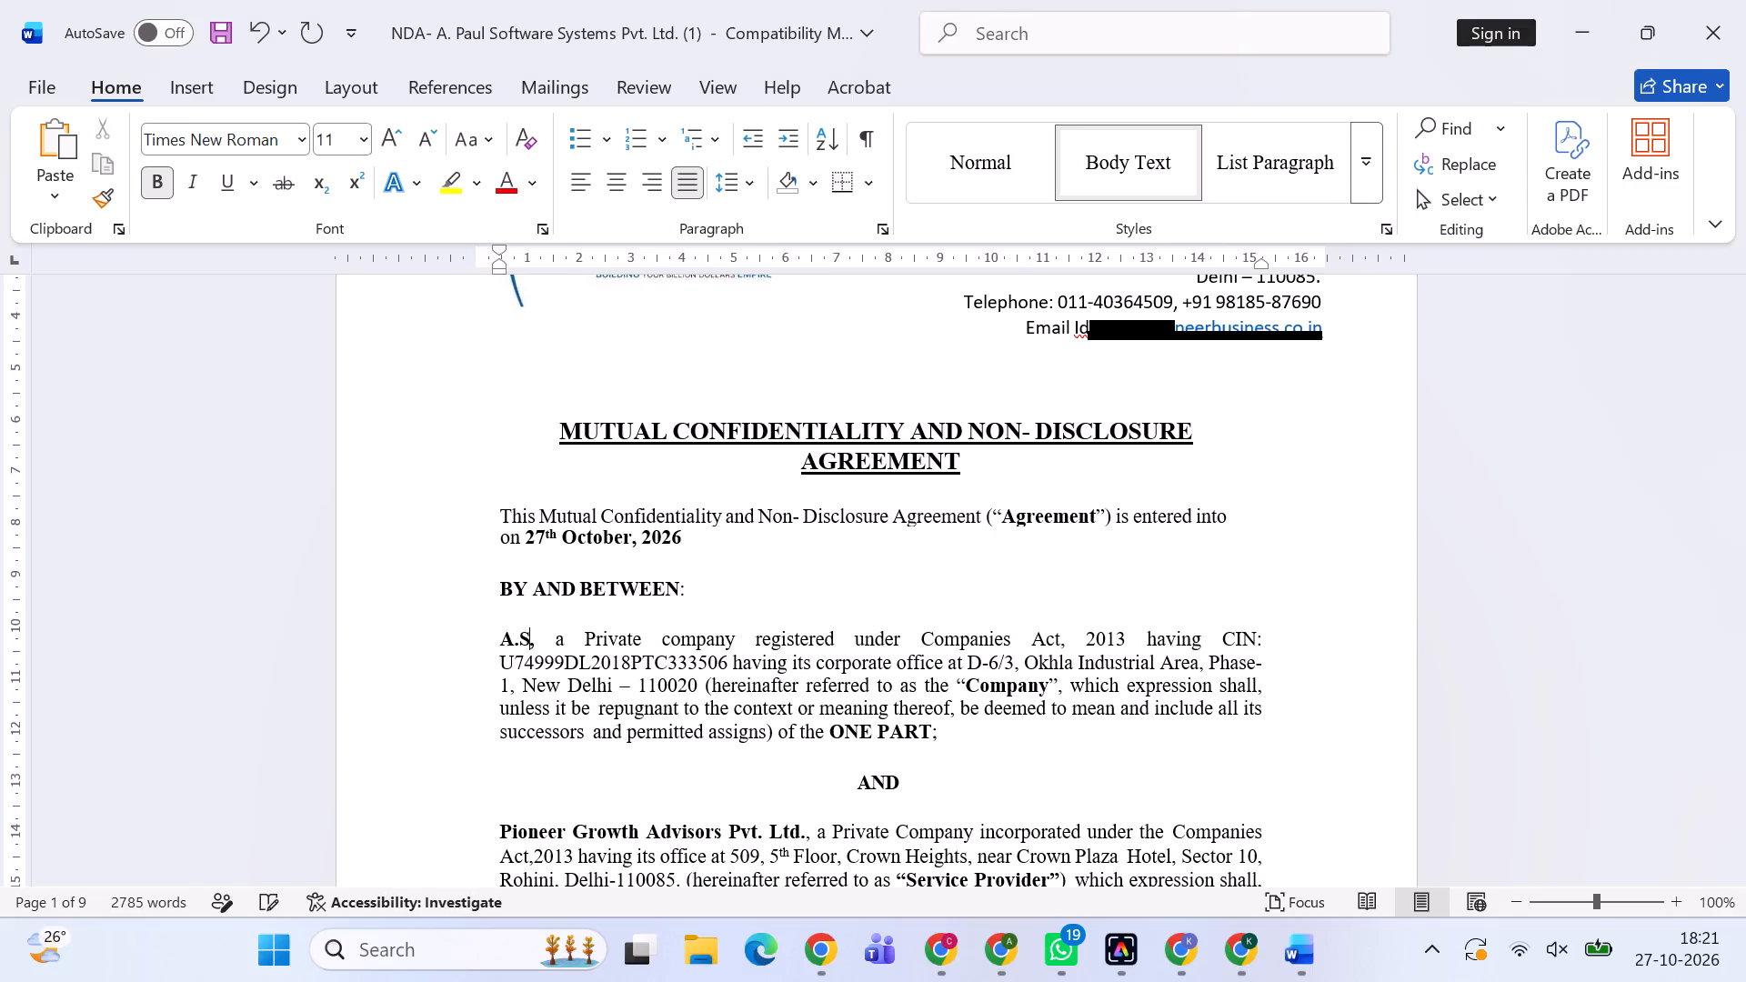
key(BackSpace)
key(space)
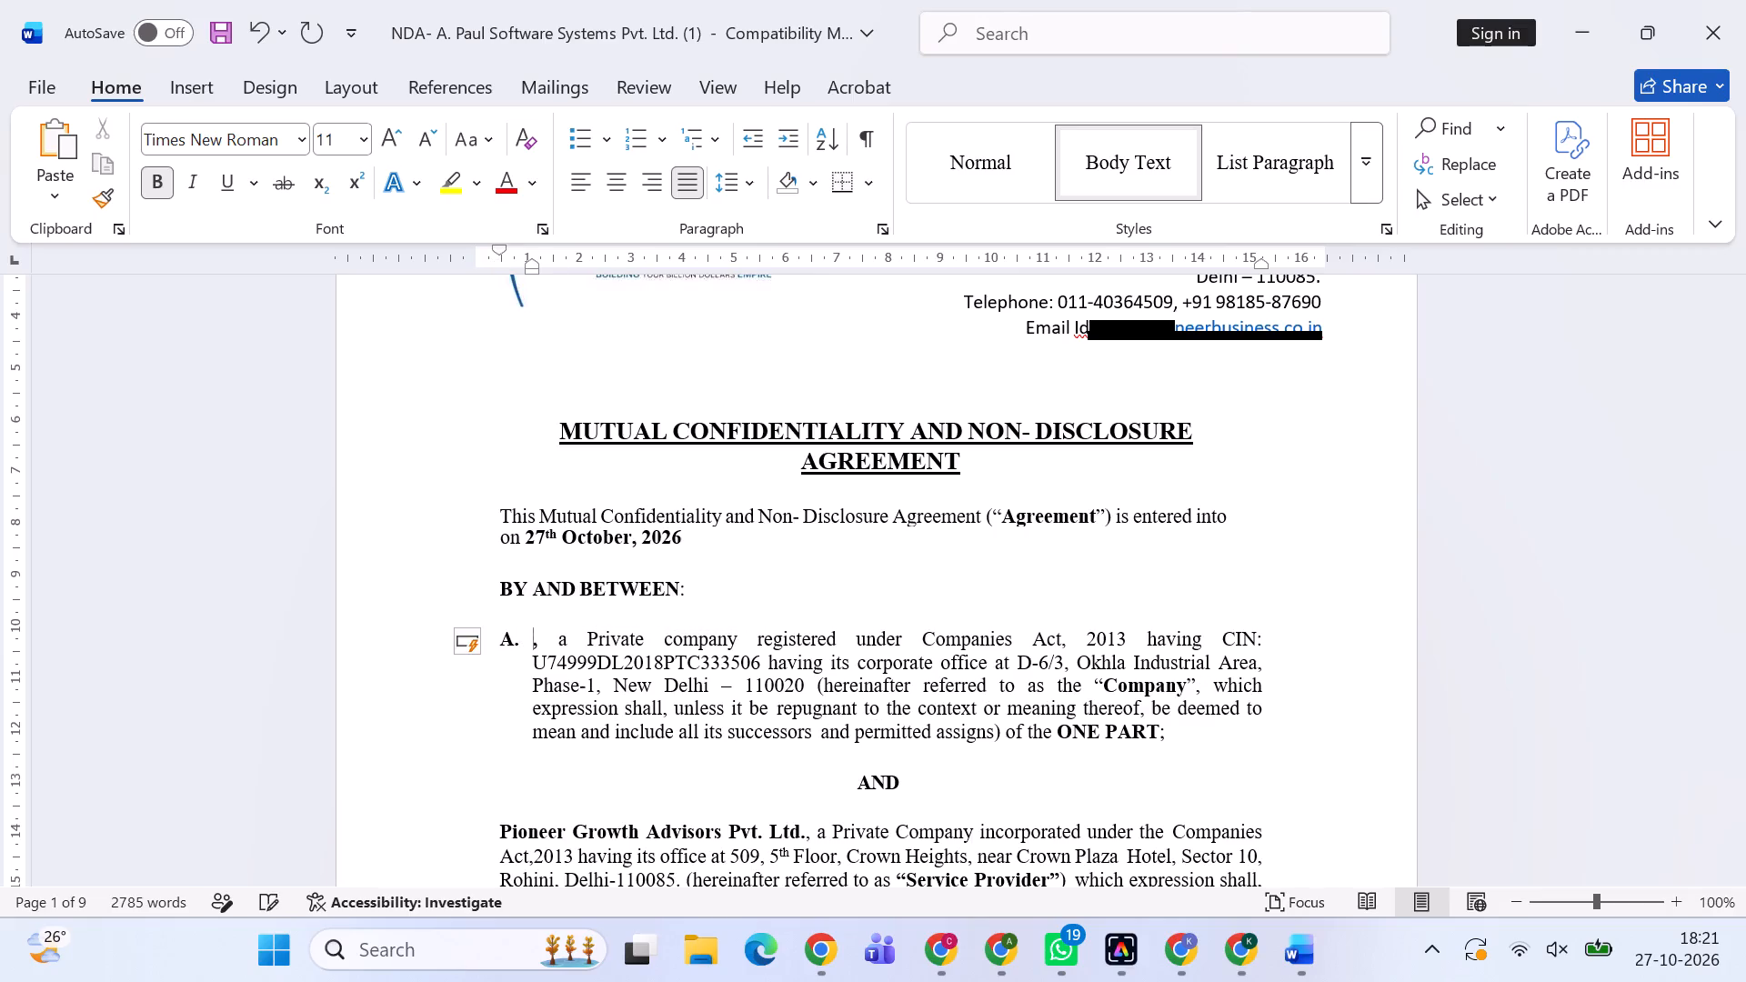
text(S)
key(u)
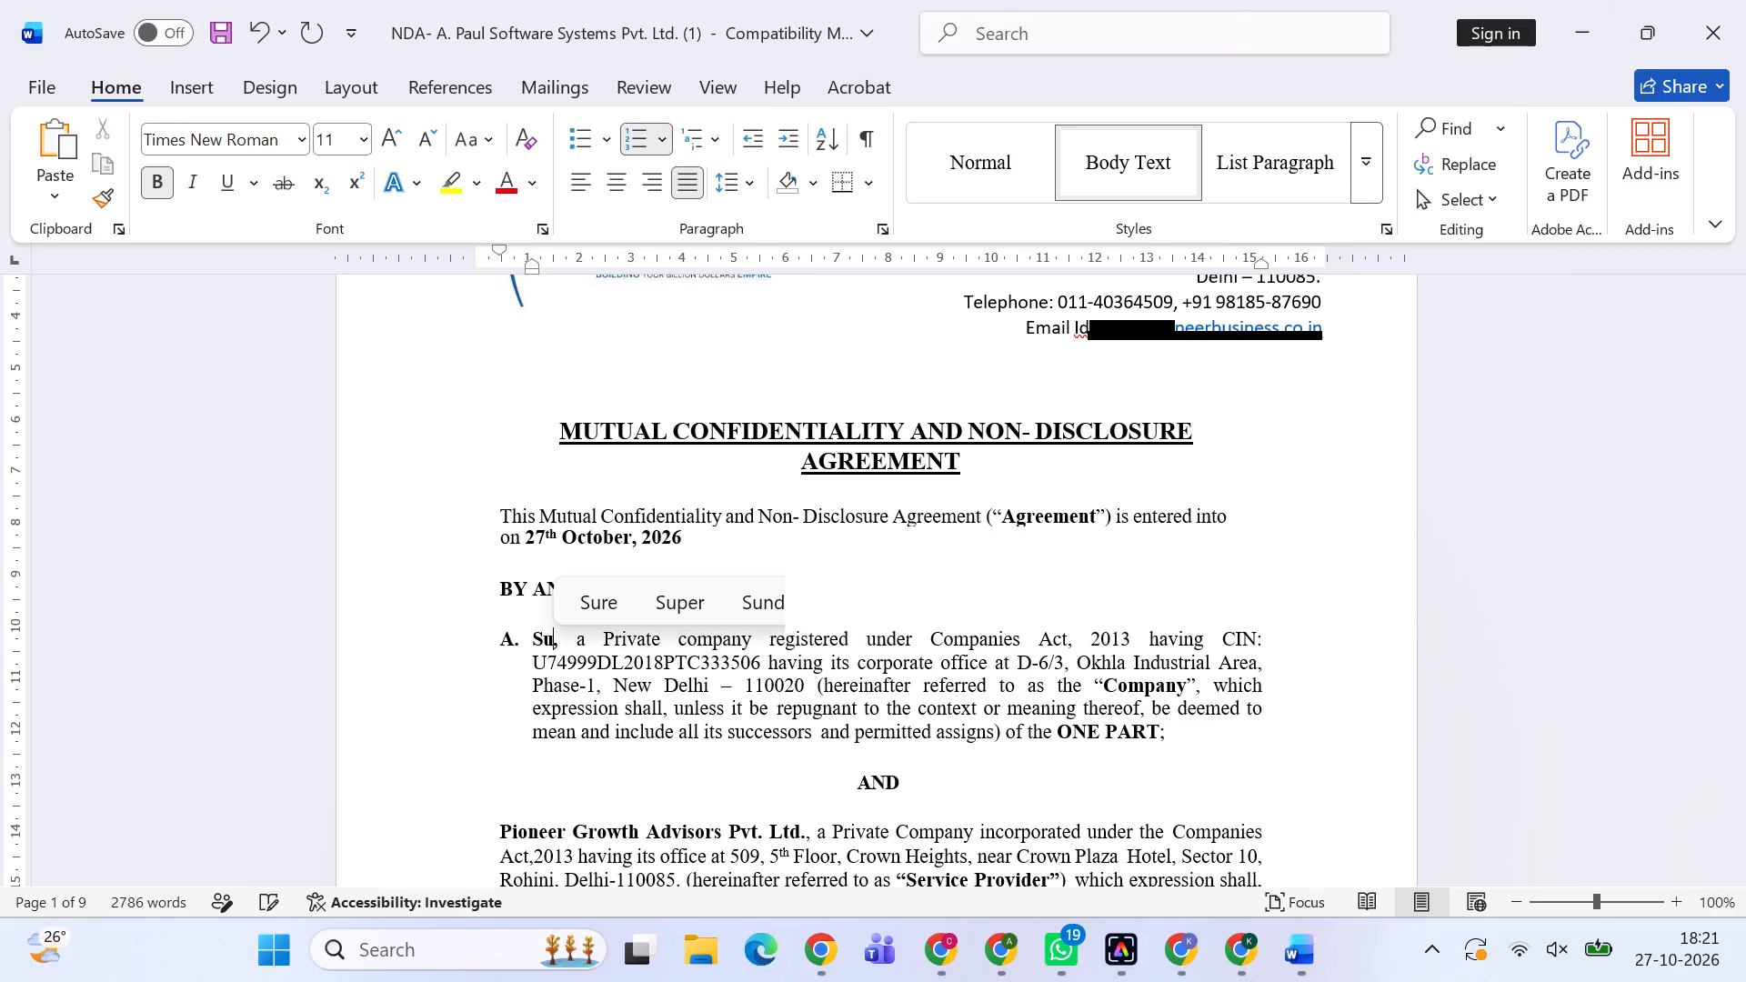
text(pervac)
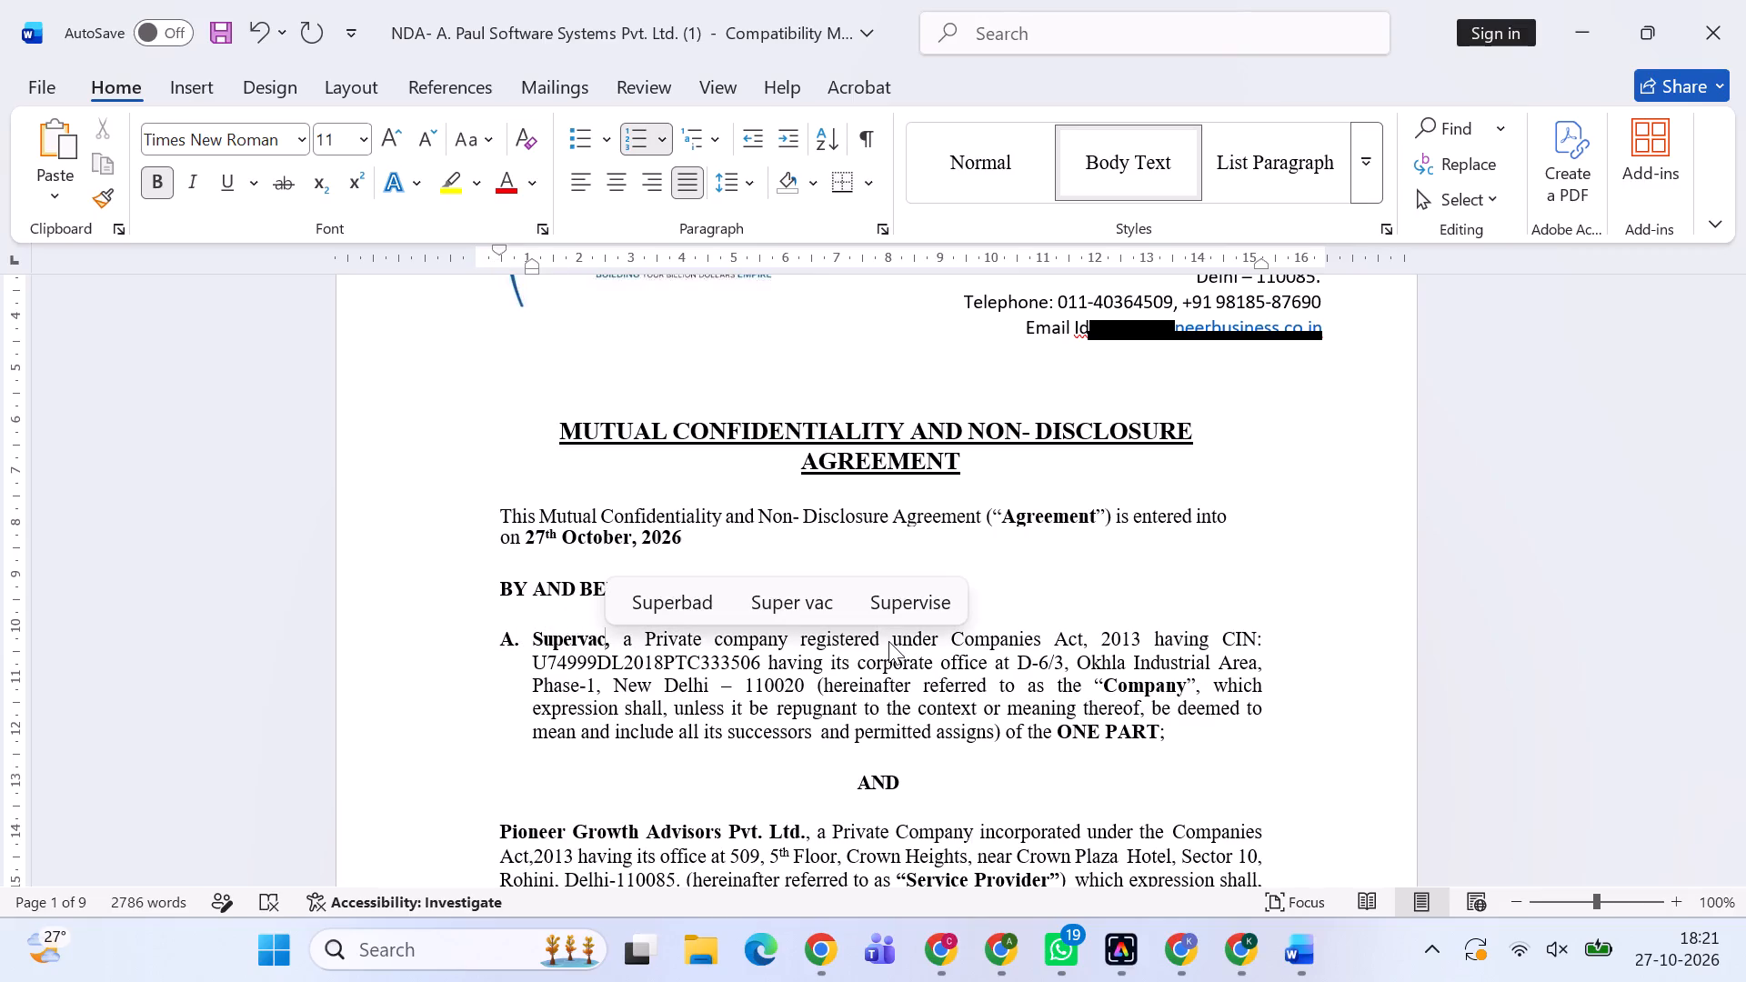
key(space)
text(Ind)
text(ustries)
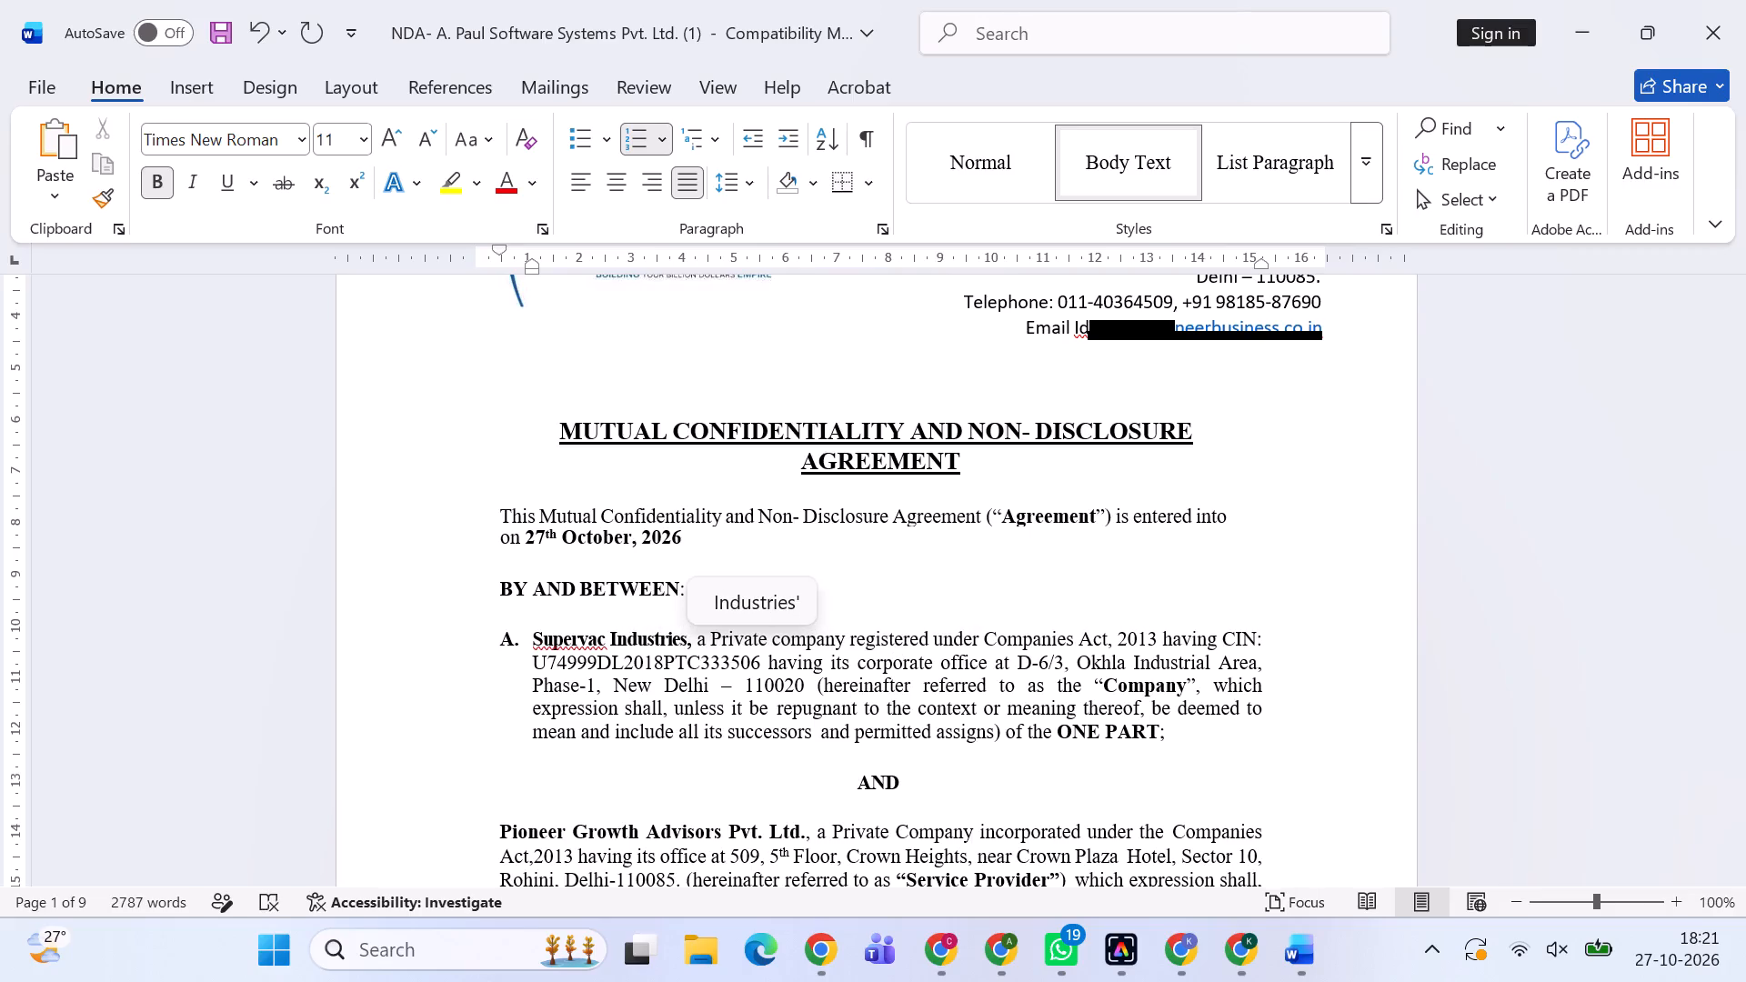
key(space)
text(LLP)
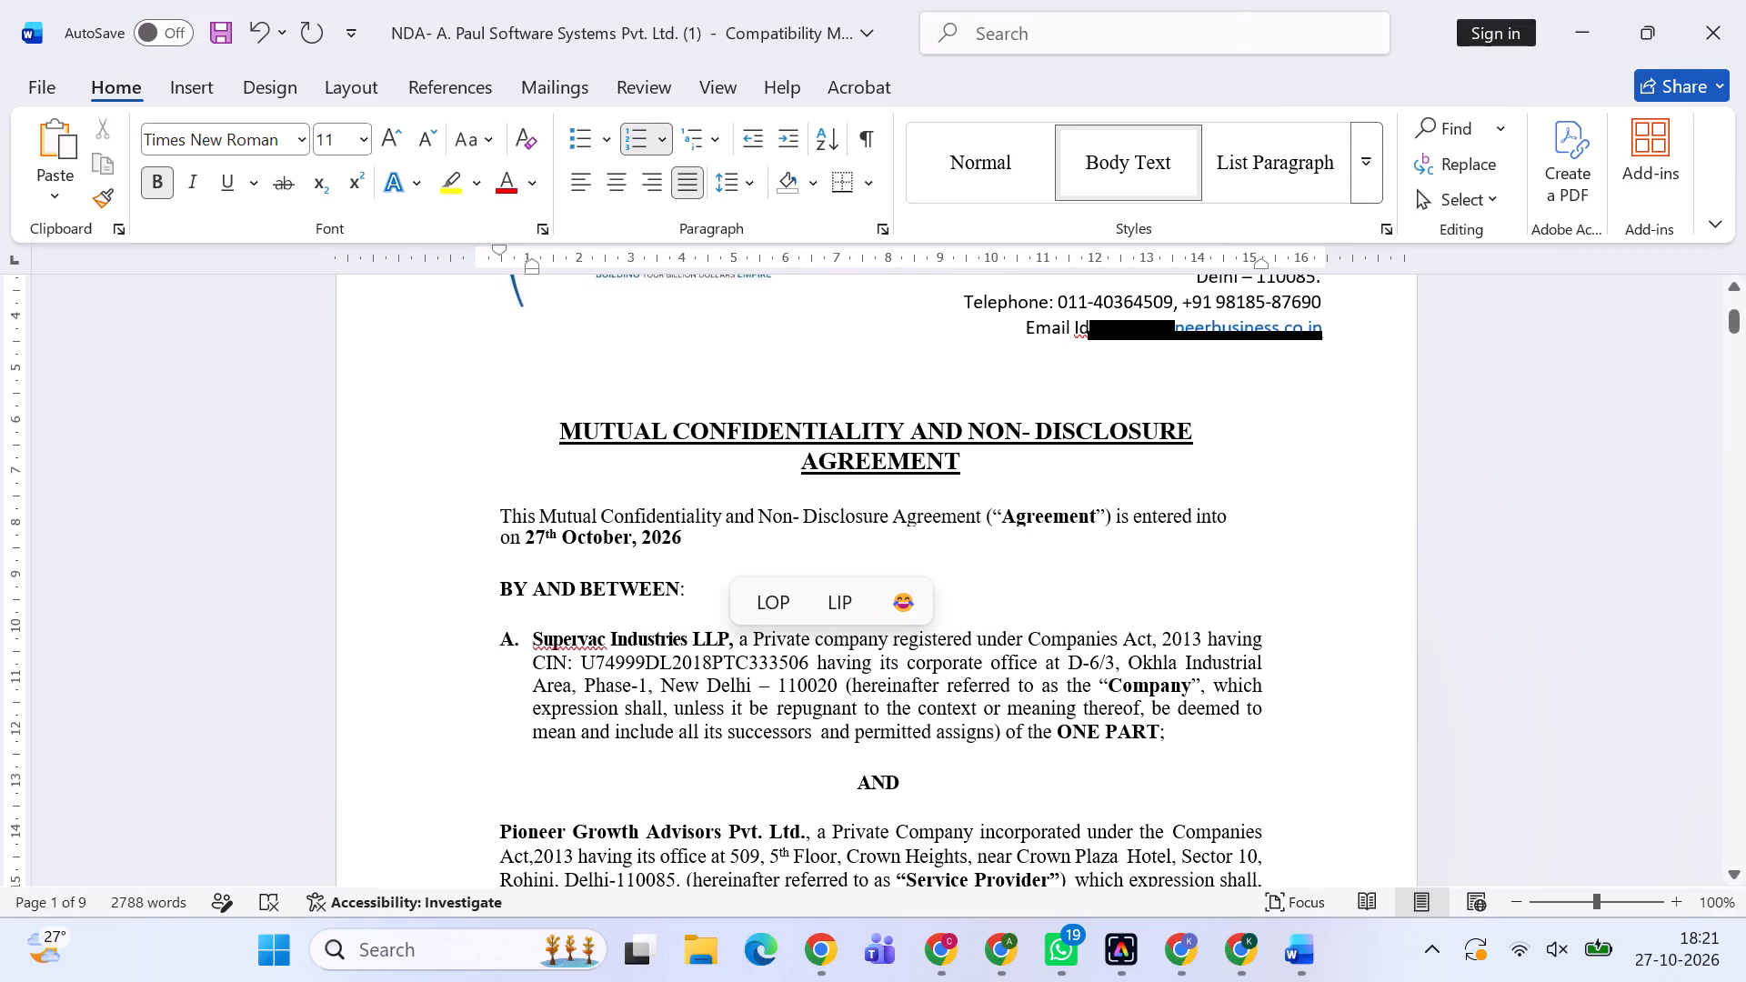
click(1052, 594)
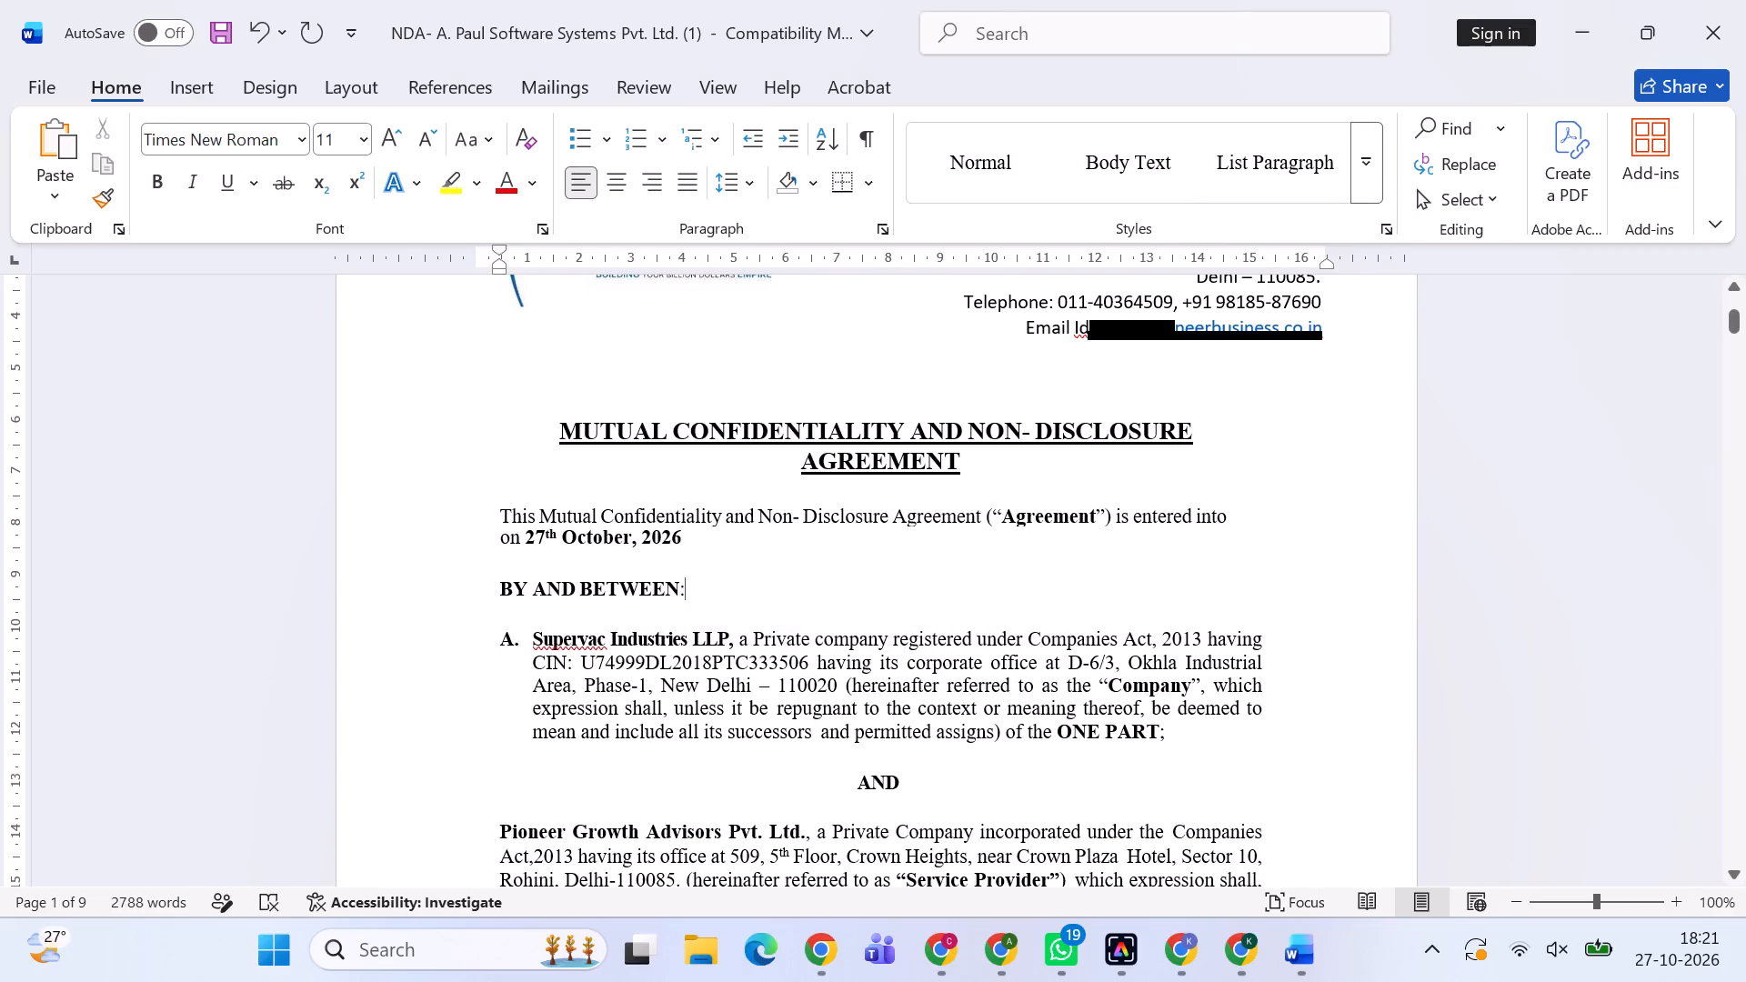
click(632, 587)
click(627, 644)
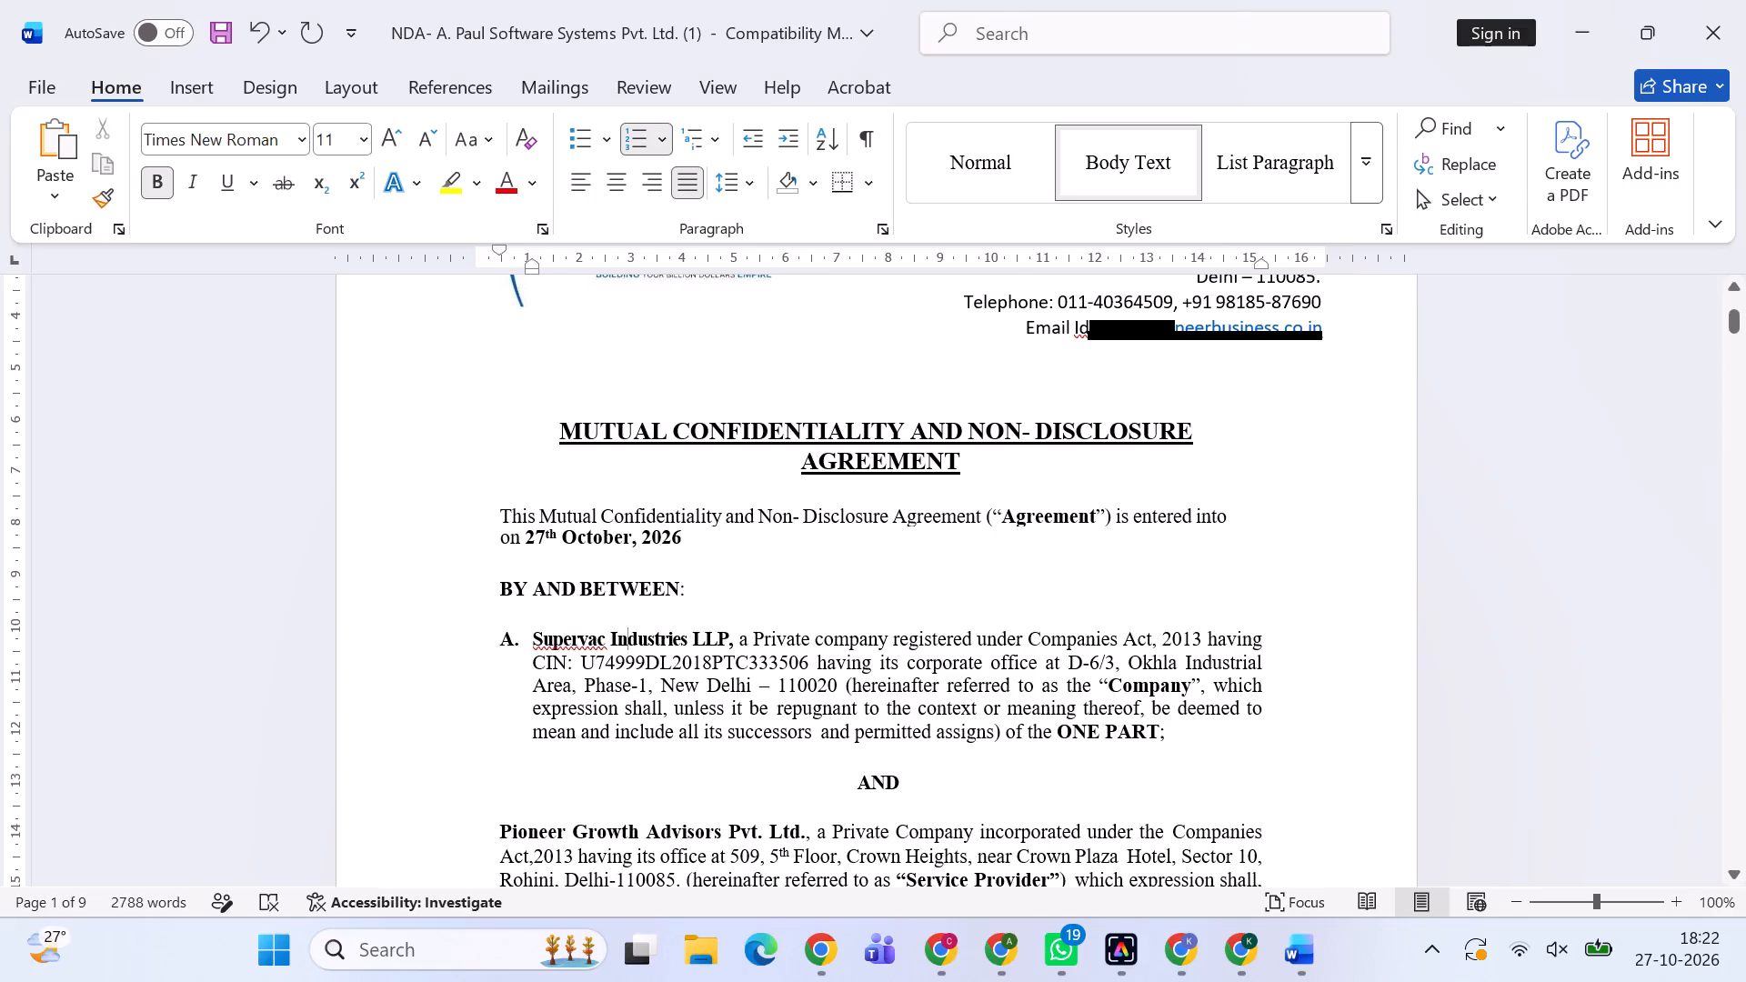
In the Supervac Industries LLP paragraph, replace "Private company" with "LLP" before "registered under Companies Act".
scroll(636, 601, down, 1)
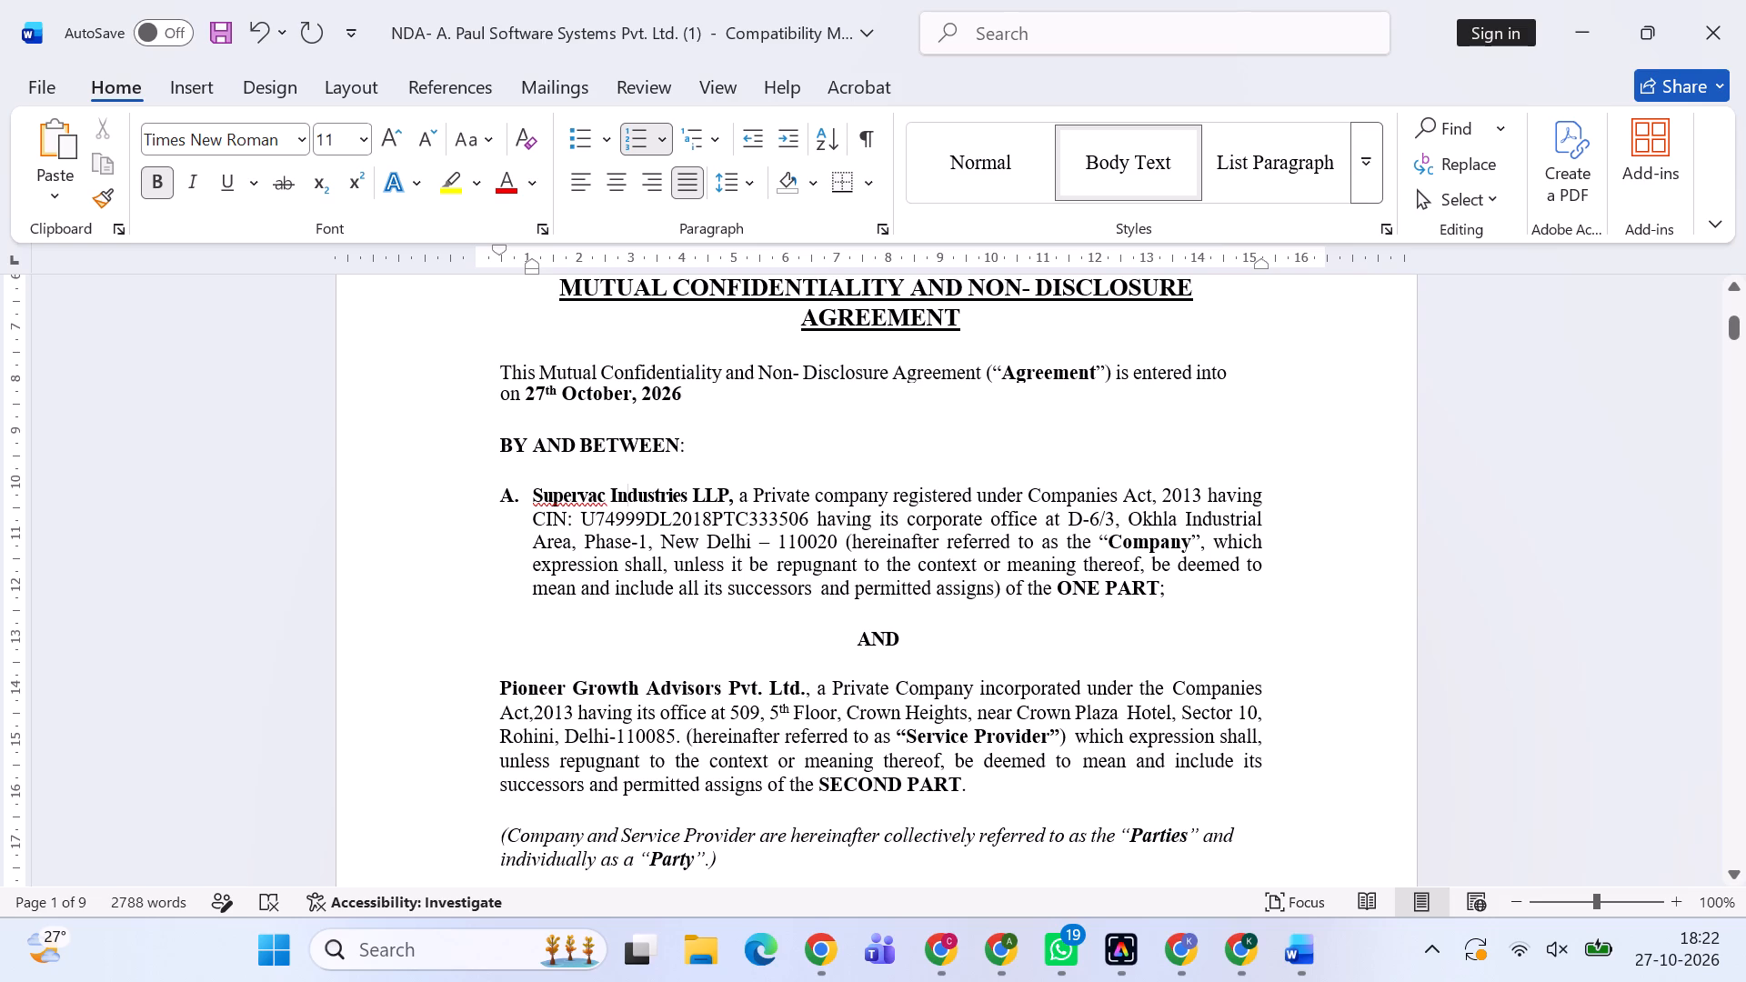
click(884, 501)
key(BackSpace)
key(BackSpace)
key(BackSpace)
key(BackSpace)
key(BackSpace)
key(BackSpace)
key(BackSpace)
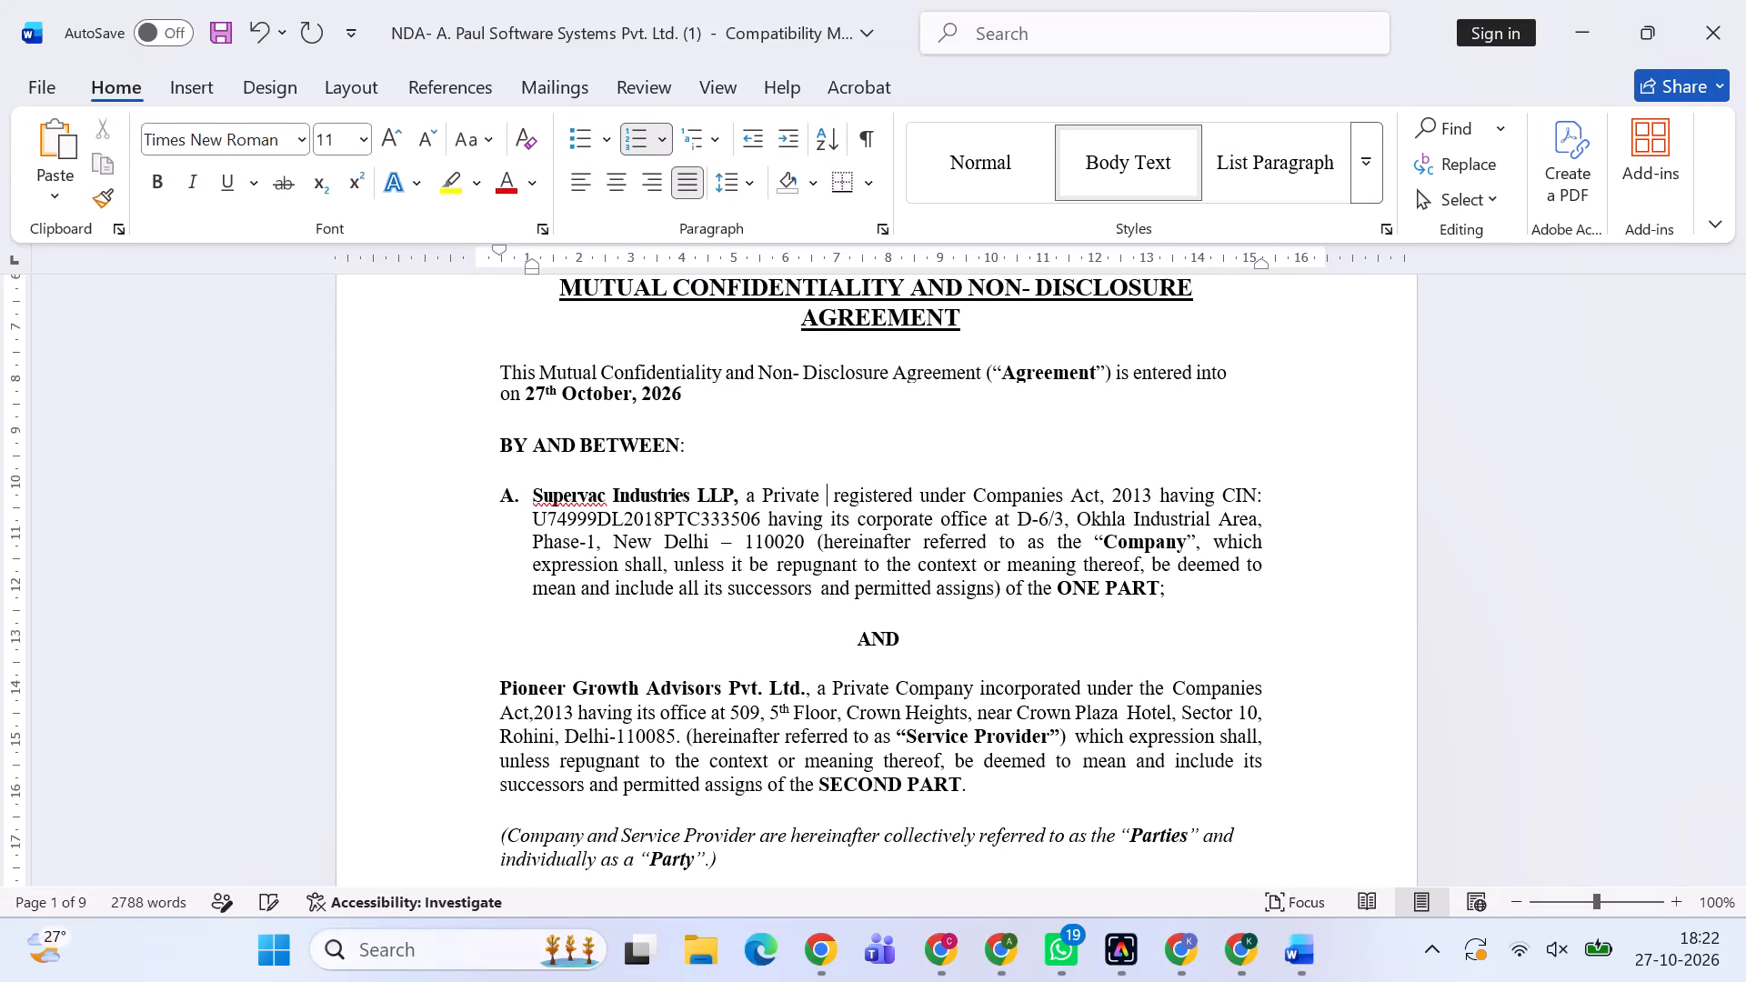
key(BackSpace)
key(BackSpace)
key(BackSpace)
key(BackSpace)
key(BackSpace)
key(BackSpace)
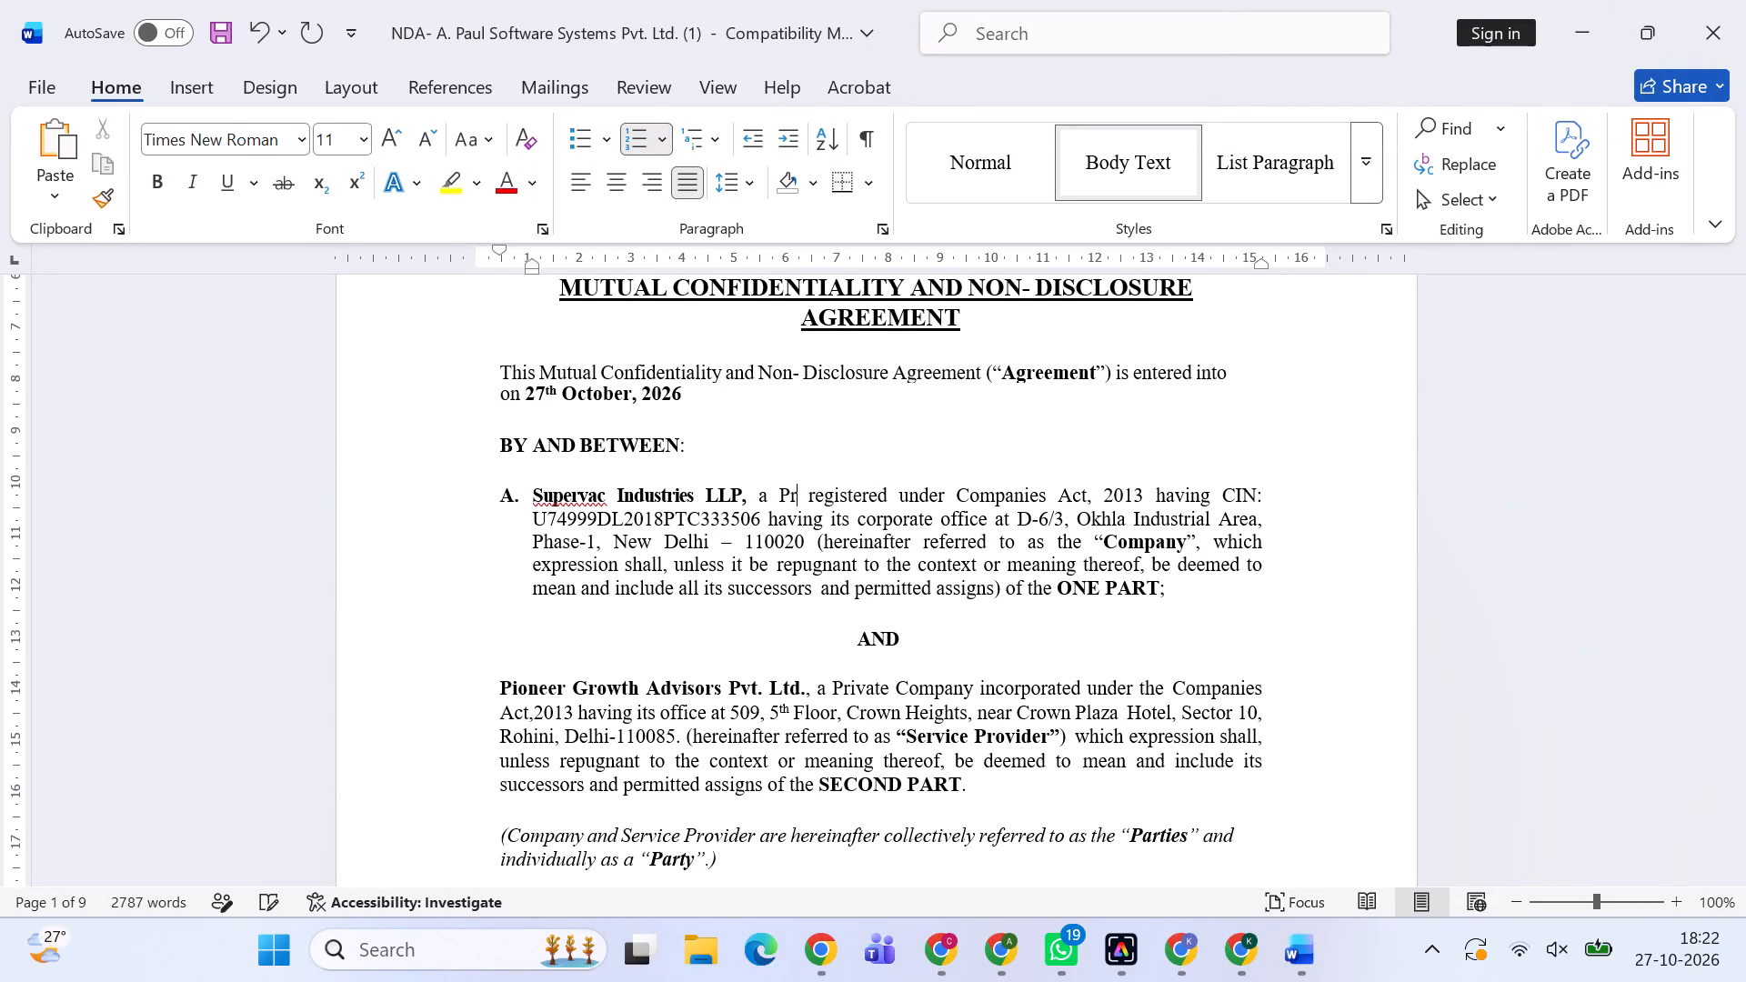
key(BackSpace)
key(BackSpace)
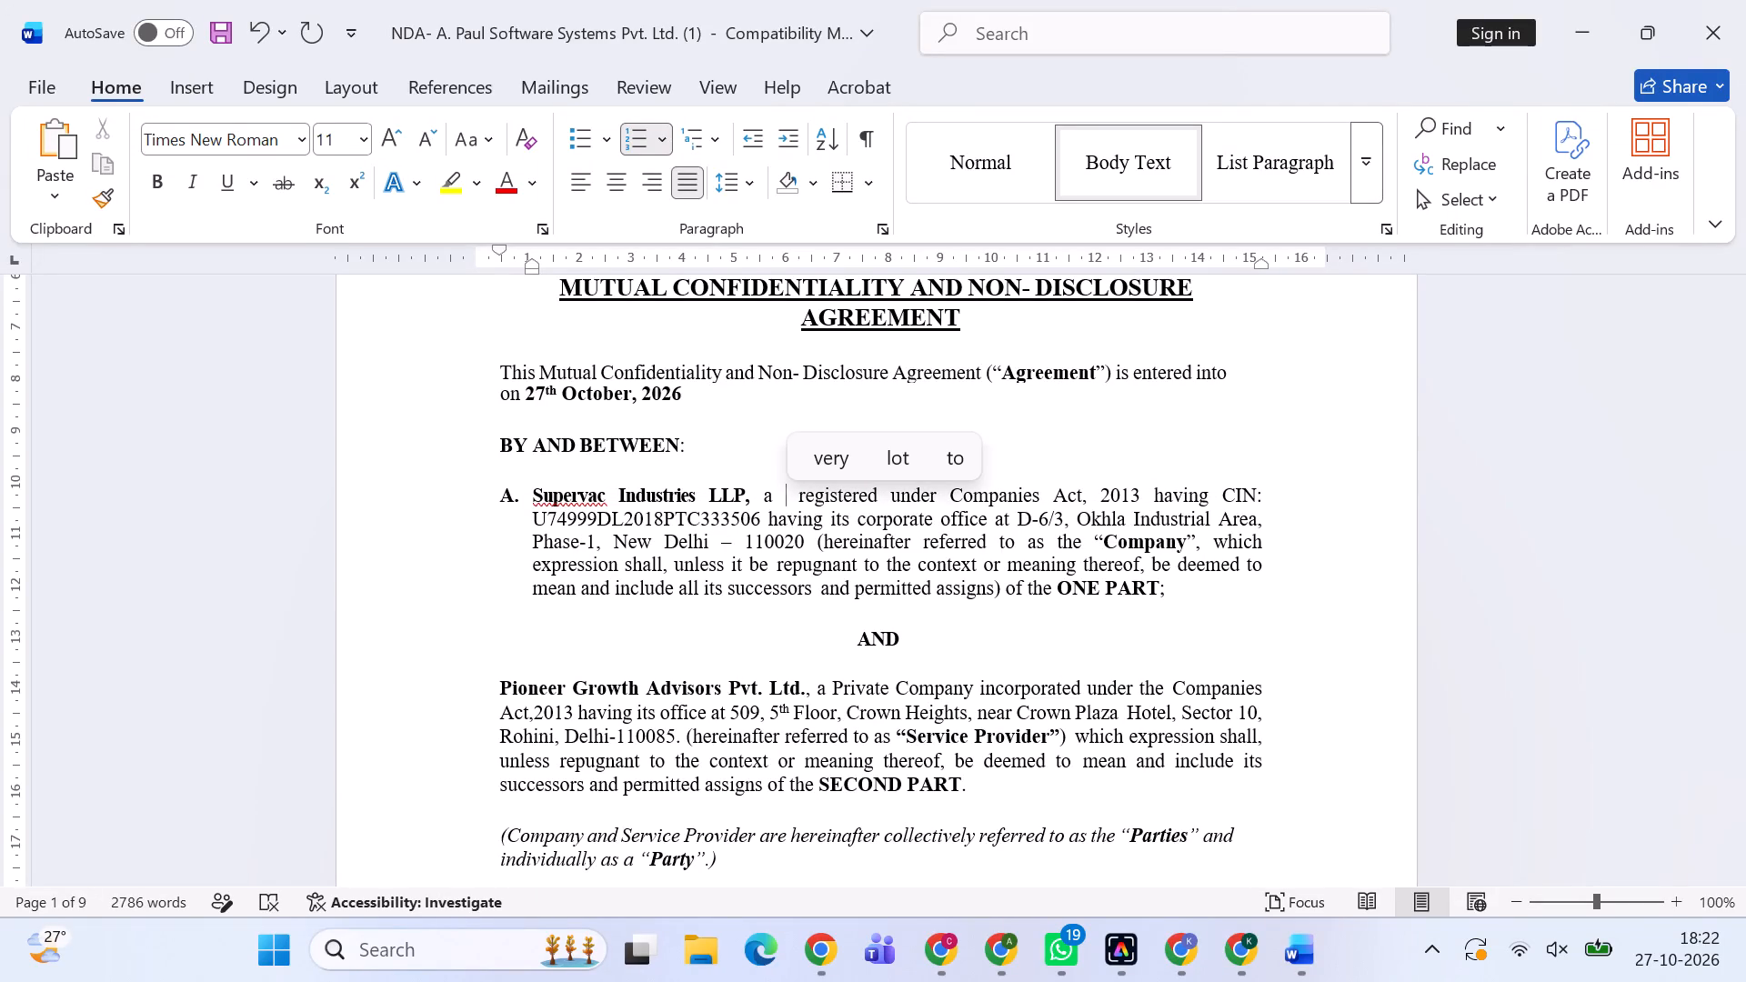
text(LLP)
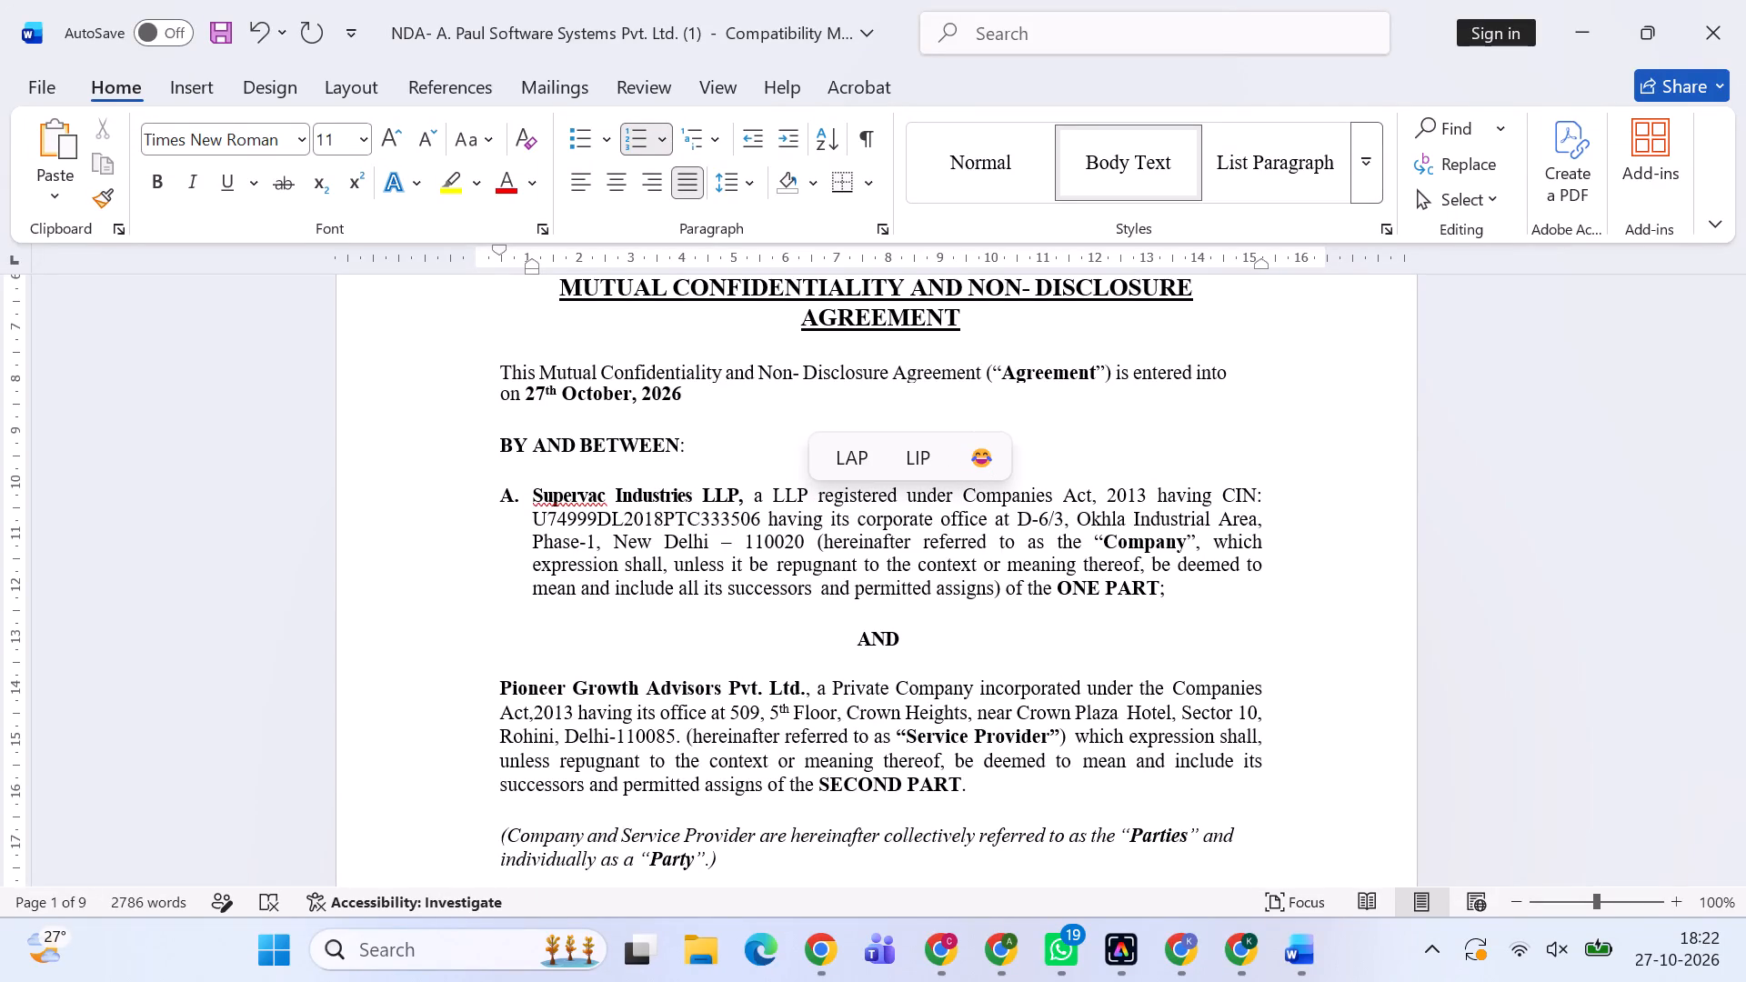
click(1152, 459)
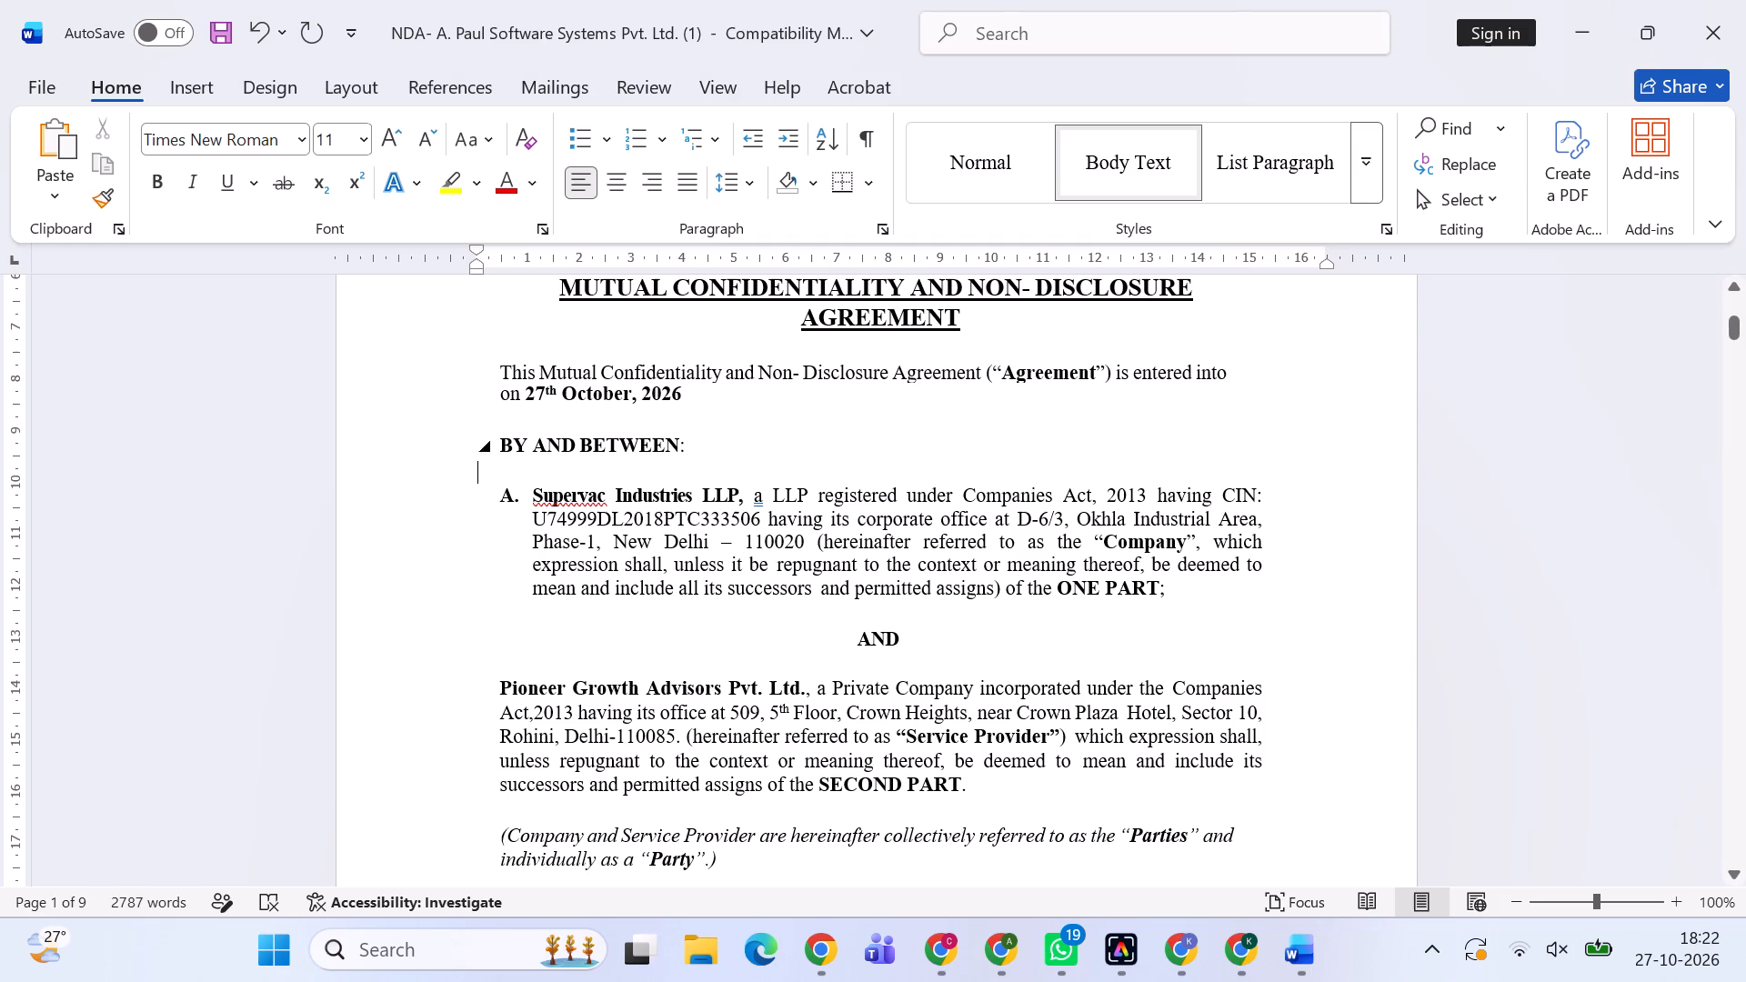
In the signature table at the NDA's end, replace the client-side signatory's name with the new client's signatory name.
scroll(1052, 732, down, 1)
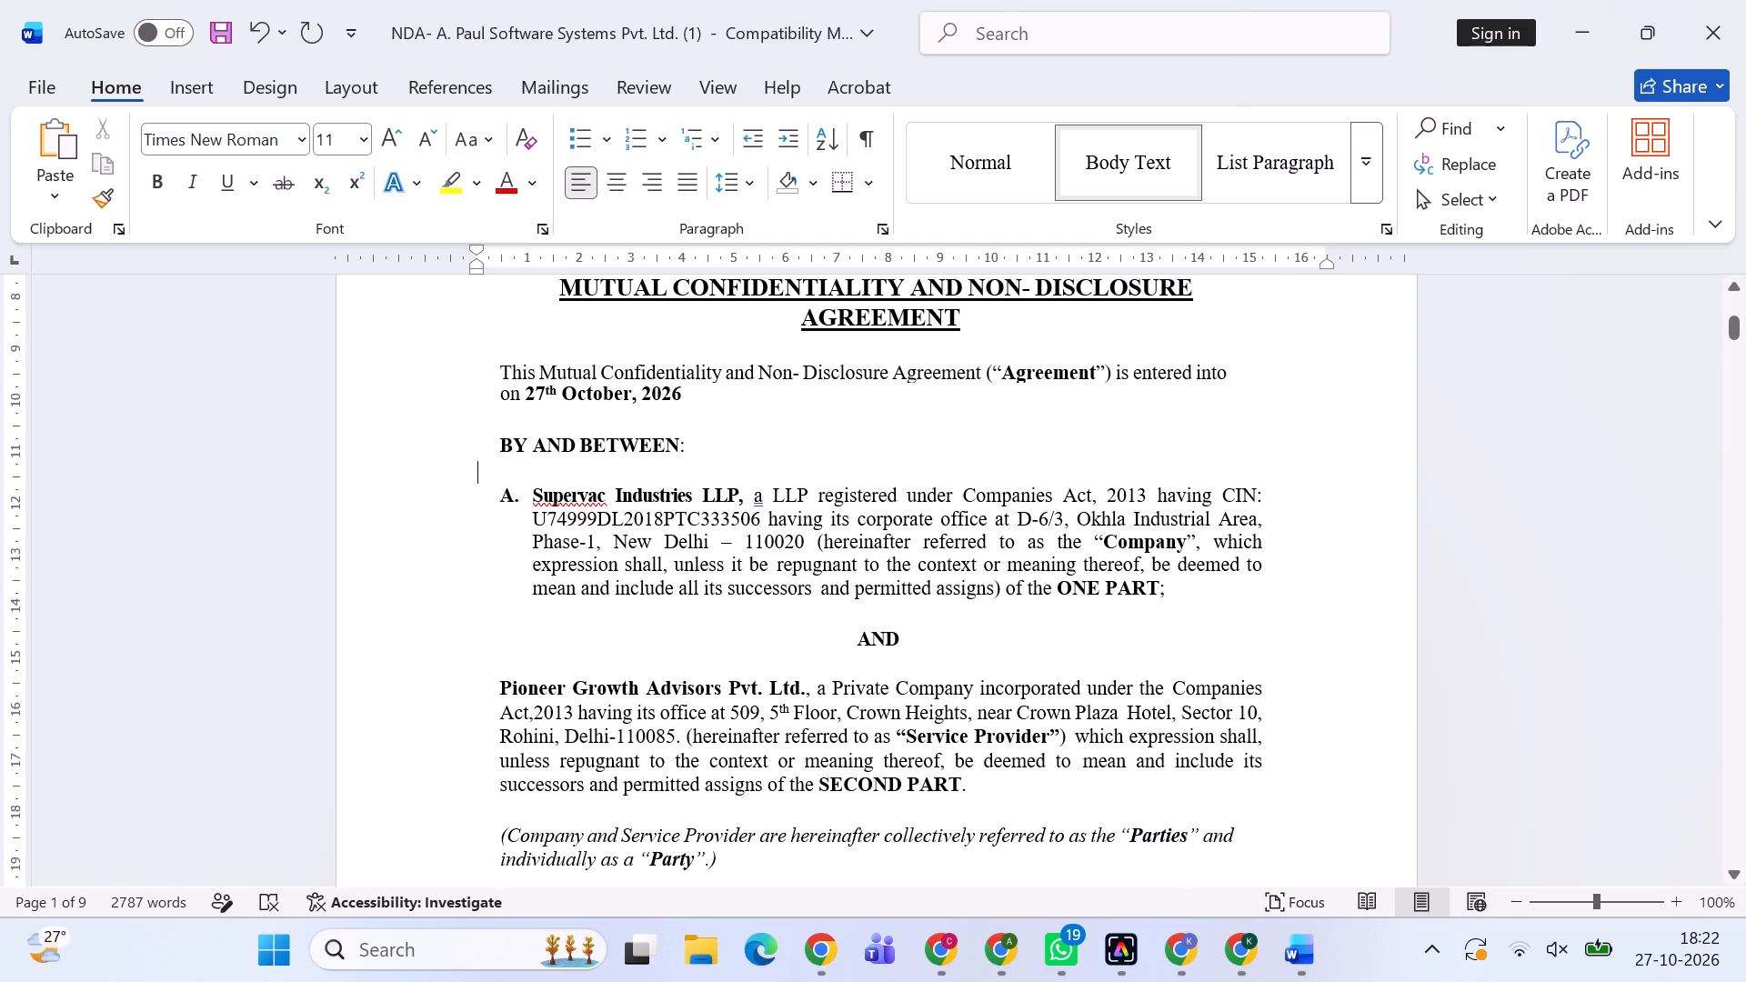
scroll(1052, 732, down, 11)
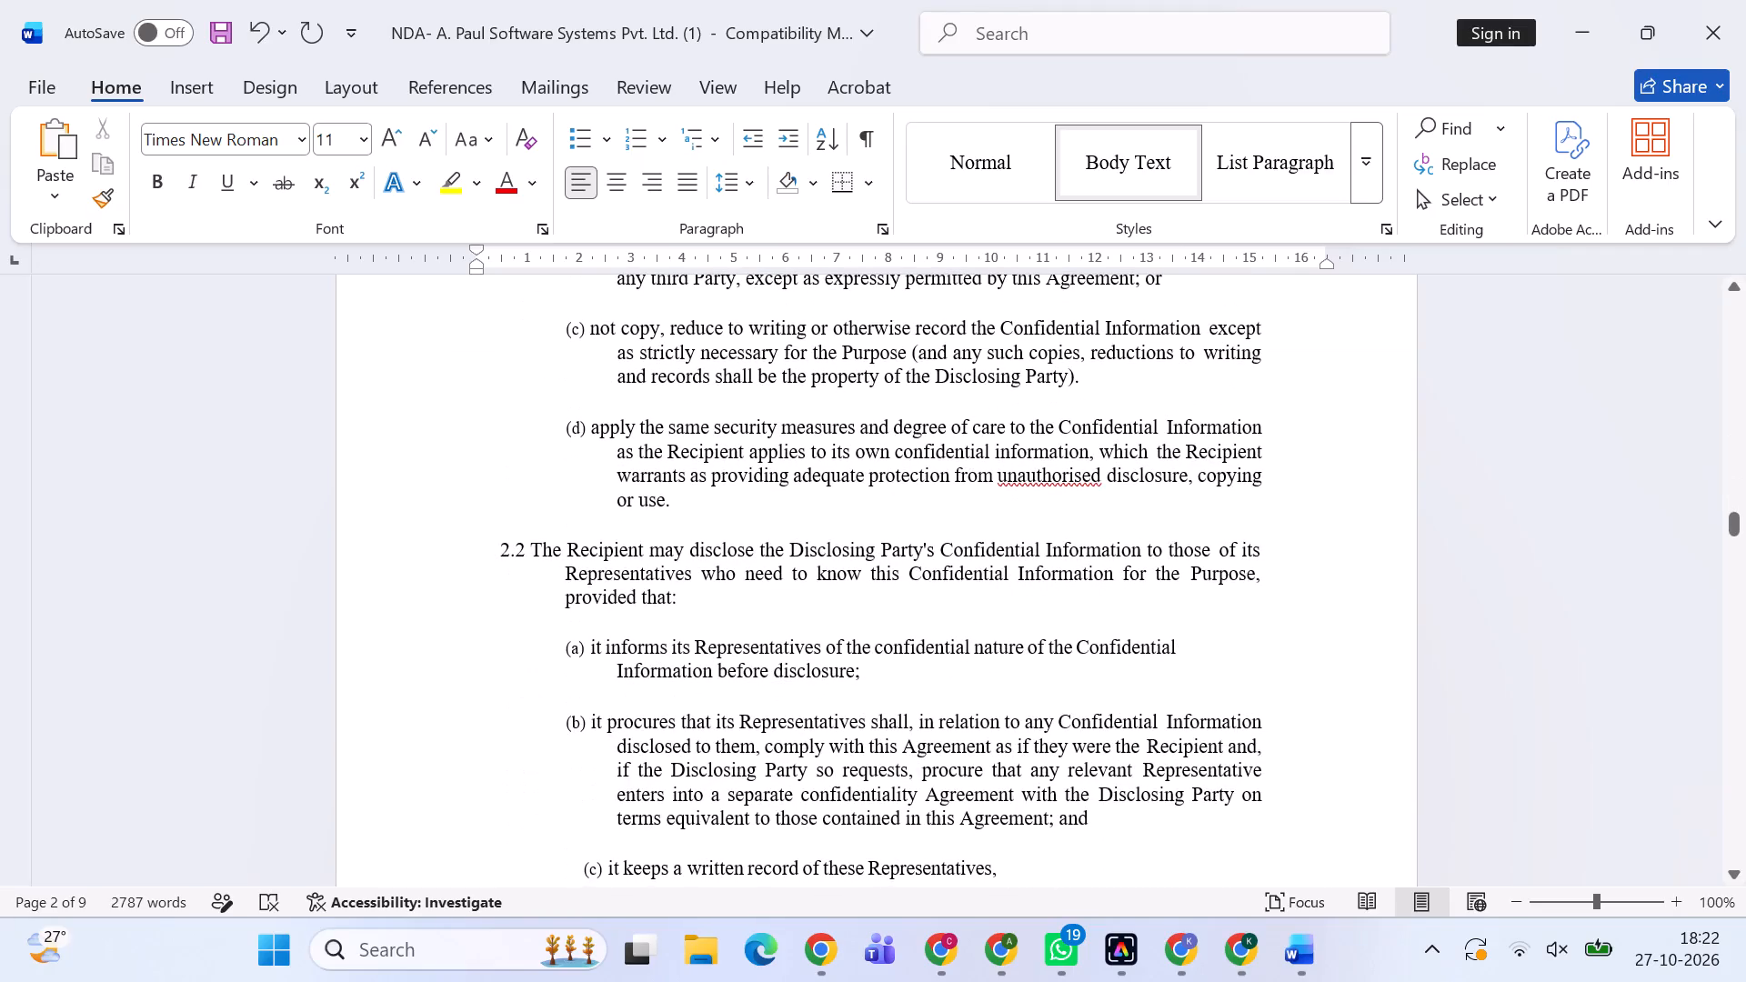
scroll(1052, 732, down, 10)
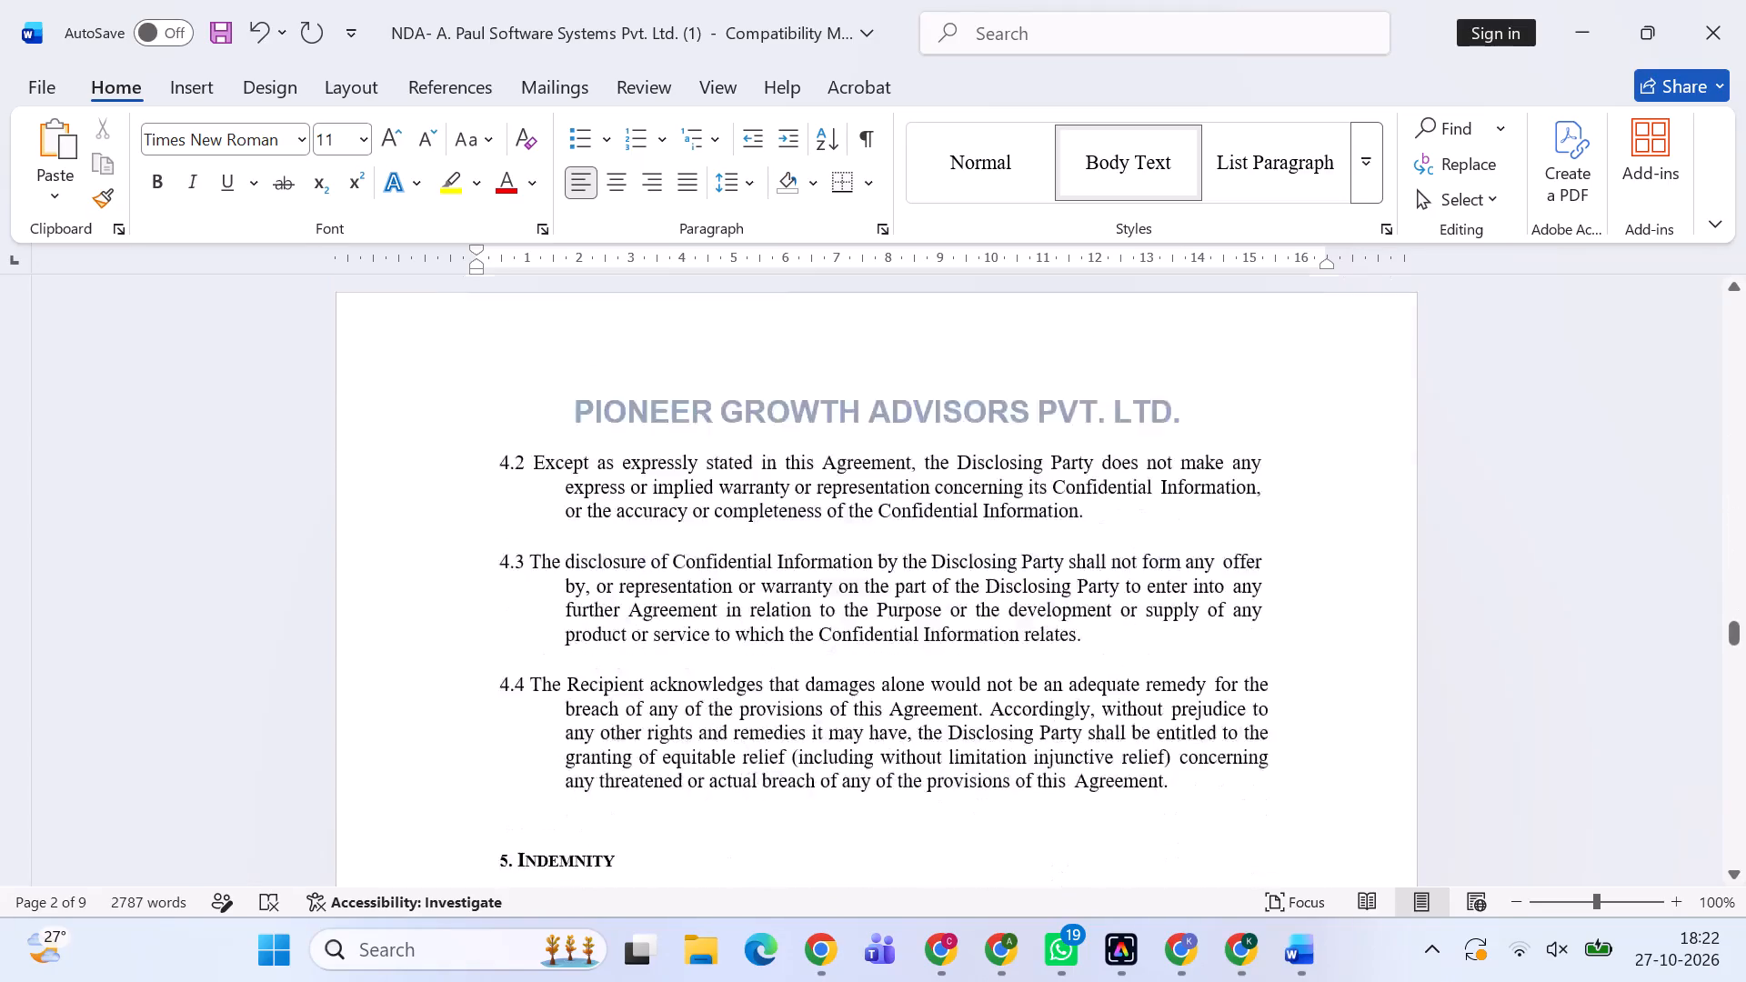
scroll(1052, 732, down, 12)
scroll(1052, 732, up, 1)
ctrl+scroll(1052, 732, down, 1)
ctrl+scroll(1052, 732, up, 2)
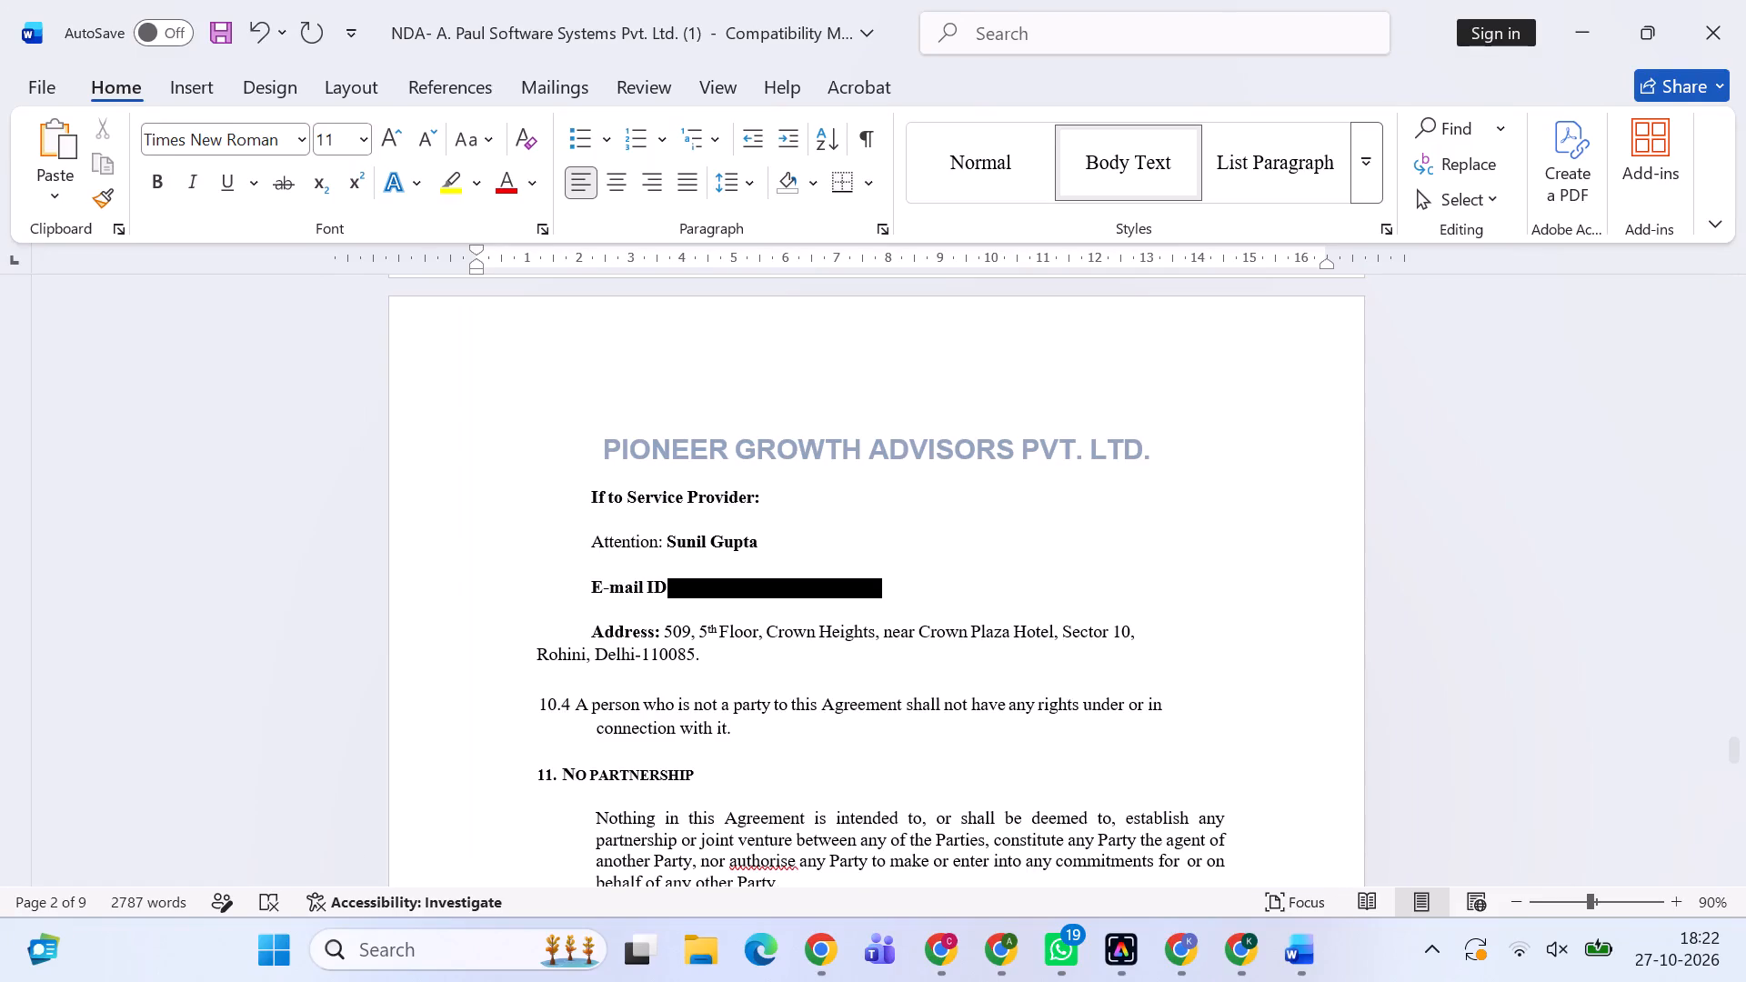
scroll(1054, 728, down, 4)
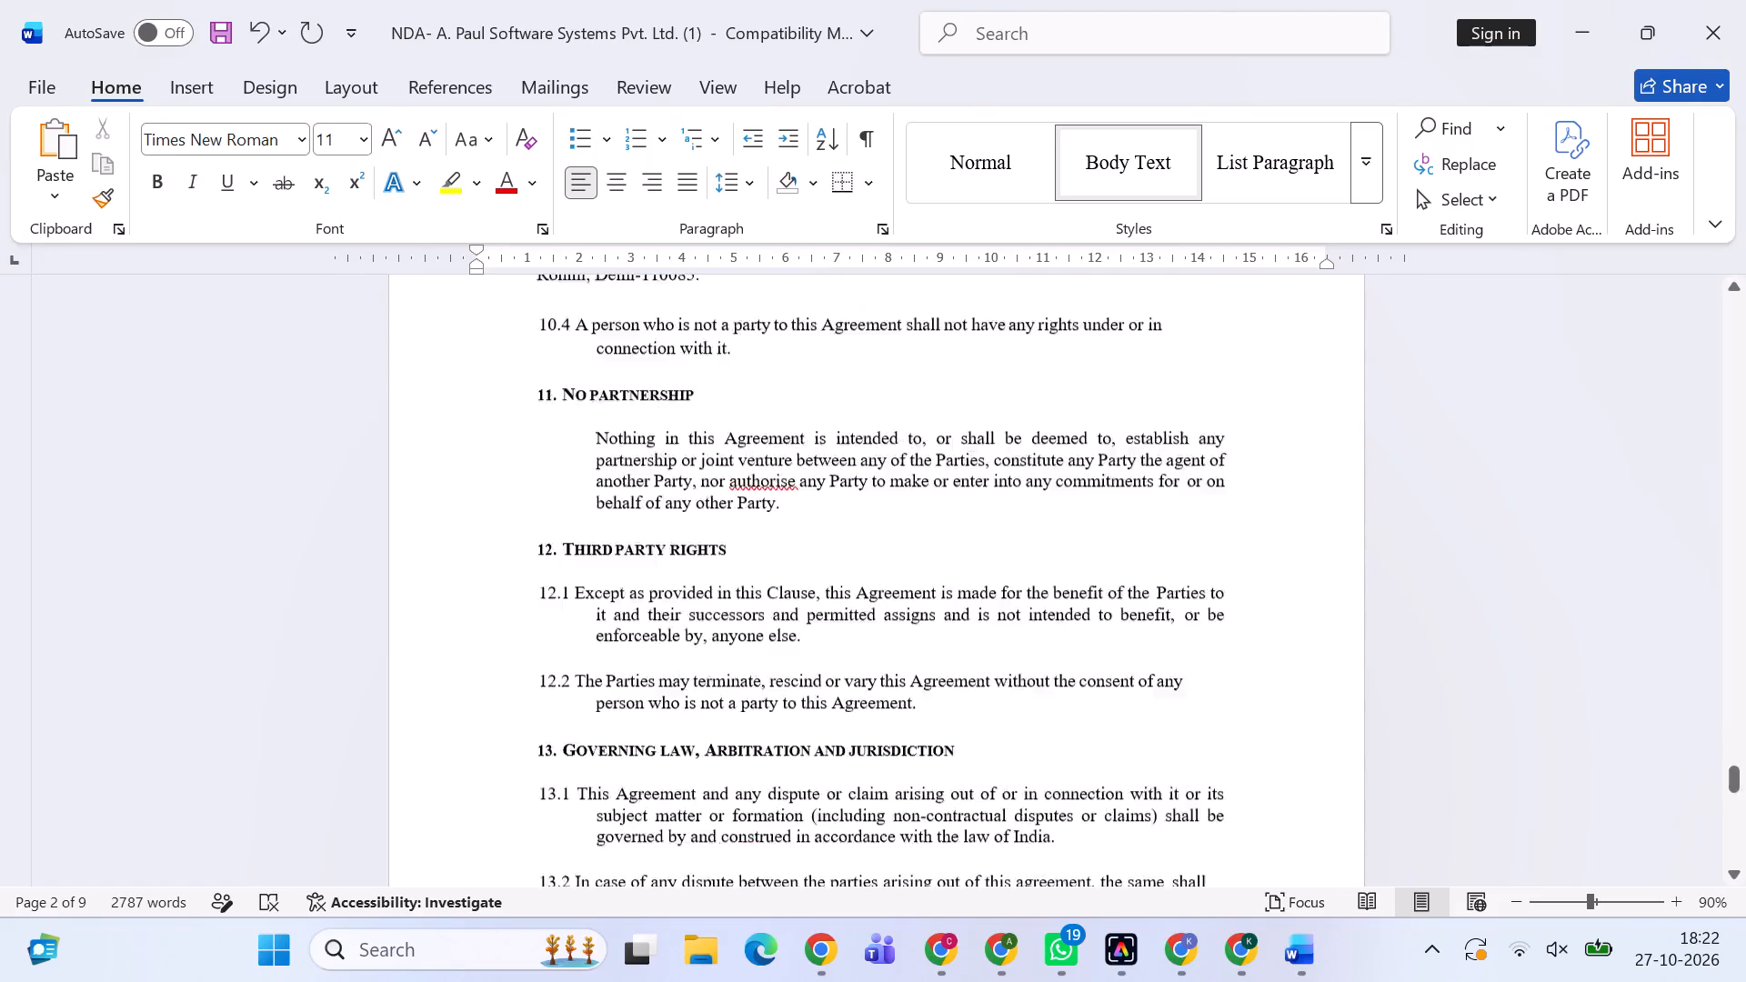
scroll(1054, 728, down, 6)
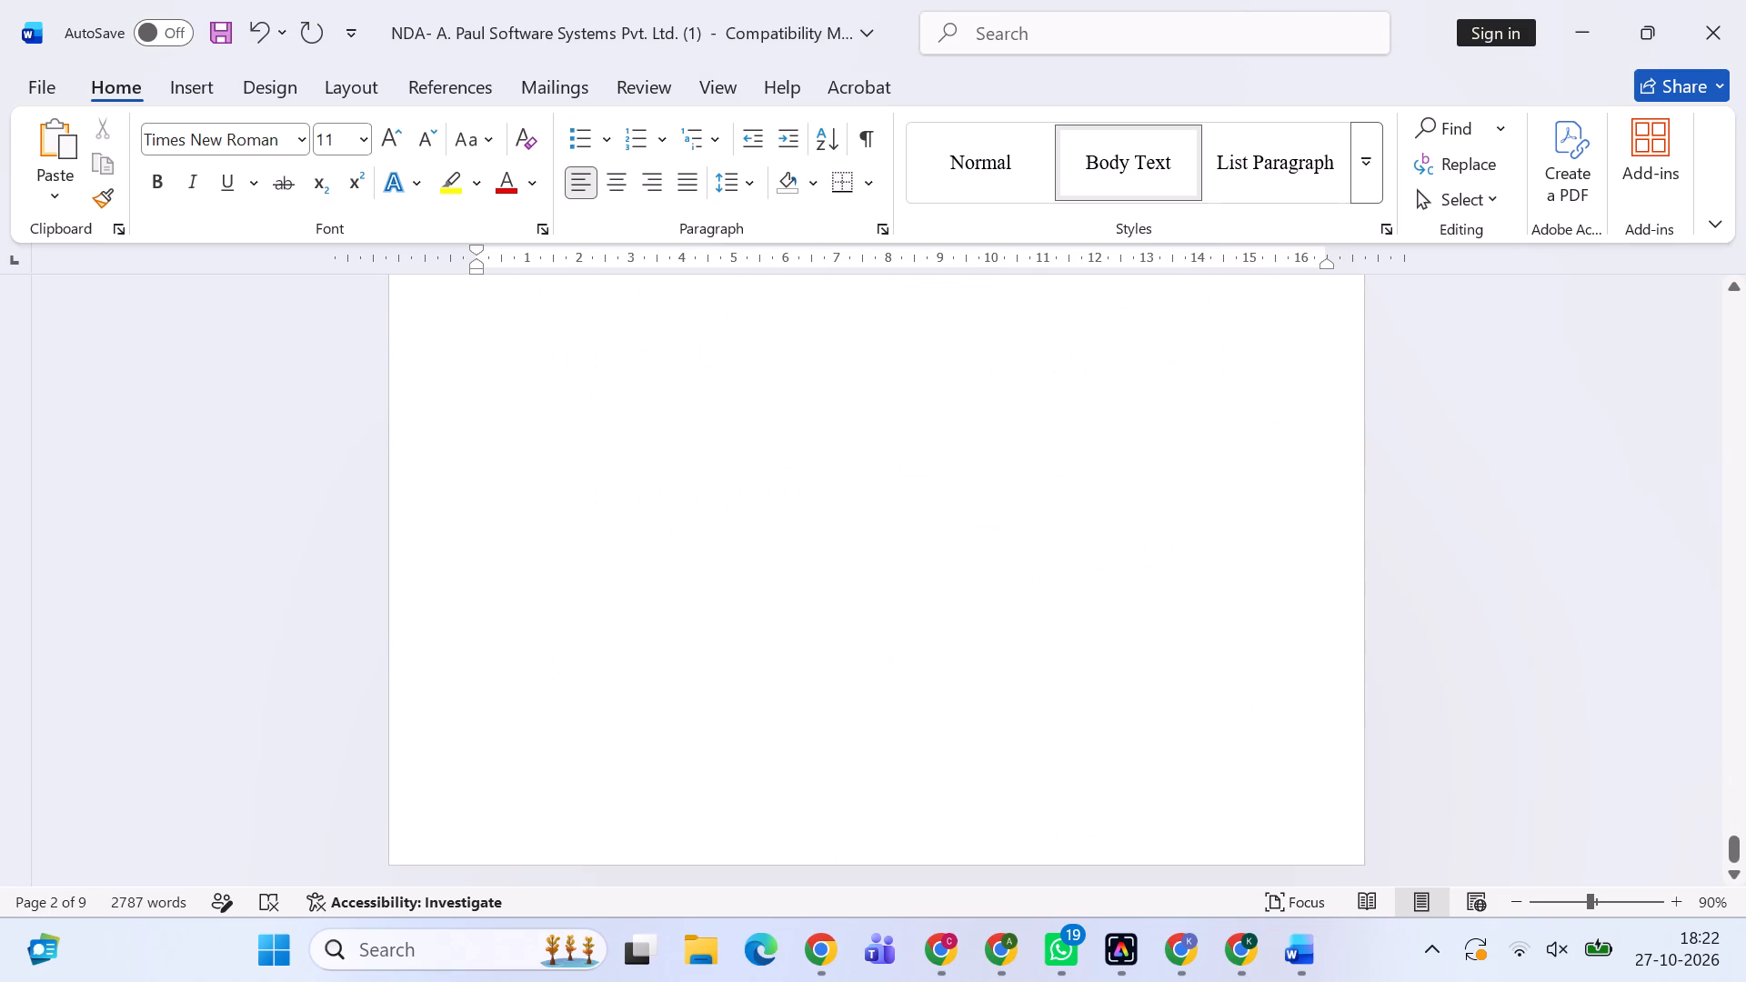
scroll(925, 657, up, 2)
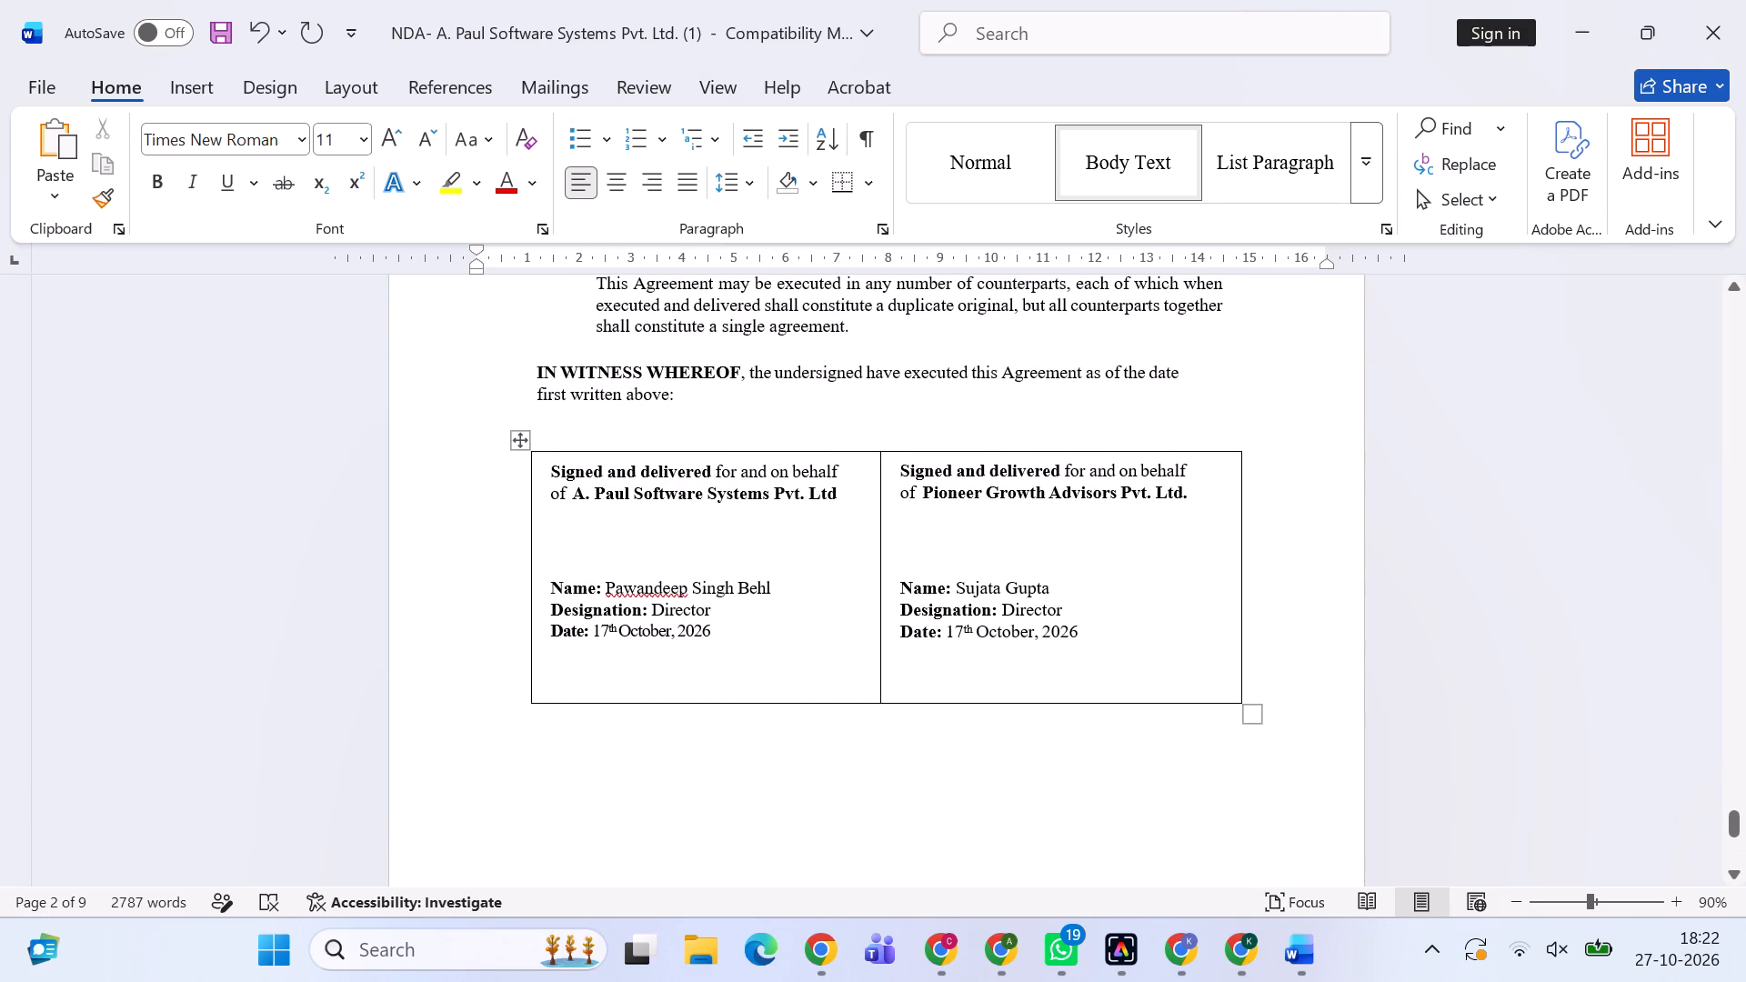
click(790, 589)
key(BackSpace)
key(BackSpace)
key(BackSpace)
key(BackSpace)
key(BackSpace)
key(BackSpace)
key(BackSpace)
key(BackSpace)
key(BackSpace)
key(BackSpace)
key(BackSpace)
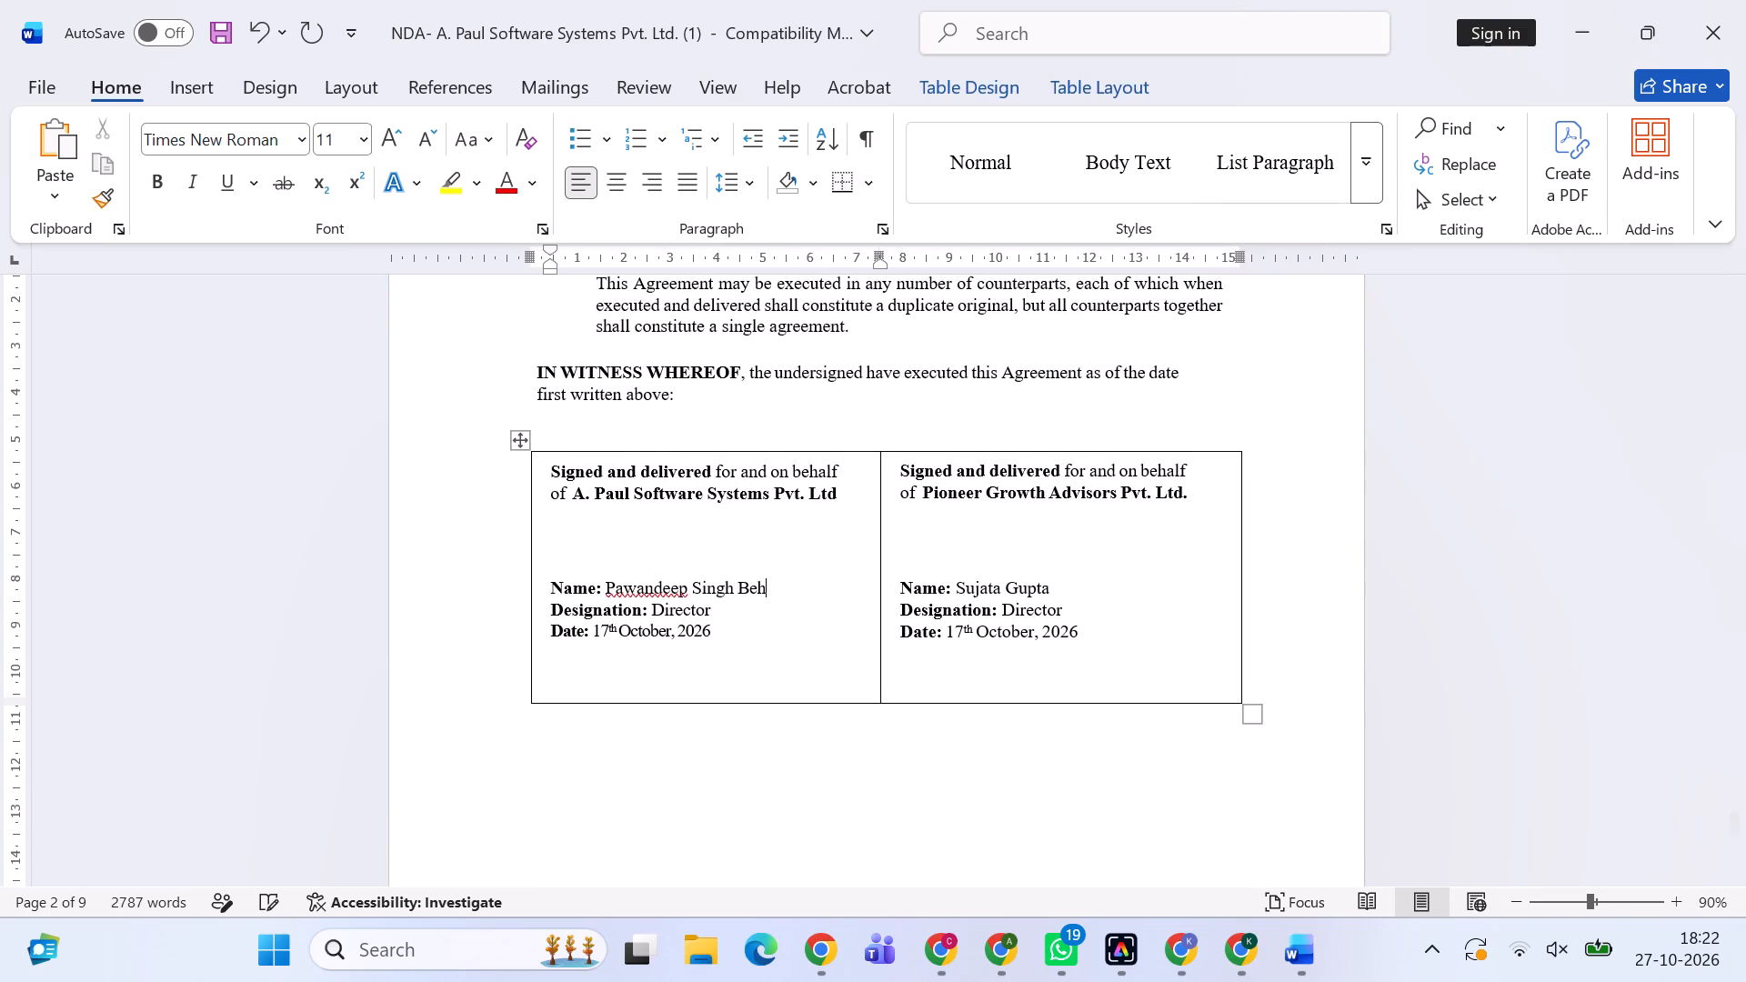
key(BackSpace)
key(BackSpace)
key(BackSpace)
key(BackSpace)
key(BackSpace)
key(BackSpace)
key(BackSpace)
key(BackSpace)
key(BackSpace)
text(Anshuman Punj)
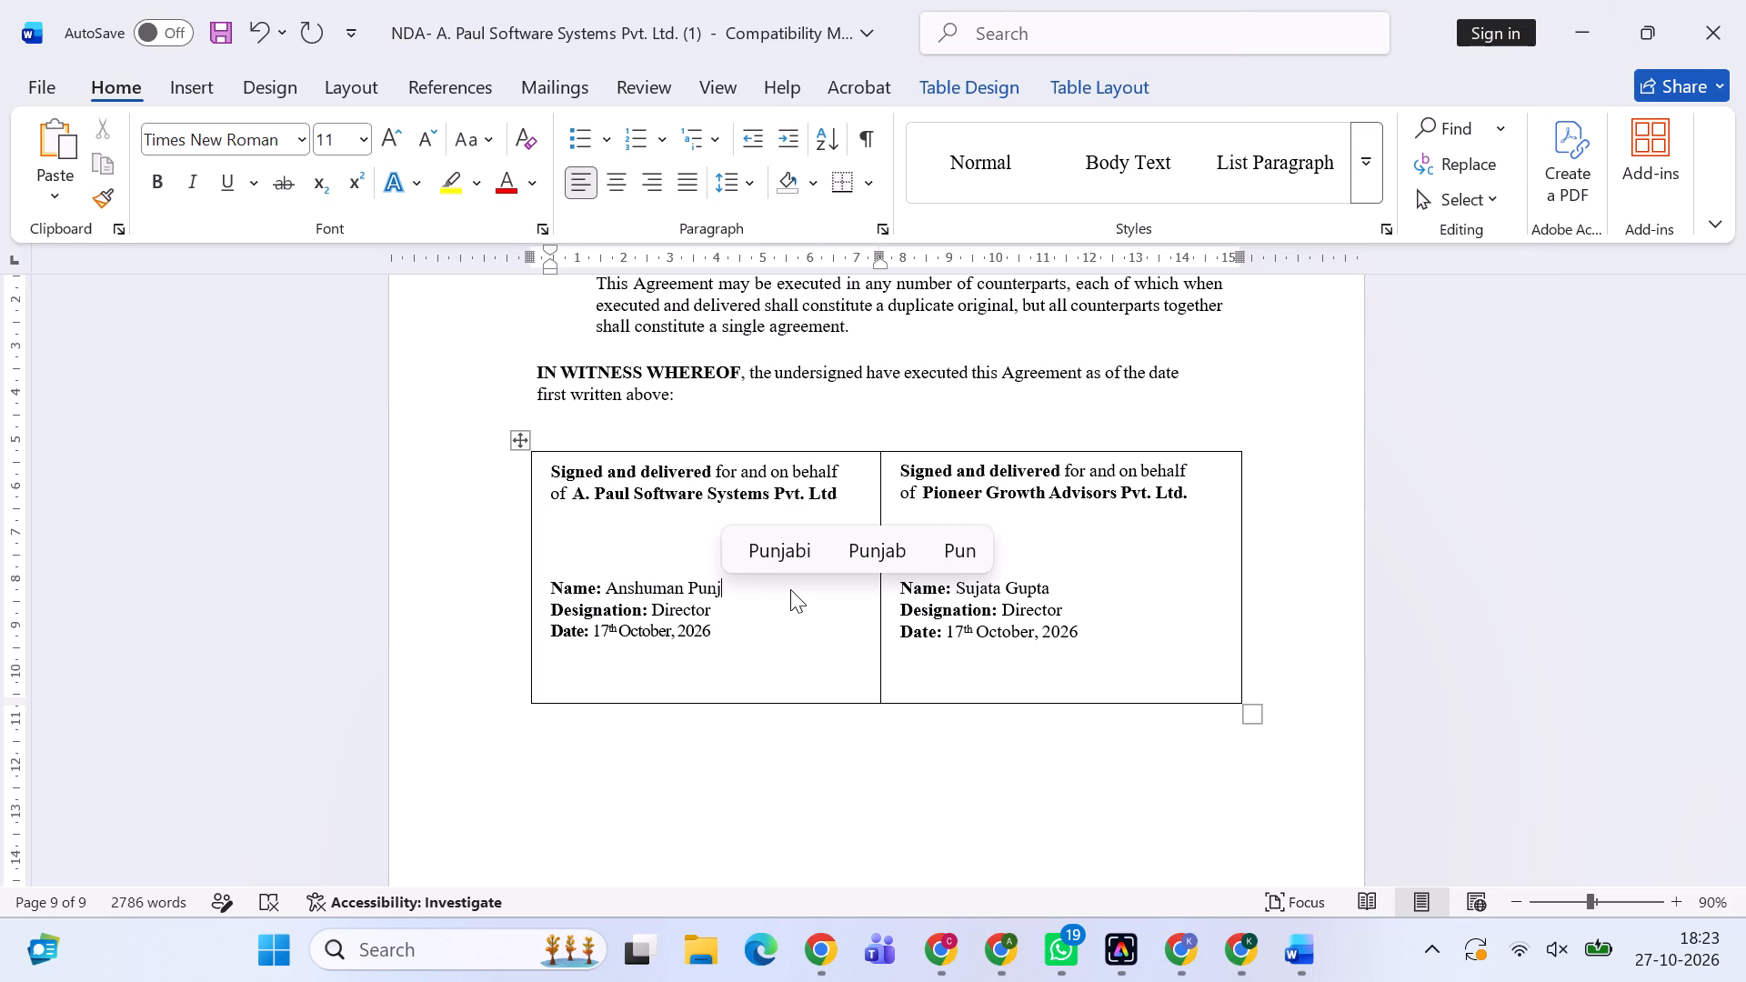
Change the client signatory's designation in the signature table to Partner.
click(758, 644)
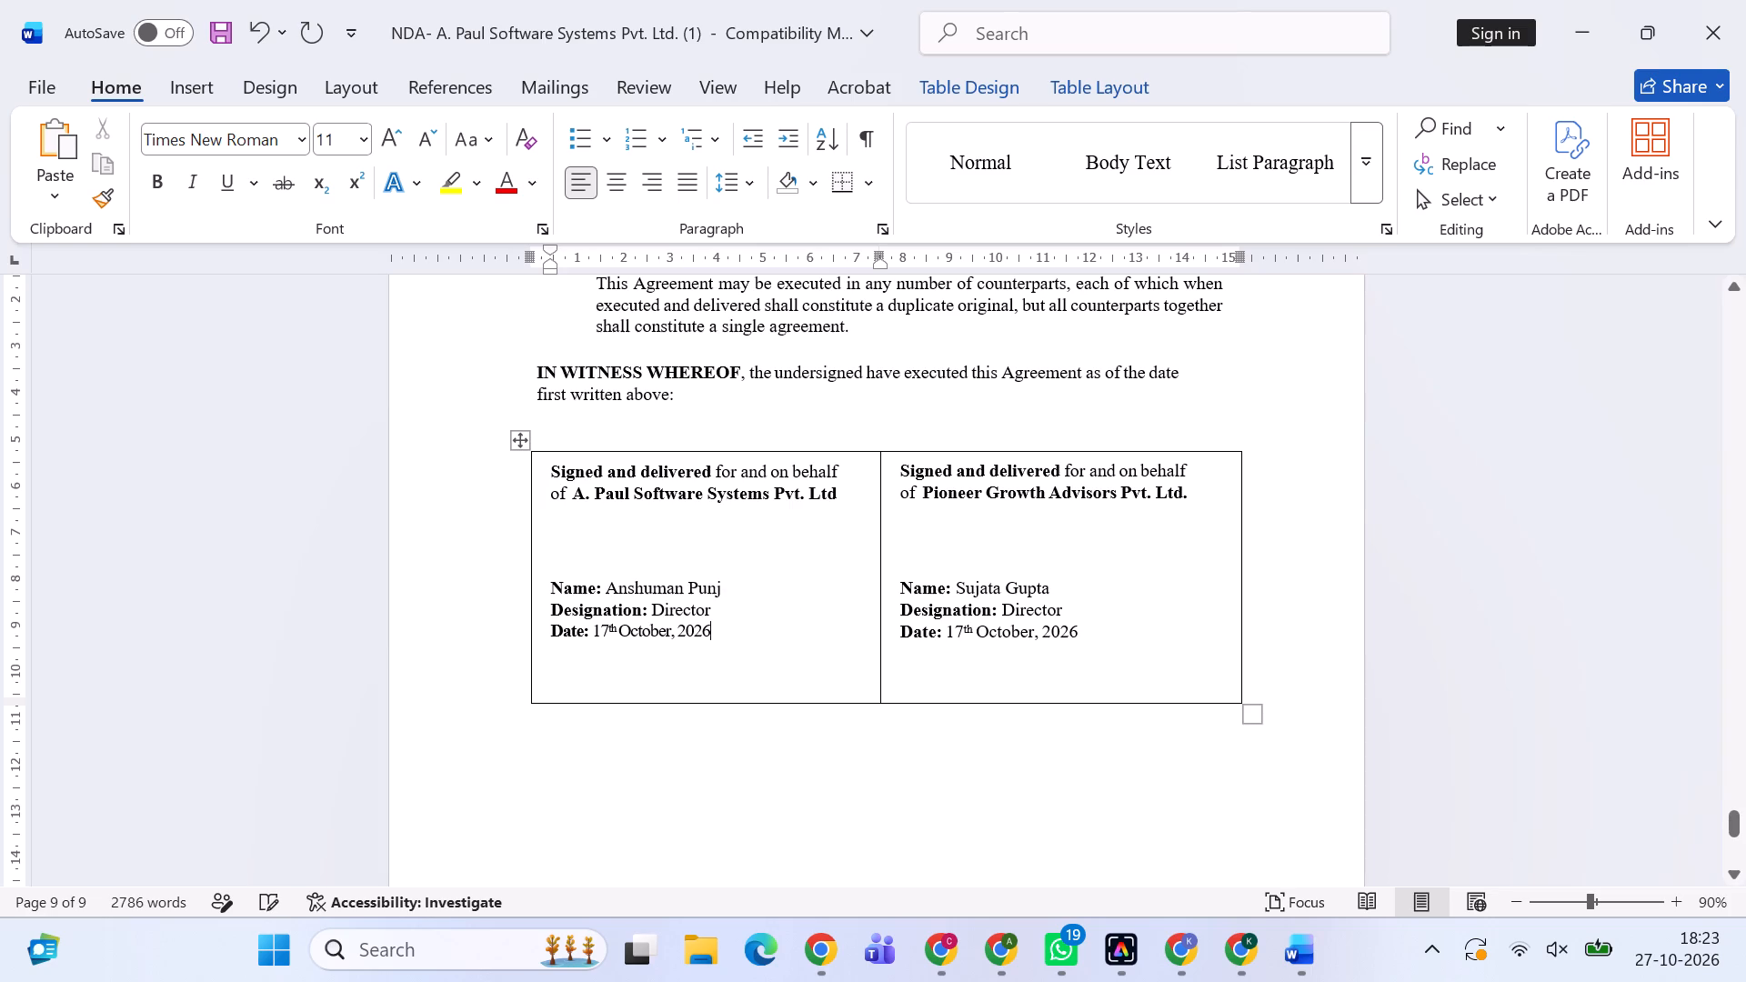
click(720, 602)
key(BackSpace)
key(BackSpace)
key(BackSpace)
key(BackSpace)
key(BackSpace)
key(BackSpace)
key(BackSpace)
key(BackSpace)
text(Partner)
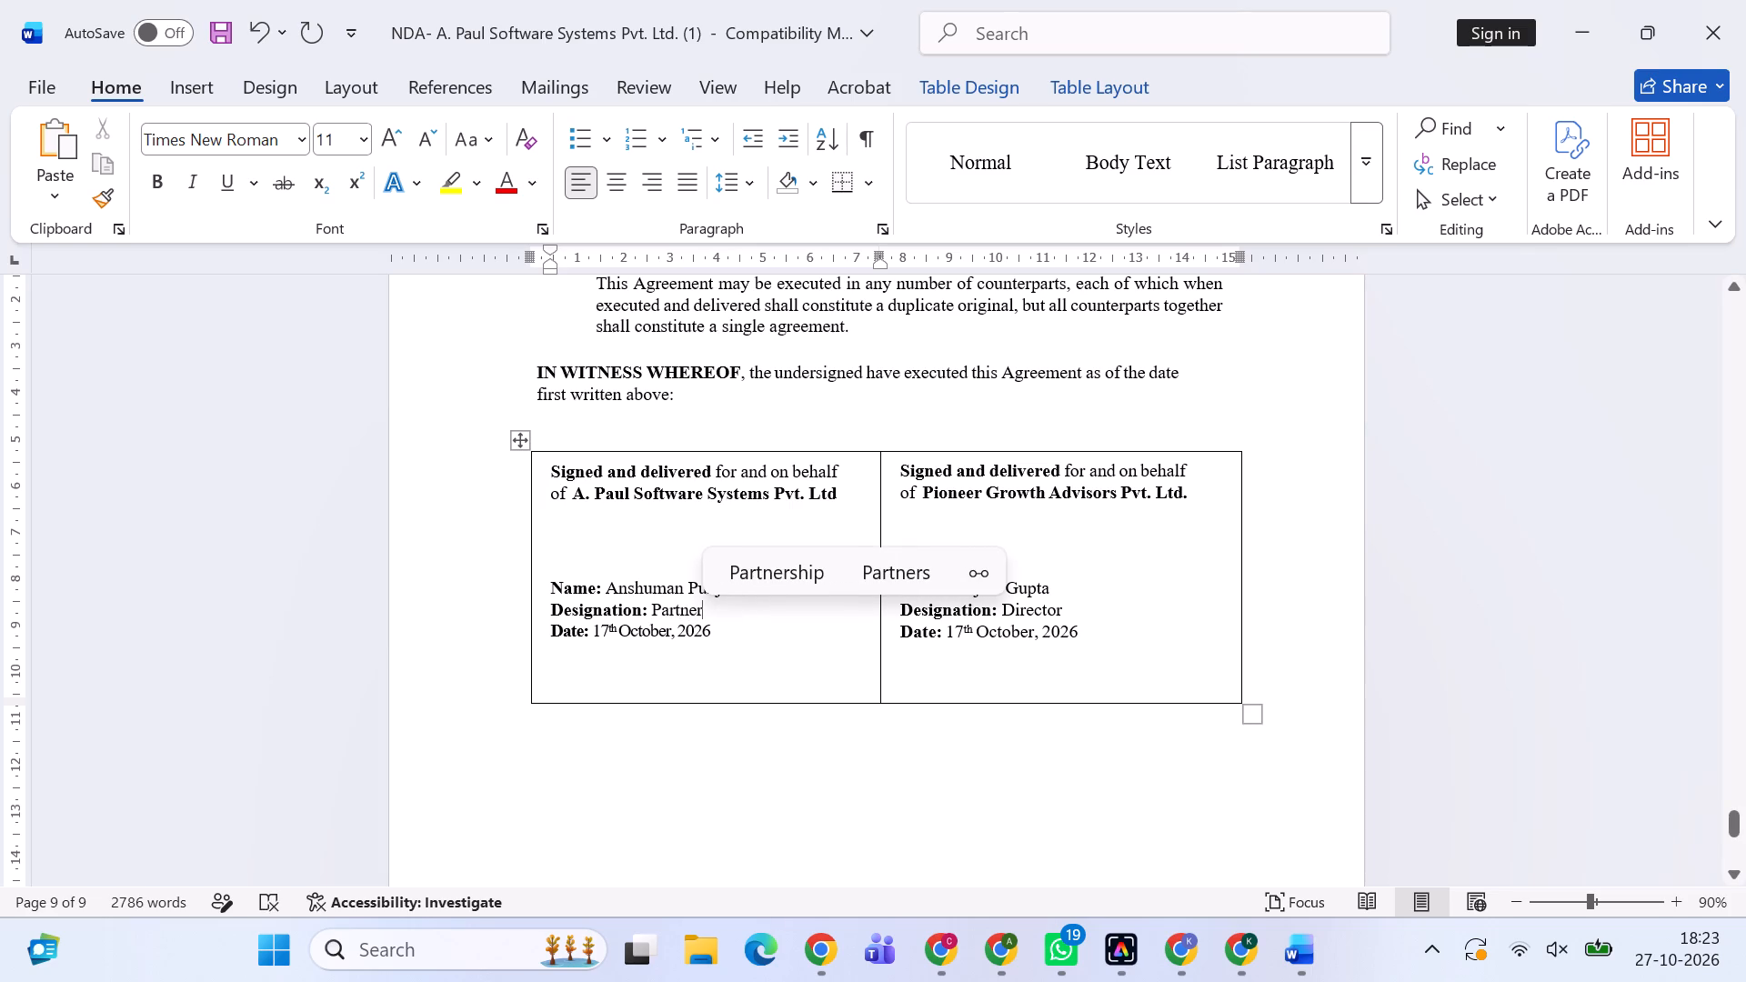
Change the day of the client's signing date in the signature table to 27, keeping October 2026.
click(607, 625)
key(BackSpace)
key(BackSpace)
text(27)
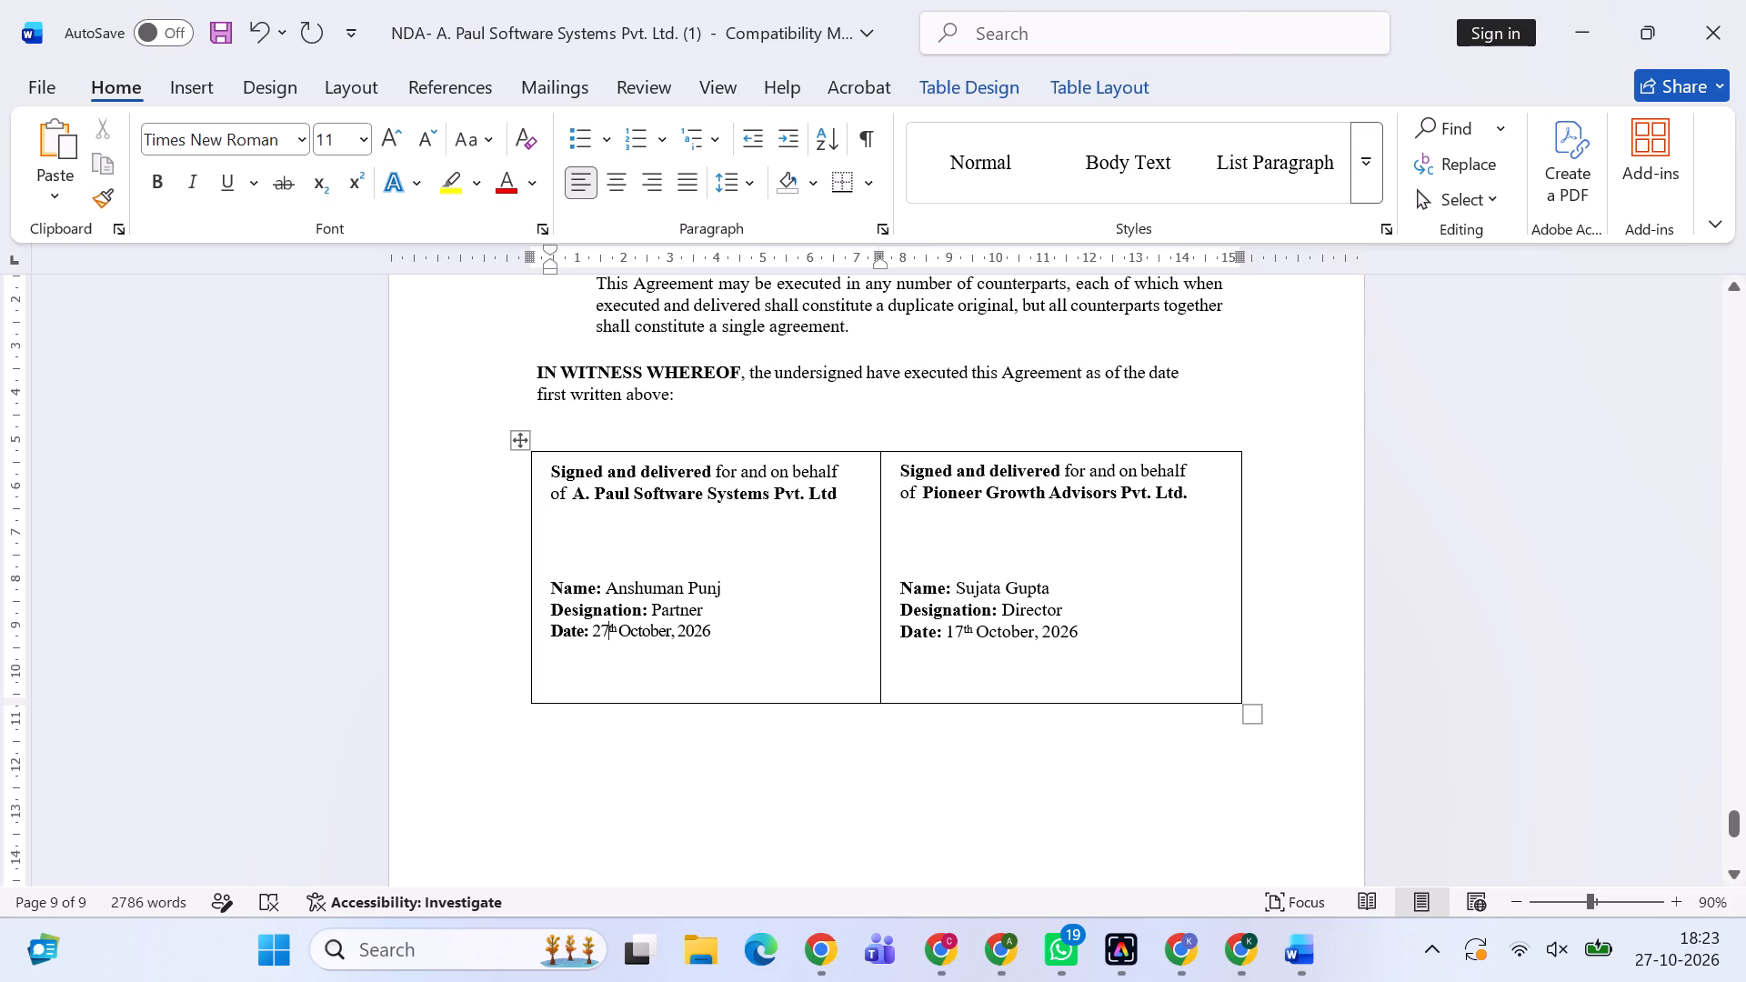
In the client's "Signed and delivered" cell, replace "A. Paul Software Systems Pvt. Ltd" with "Supervac Industries LLP".
click(839, 488)
key(BackSpace)
key(BackSpace)
key(BackSpace)
key(BackSpace)
key(BackSpace)
key(BackSpace)
key(BackSpace)
key(BackSpace)
key(BackSpace)
key(BackSpace)
key(BackSpace)
key(BackSpace)
key(BackSpace)
key(BackSpace)
key(BackSpace)
key(BackSpace)
key(BackSpace)
key(BackSpace)
key(BackSpace)
key(BackSpace)
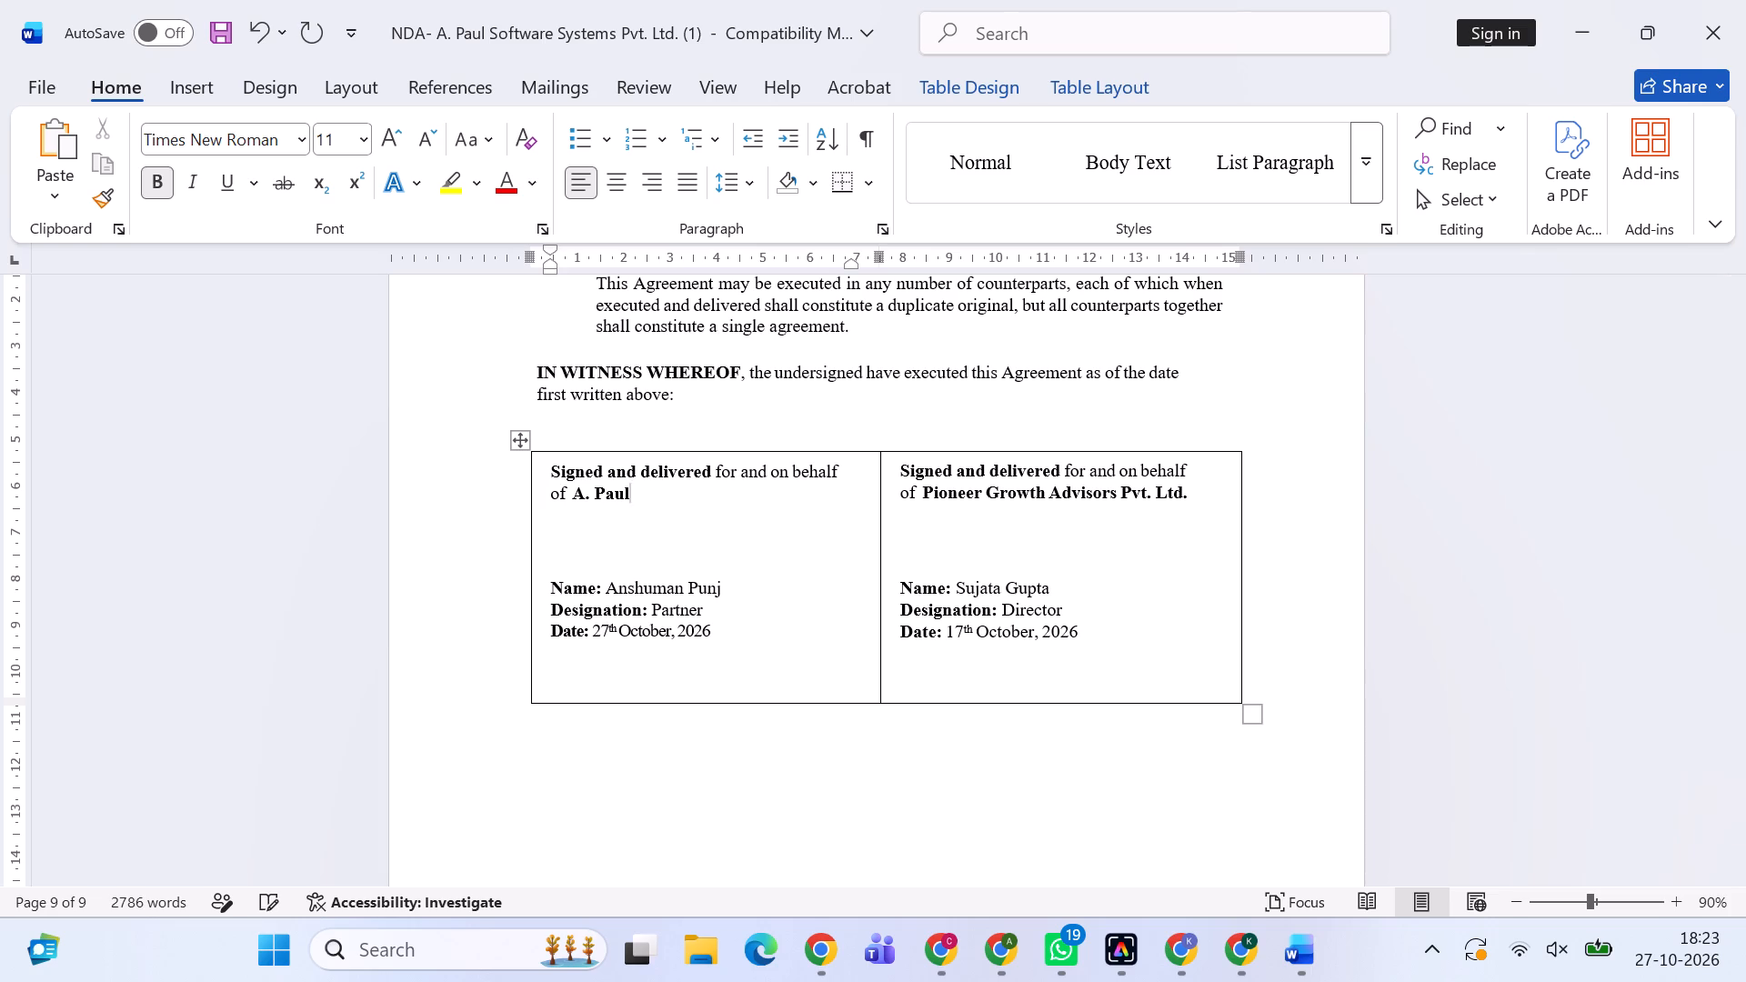
key(BackSpace)
key(BackSpace)
key(BackSpace)
key(BackSpace)
key(BackSpace)
key(BackSpace)
key(BackSpace)
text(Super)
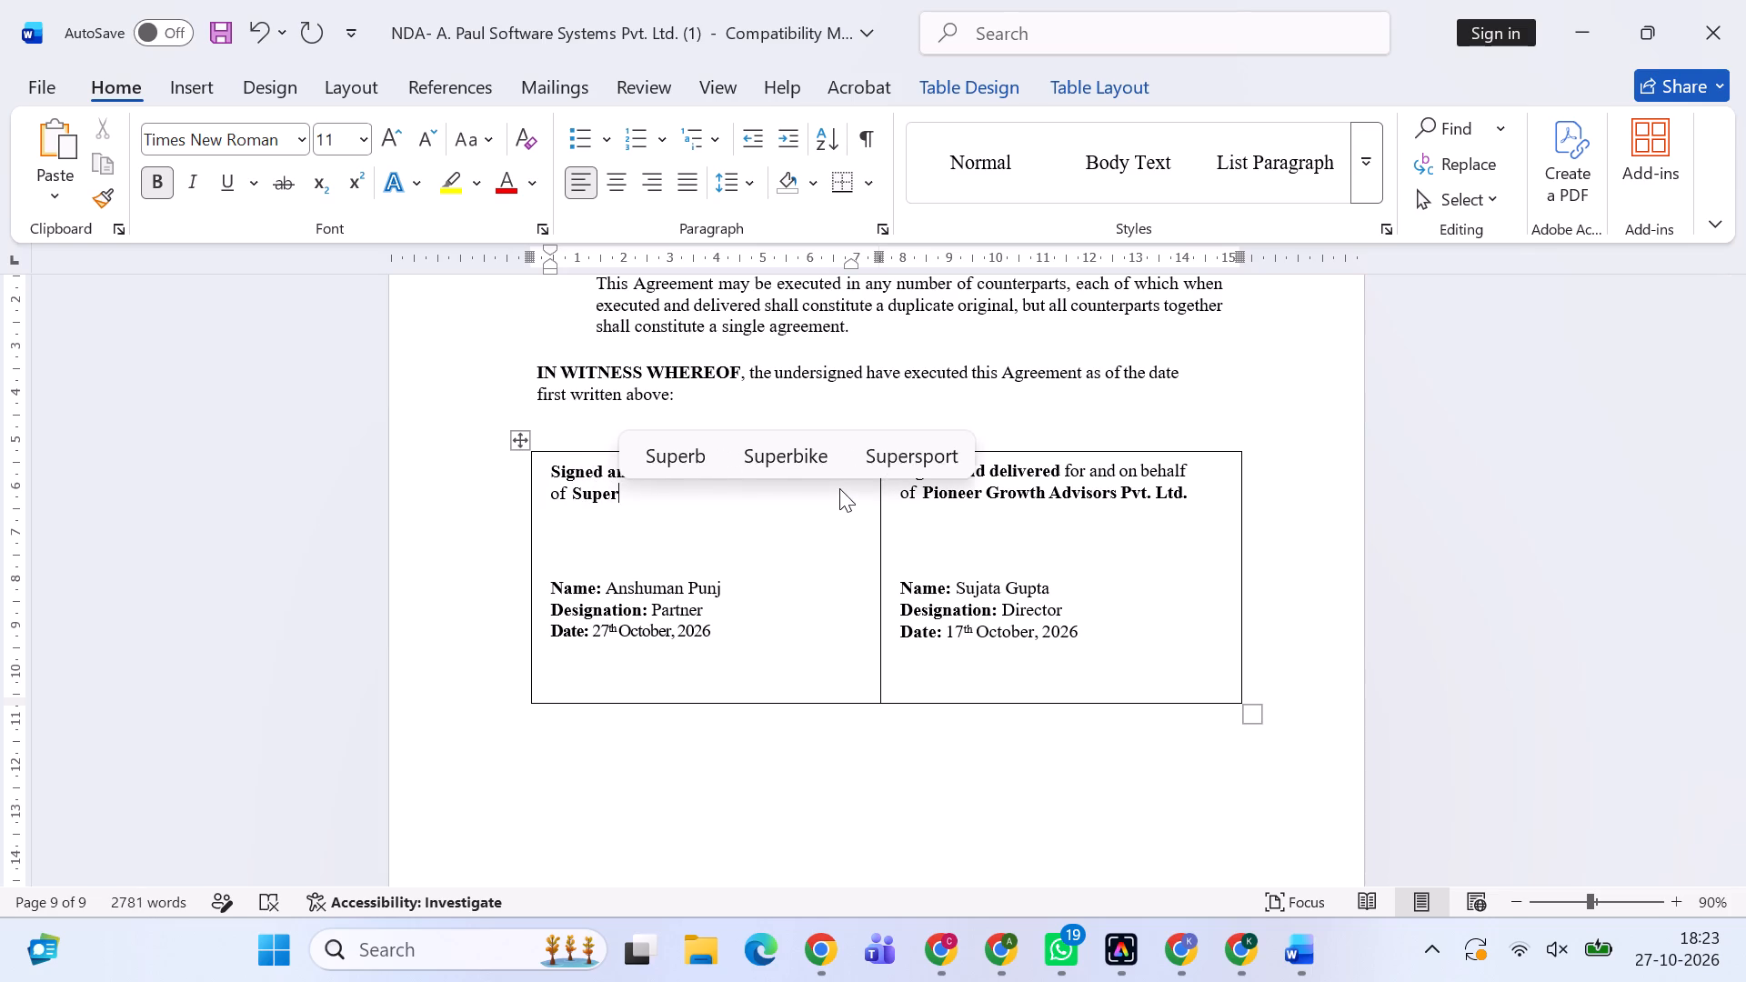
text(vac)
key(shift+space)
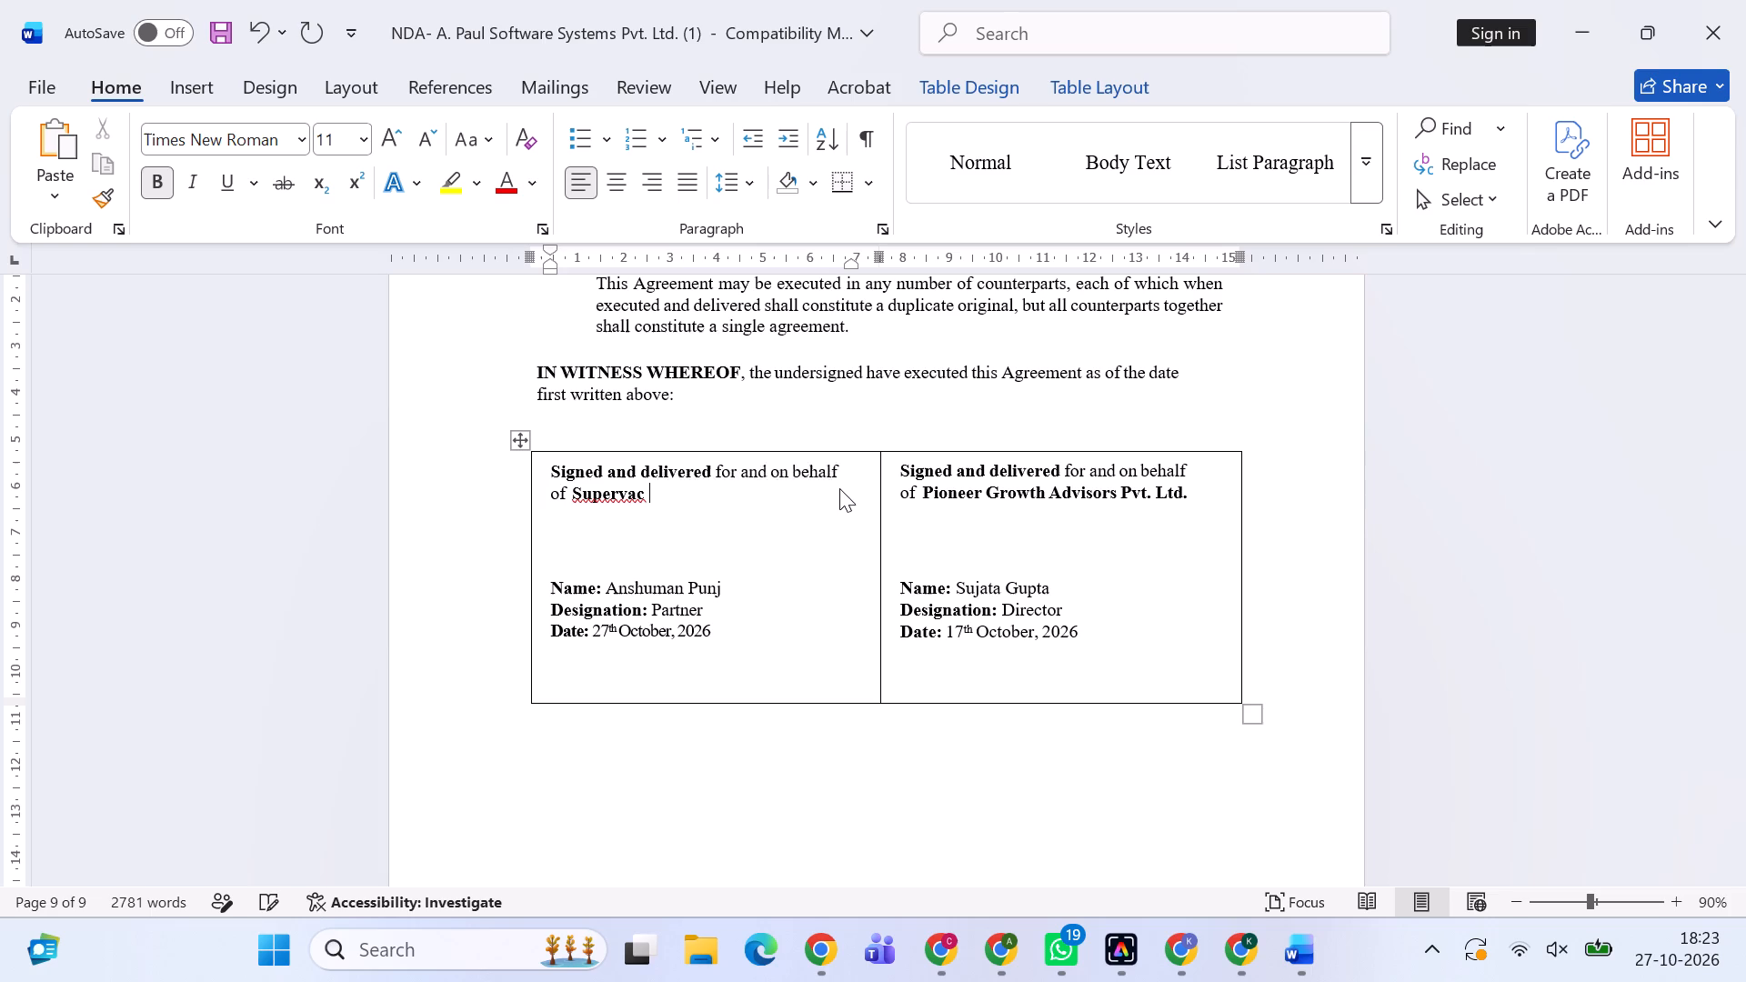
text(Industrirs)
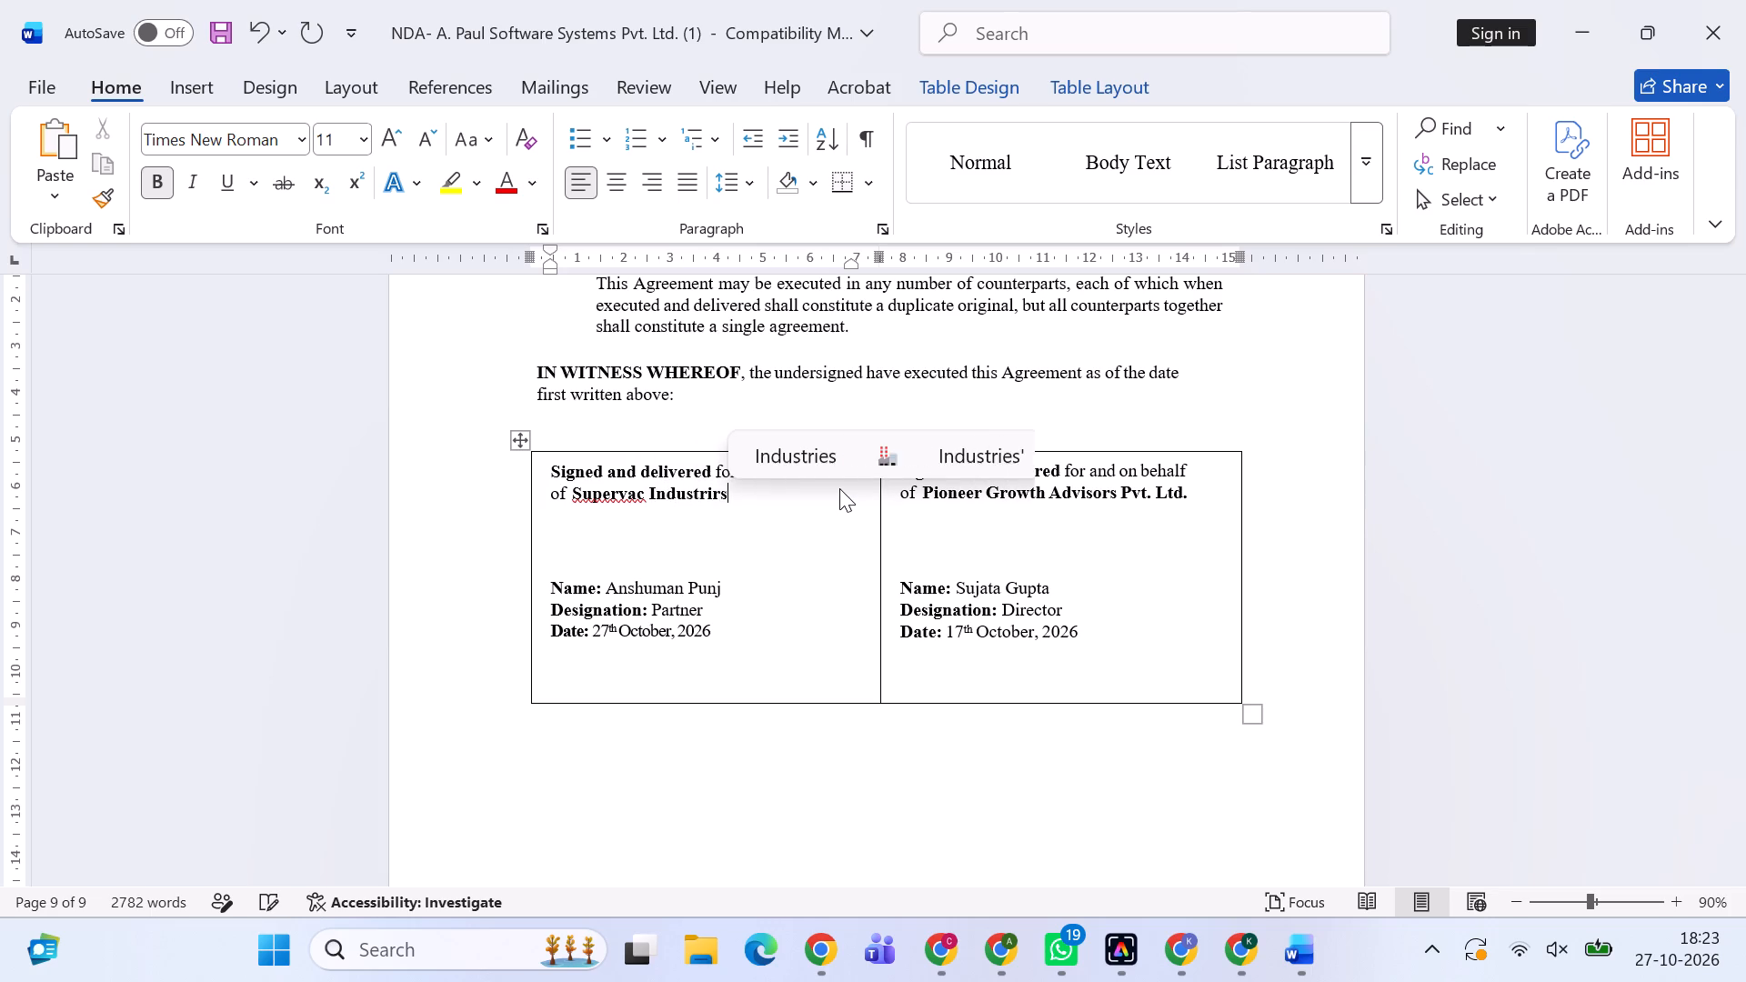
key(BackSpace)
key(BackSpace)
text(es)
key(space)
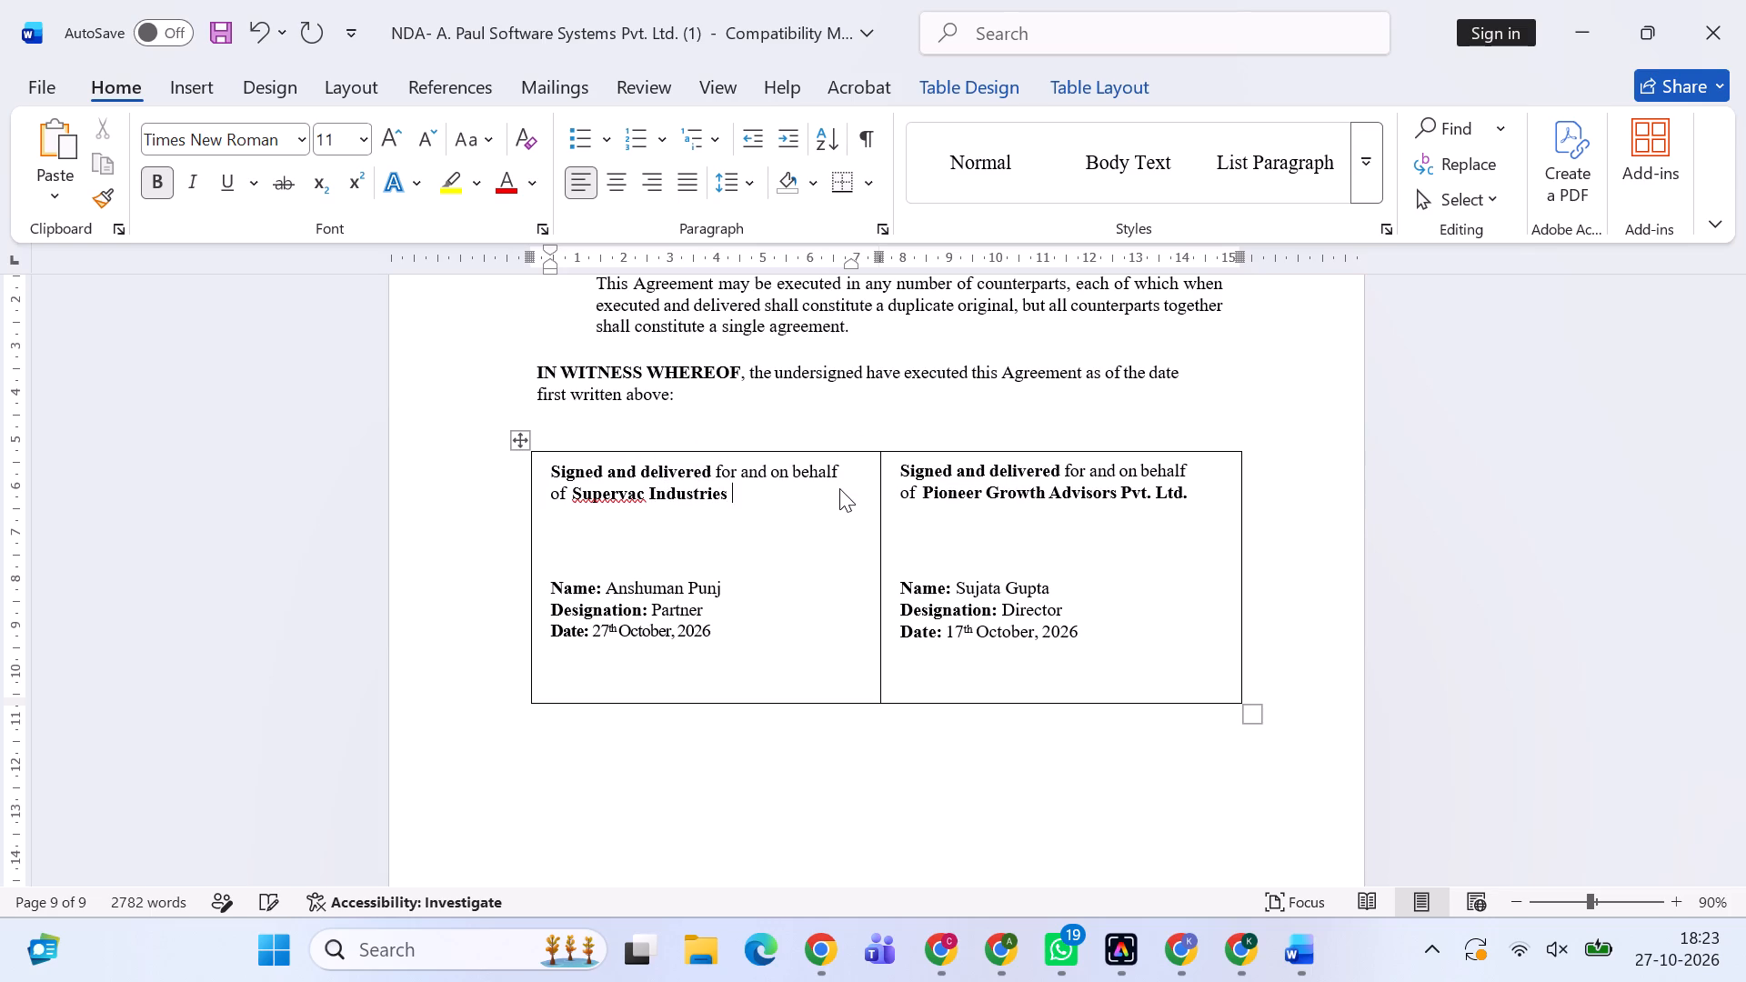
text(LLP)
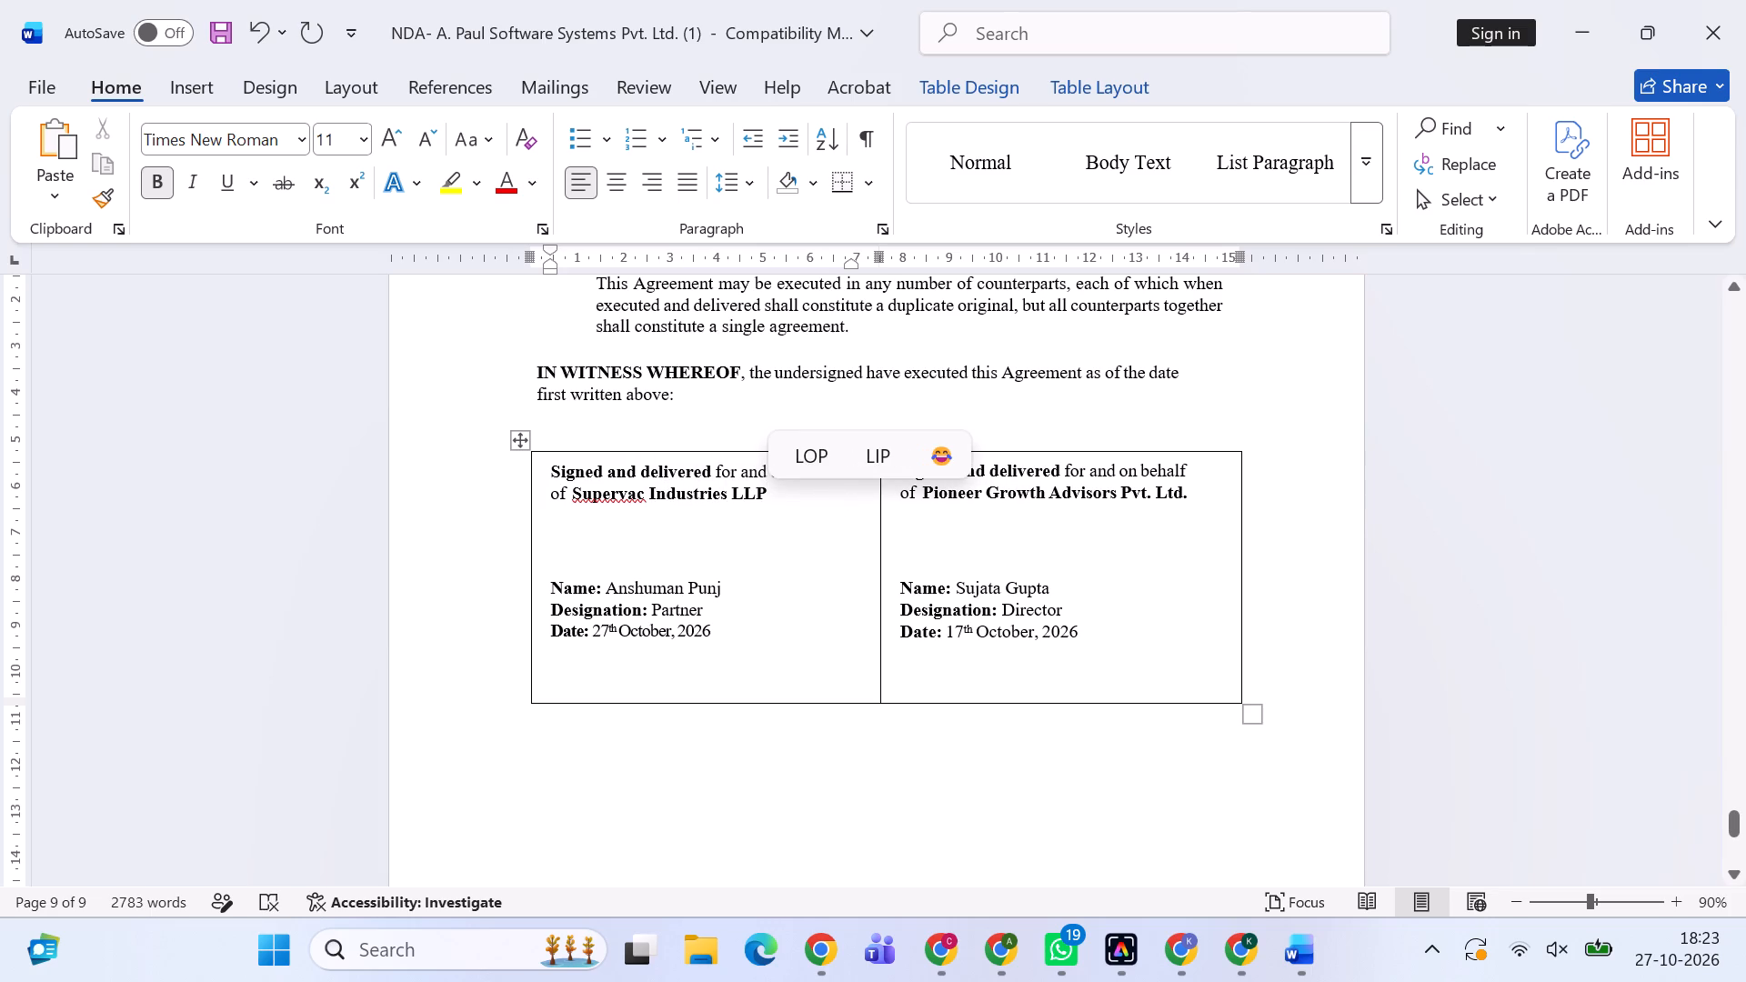
click(783, 564)
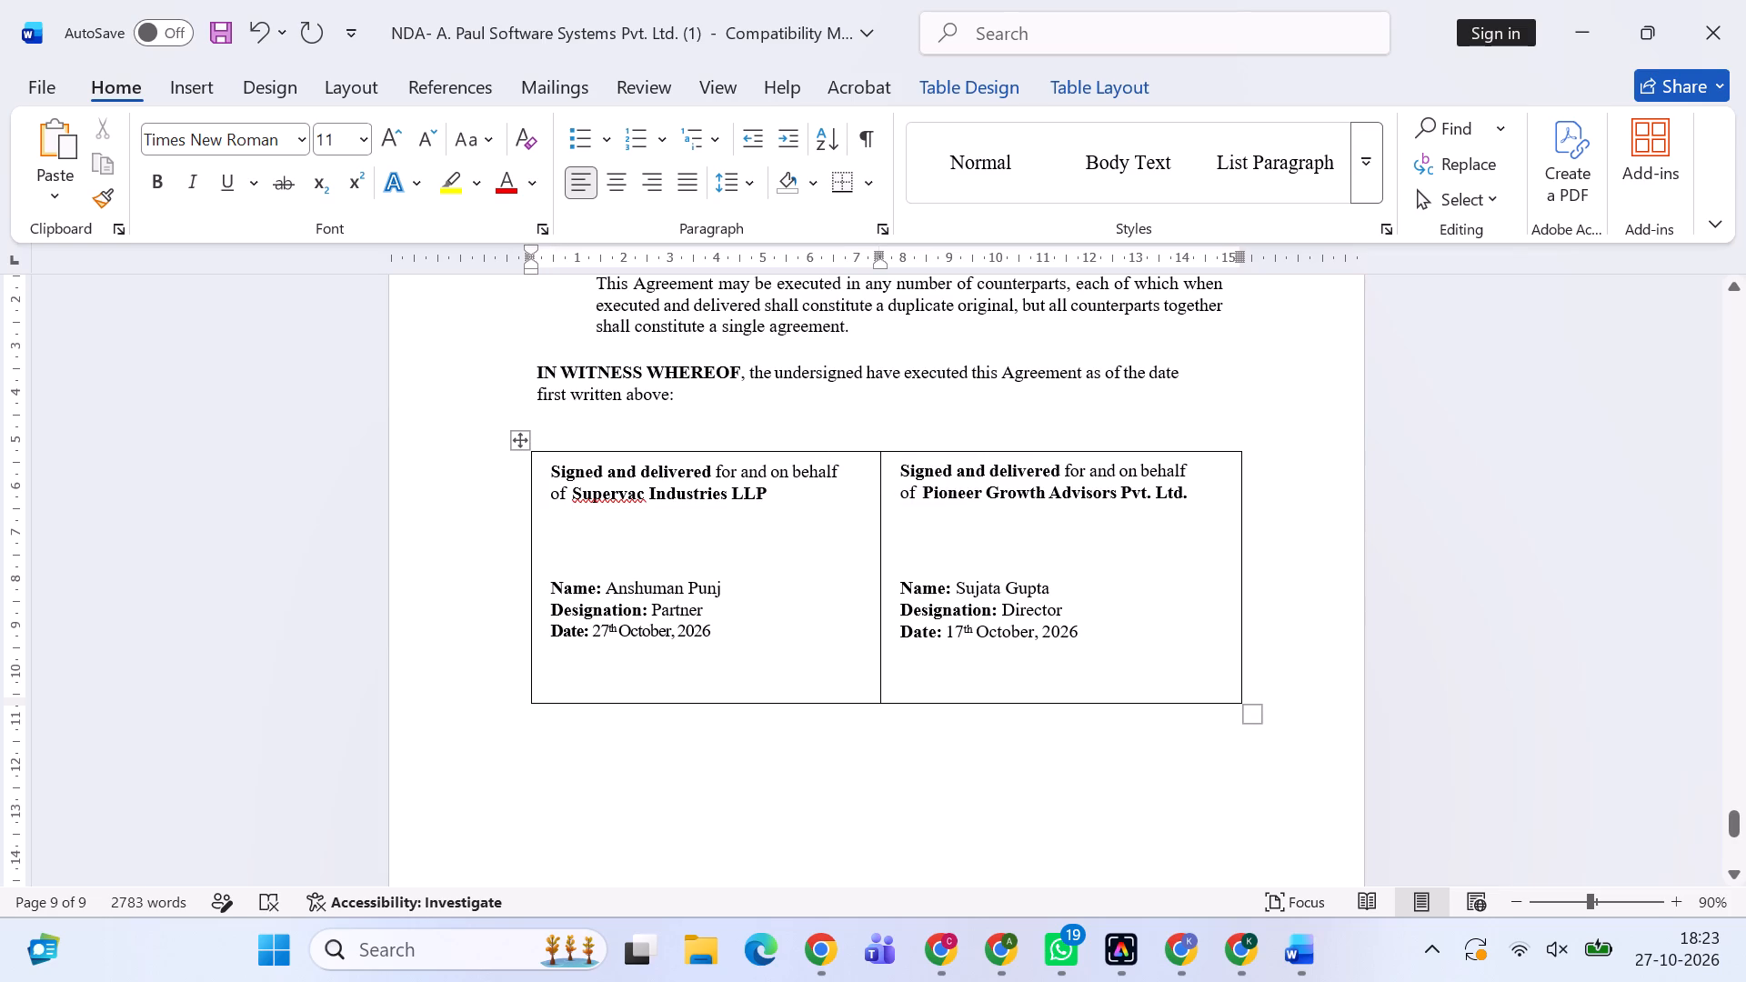
Change the day of the Pioneer Growth Advisors Pvt. Ltd. signing date to 27, keeping October 2026.
click(962, 630)
key(BackSpace)
key(BackSpace)
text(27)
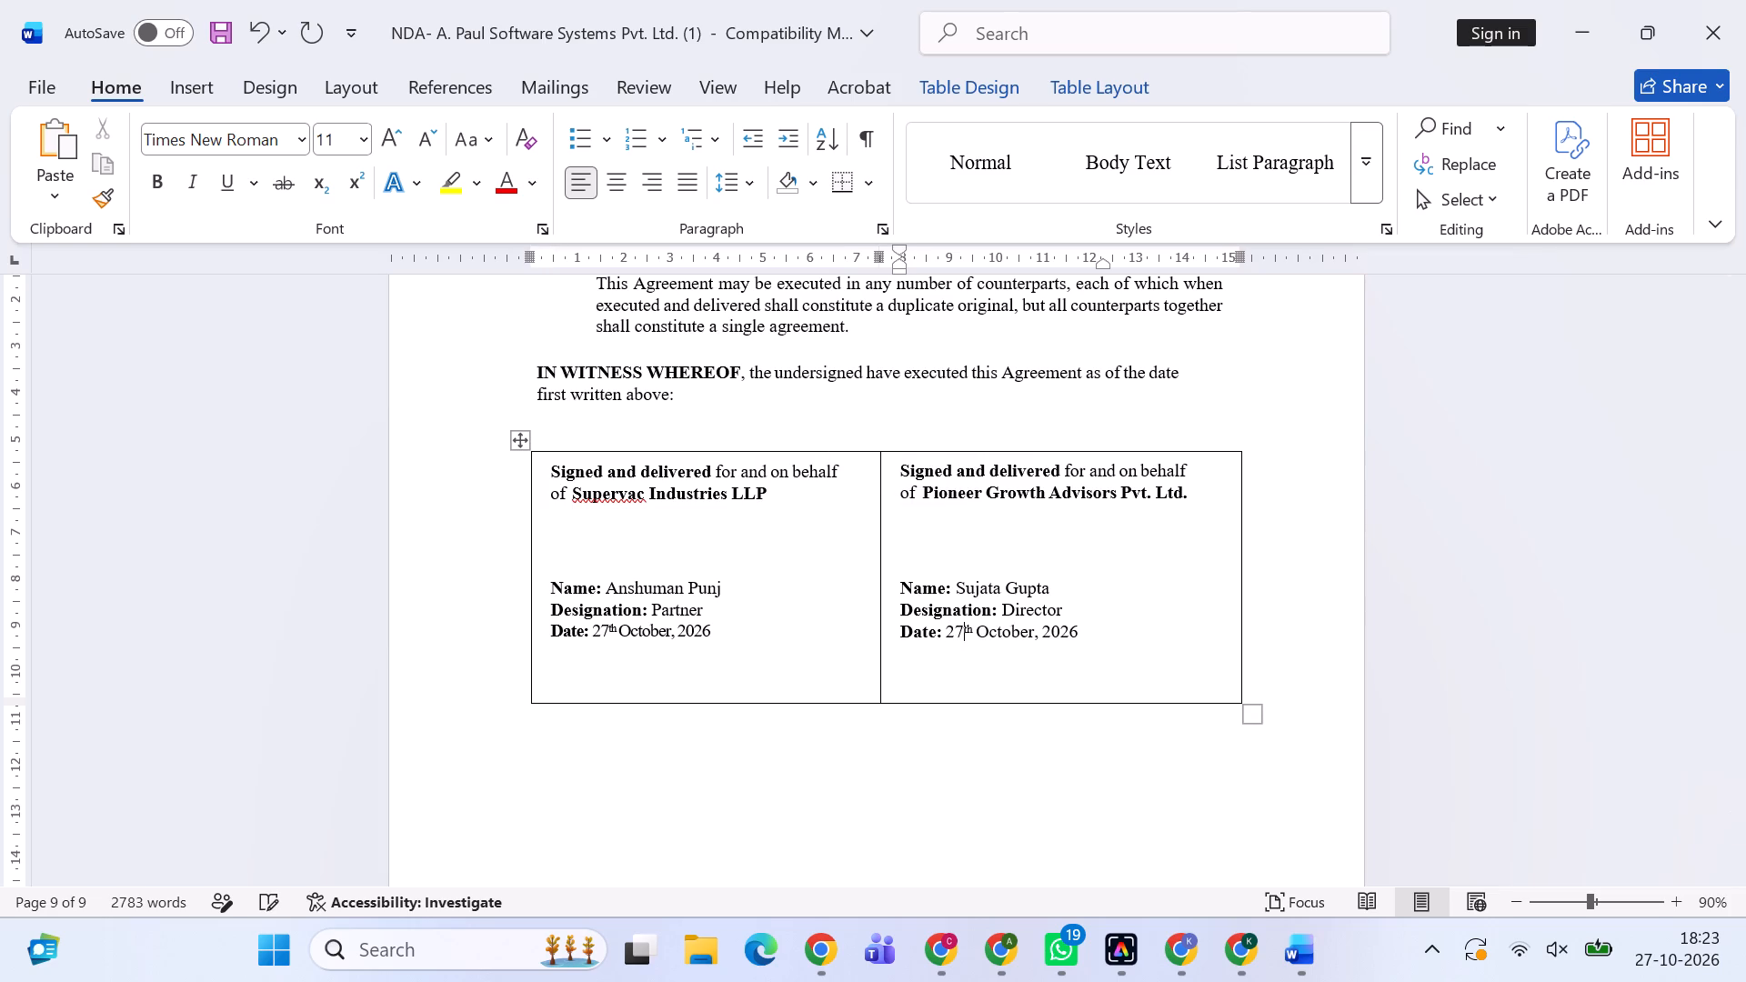
click(1114, 630)
In clause 10.3 under "If to the Company", delete both e-mail addresses, leaving only the "E-mail:" label.
scroll(1082, 571, up, 1)
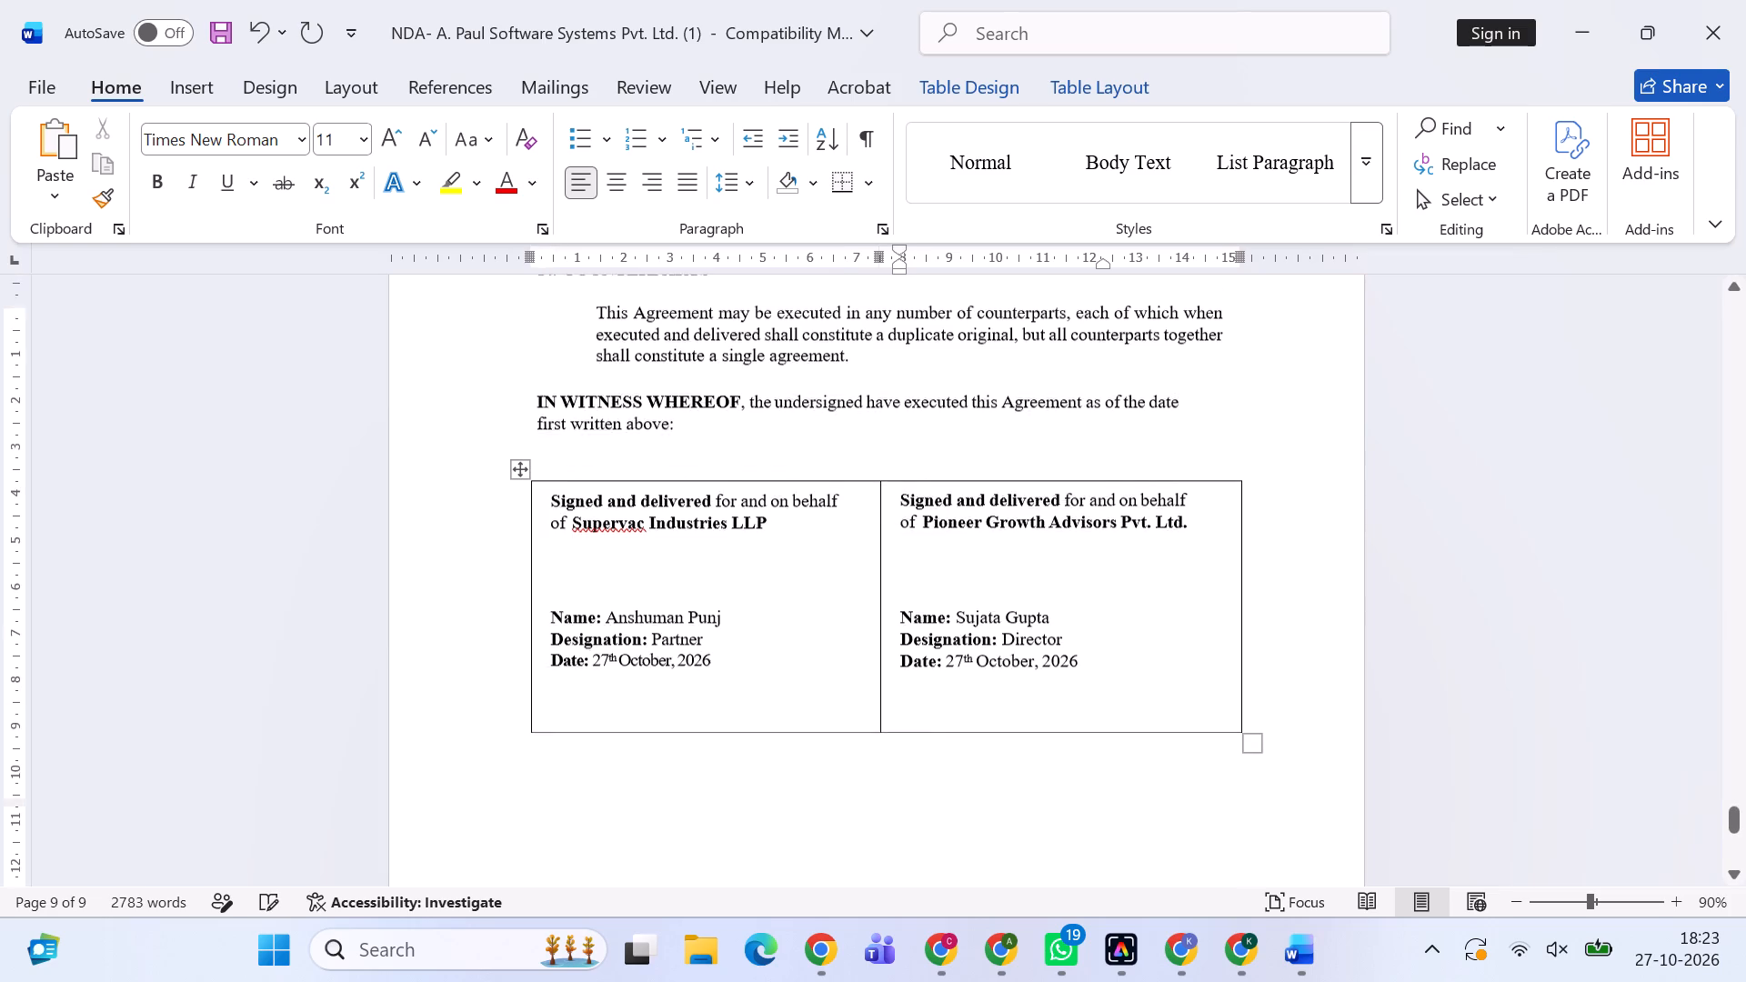
scroll(1082, 571, up, 1)
scroll(1017, 534, up, 2)
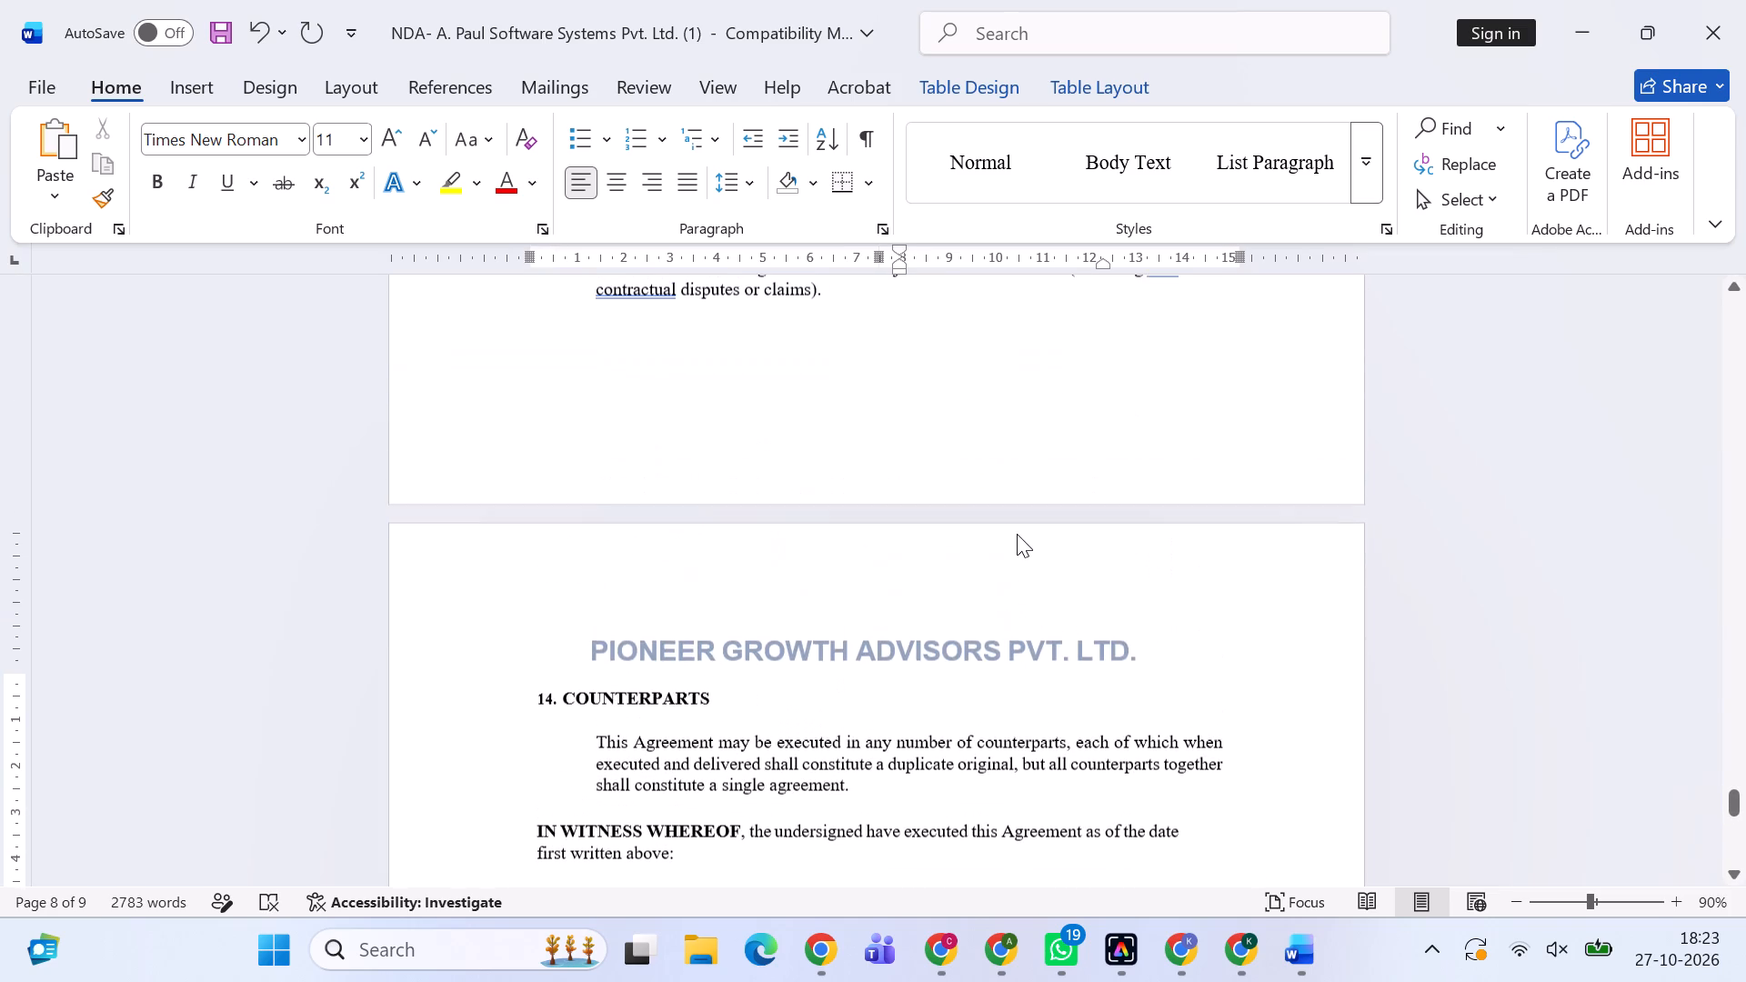
scroll(936, 606, up, 3)
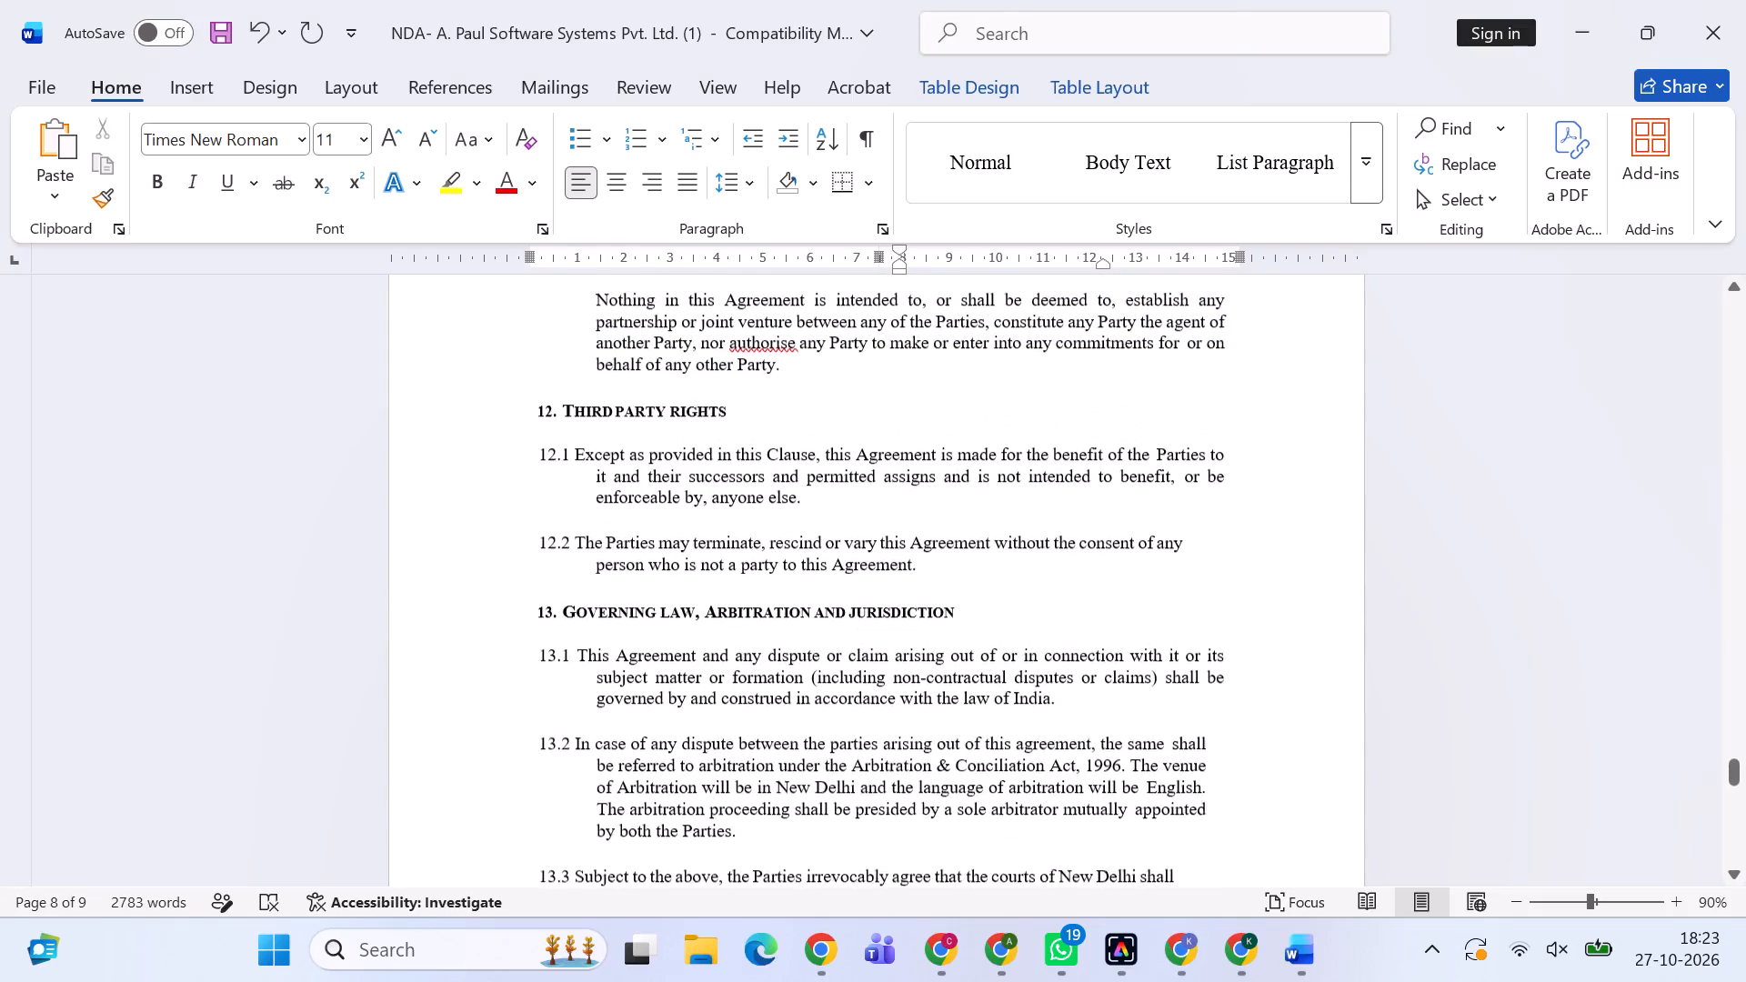
scroll(936, 606, up, 3)
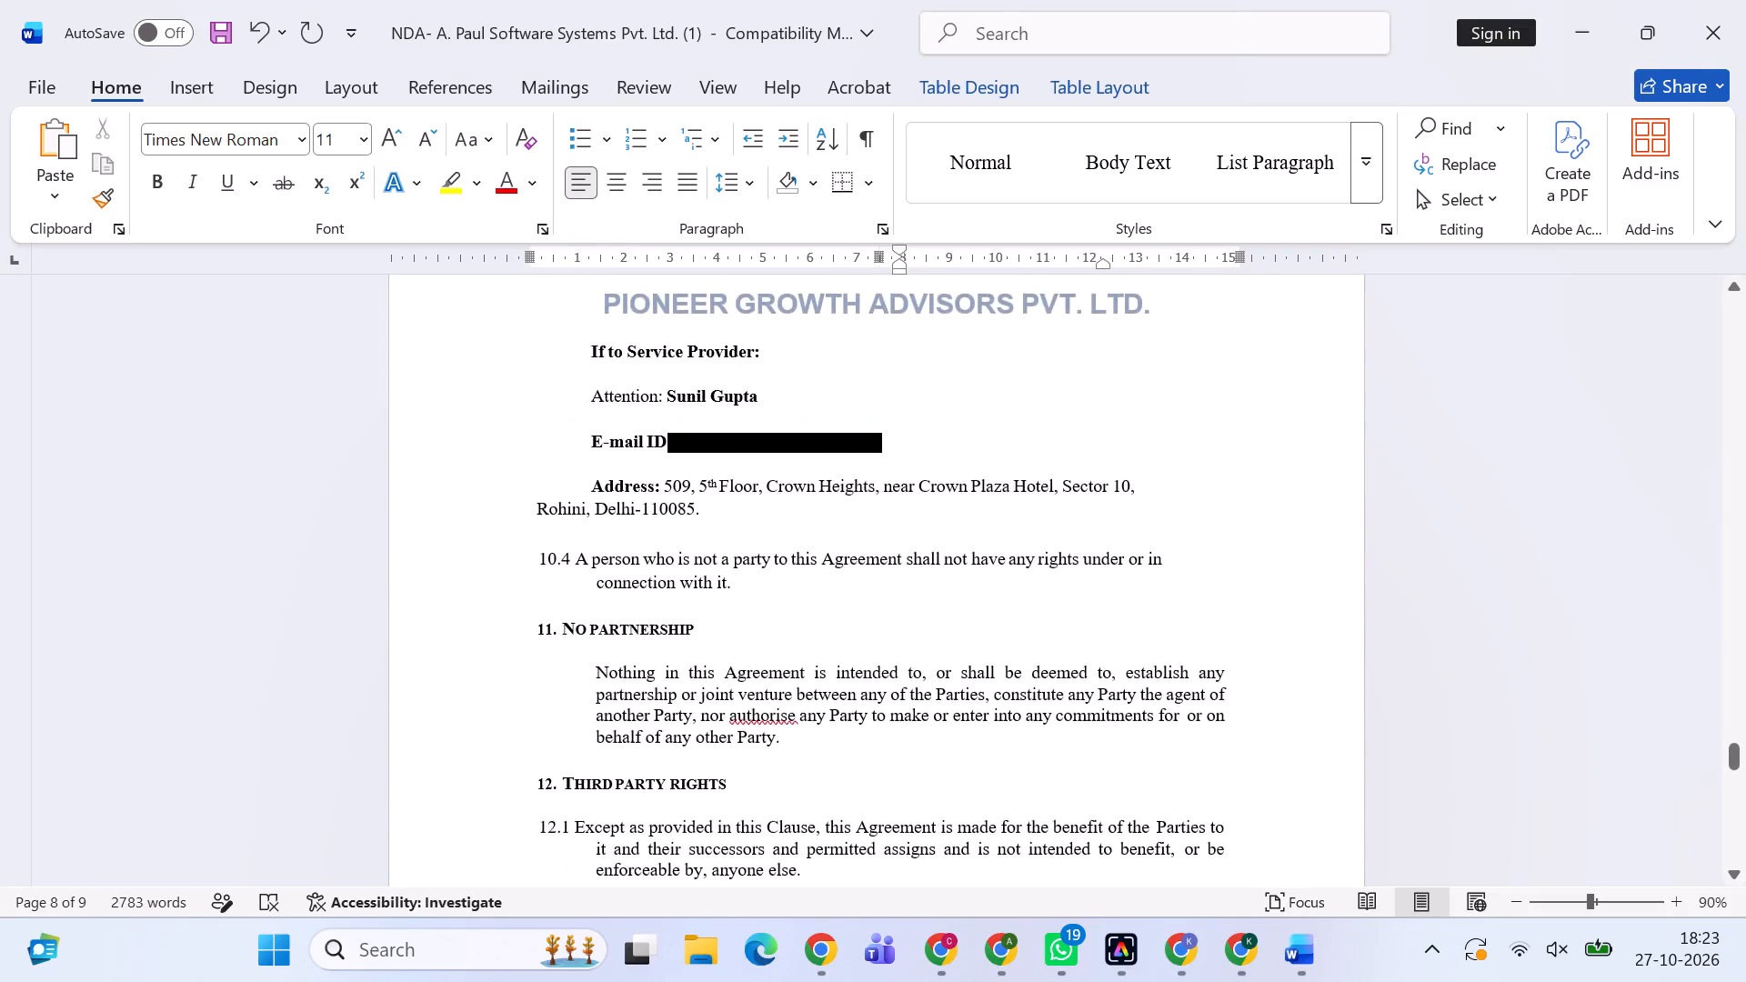
scroll(855, 587, up, 1)
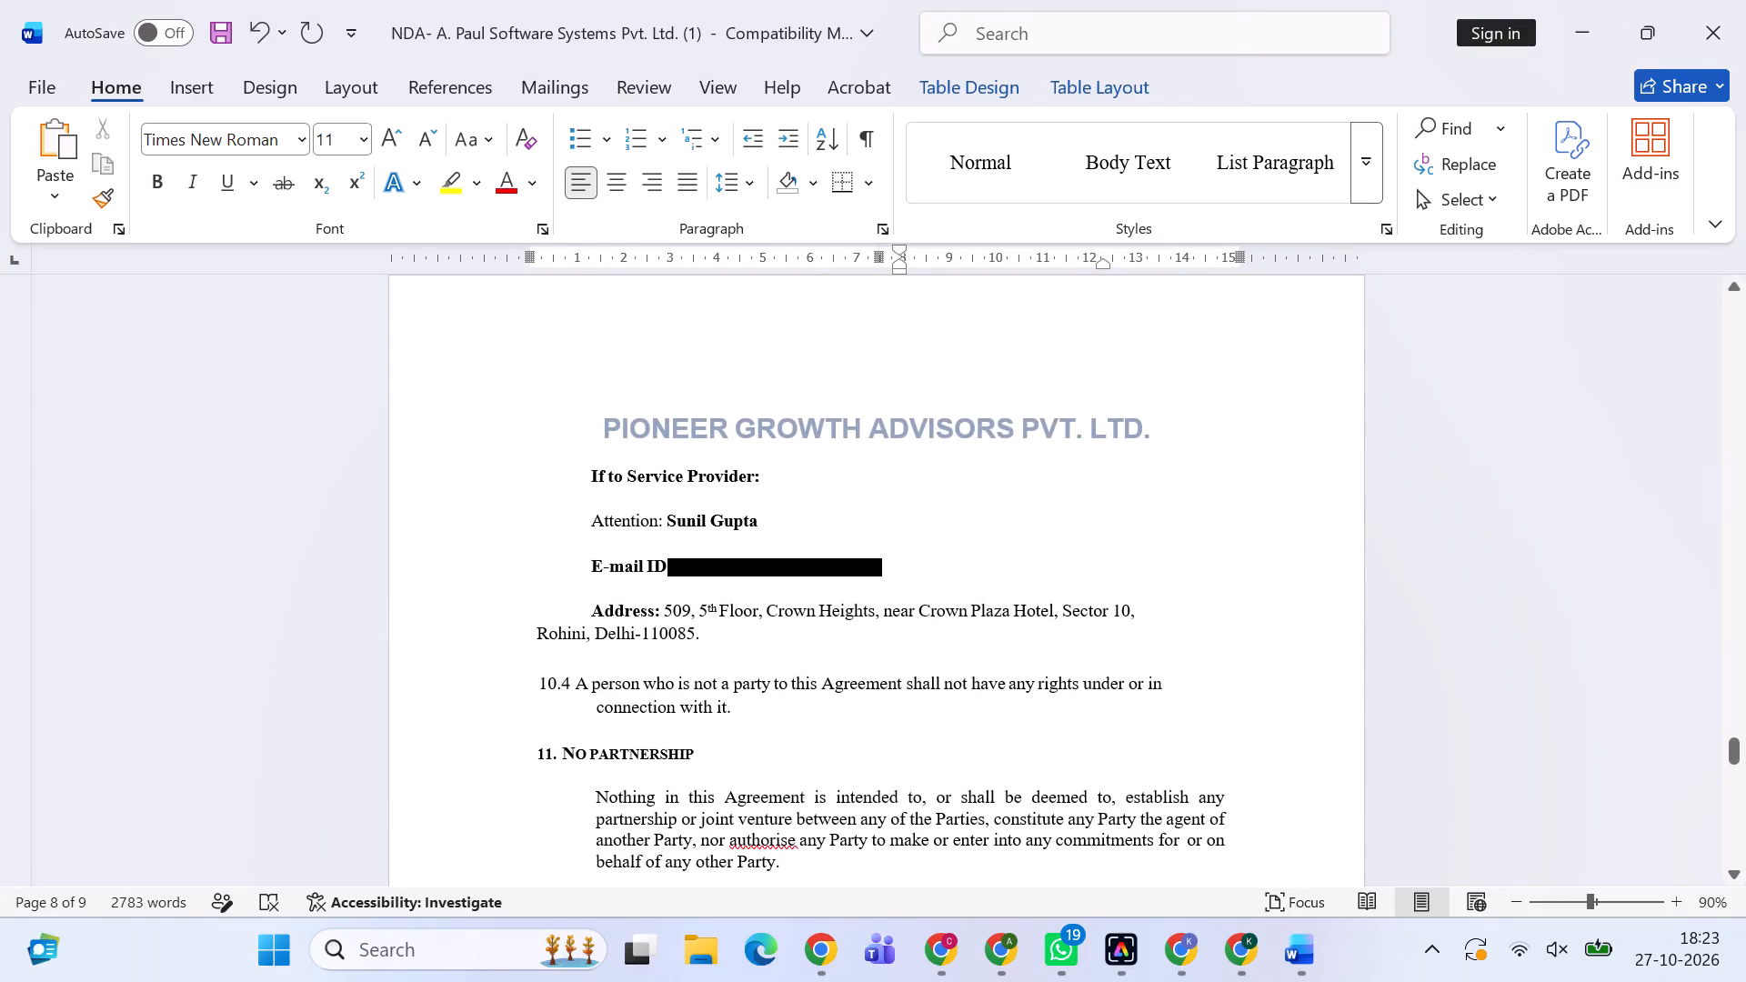
scroll(1002, 554, up, 2)
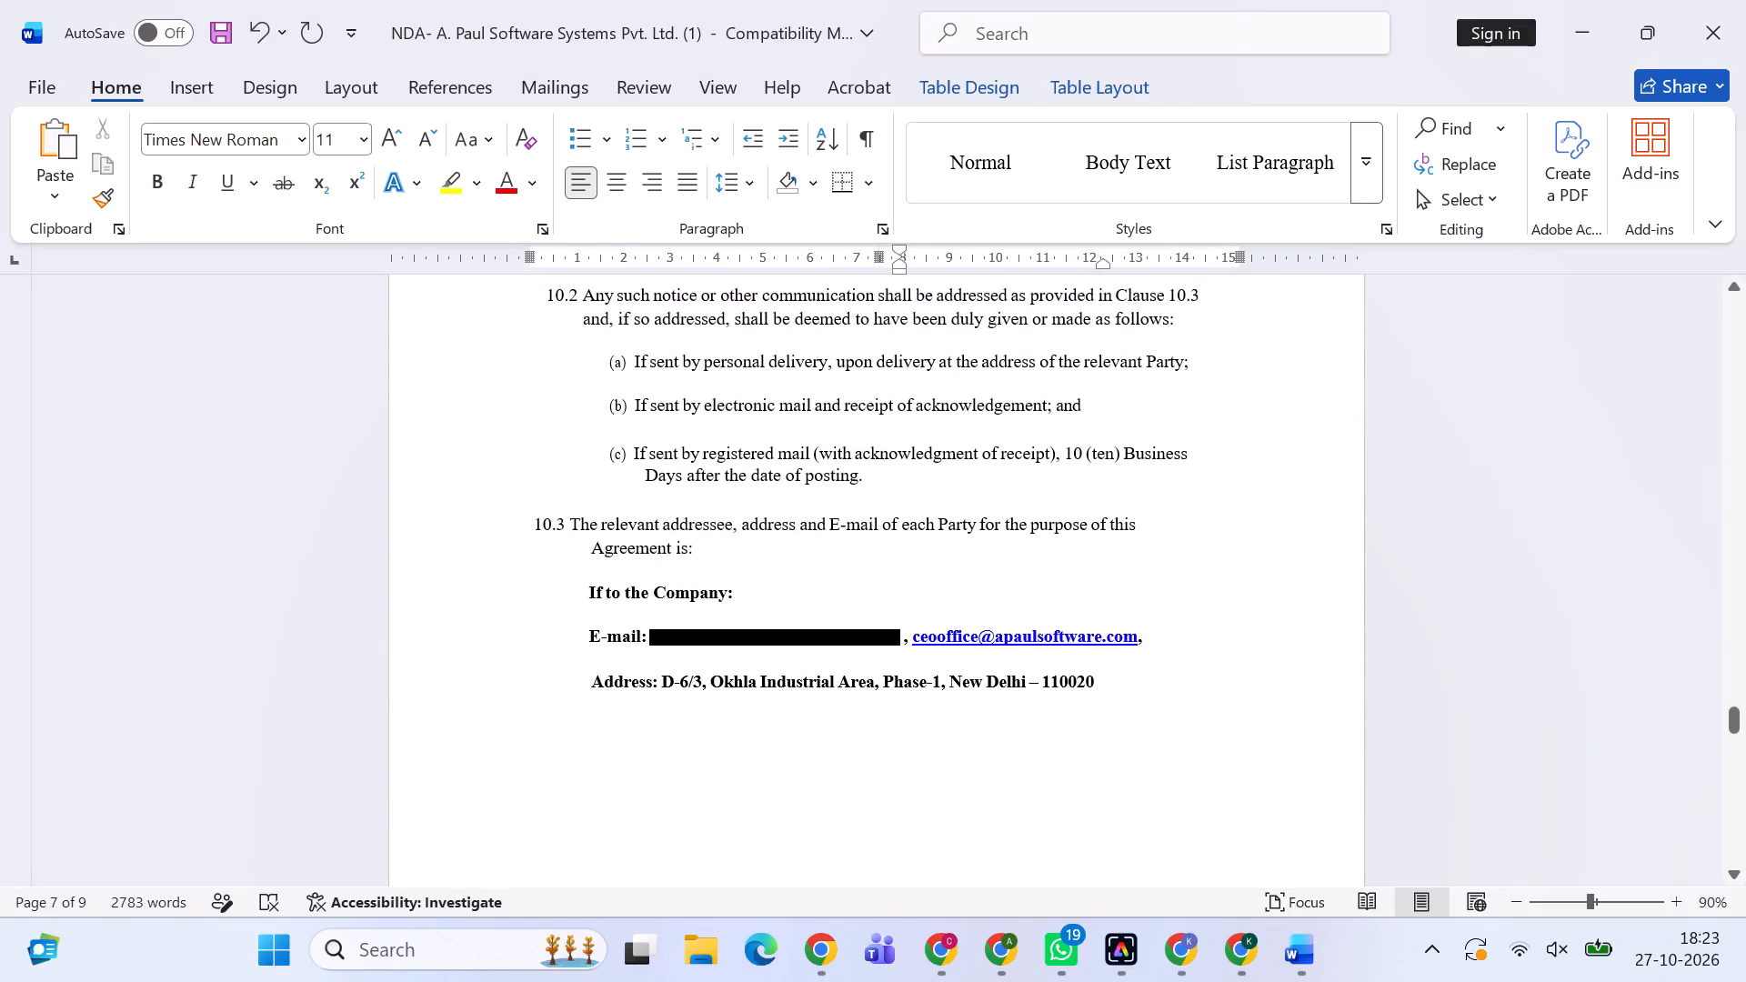
click(1163, 638)
key(BackSpace)
key(BackSpace)
key(BackSpace)
key(BackSpace)
key(BackSpace)
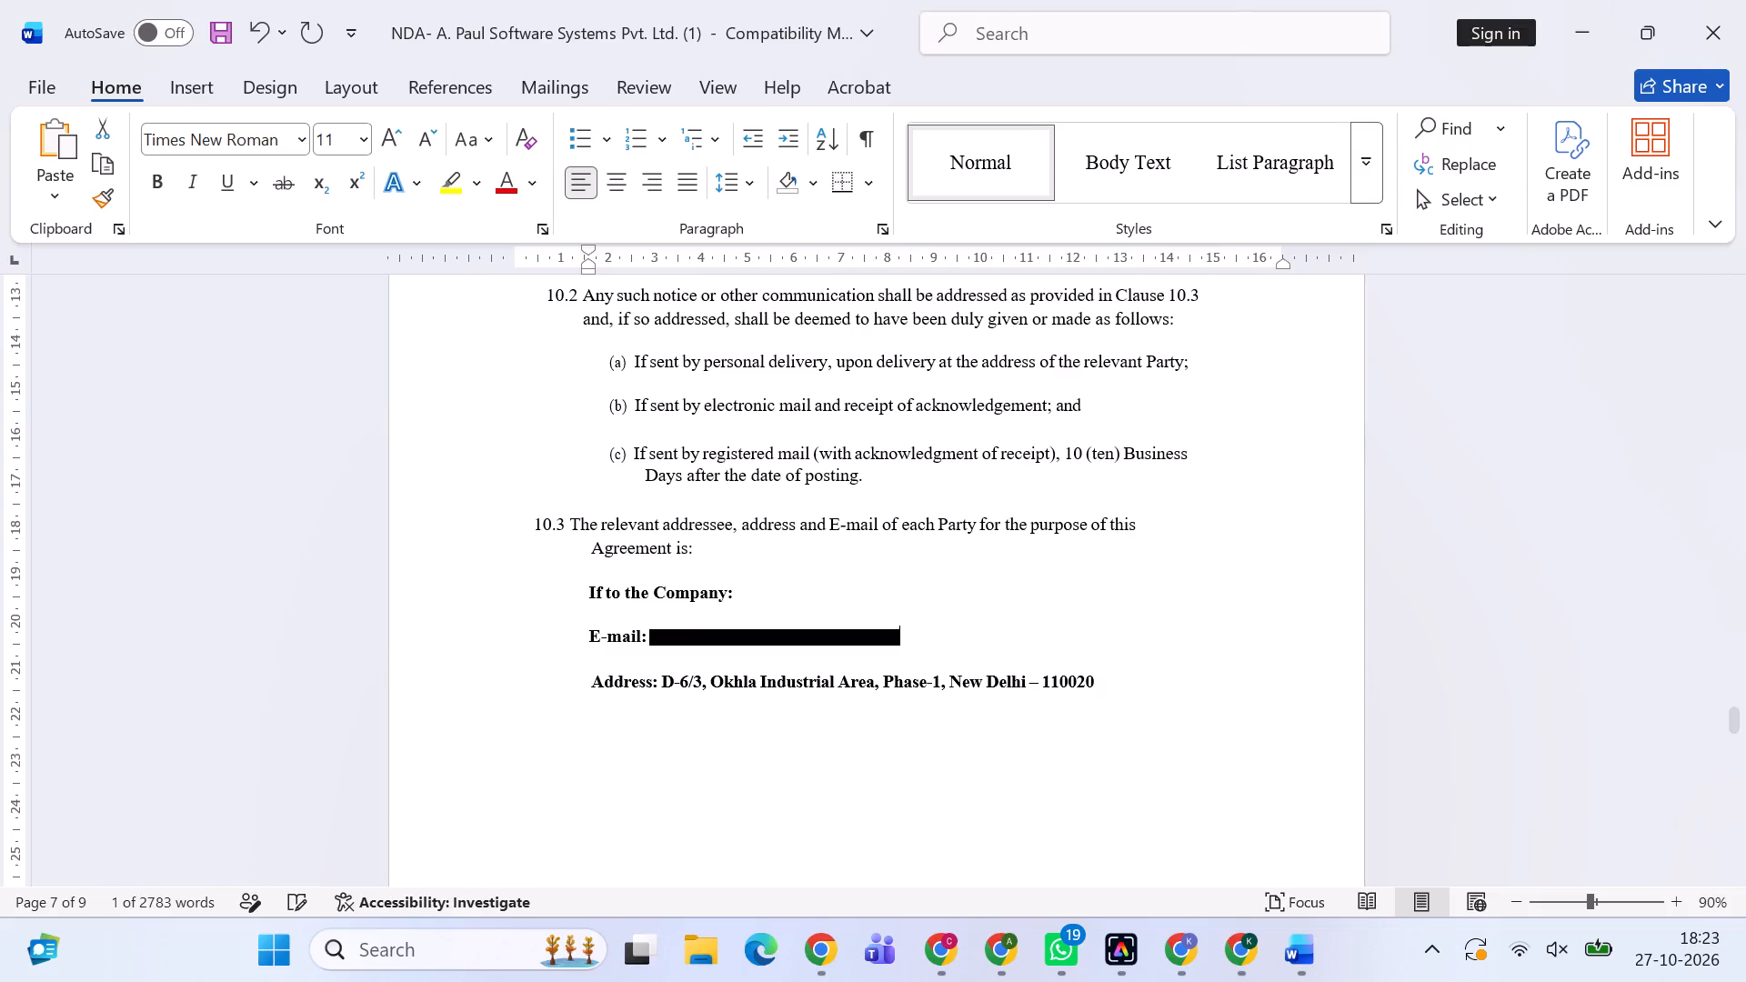
key(BackSpace)
key(BackSpace)
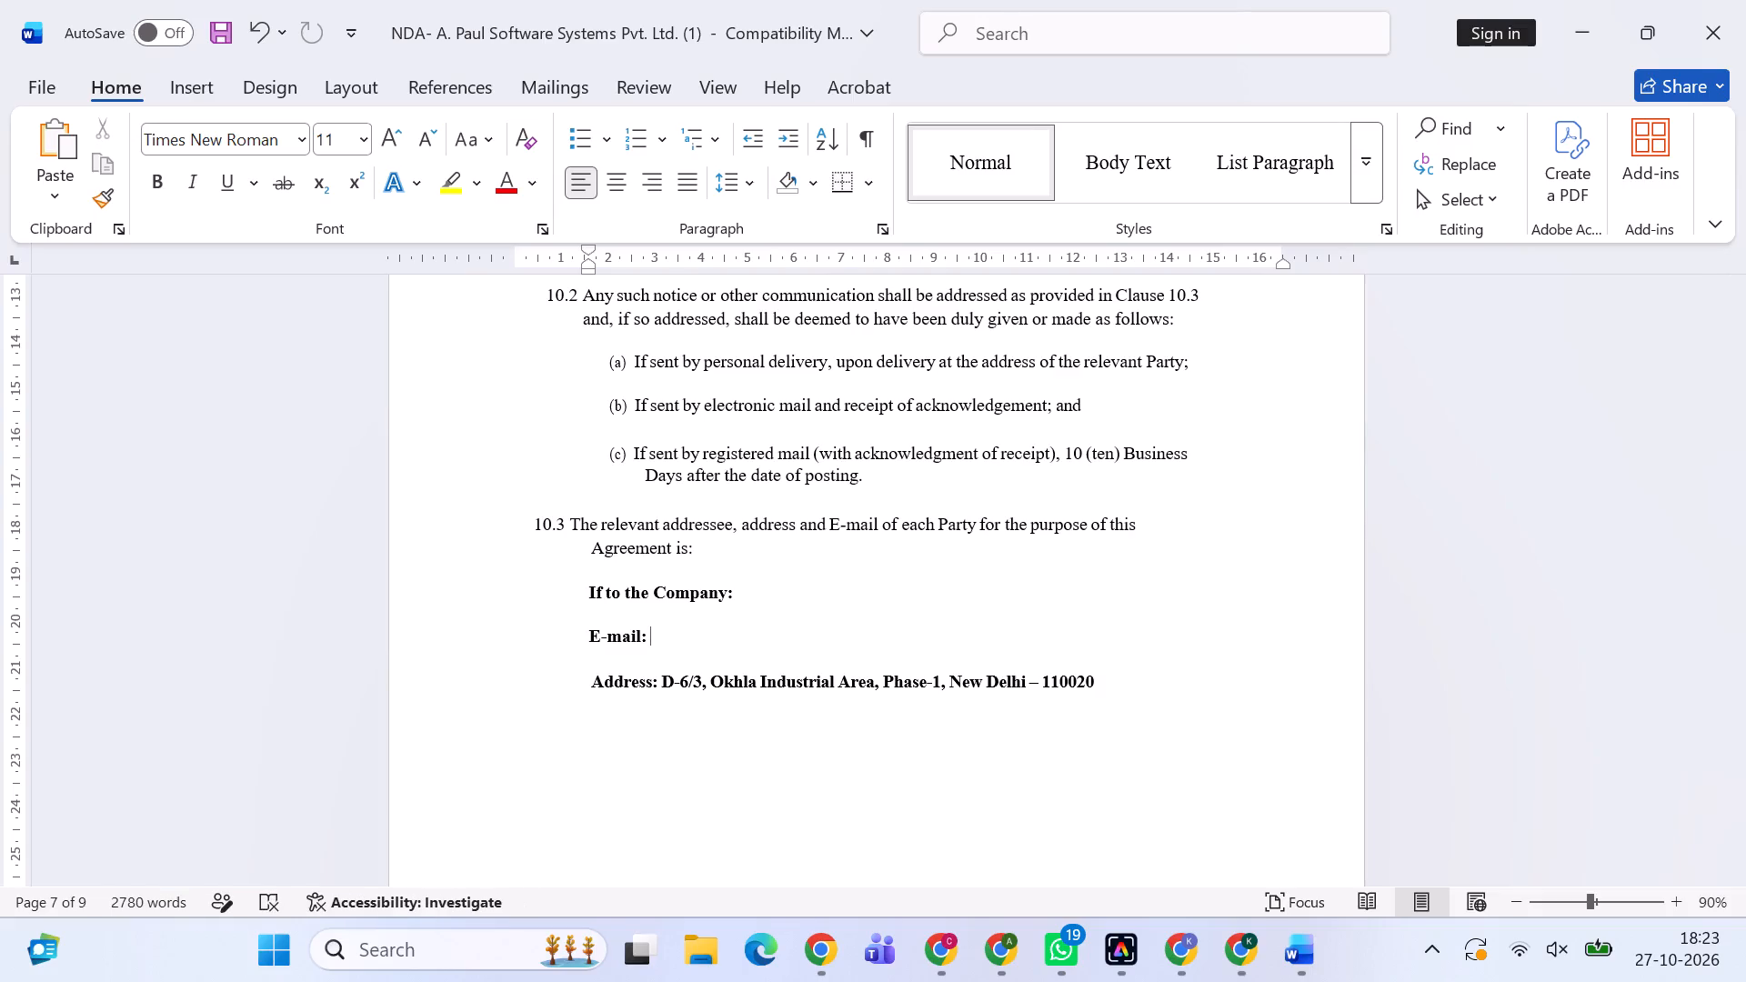
Delete the Company's old postal address in clause 10.3, leaving the "Address:" label followed by blank spaces.
drag(1111, 677, 864, 680)
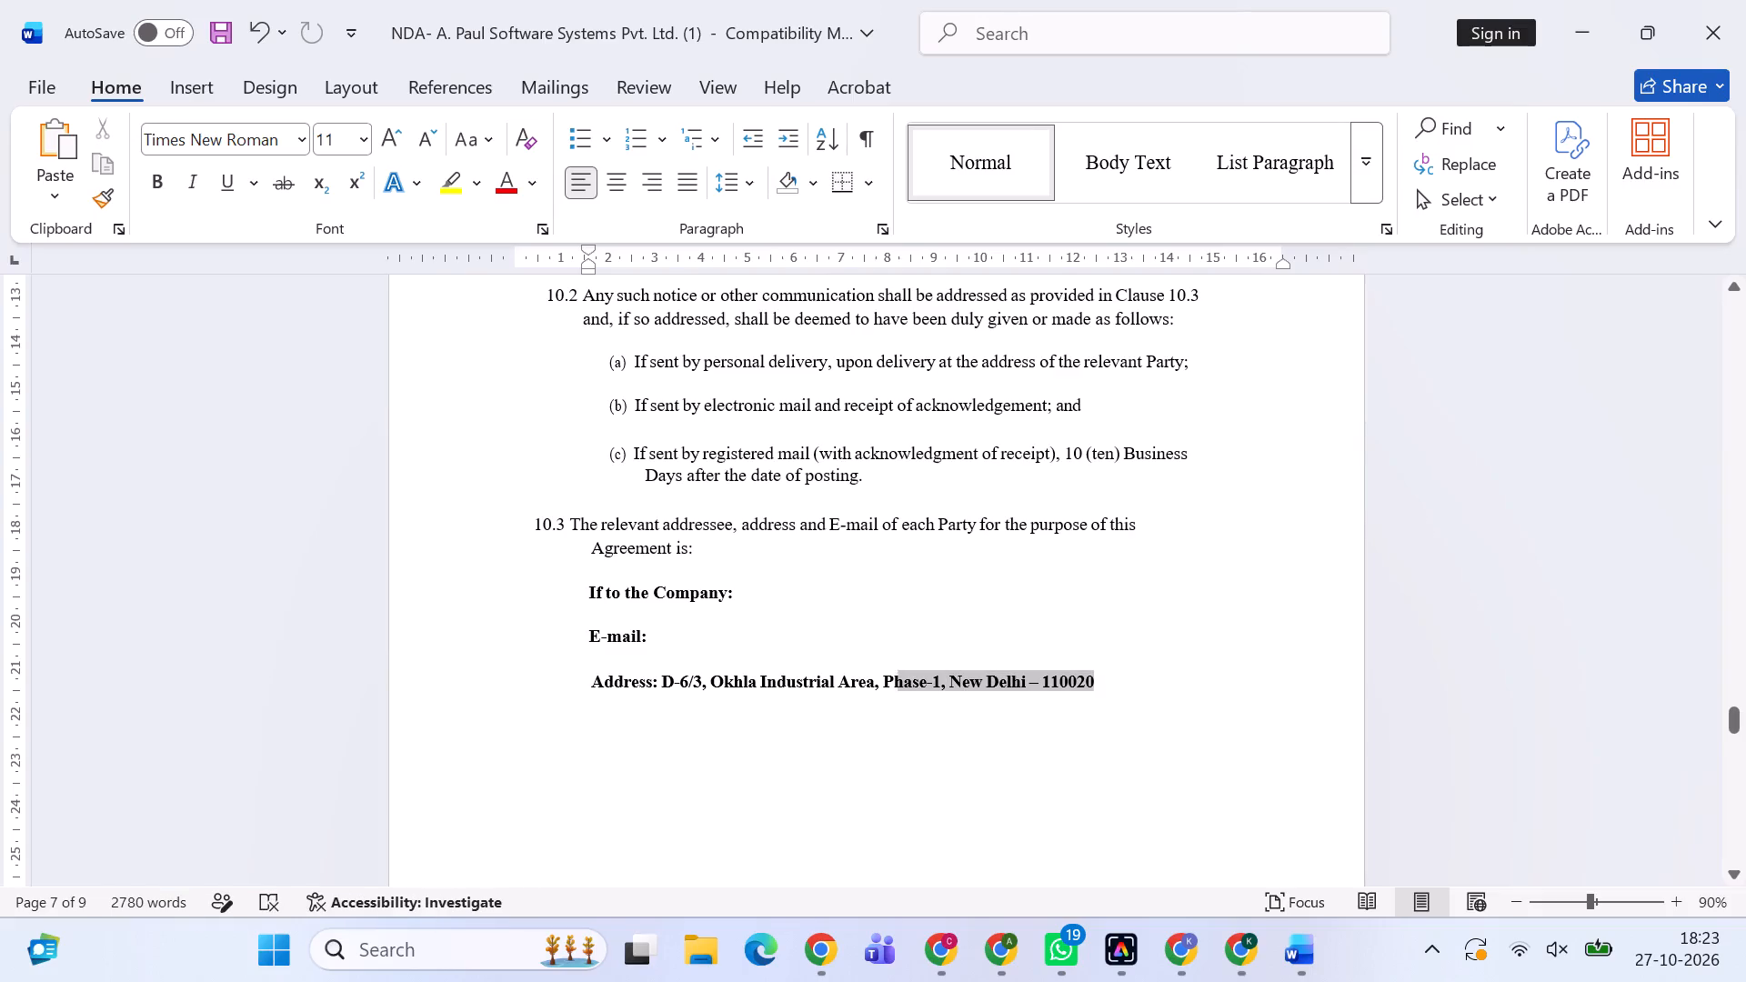
drag(864, 680, 663, 682)
key(BackSpace)
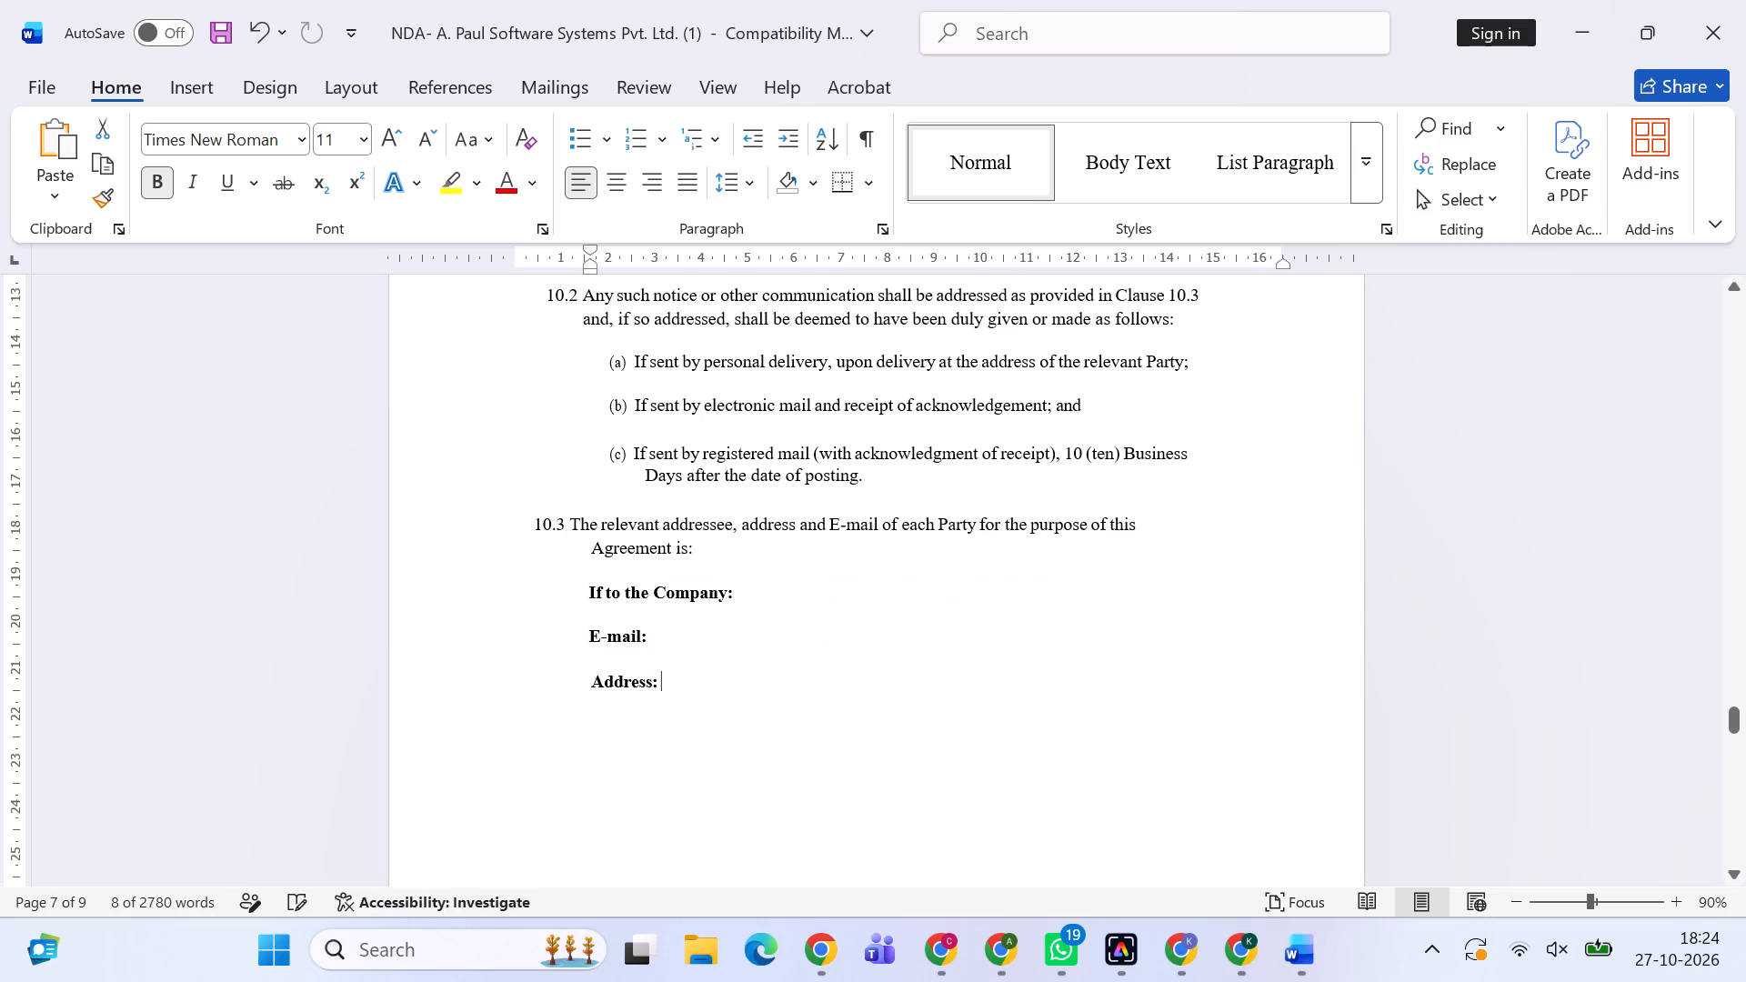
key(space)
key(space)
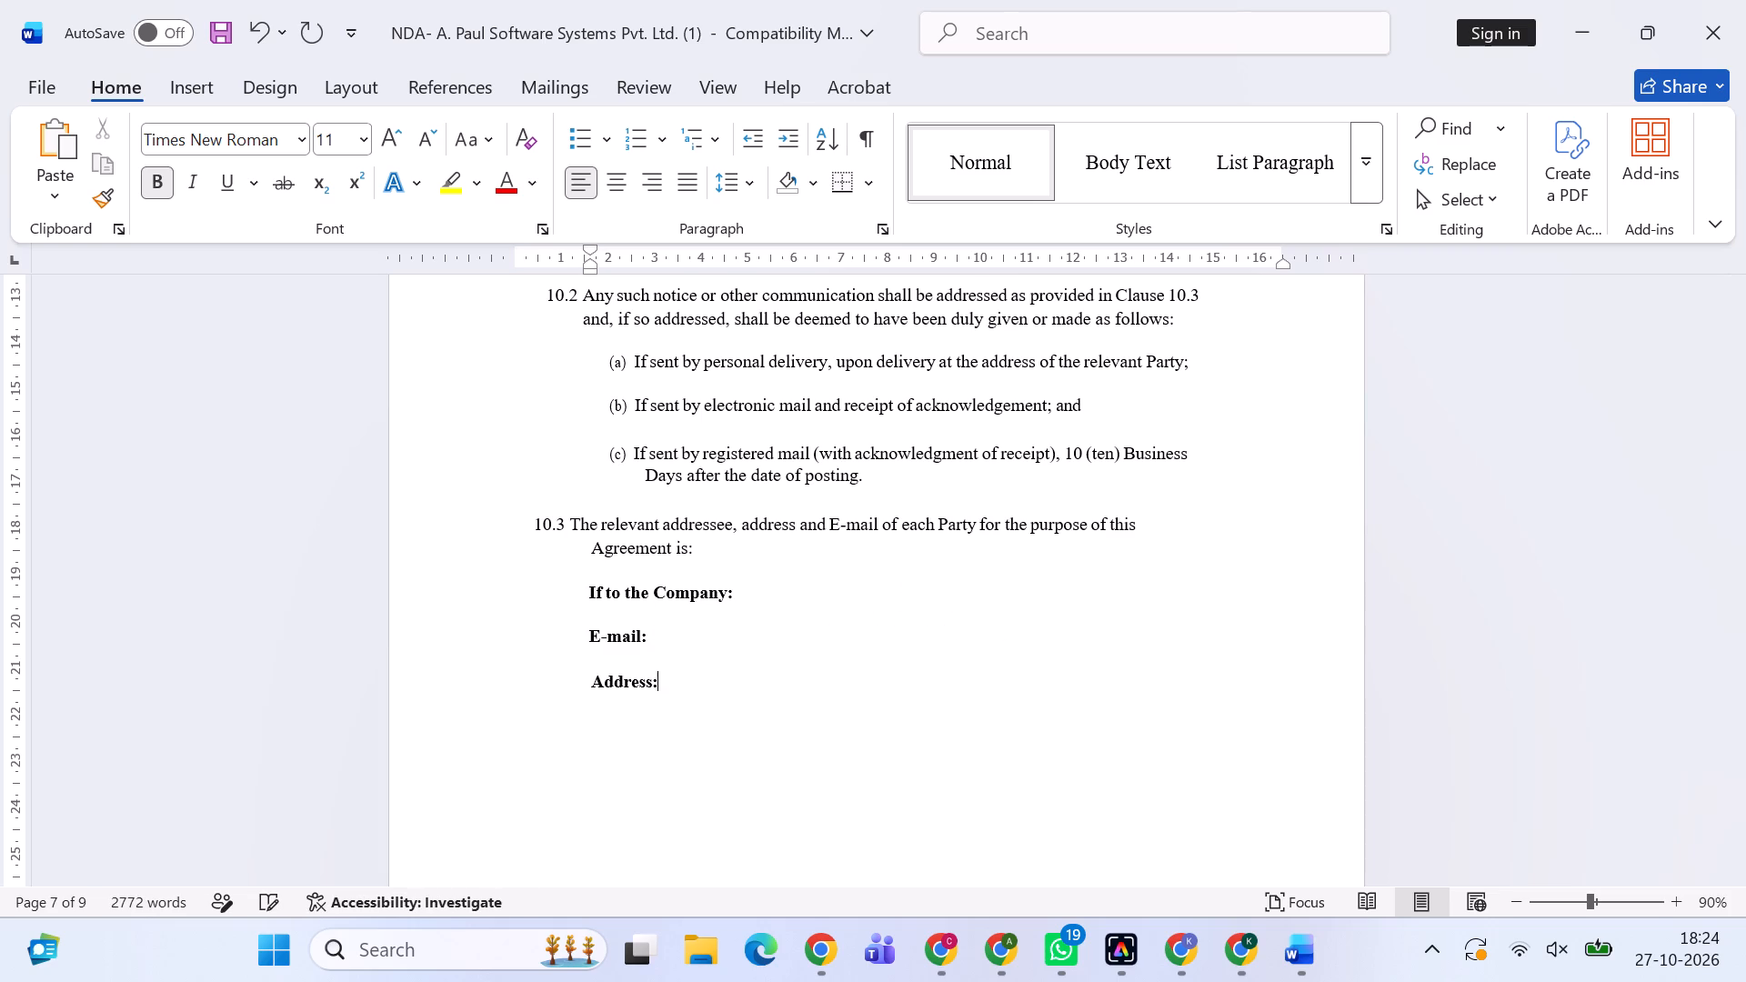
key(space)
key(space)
In clause 10.3 under "If to the Company", enter the new client's full postal address after the "Address:" label.
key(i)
key(BackSpace)
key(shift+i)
key(BackSpace)
key(BackSpace)
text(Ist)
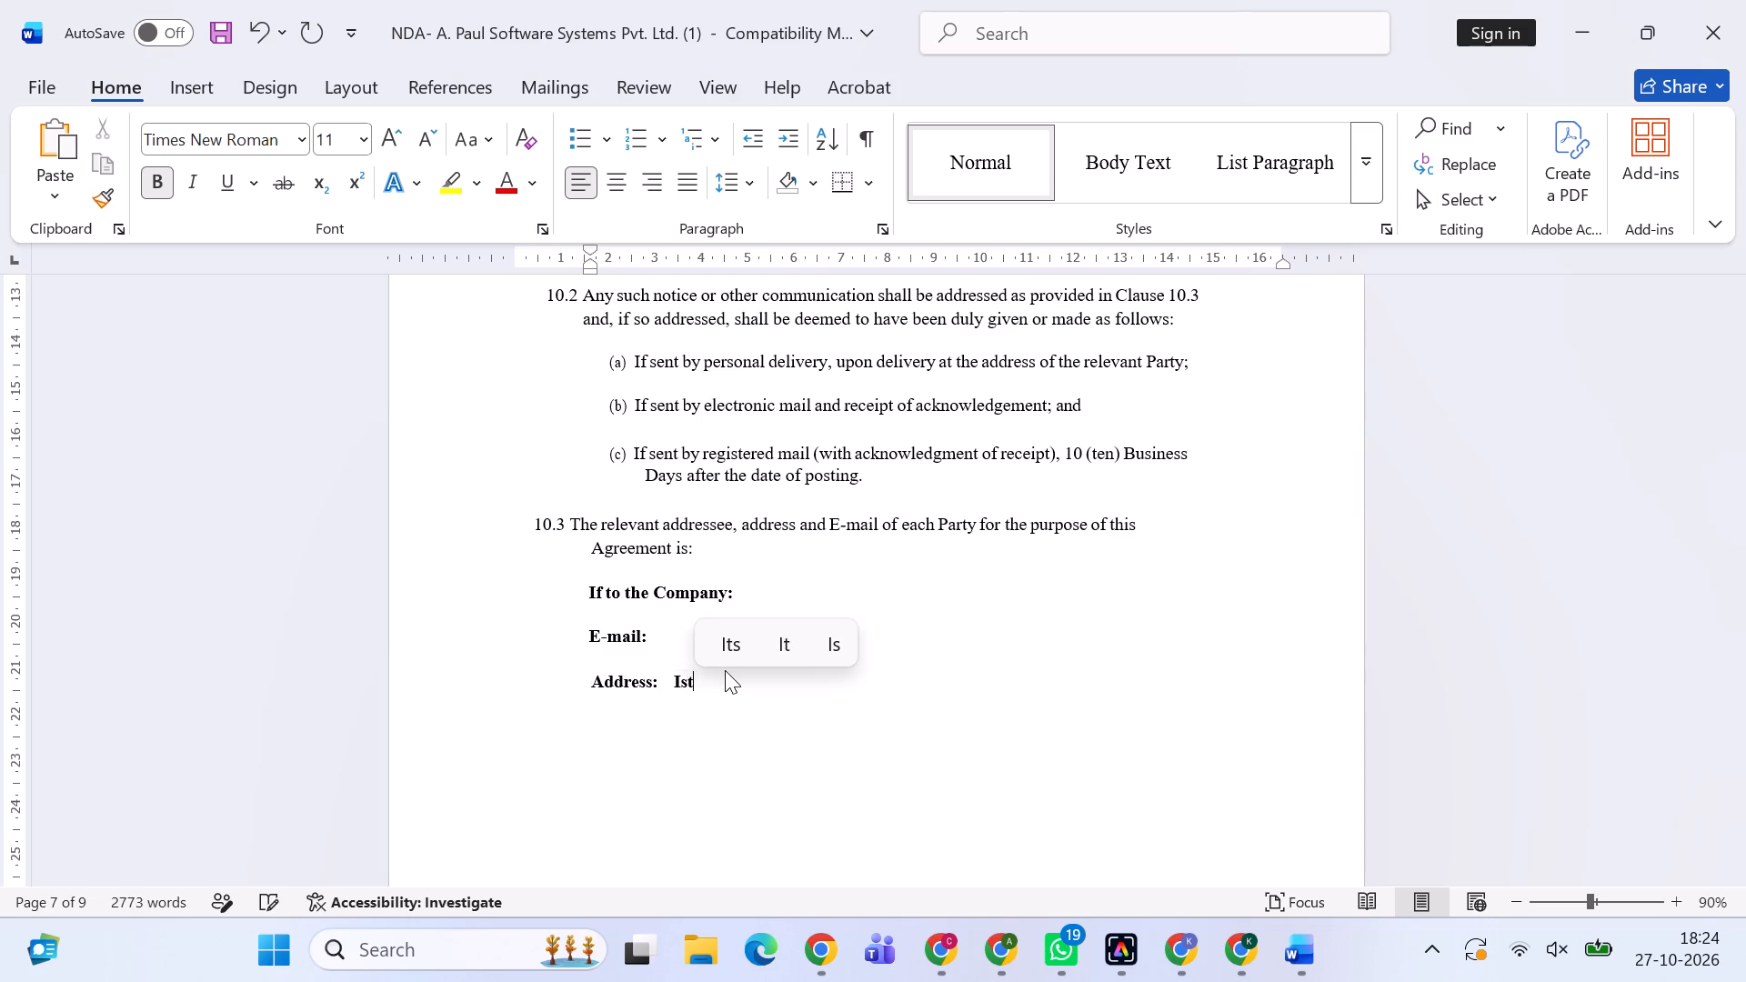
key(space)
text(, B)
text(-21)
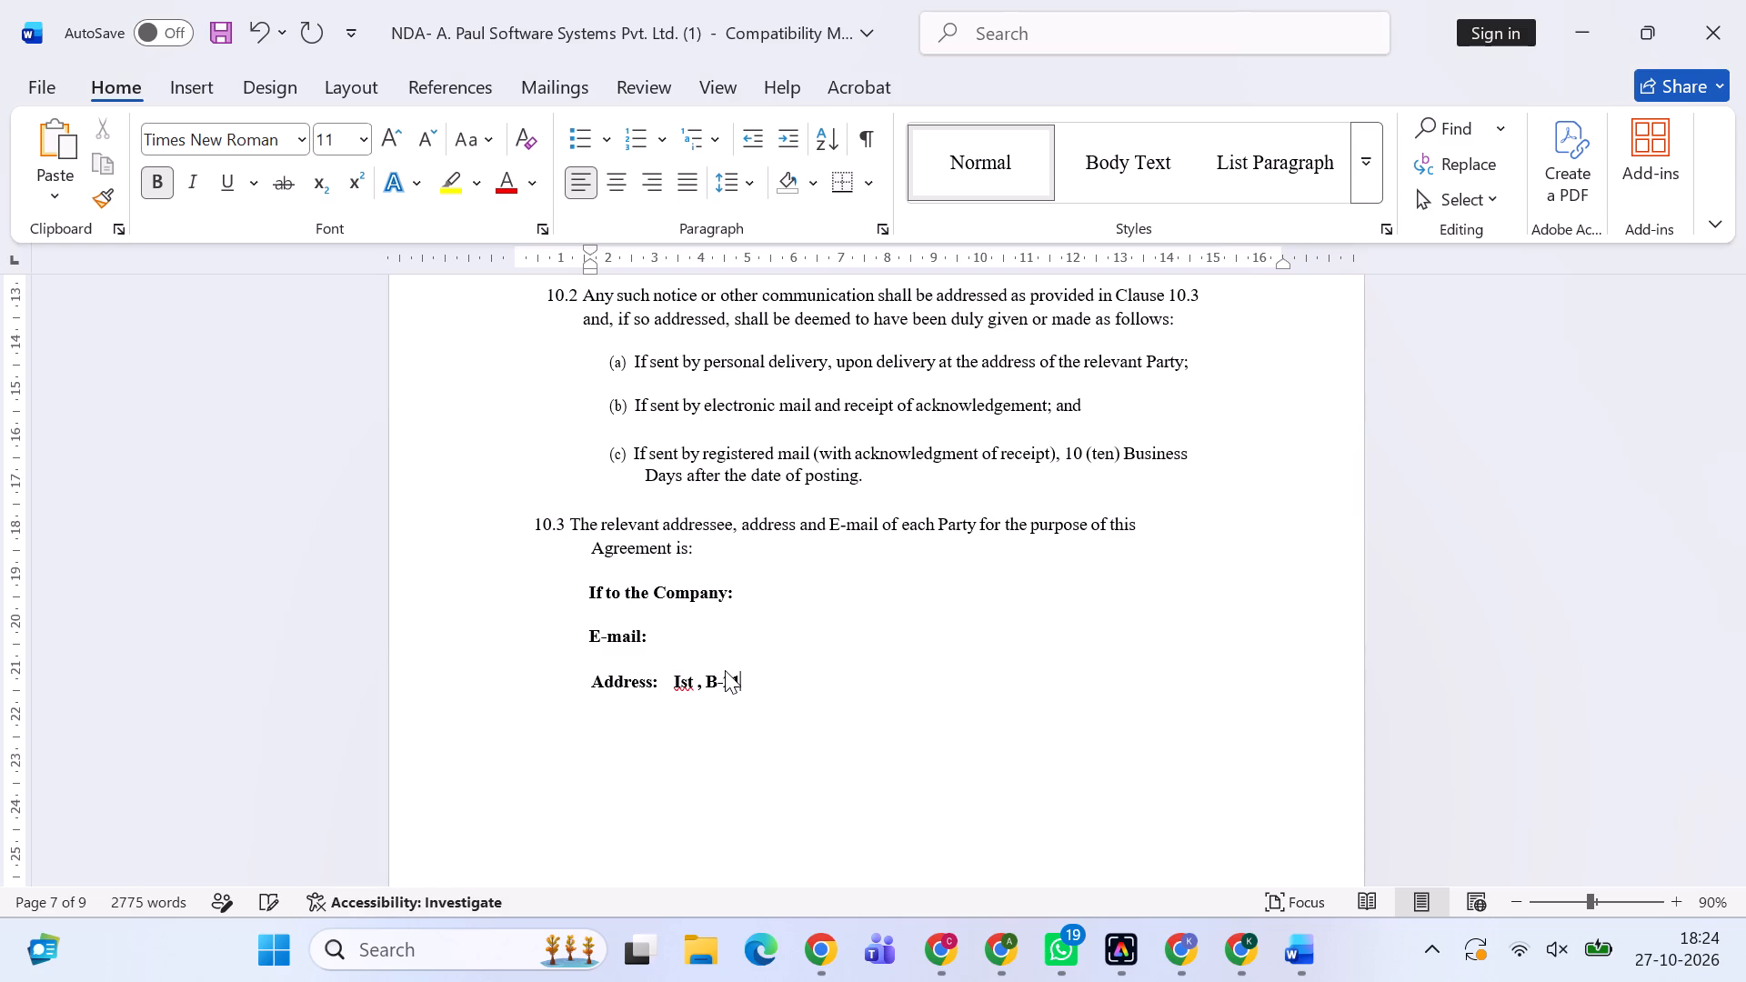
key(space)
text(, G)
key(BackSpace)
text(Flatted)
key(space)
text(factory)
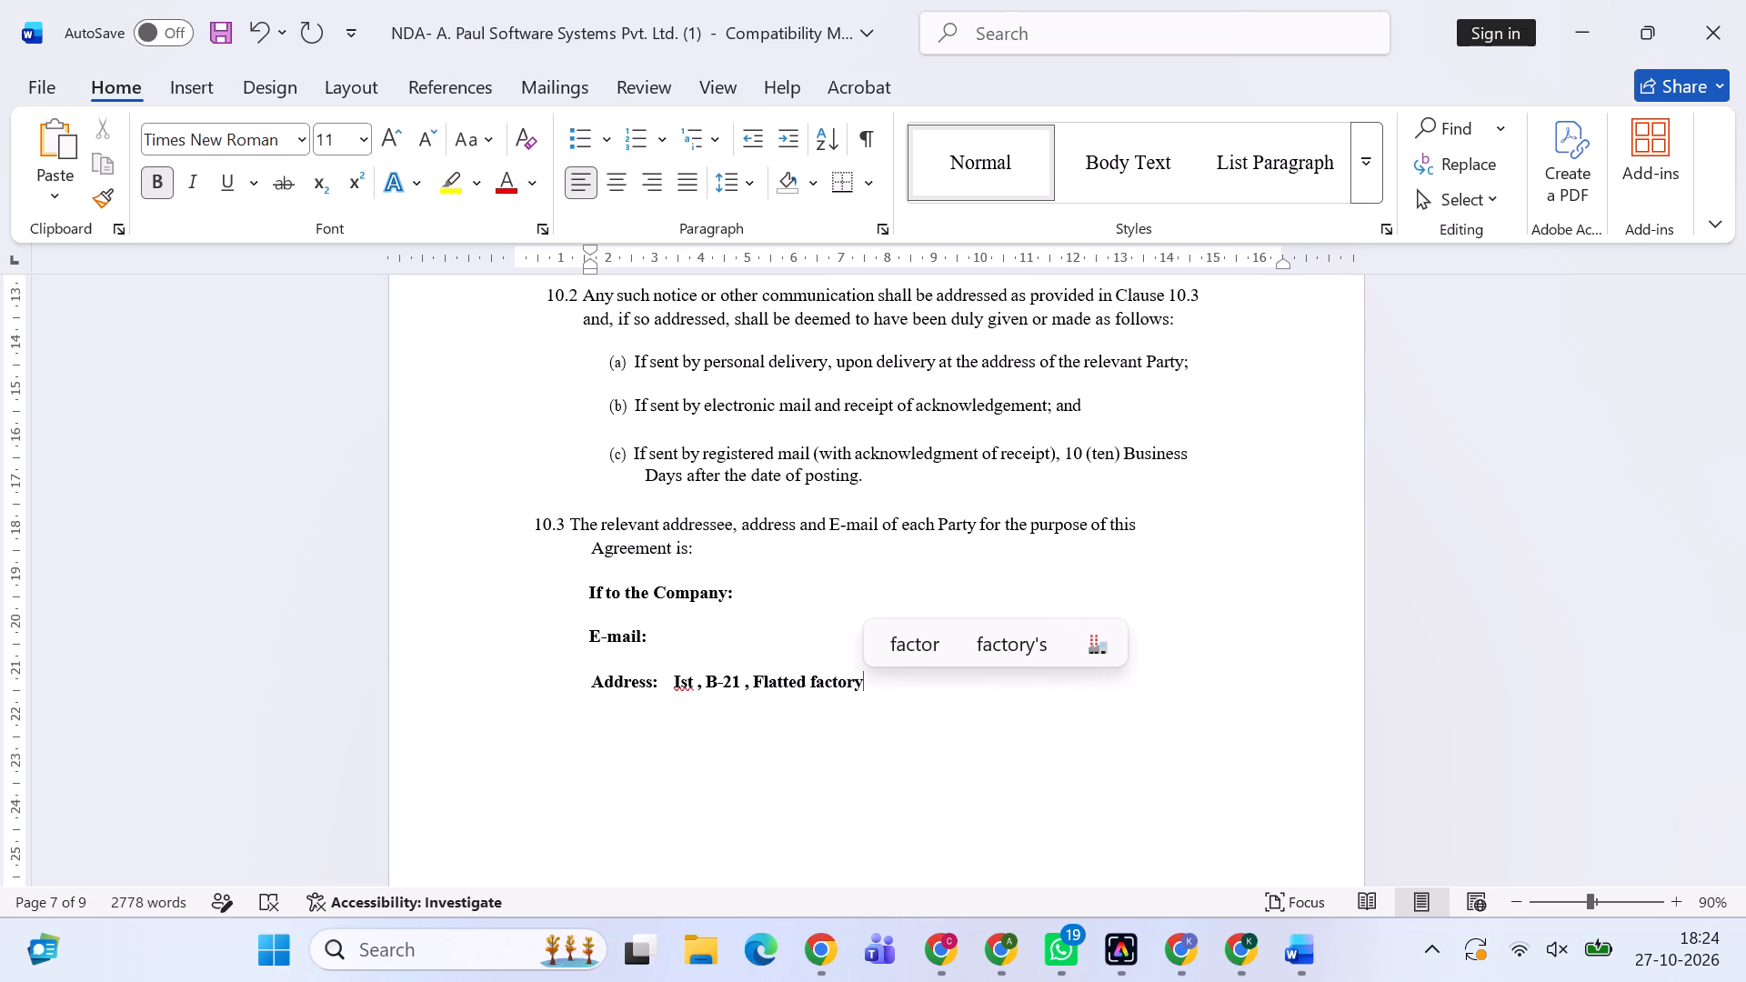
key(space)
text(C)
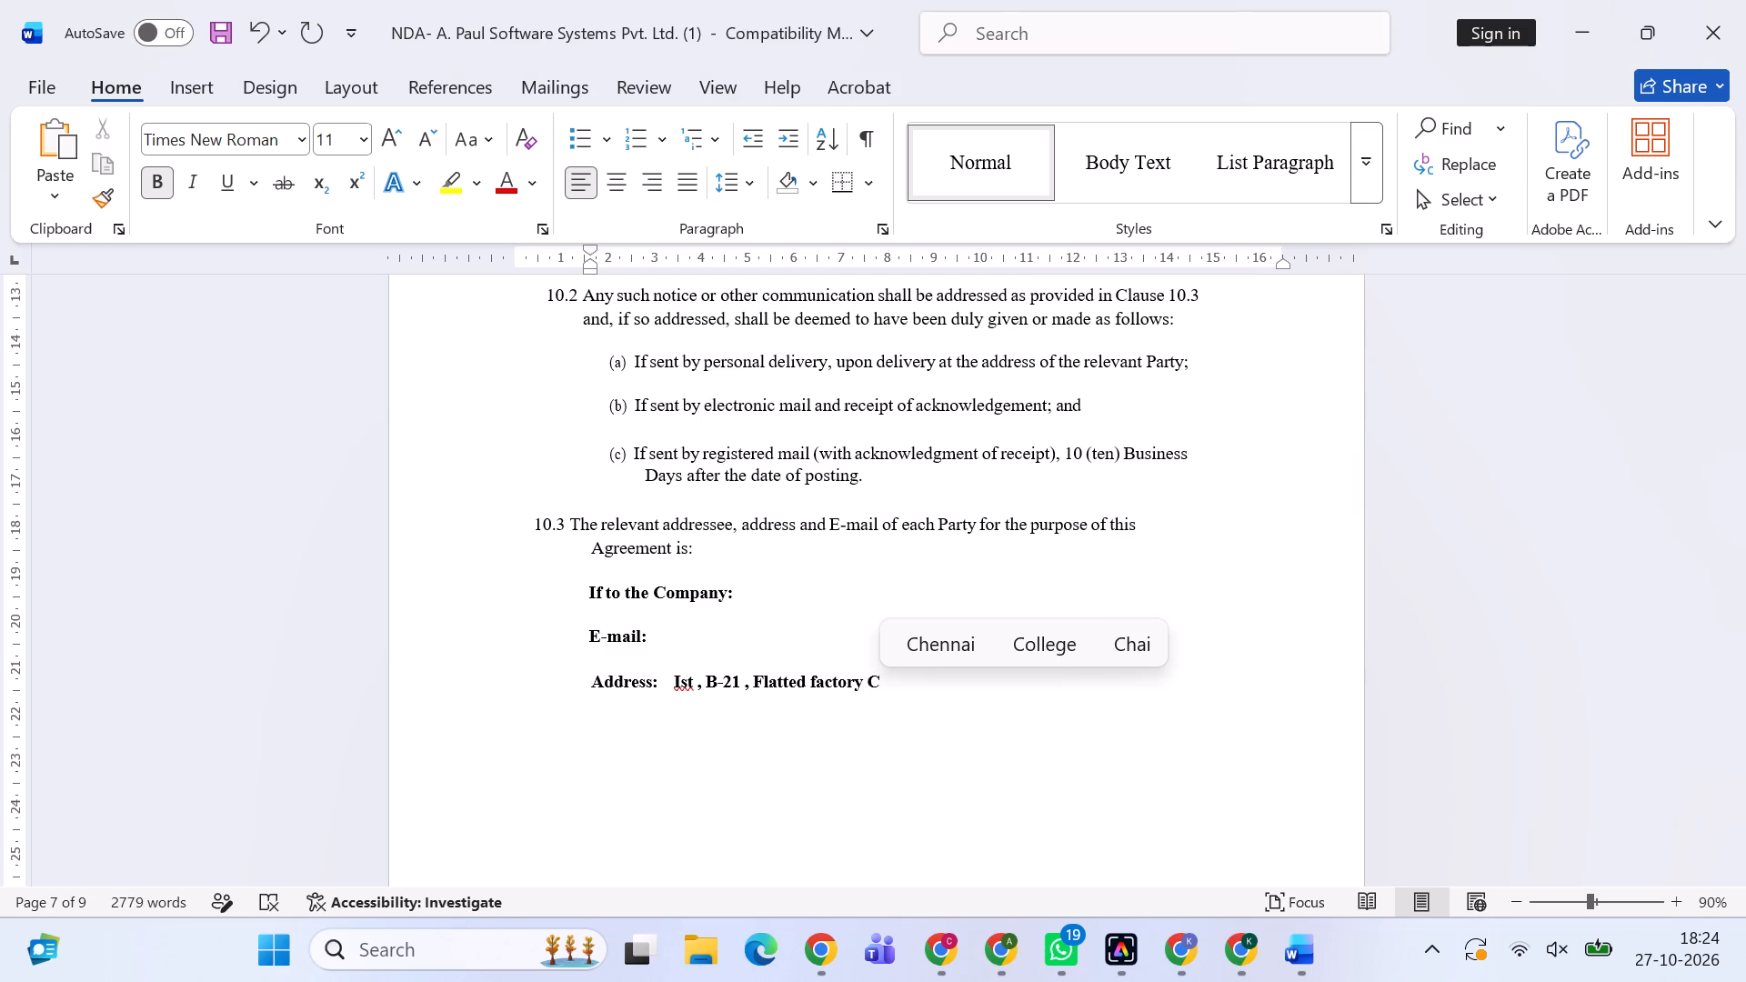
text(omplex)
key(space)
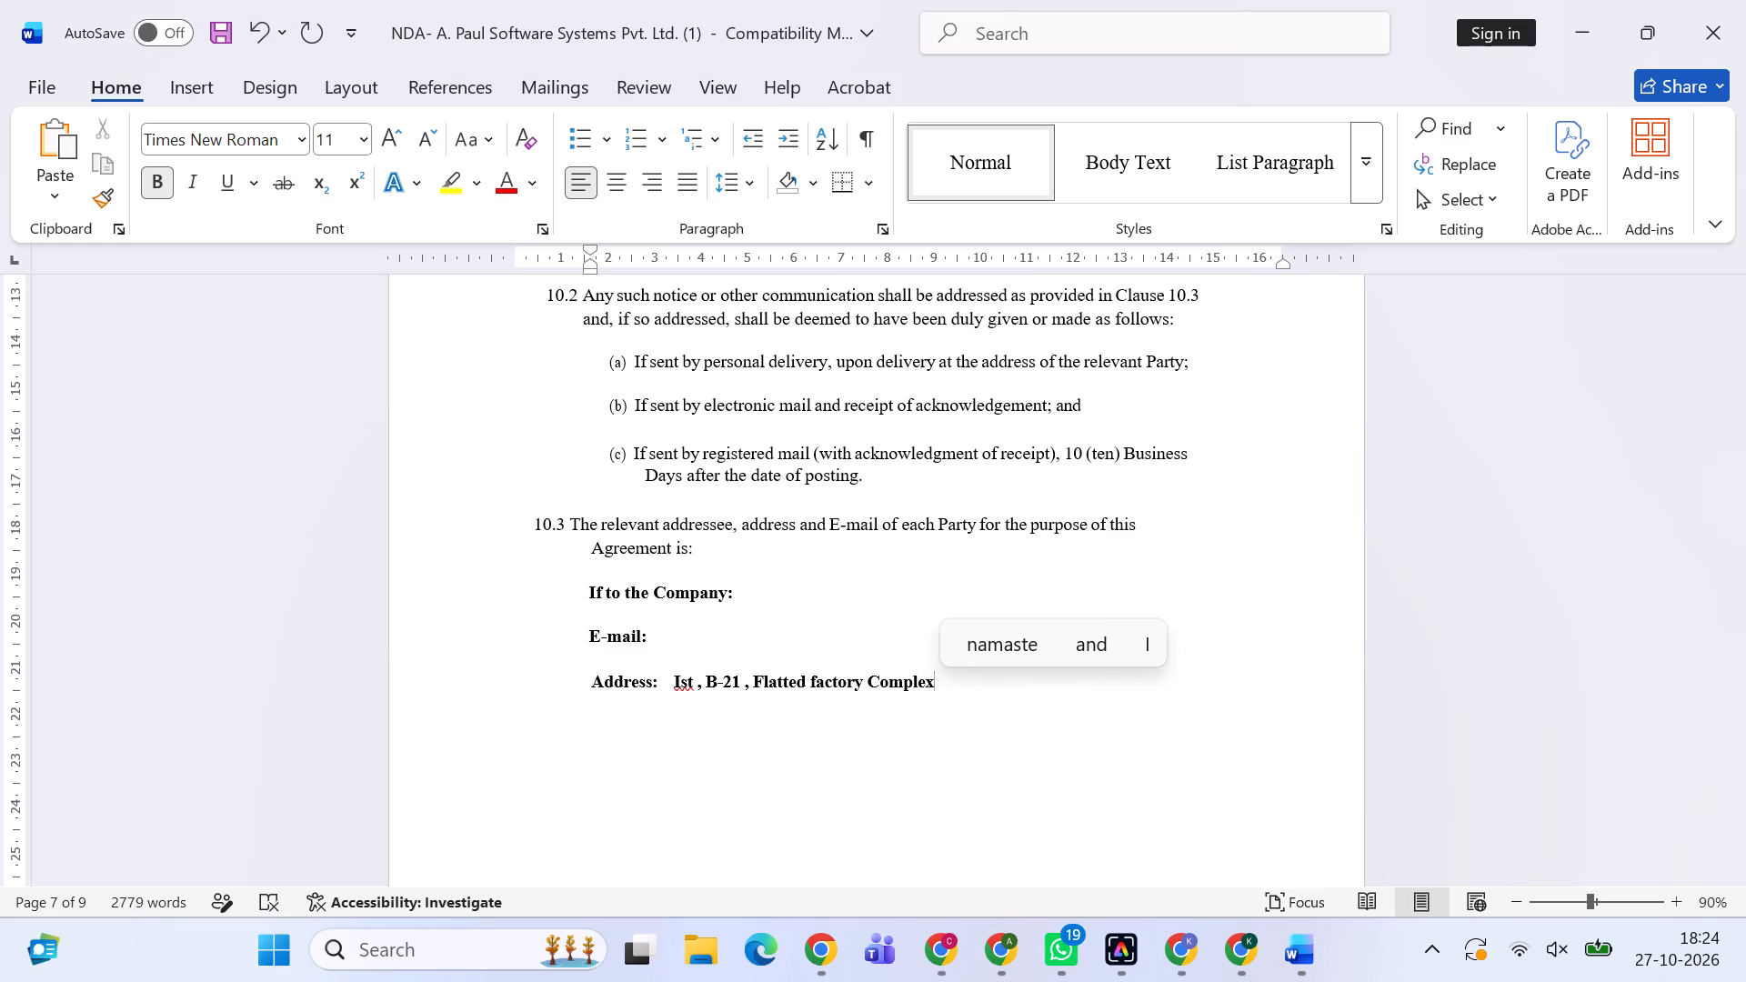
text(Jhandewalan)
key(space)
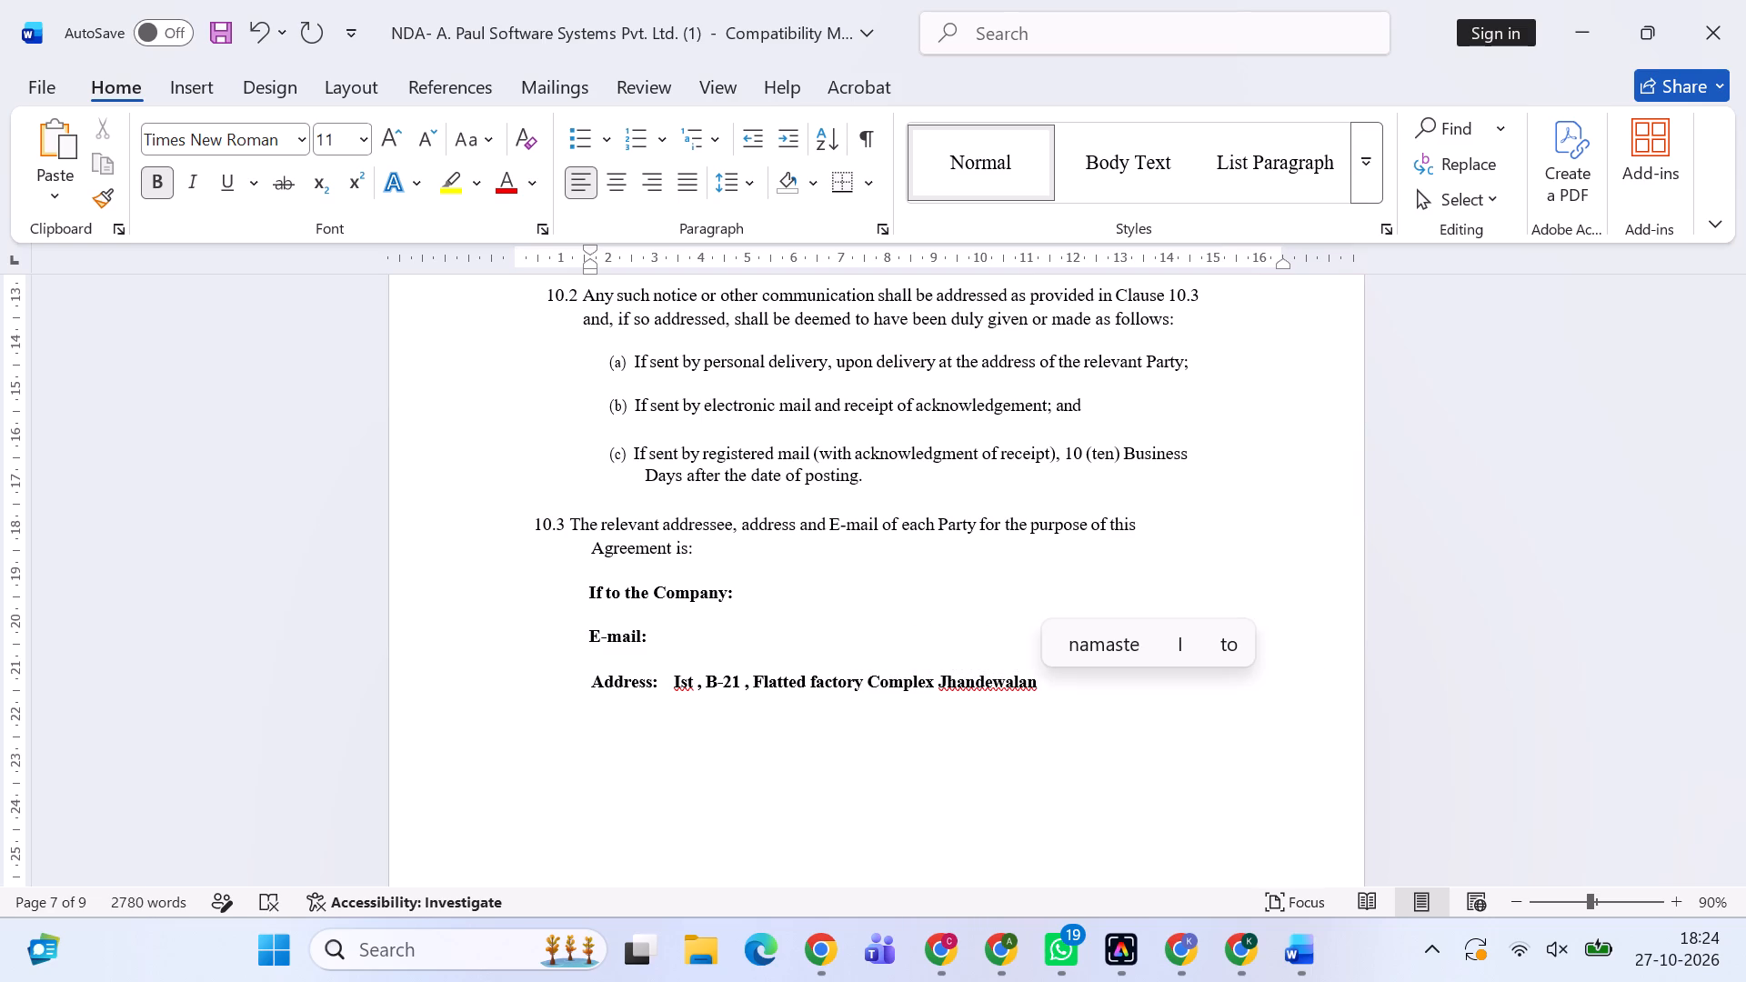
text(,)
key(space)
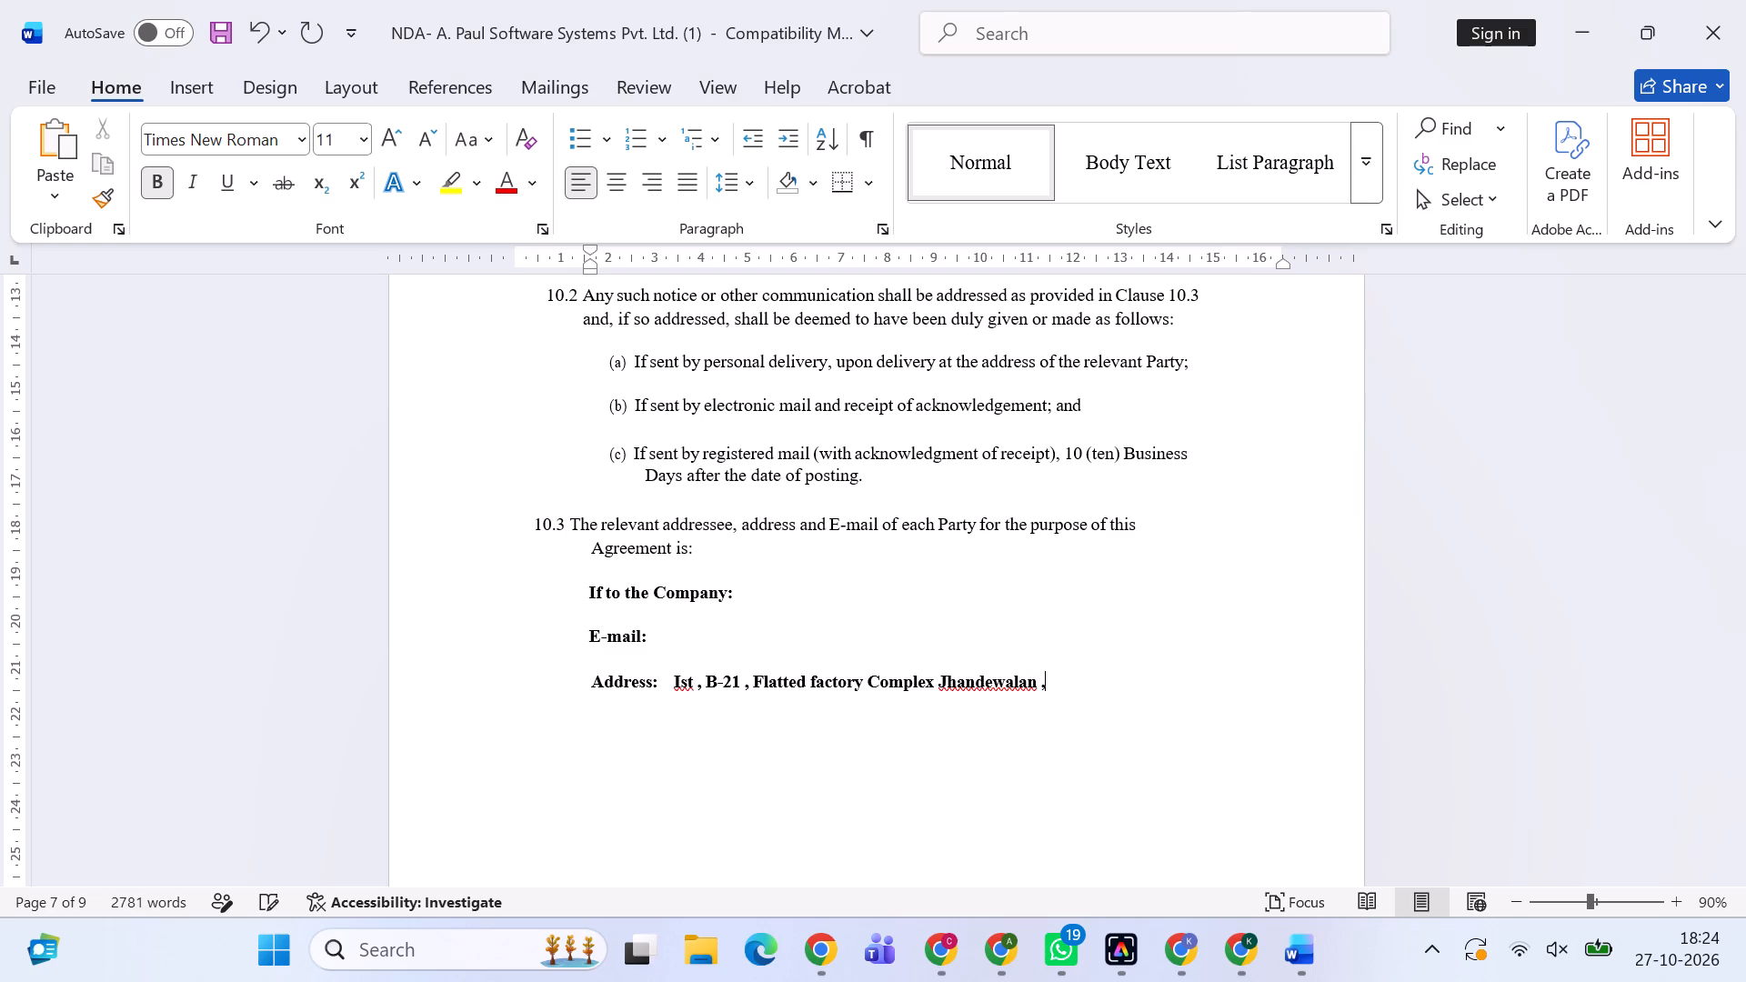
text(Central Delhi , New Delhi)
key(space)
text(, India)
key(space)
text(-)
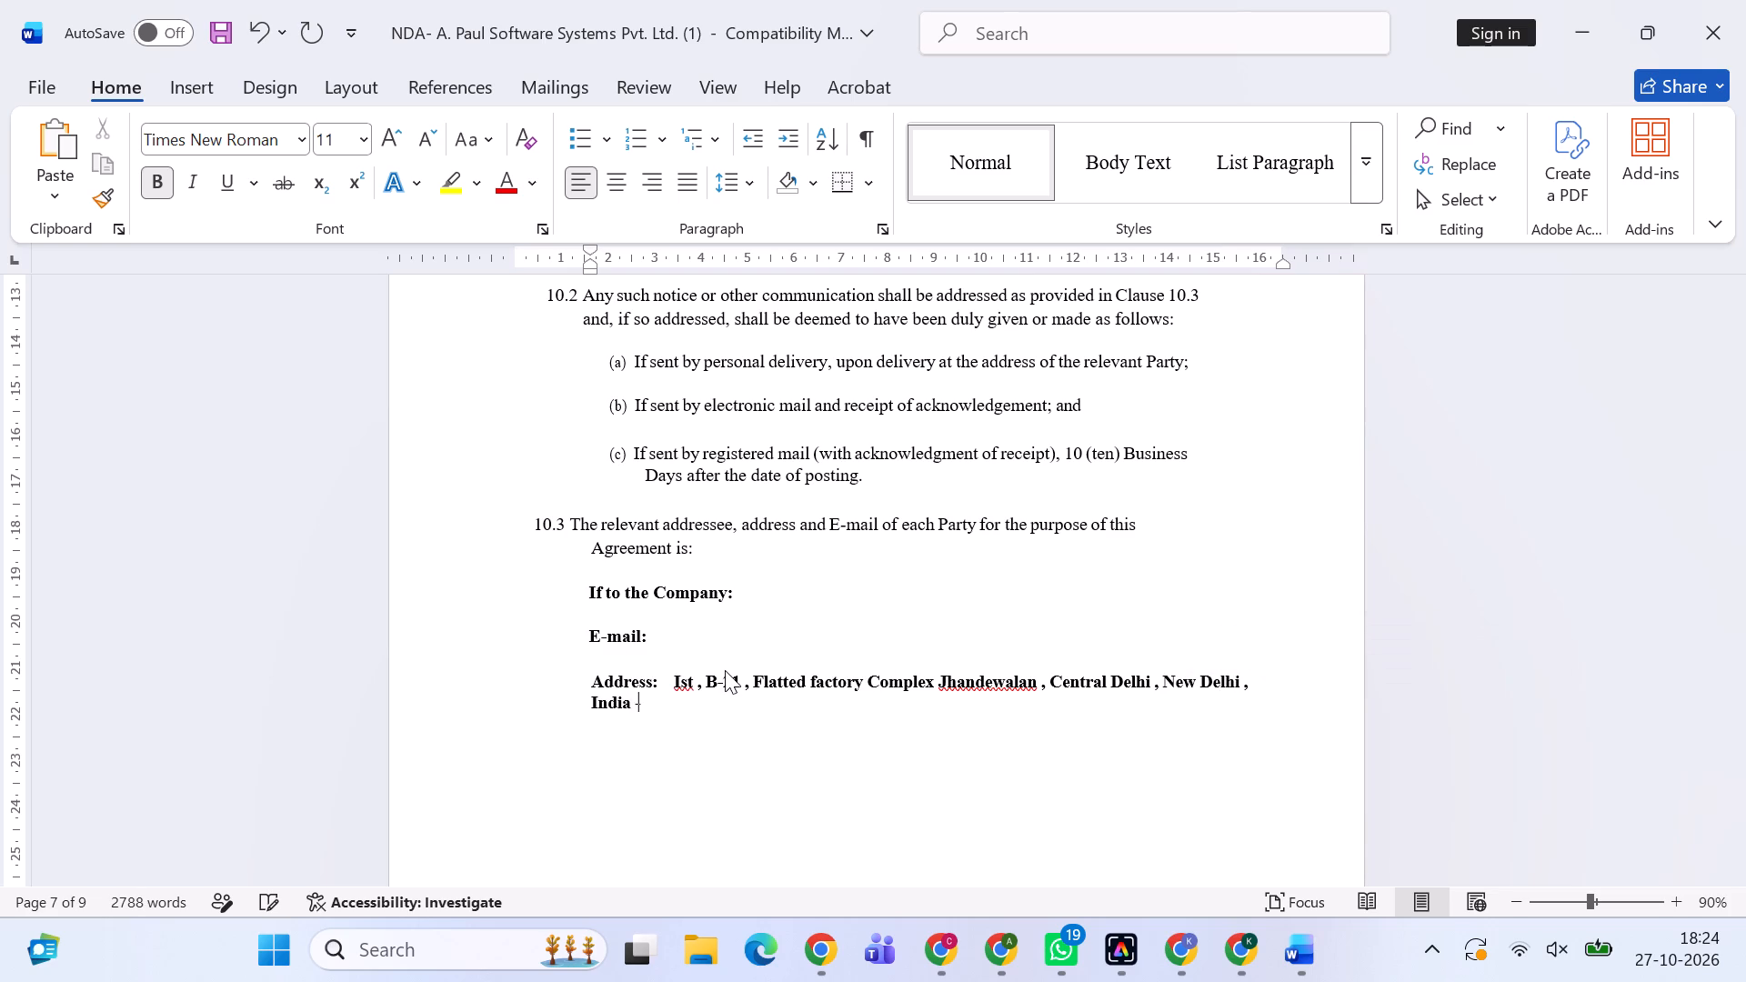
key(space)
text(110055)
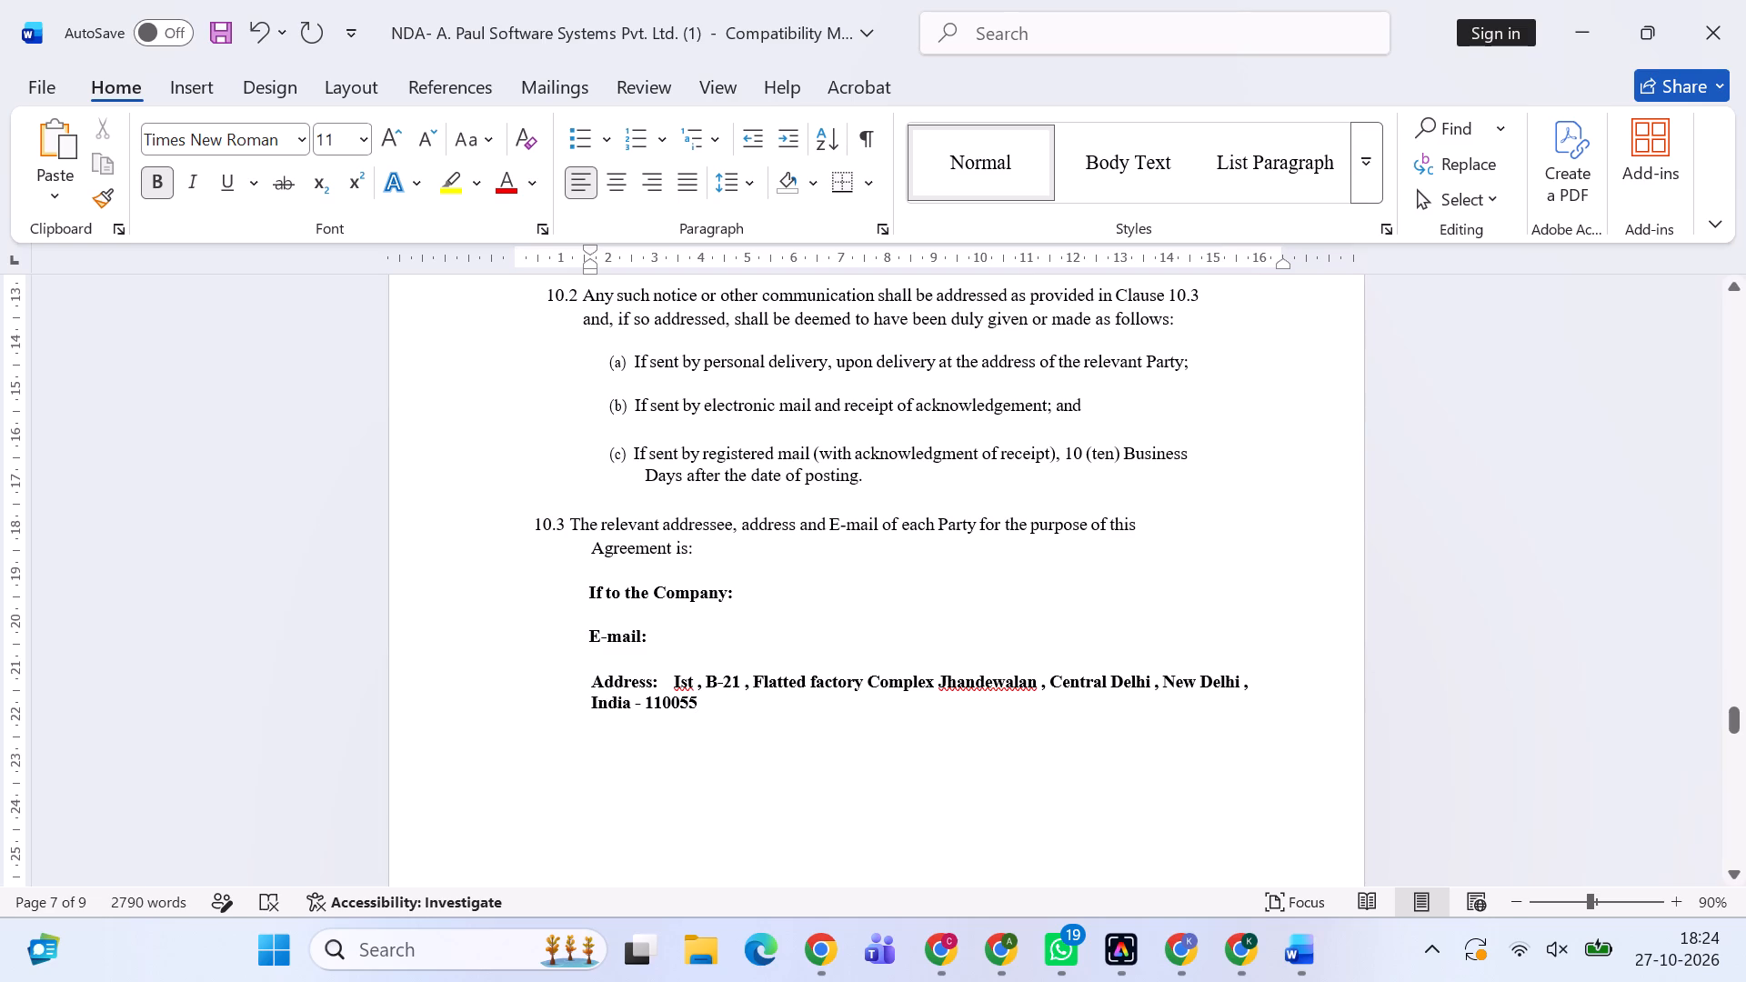
Remove the stray spaces before the first two commas in the Company's address in clause 10.3.
click(695, 639)
click(741, 683)
key(Right)
key(BackSpace)
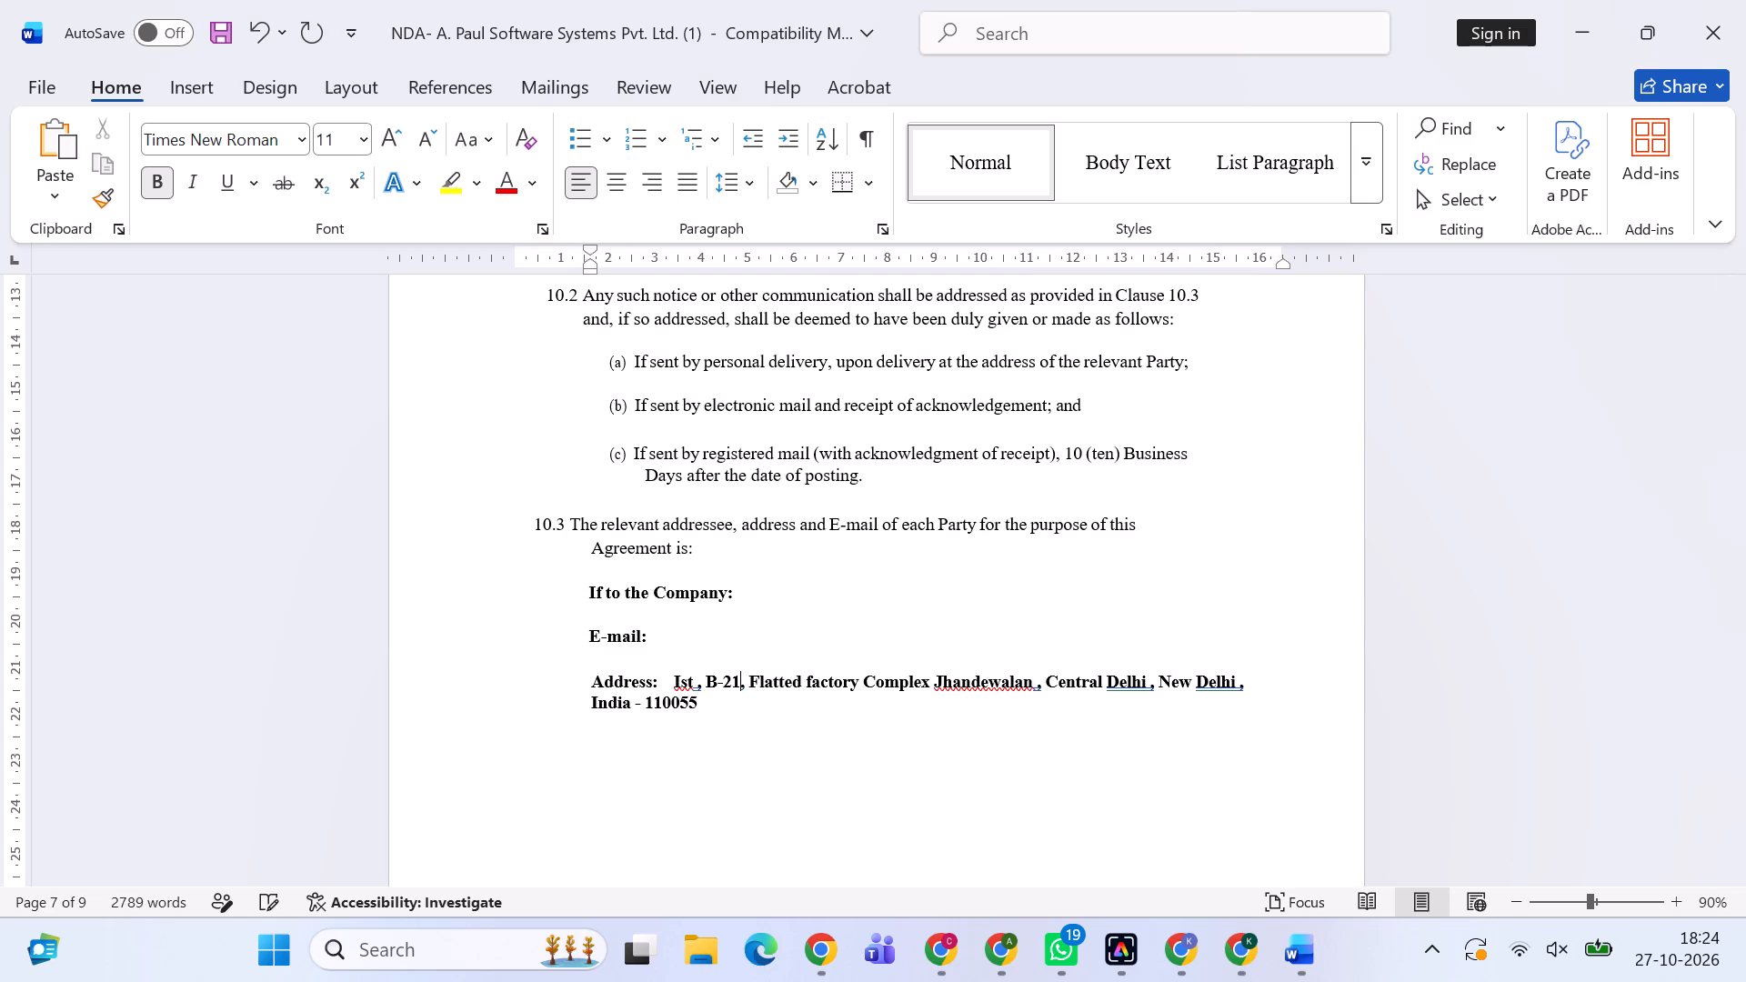
click(699, 680)
key(Left)
key(BackSpace)
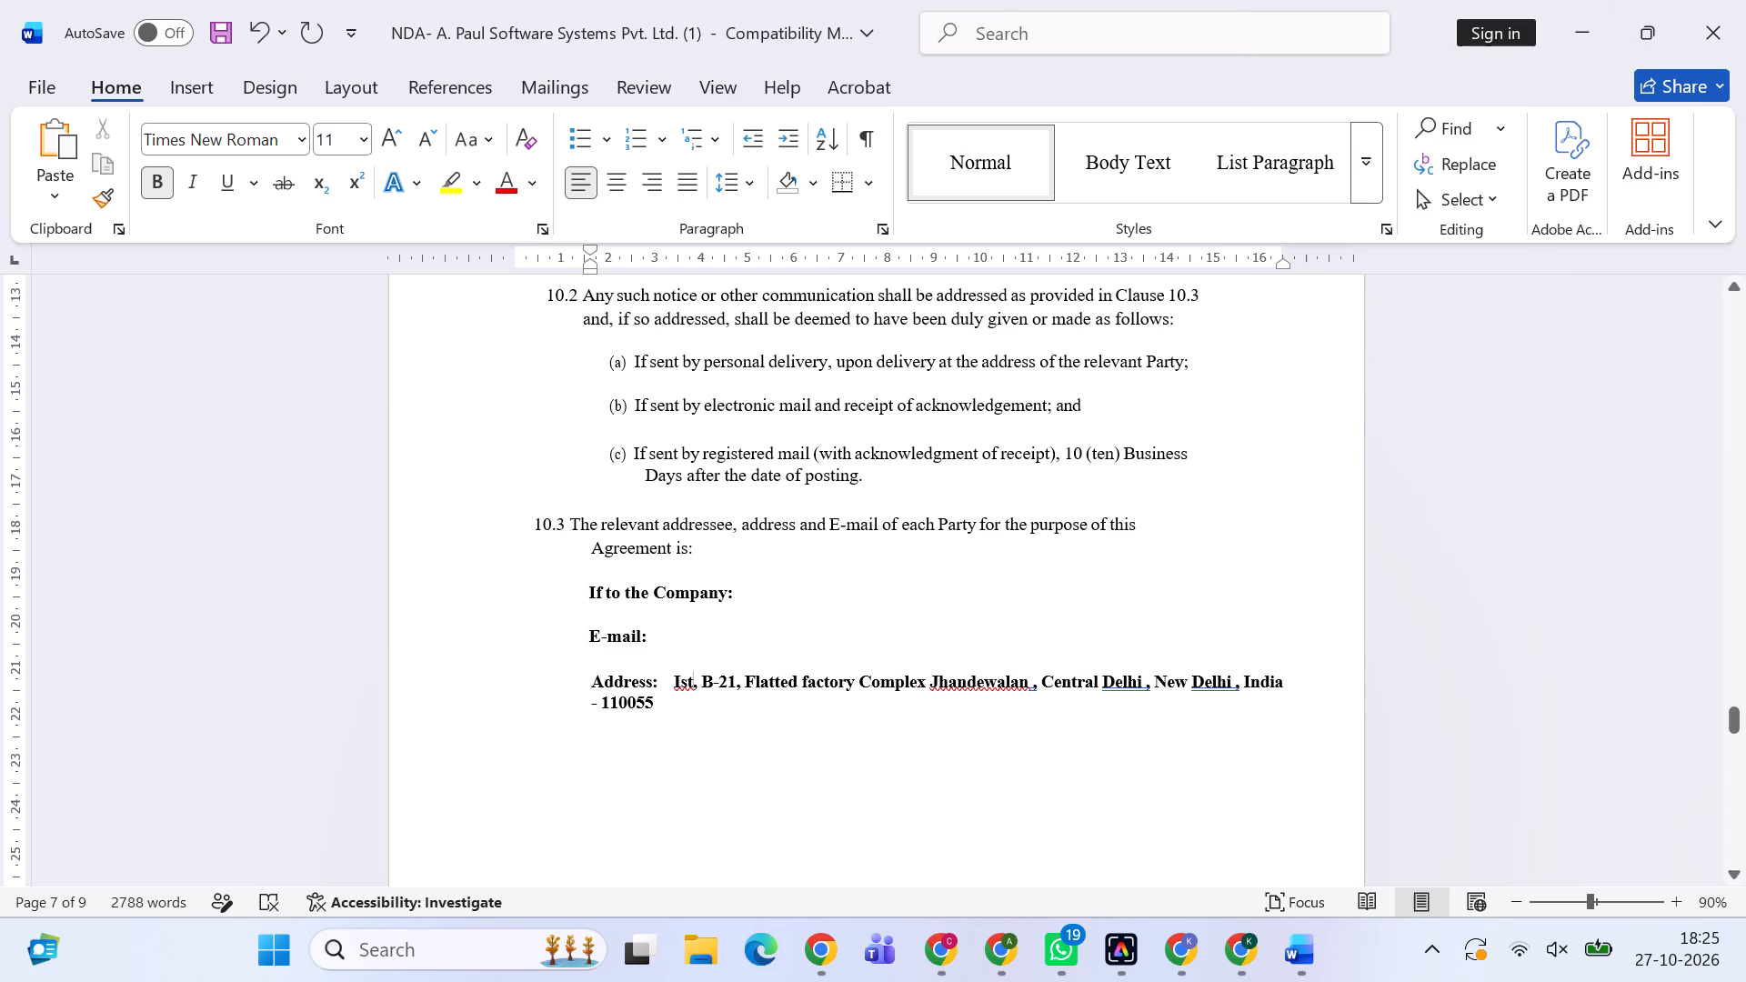
click(707, 637)
click(947, 939)
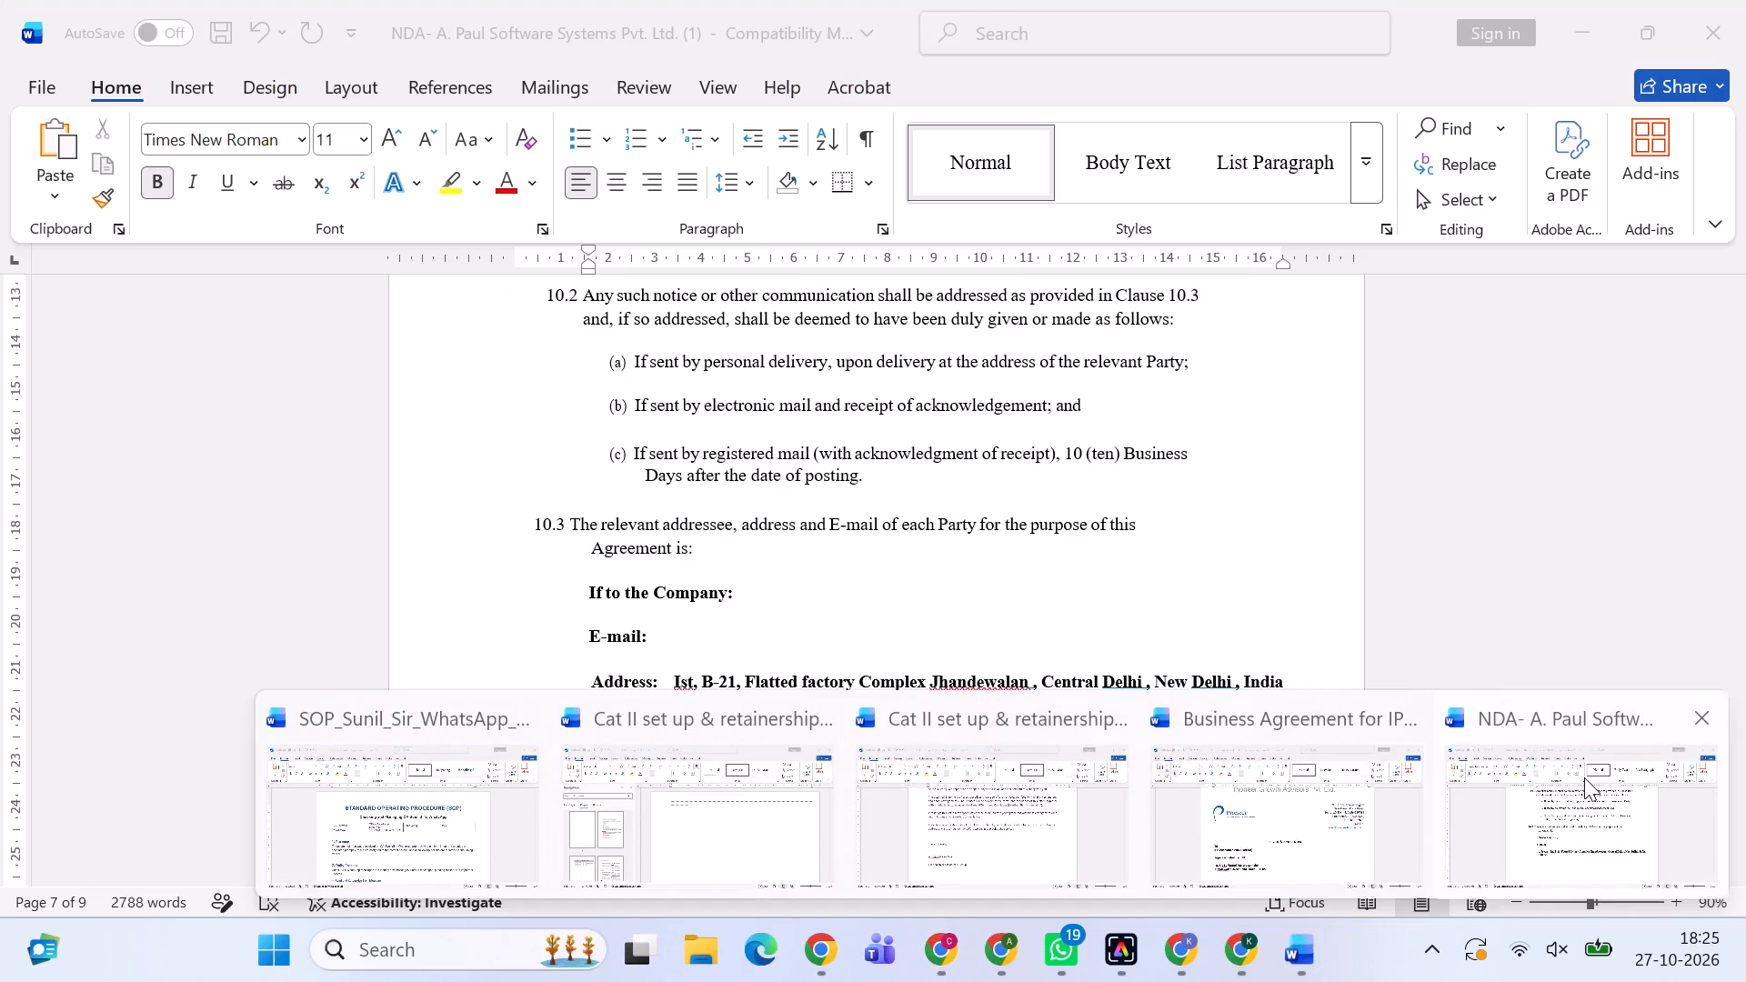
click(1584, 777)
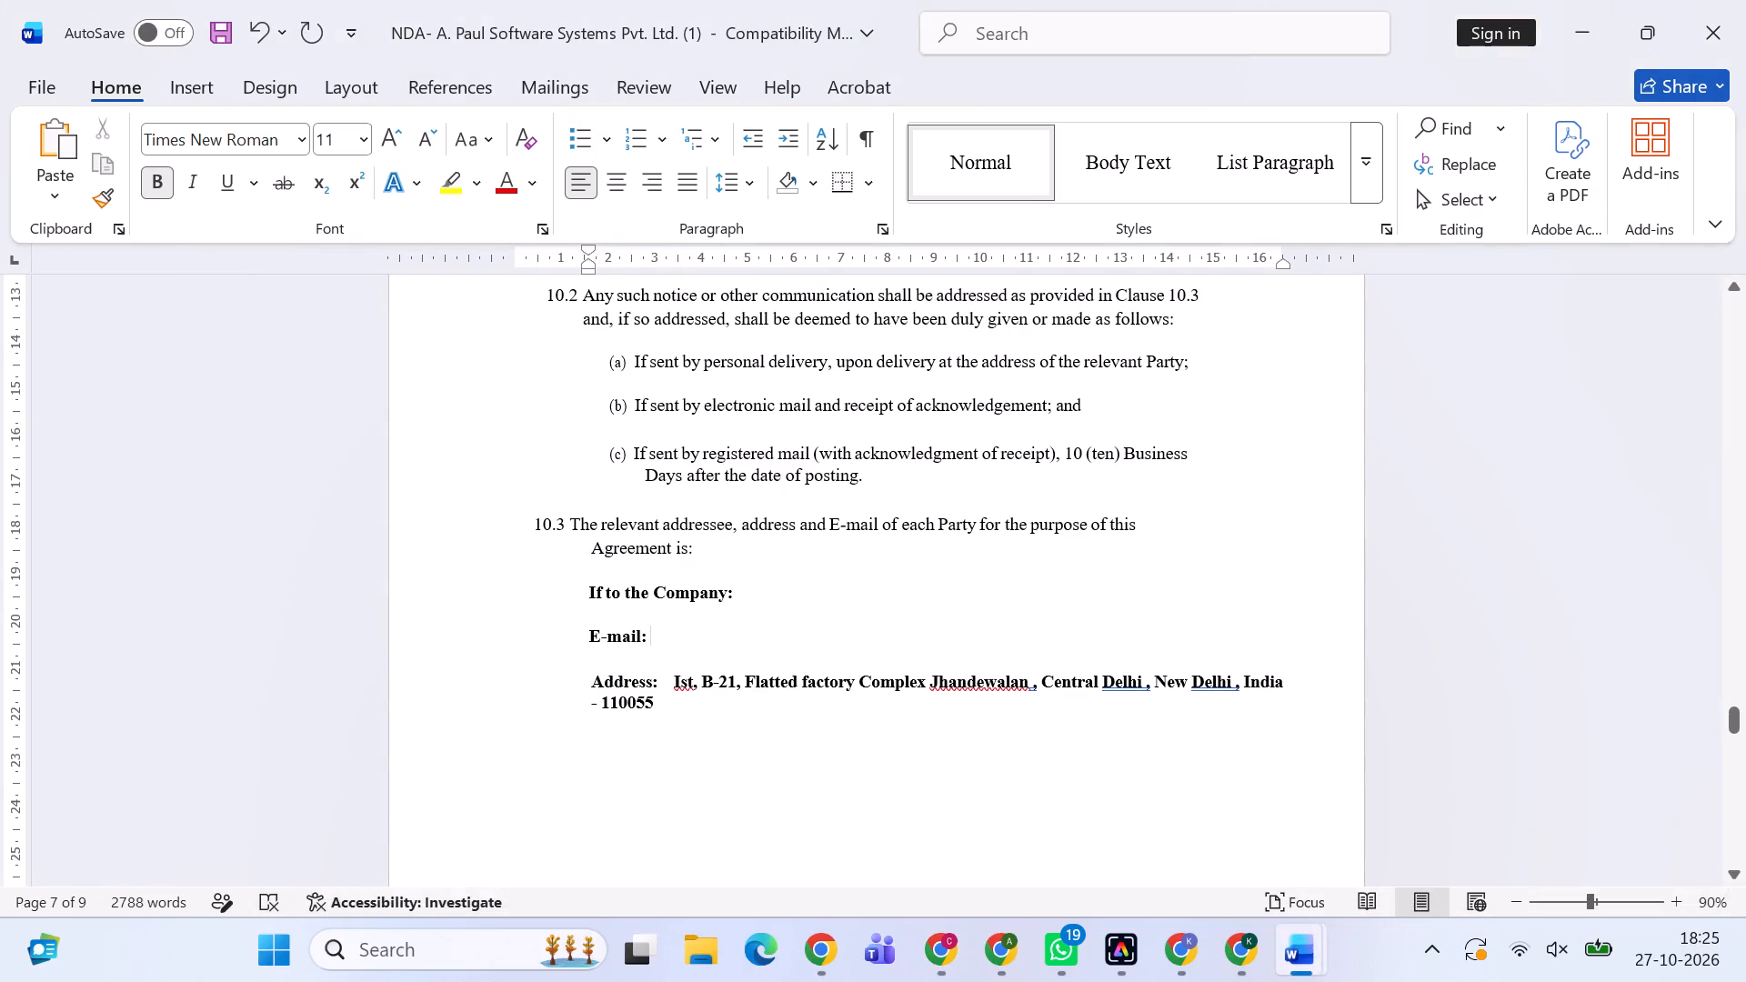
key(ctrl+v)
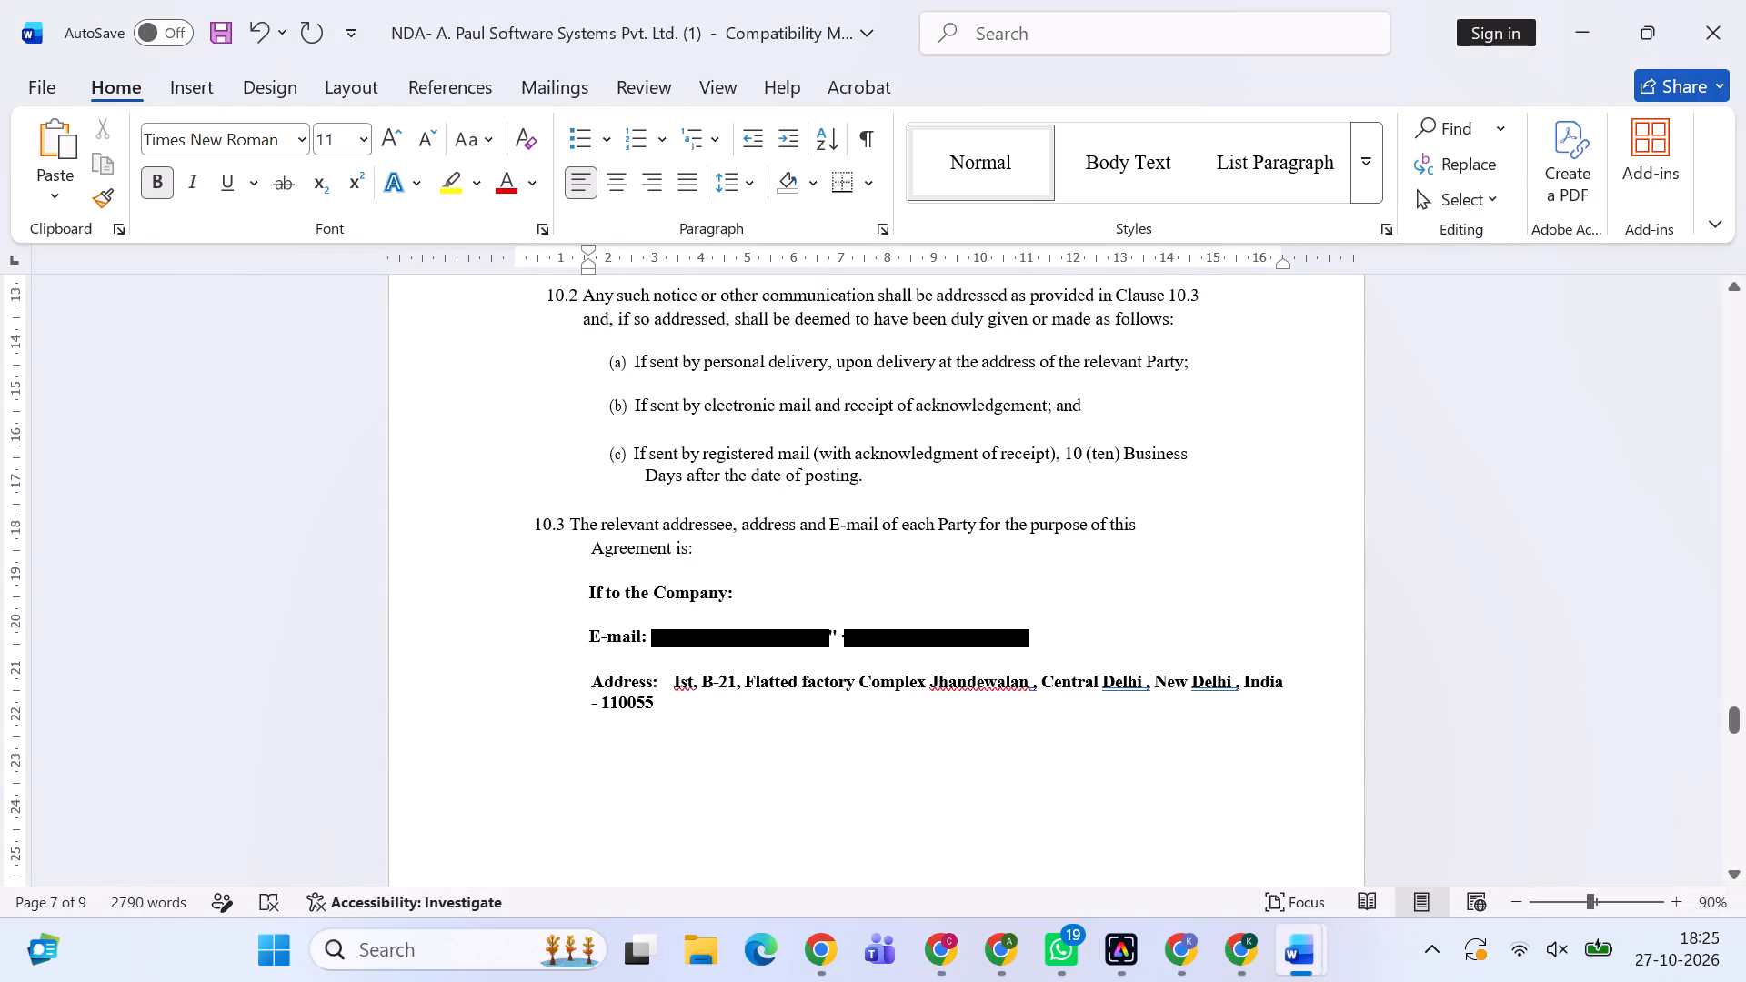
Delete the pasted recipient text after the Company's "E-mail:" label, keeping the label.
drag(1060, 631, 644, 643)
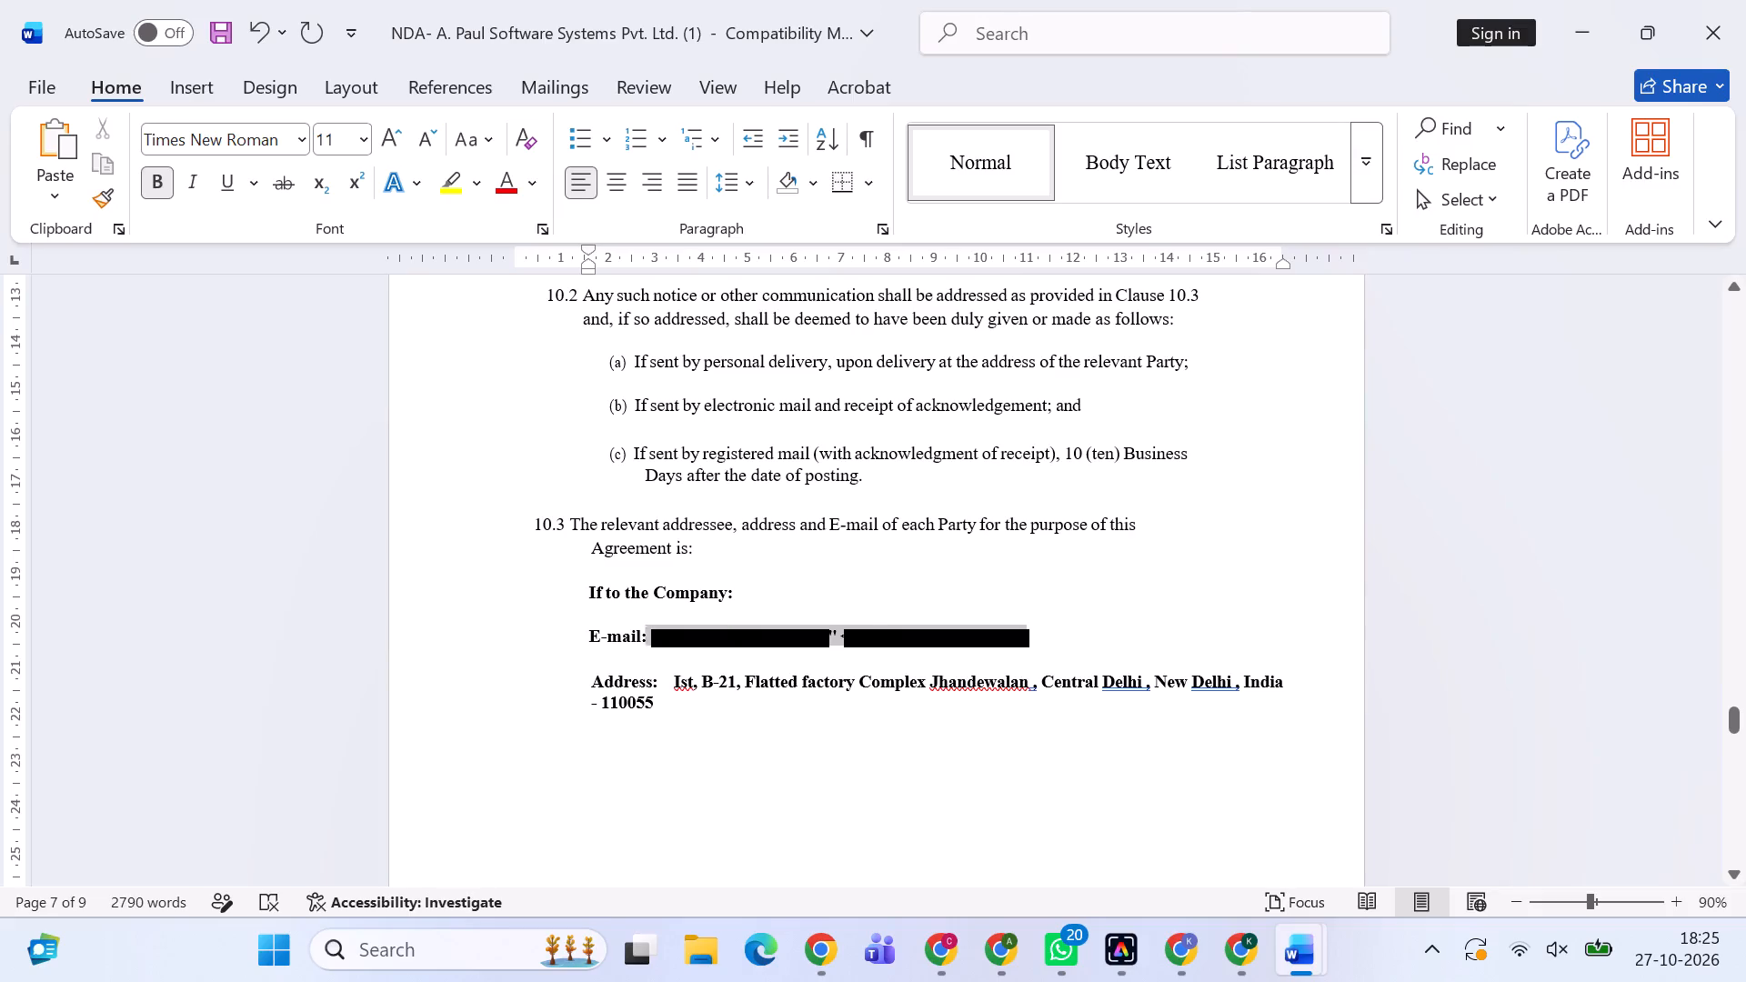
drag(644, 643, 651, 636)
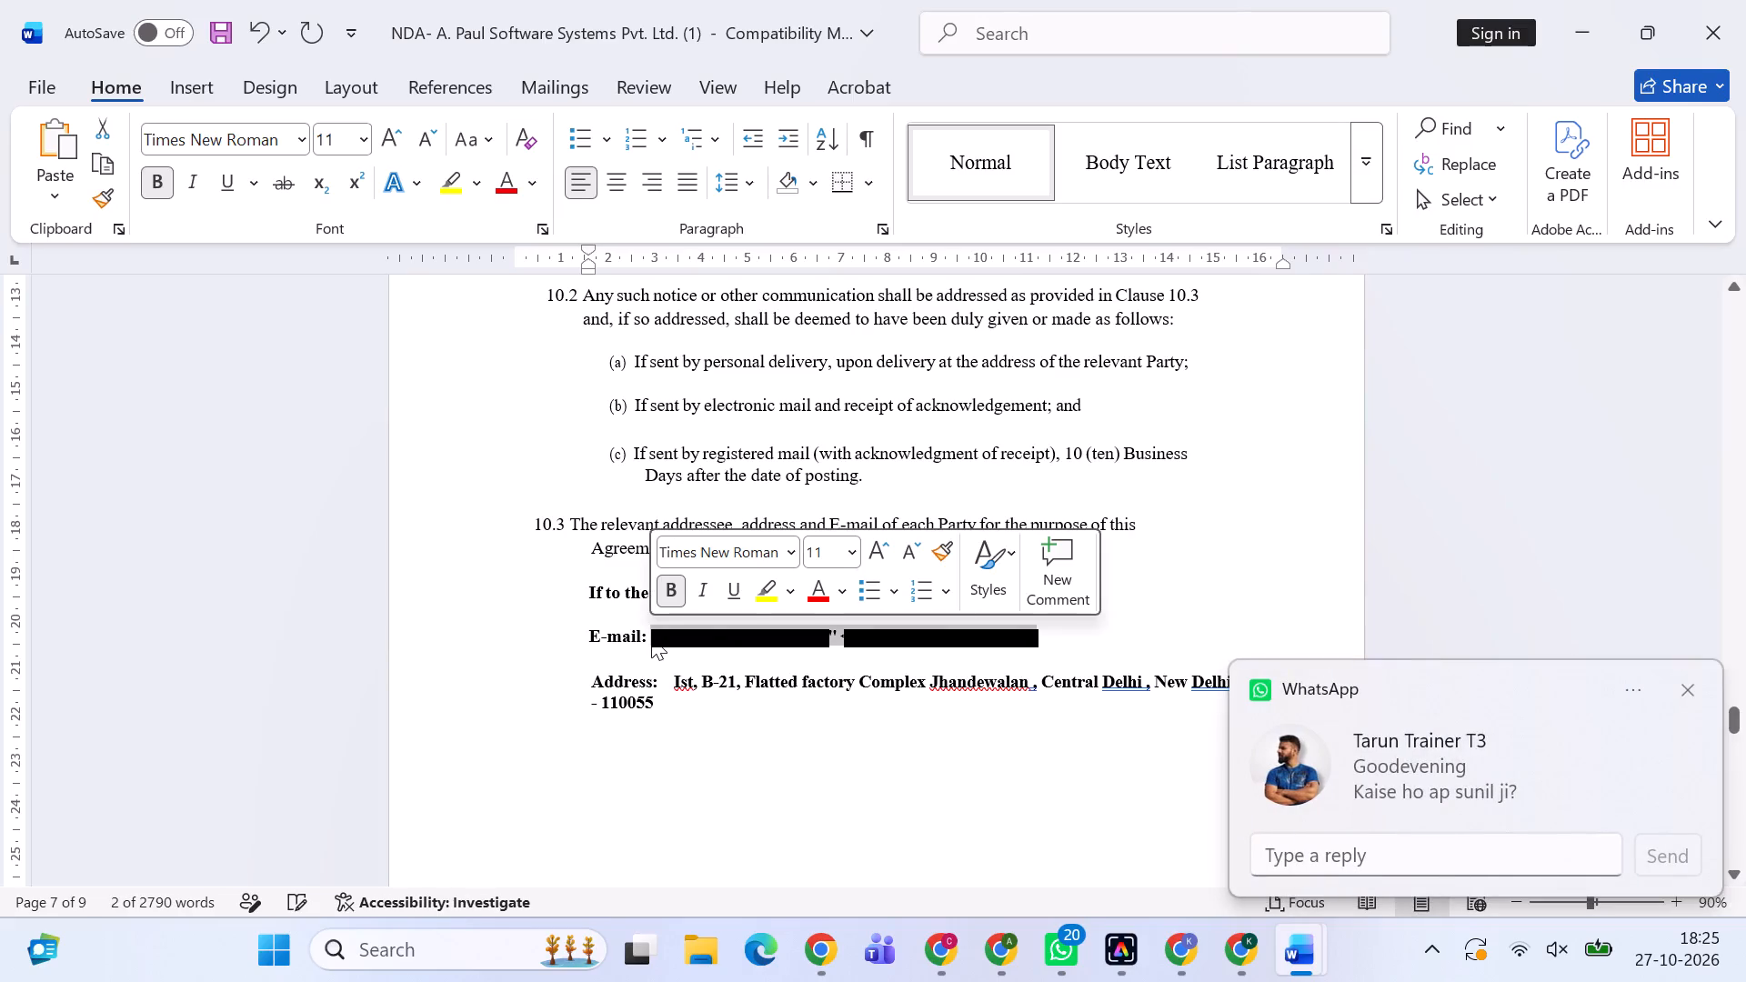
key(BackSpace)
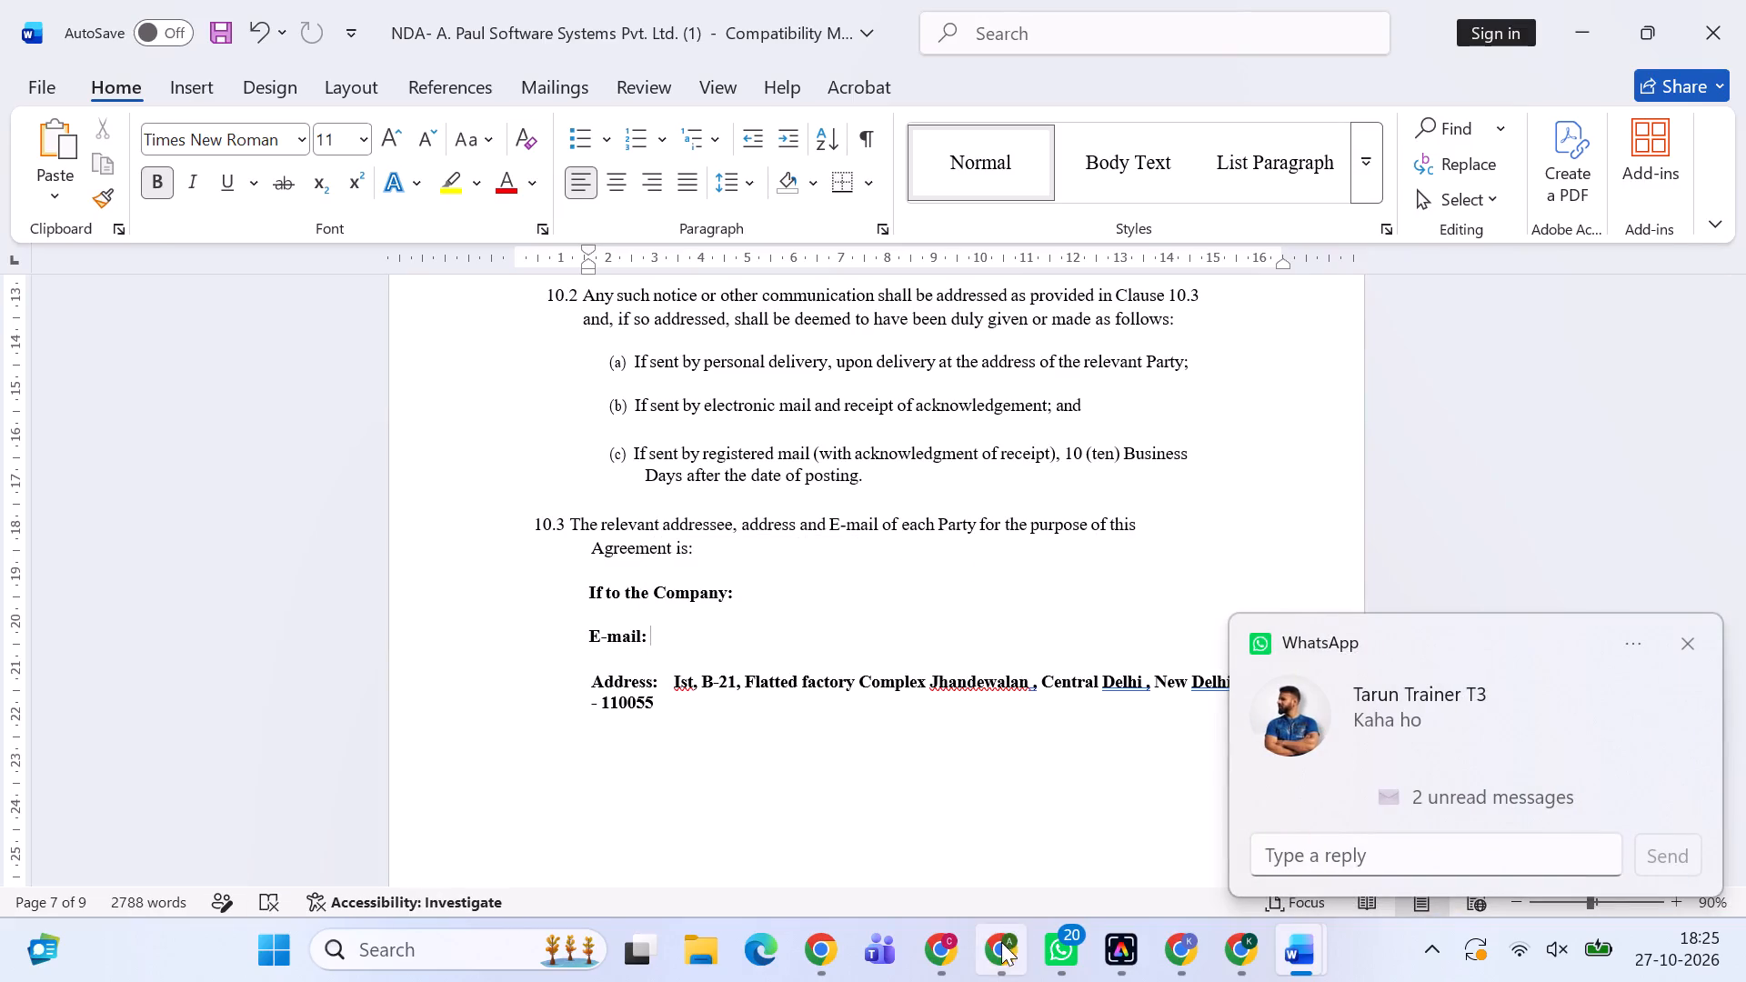
click(938, 938)
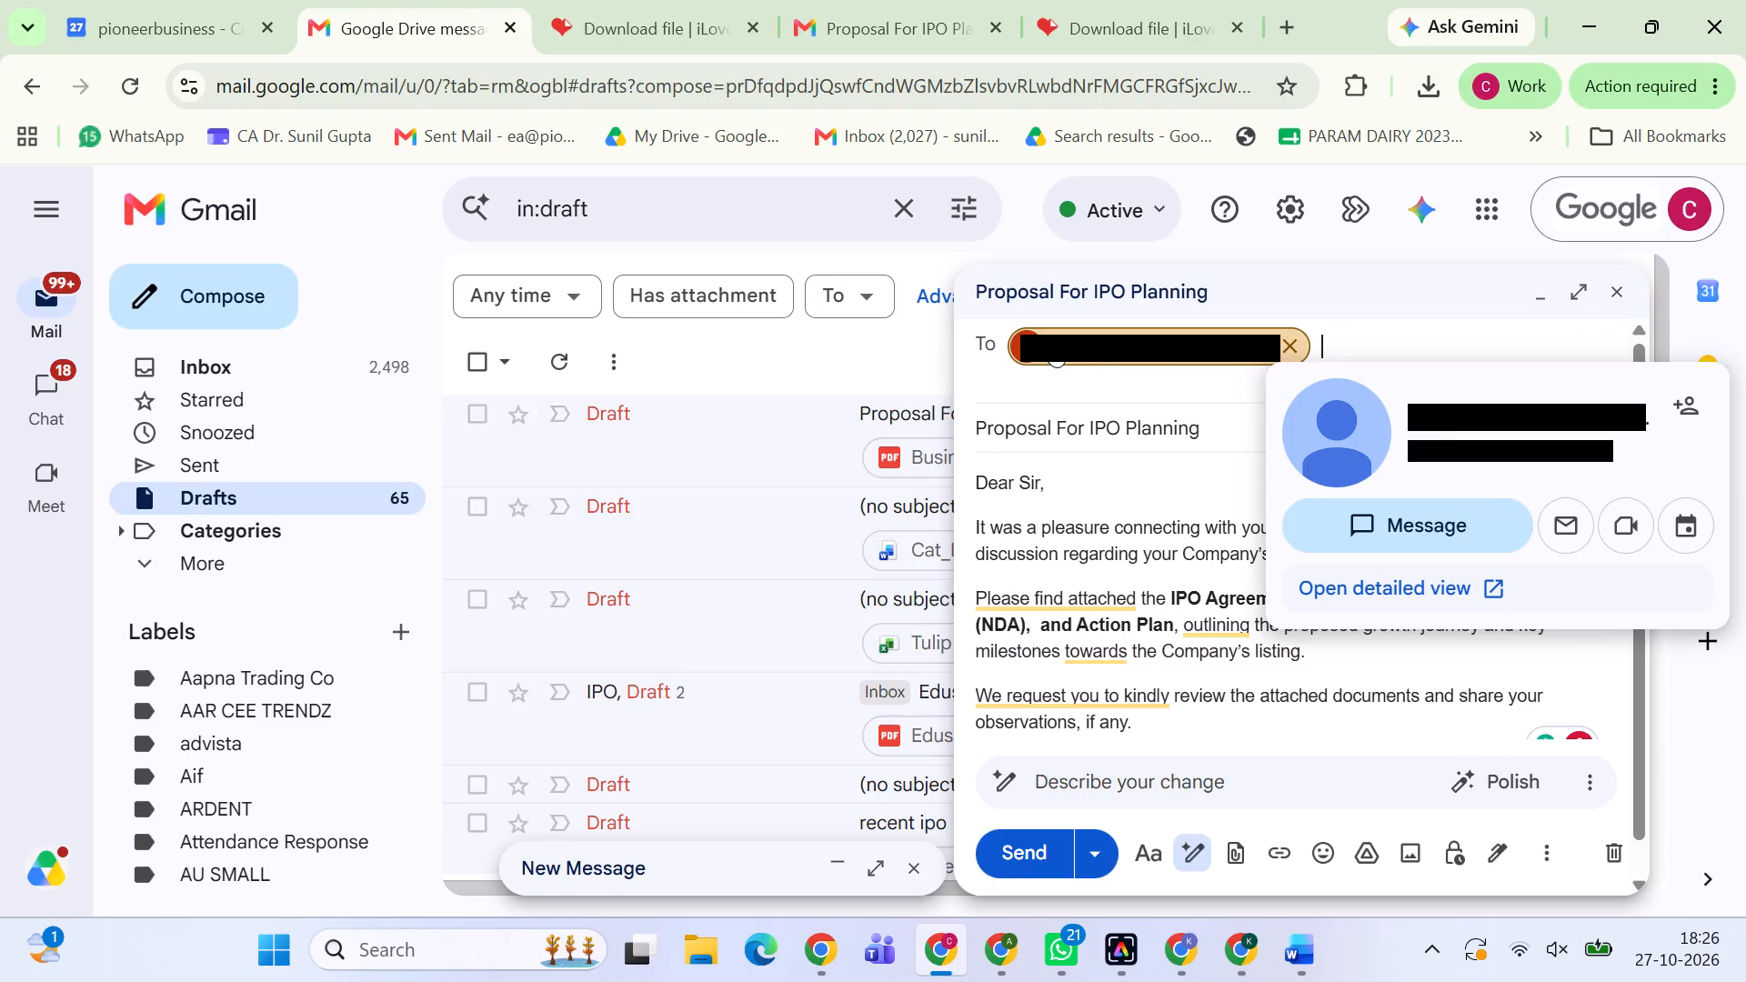
Copy the recipient's e-mail address from the Gmail draft "Proposal For IPO Planning" into the Company's "E-mail:" line in clause 10.3 of the NDA.
drag(1052, 339, 1066, 336)
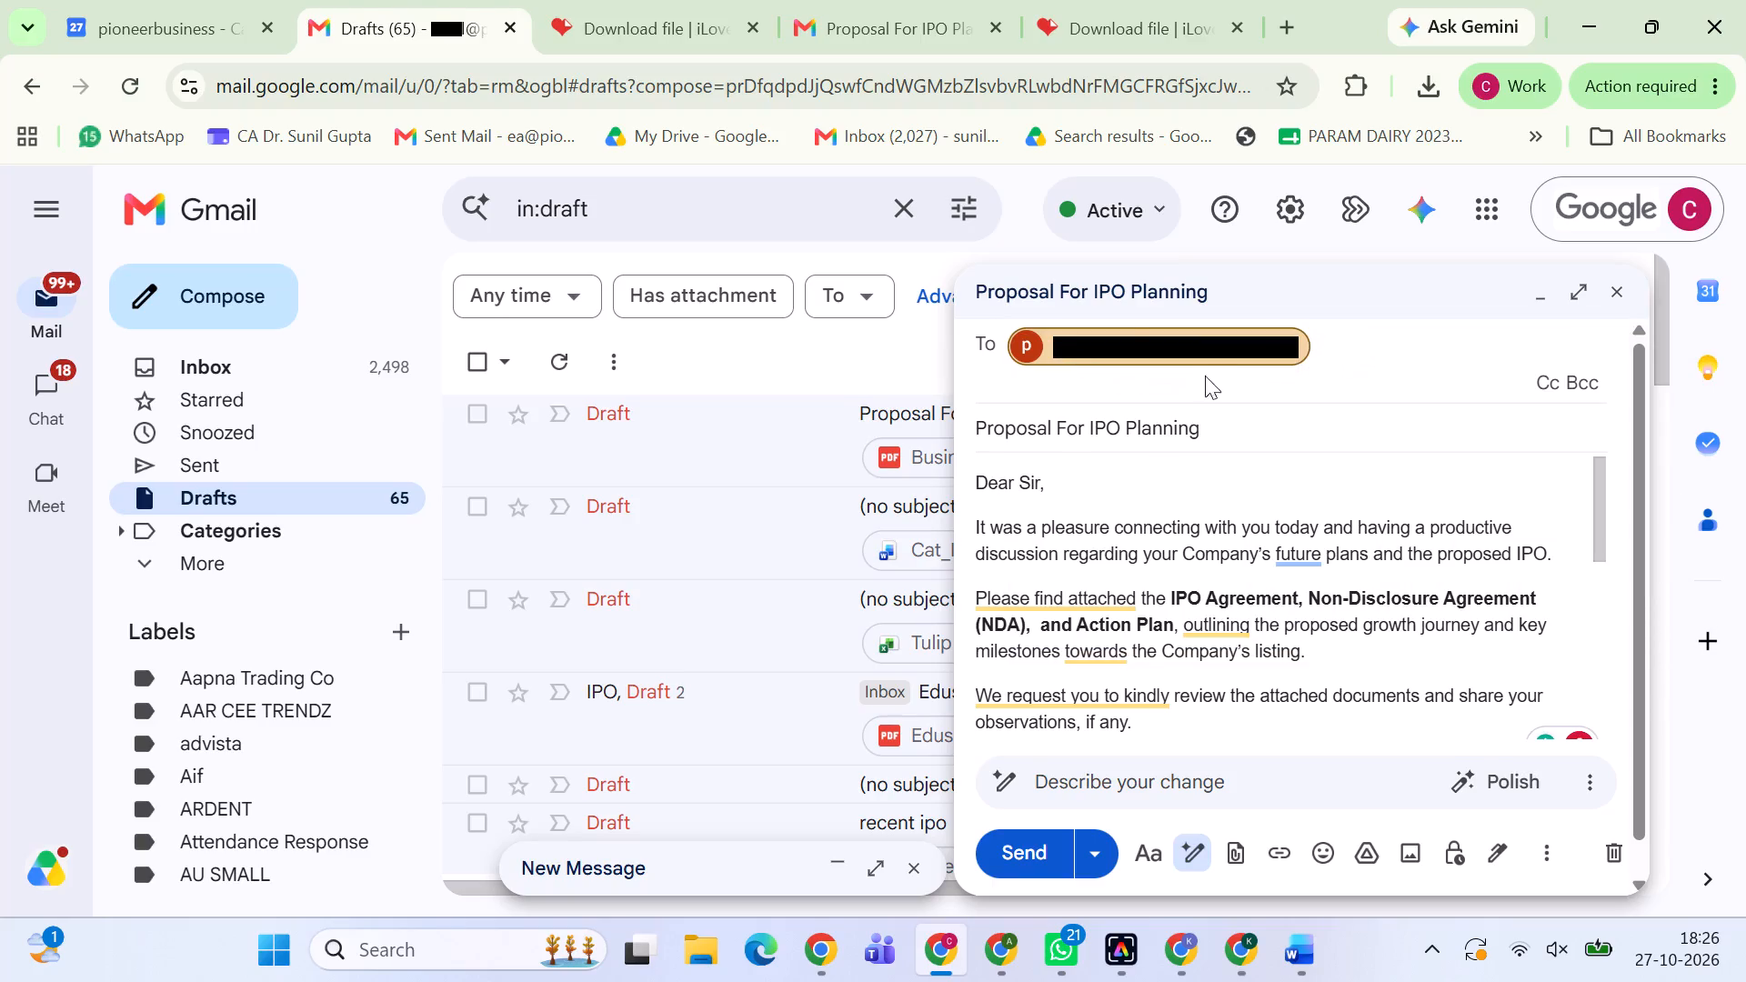
click(1366, 381)
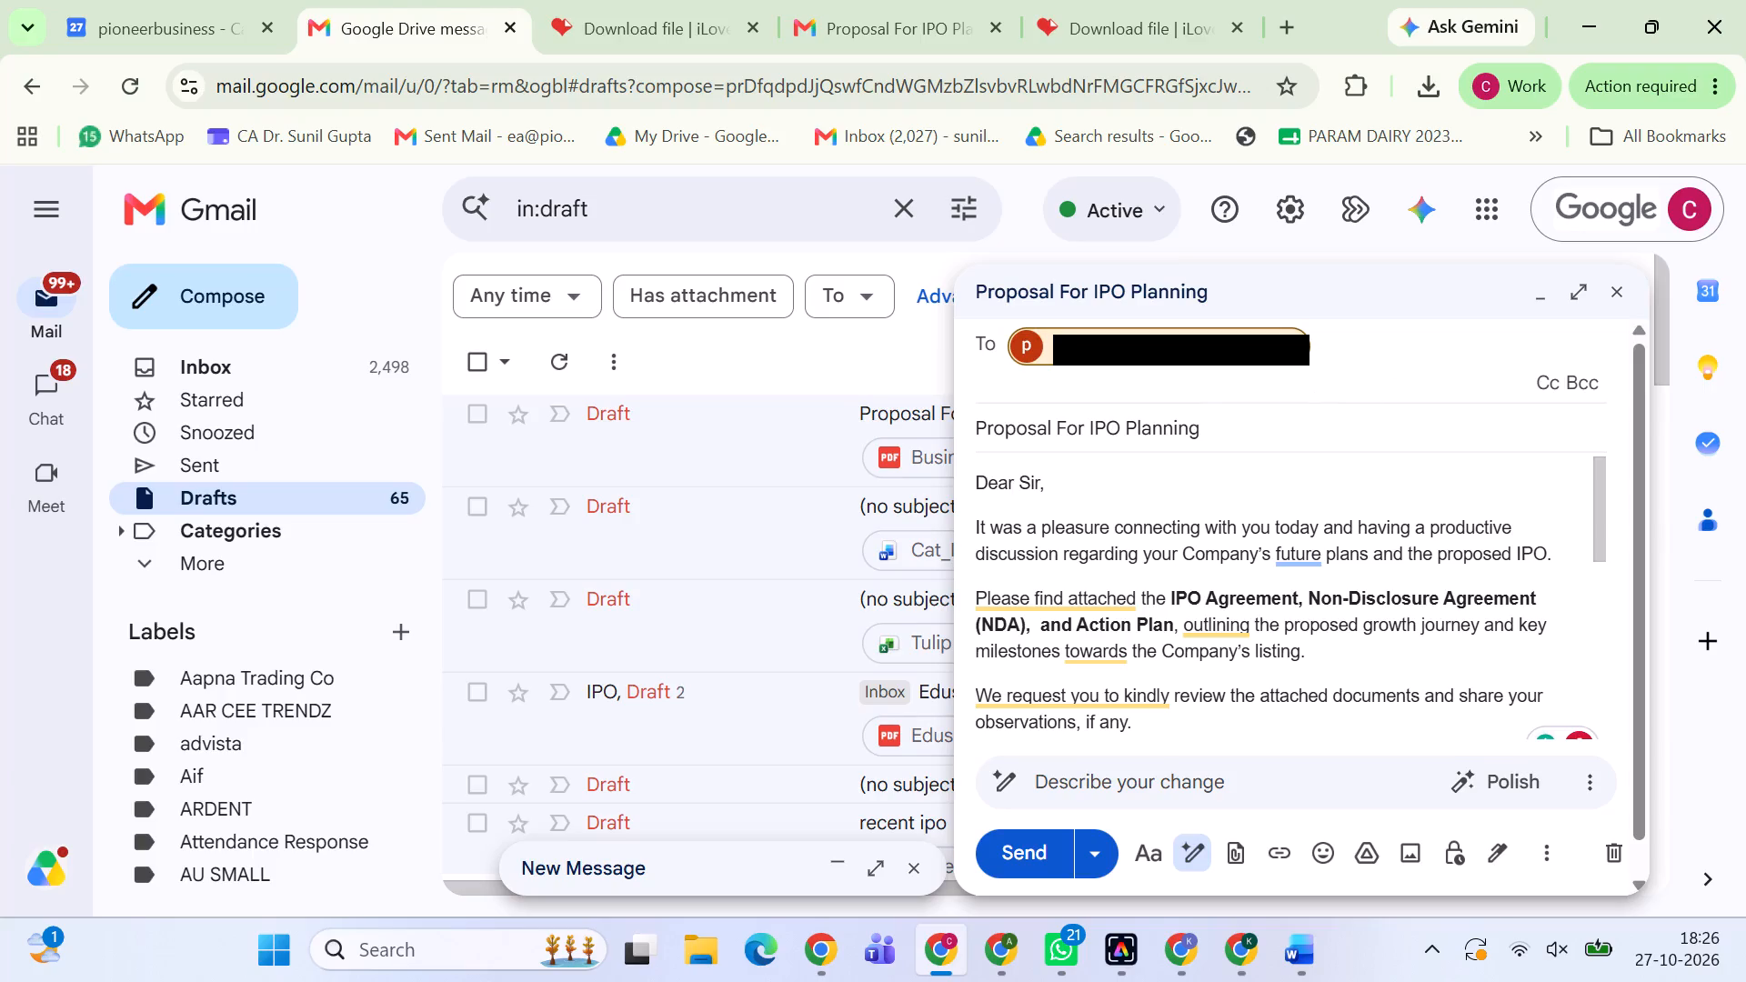
click(1360, 345)
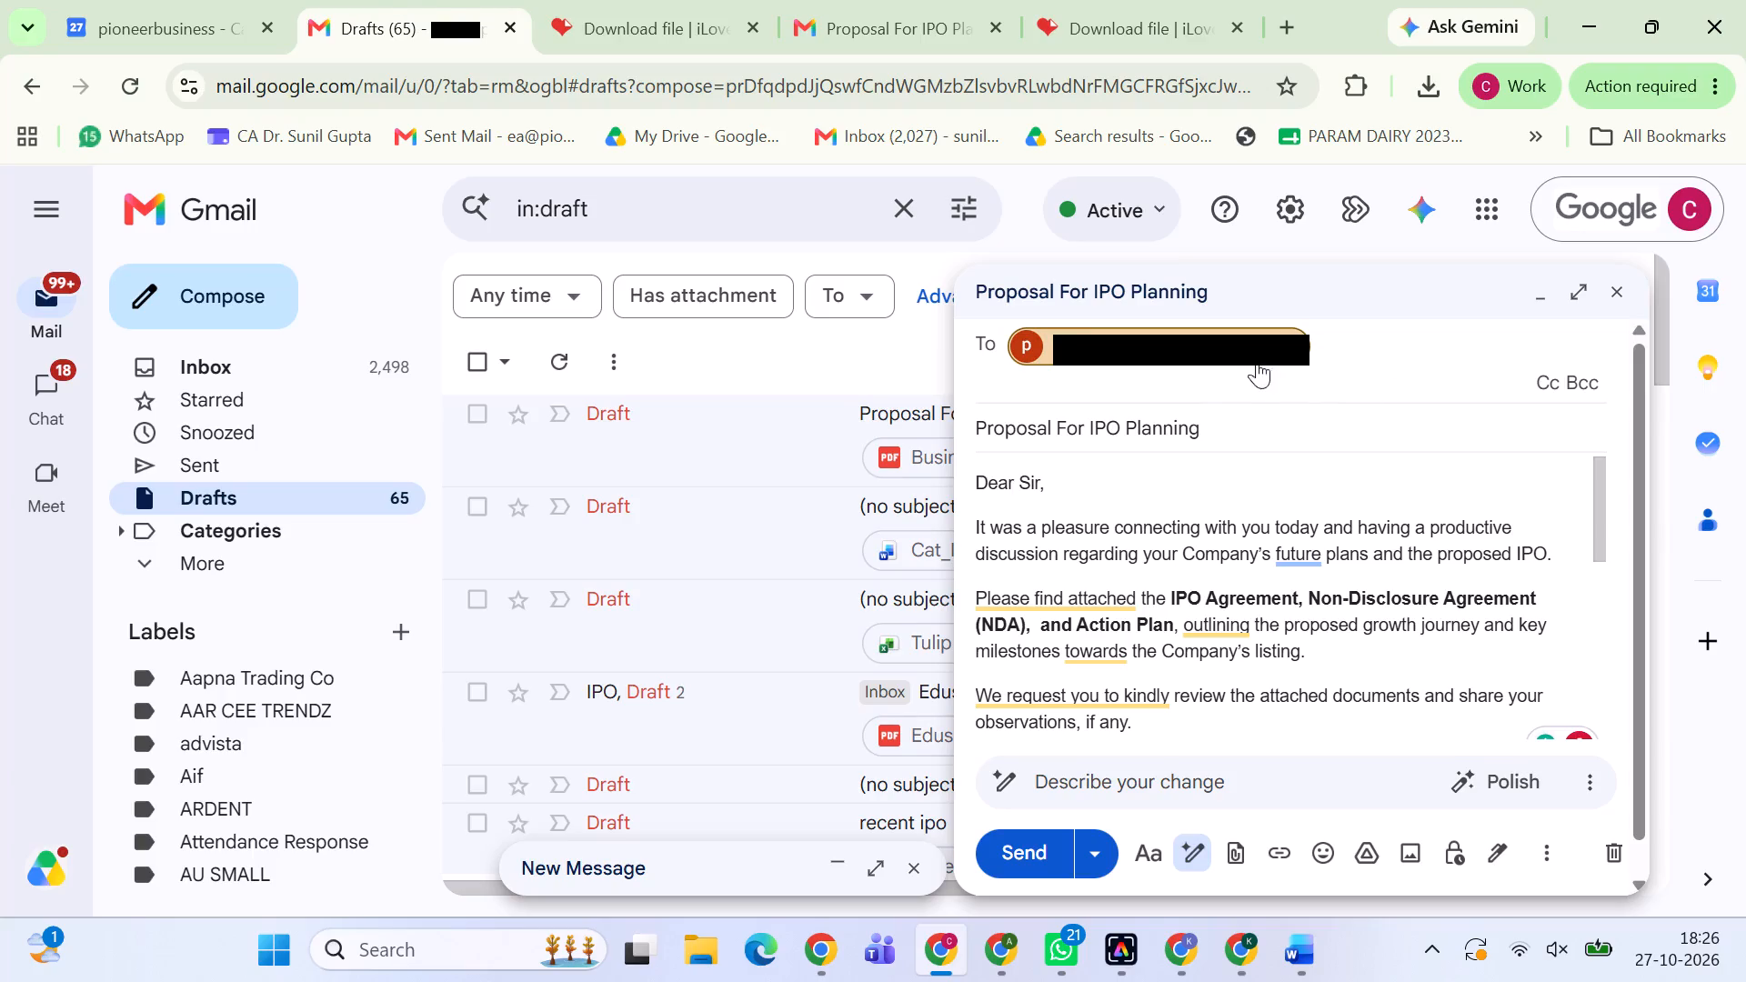
click(1269, 335)
double_click(1269, 335)
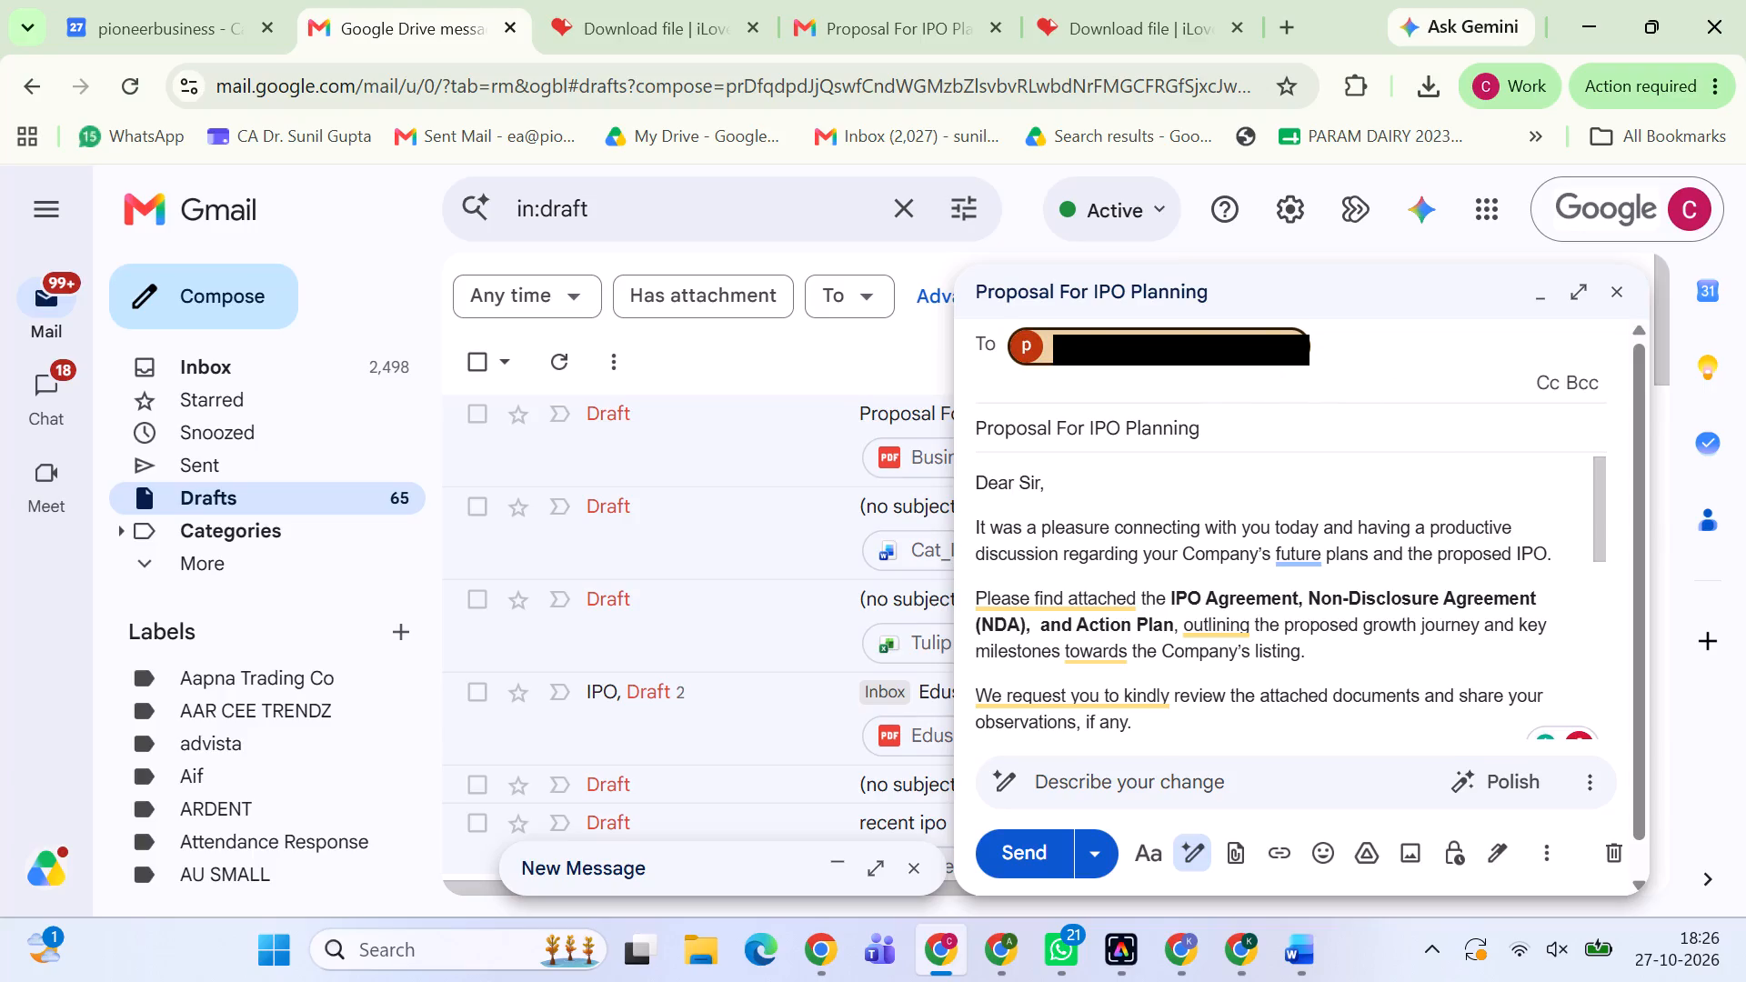
drag(1269, 335, 1038, 341)
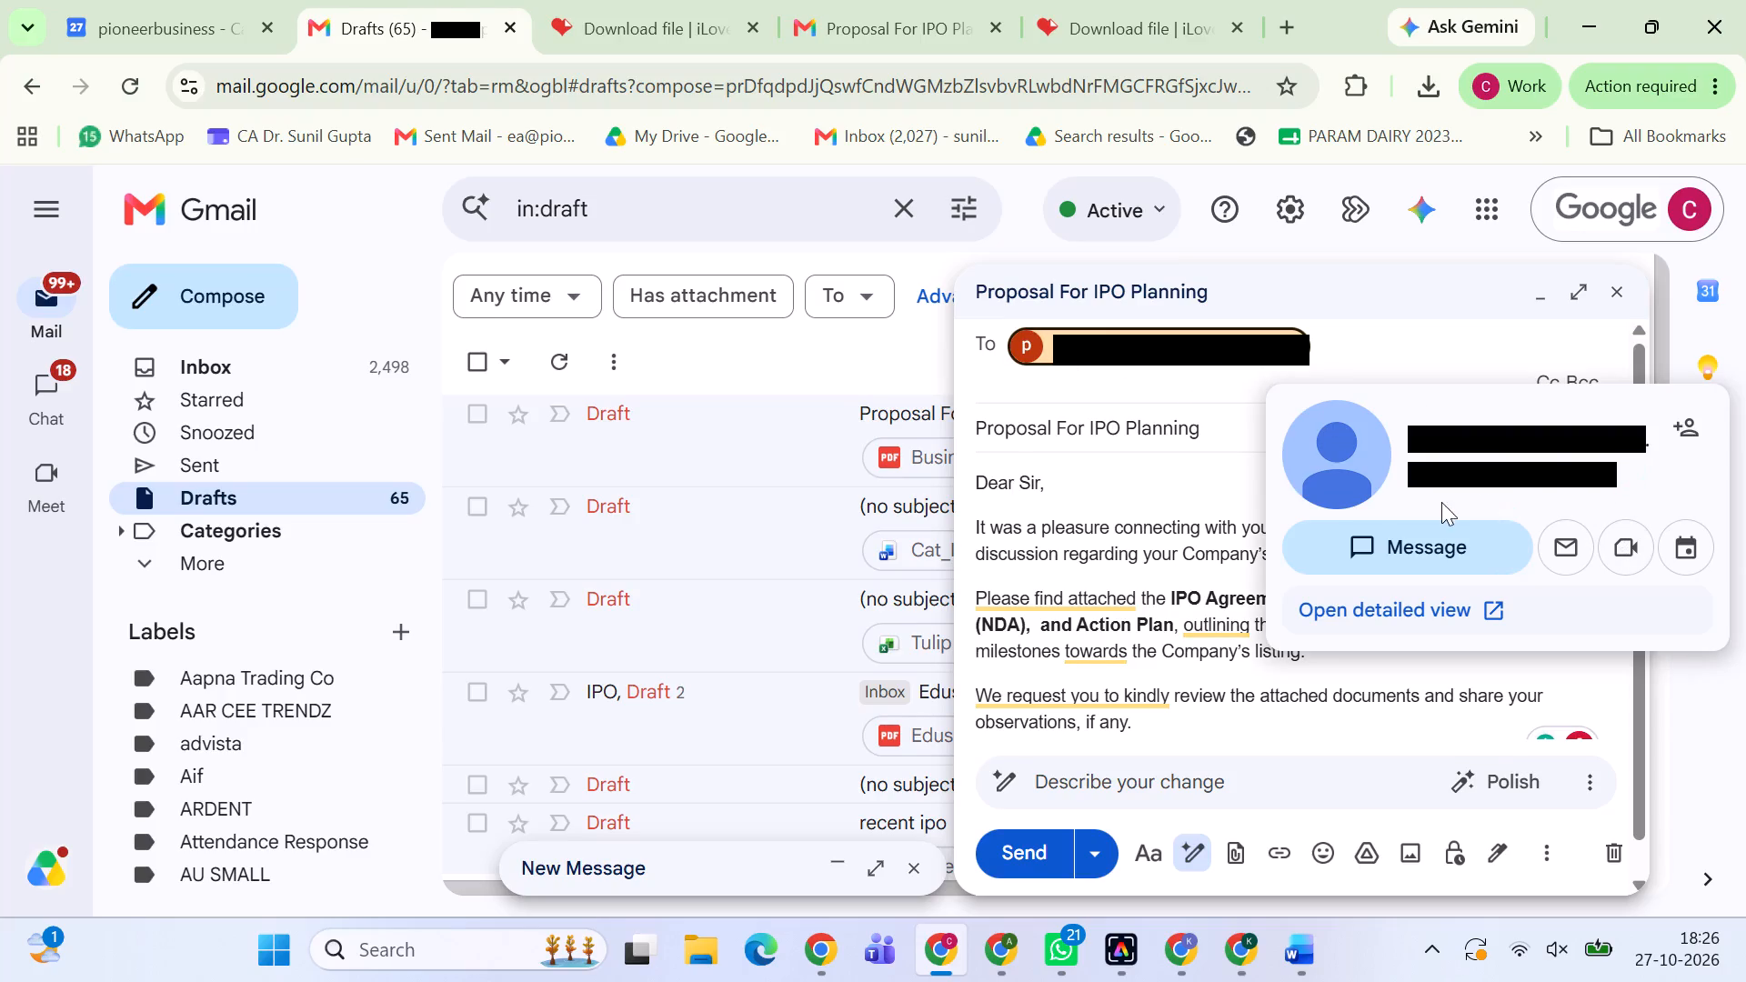
click(1631, 461)
click(1631, 461)
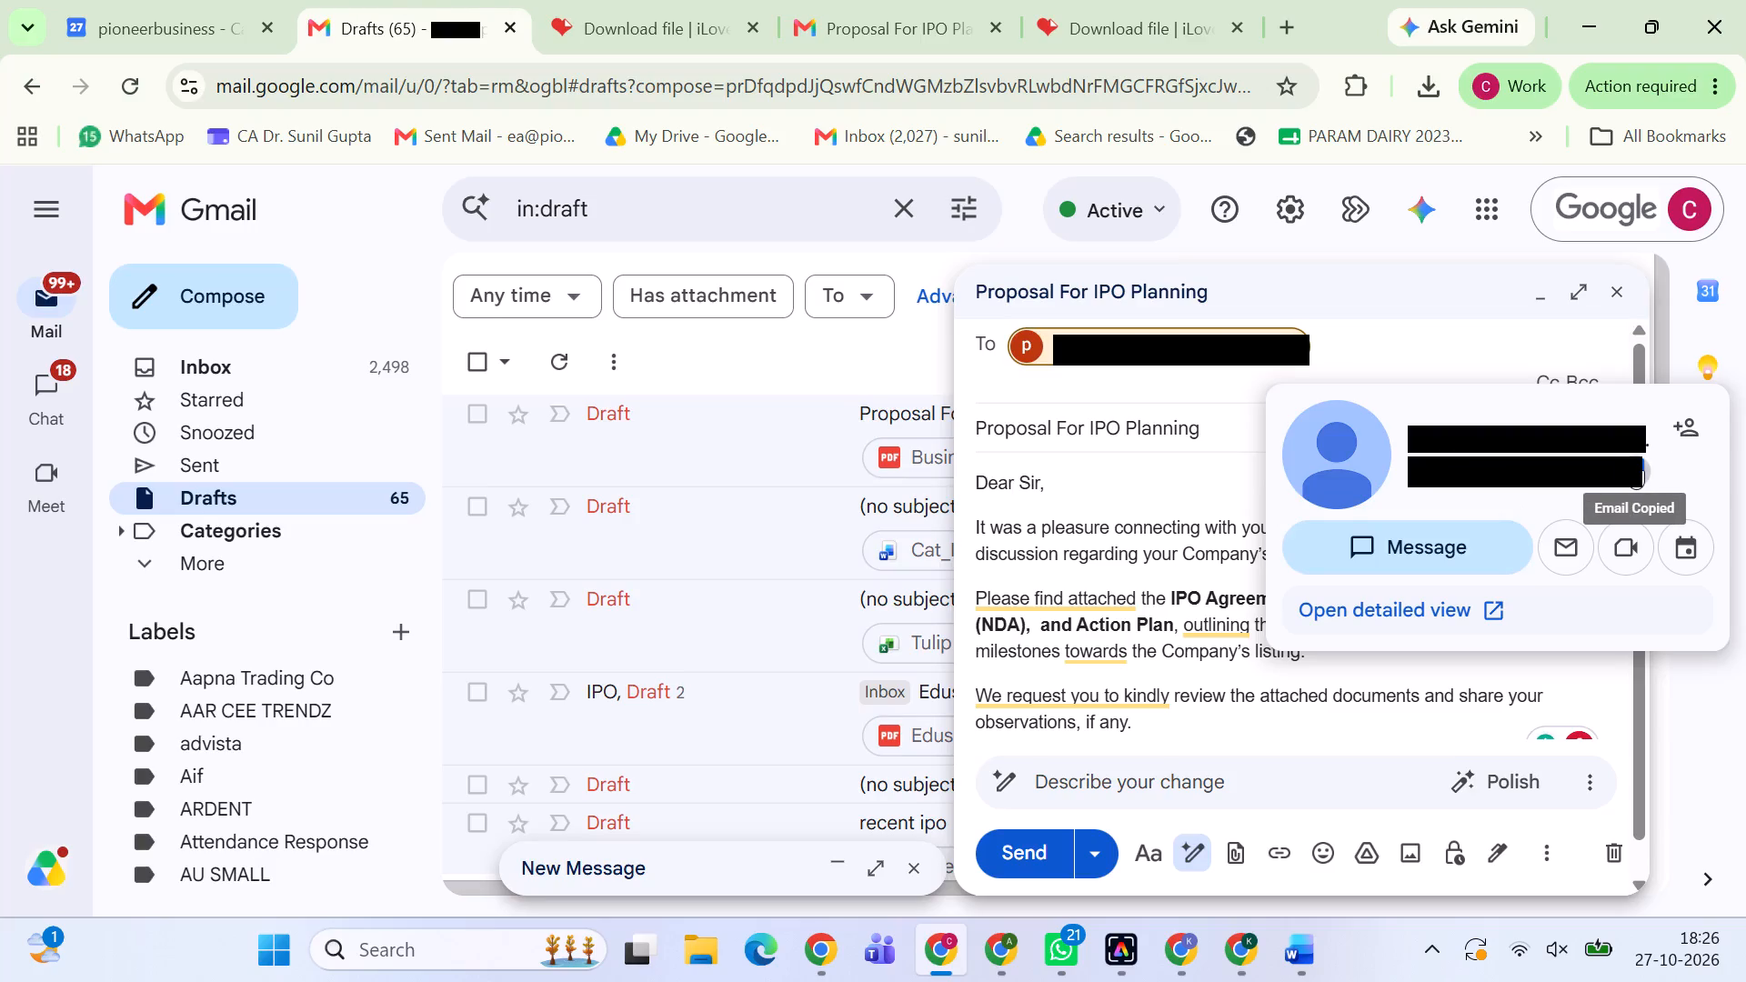
click(1298, 943)
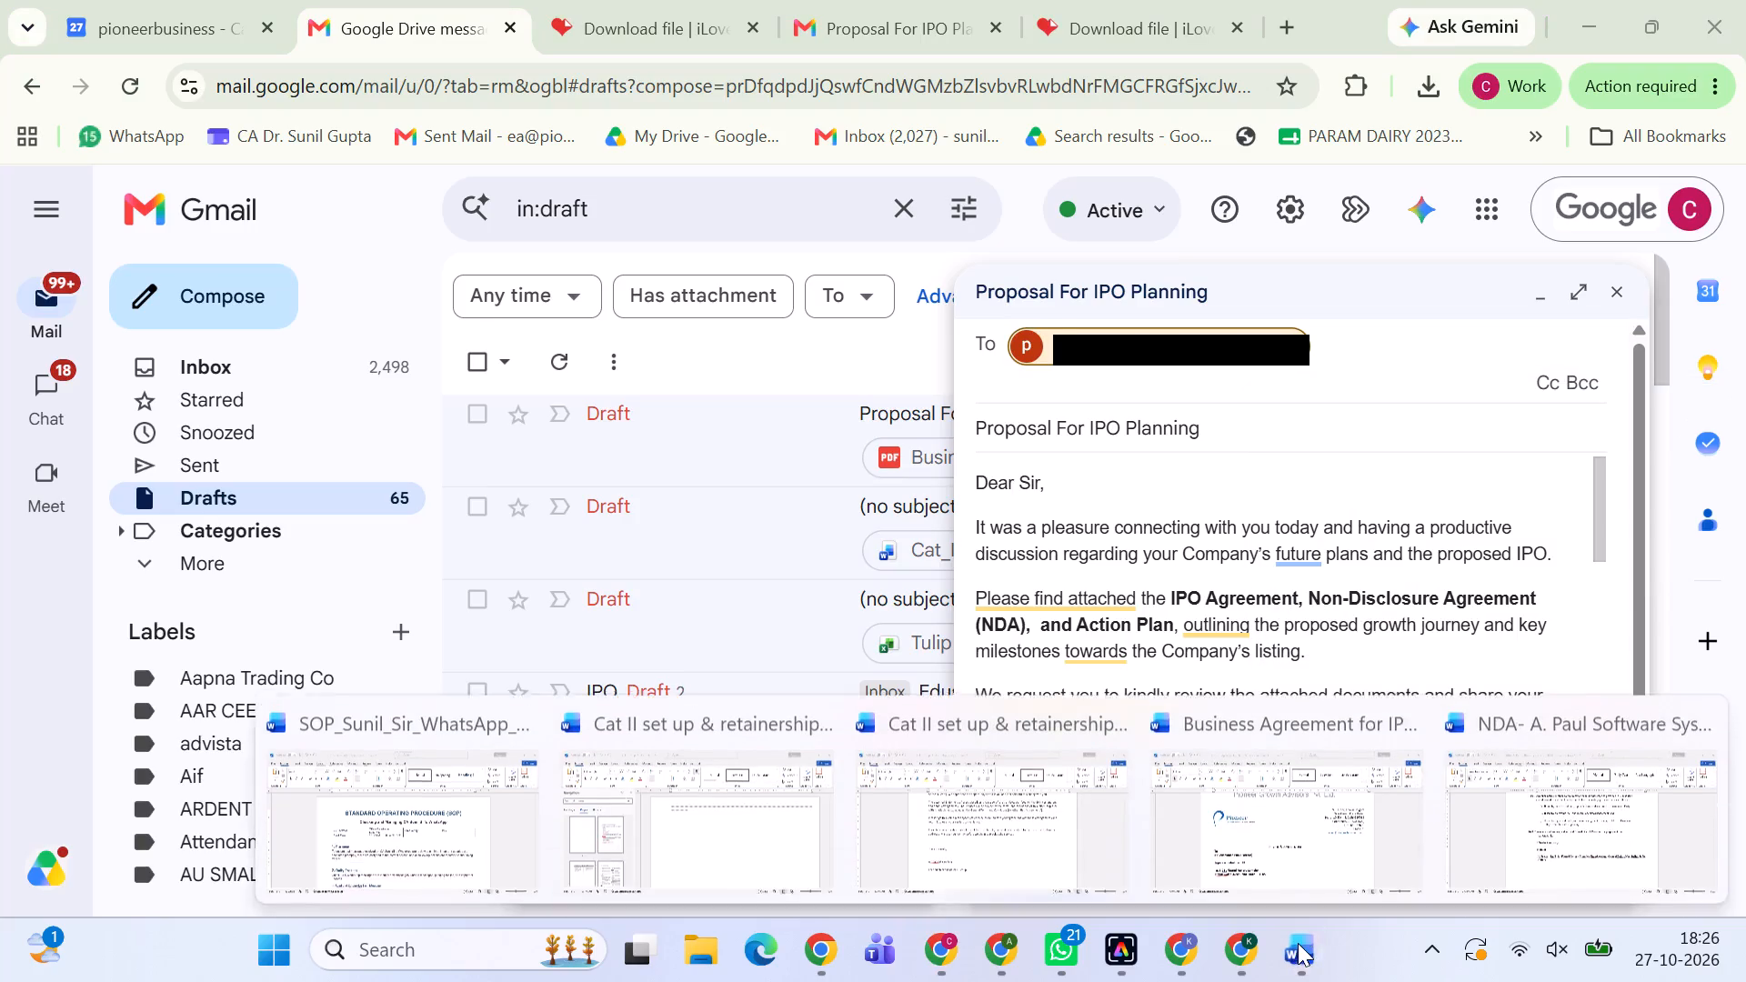
click(1498, 797)
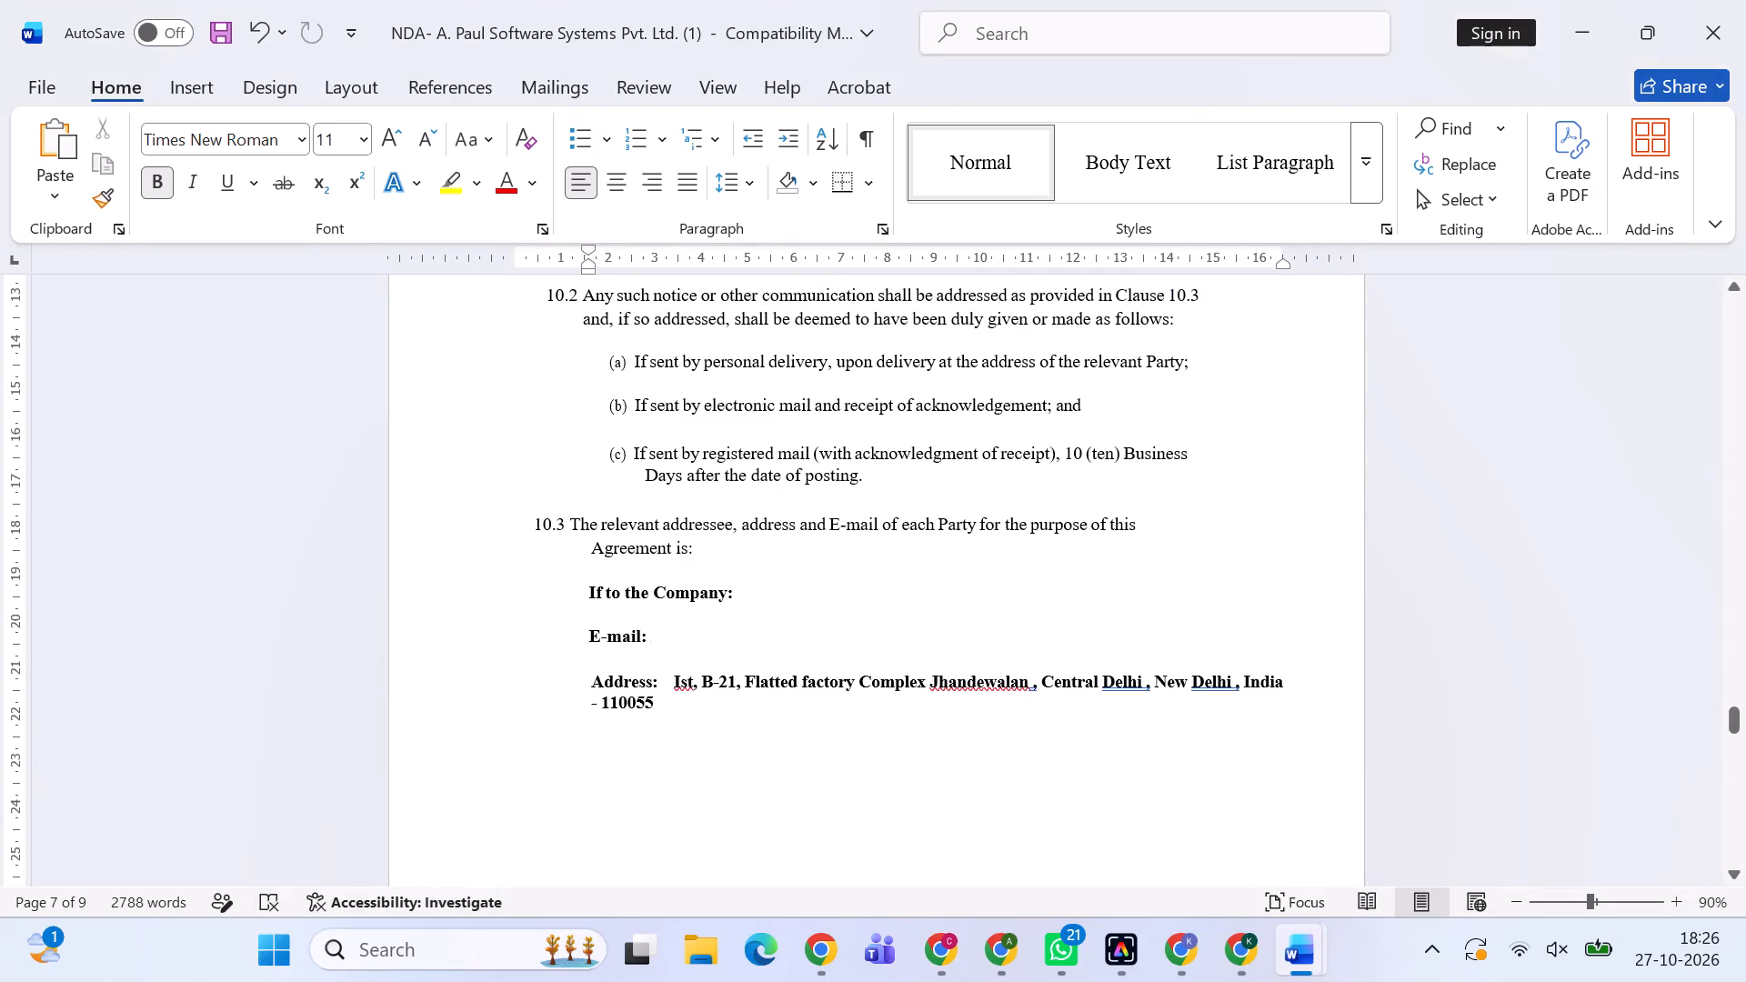
click(672, 639)
key(ctrl+v)
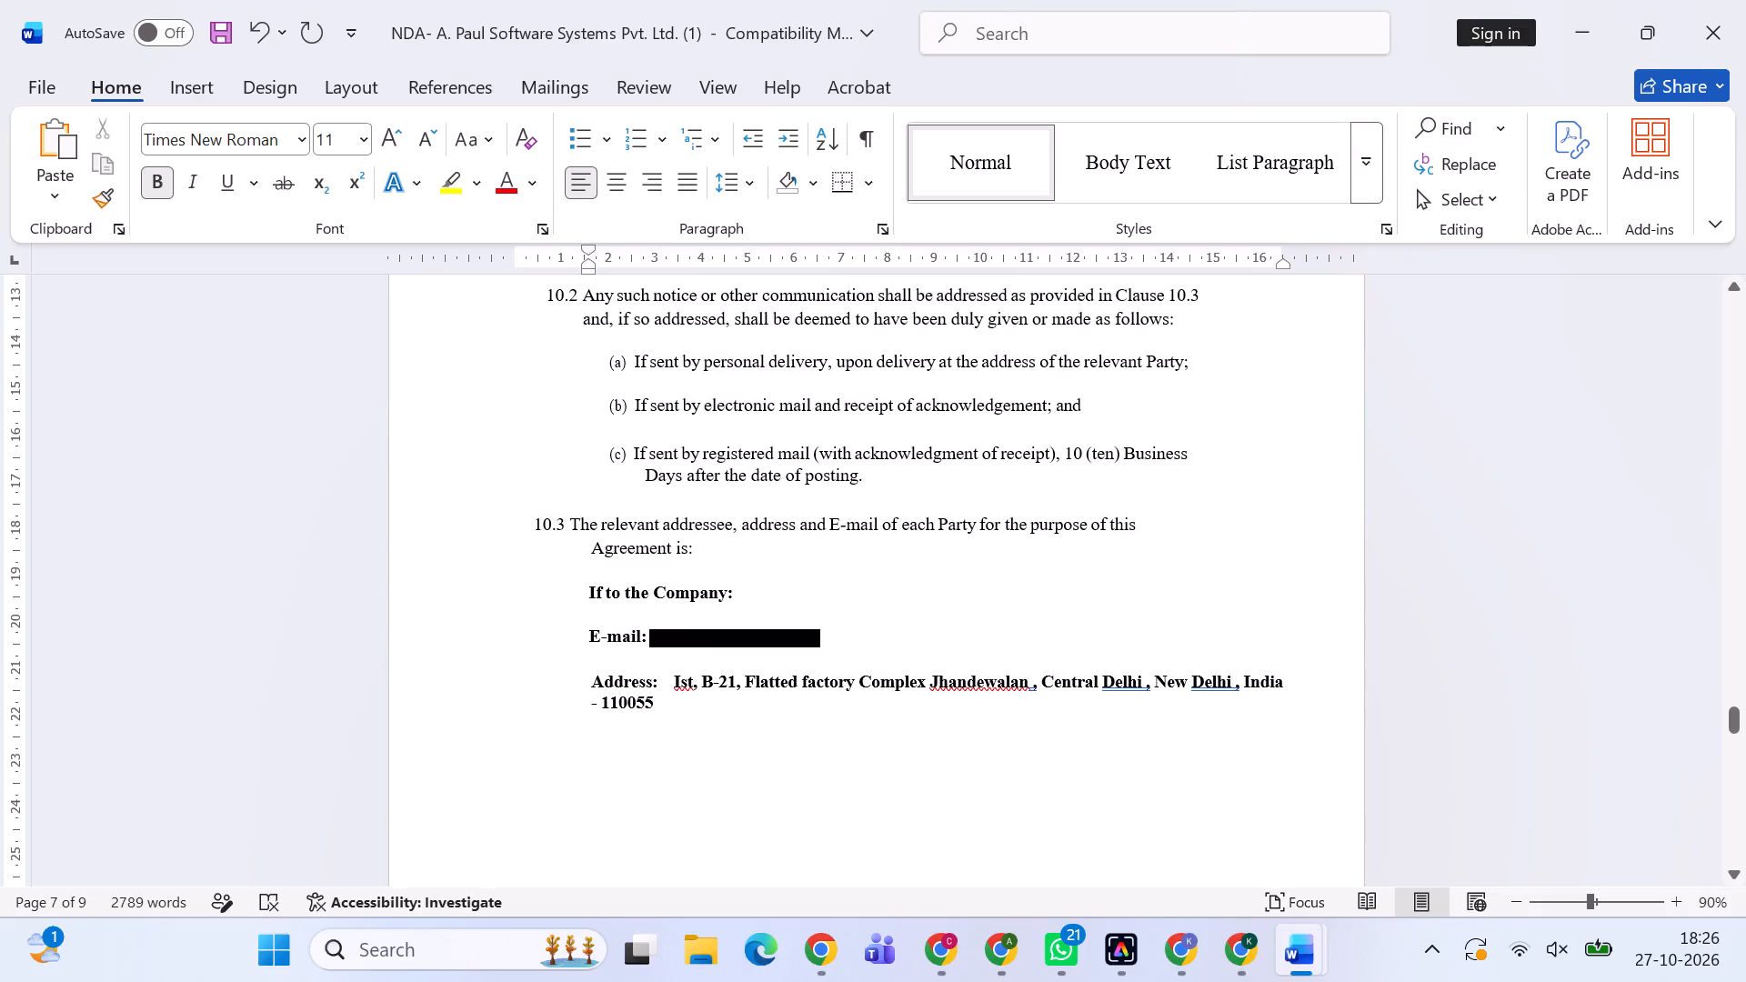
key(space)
In party paragraph A of the NDA's opening page, delete the old corporate identification number and its CIN label after "Companies Act, 2013".
scroll(846, 614, up, 2)
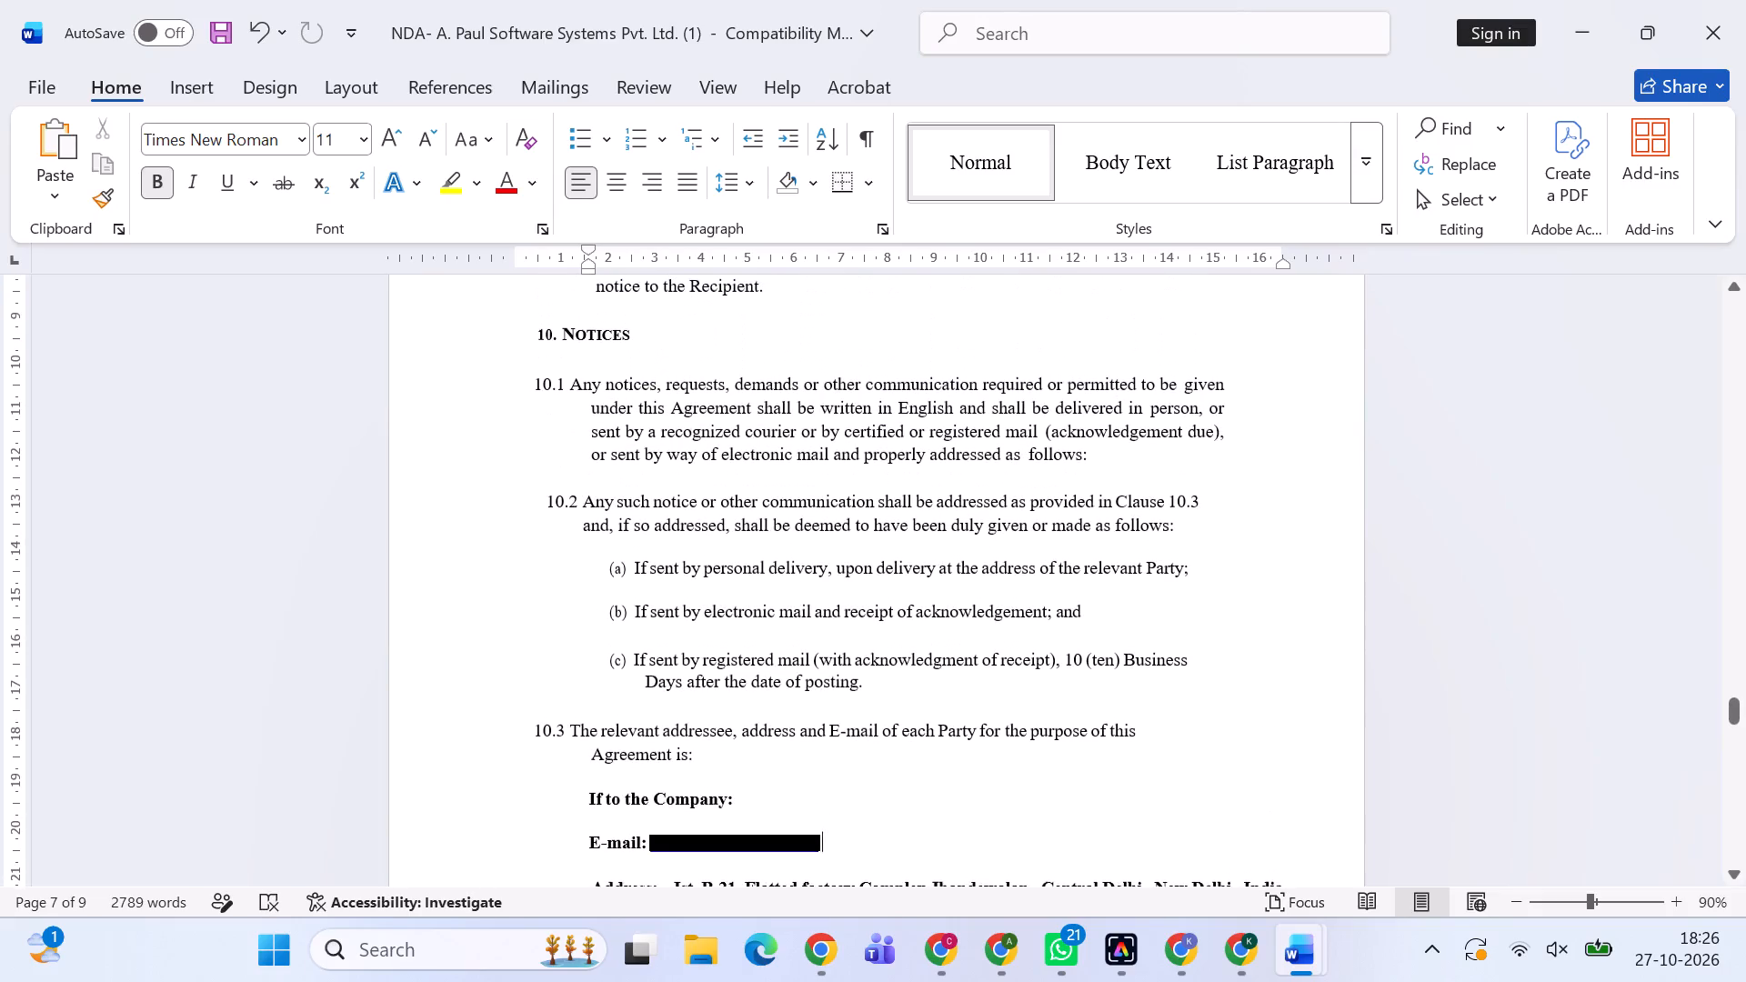
scroll(846, 614, up, 2)
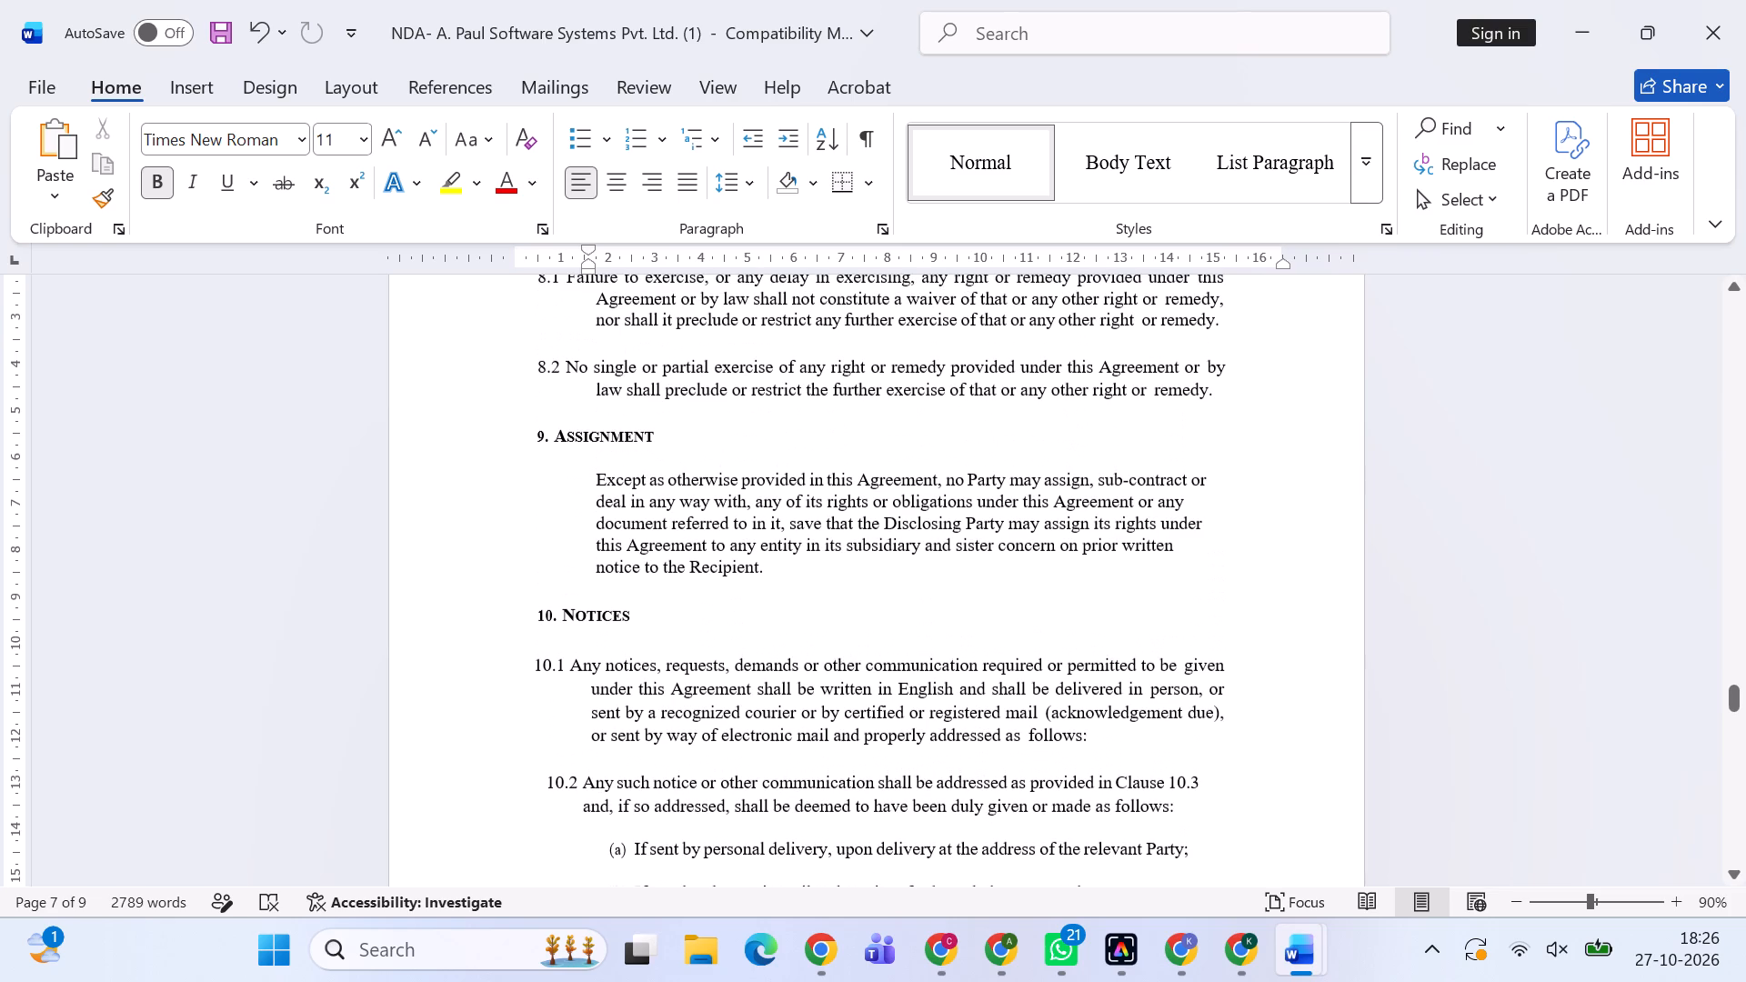
scroll(809, 596, up, 3)
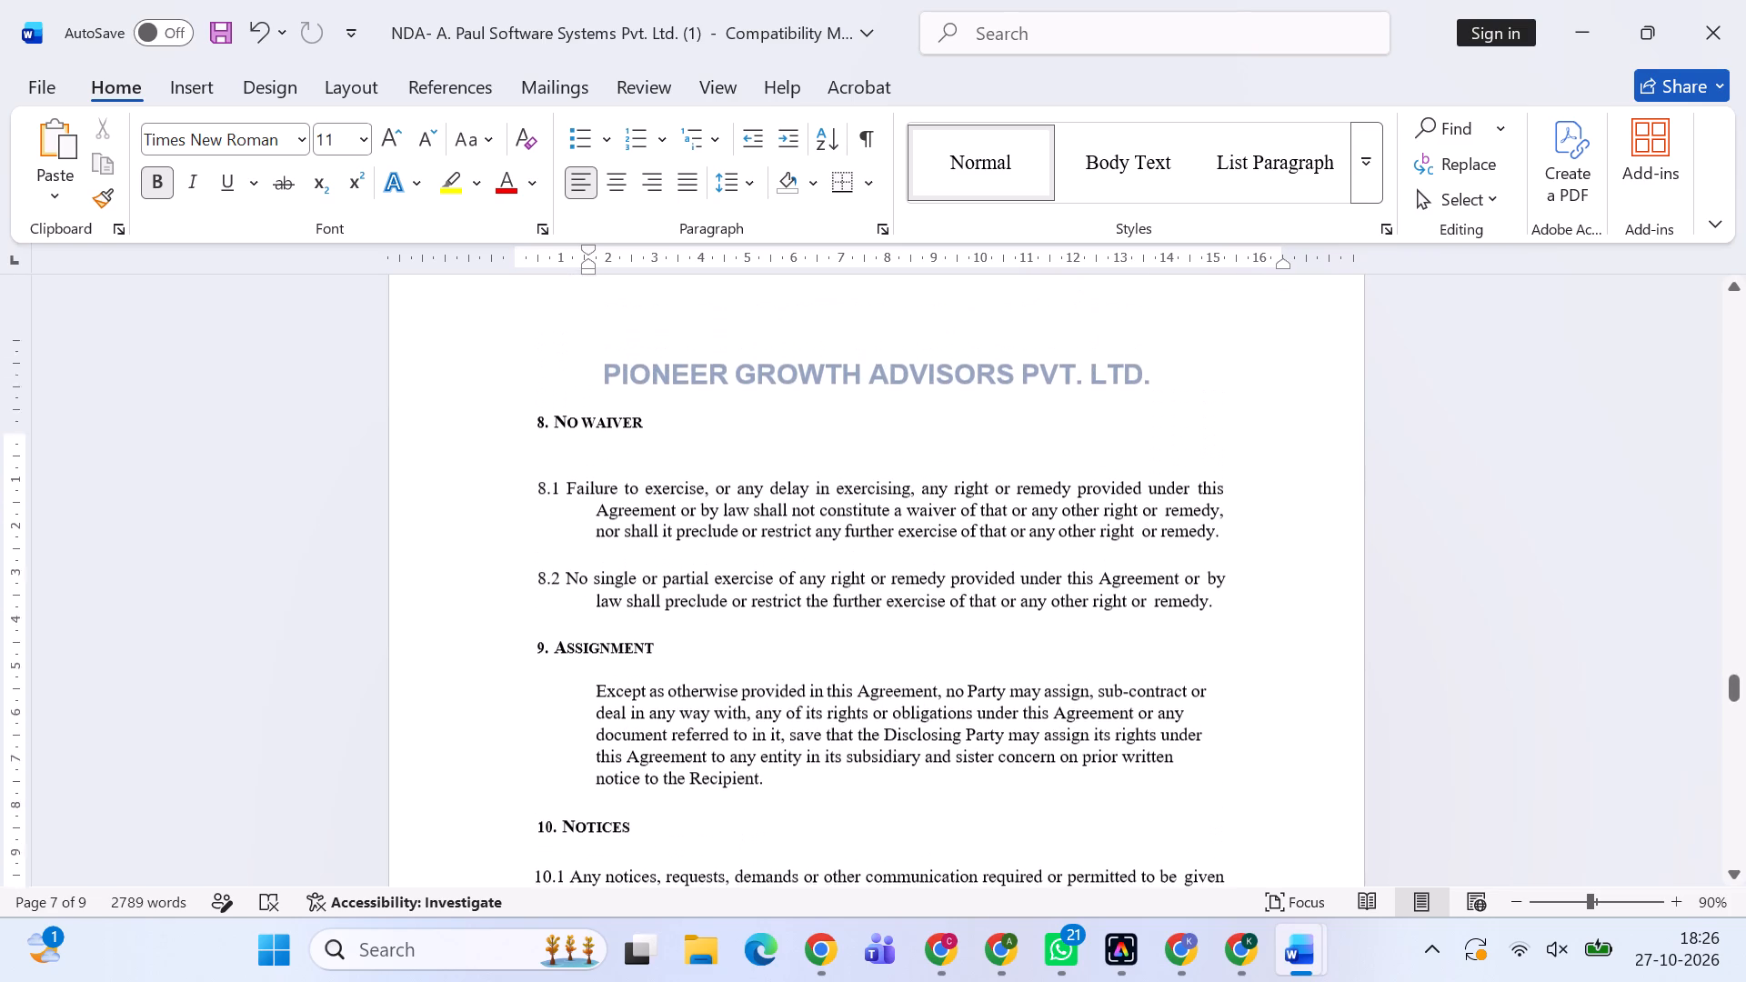
scroll(748, 566, up, 2)
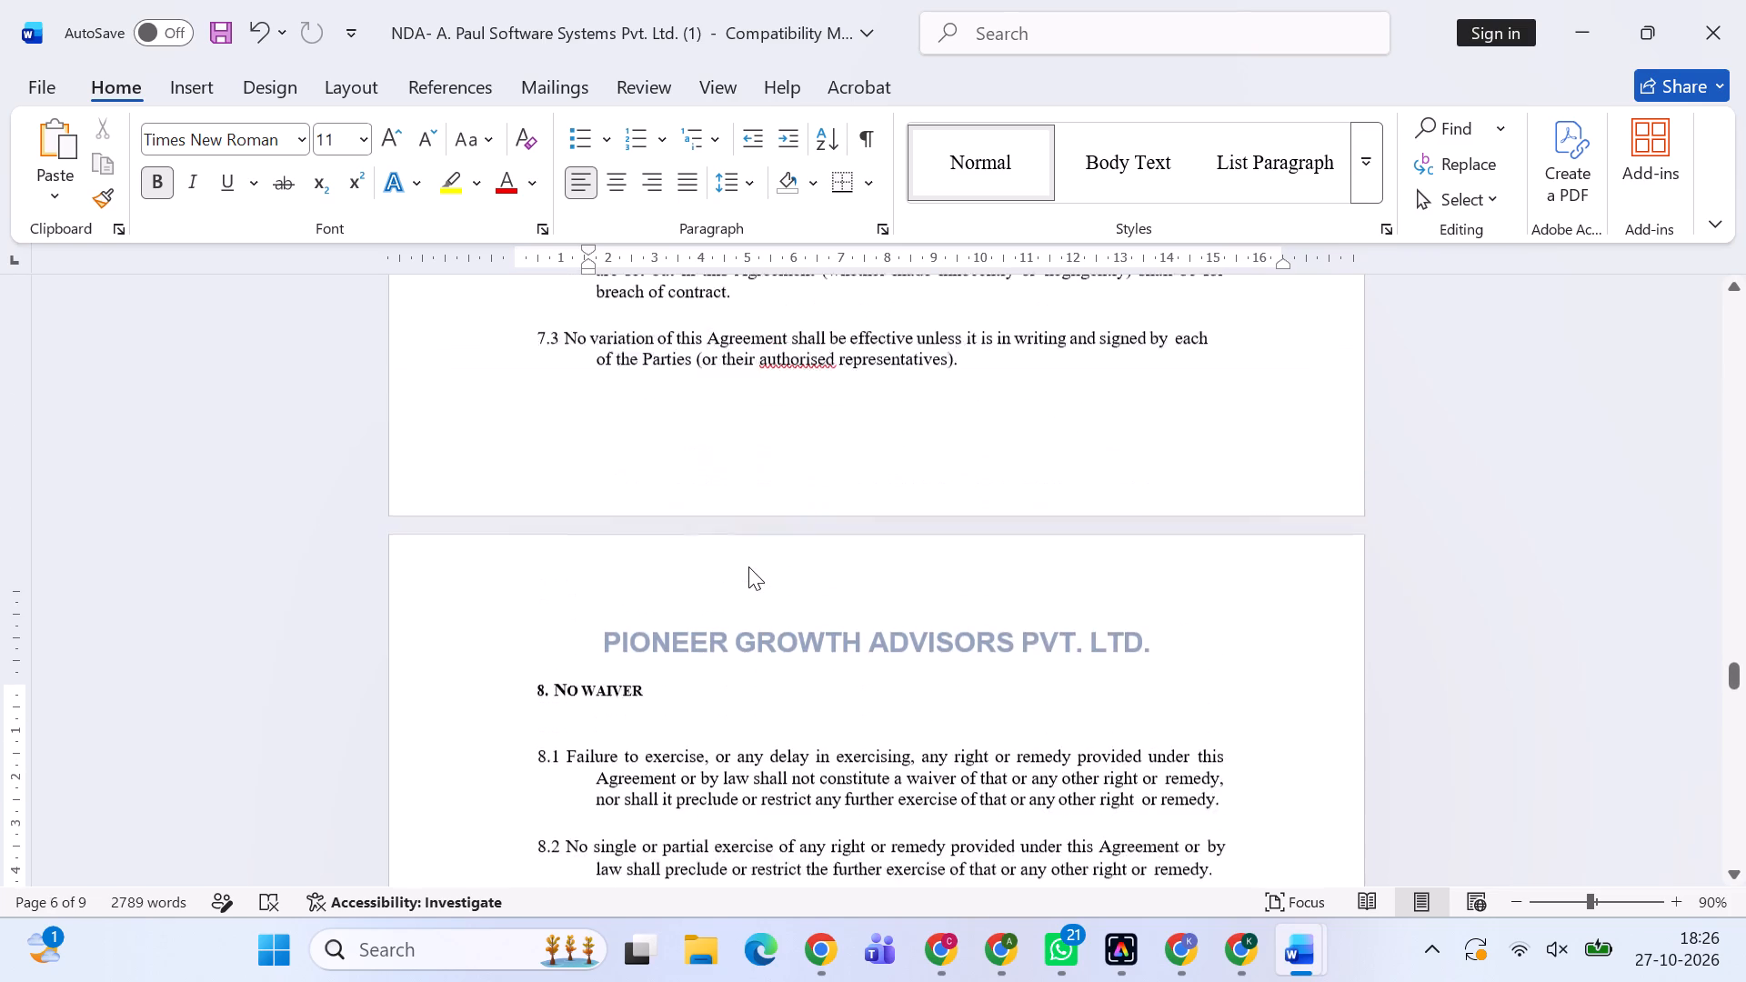
scroll(748, 566, up, 1)
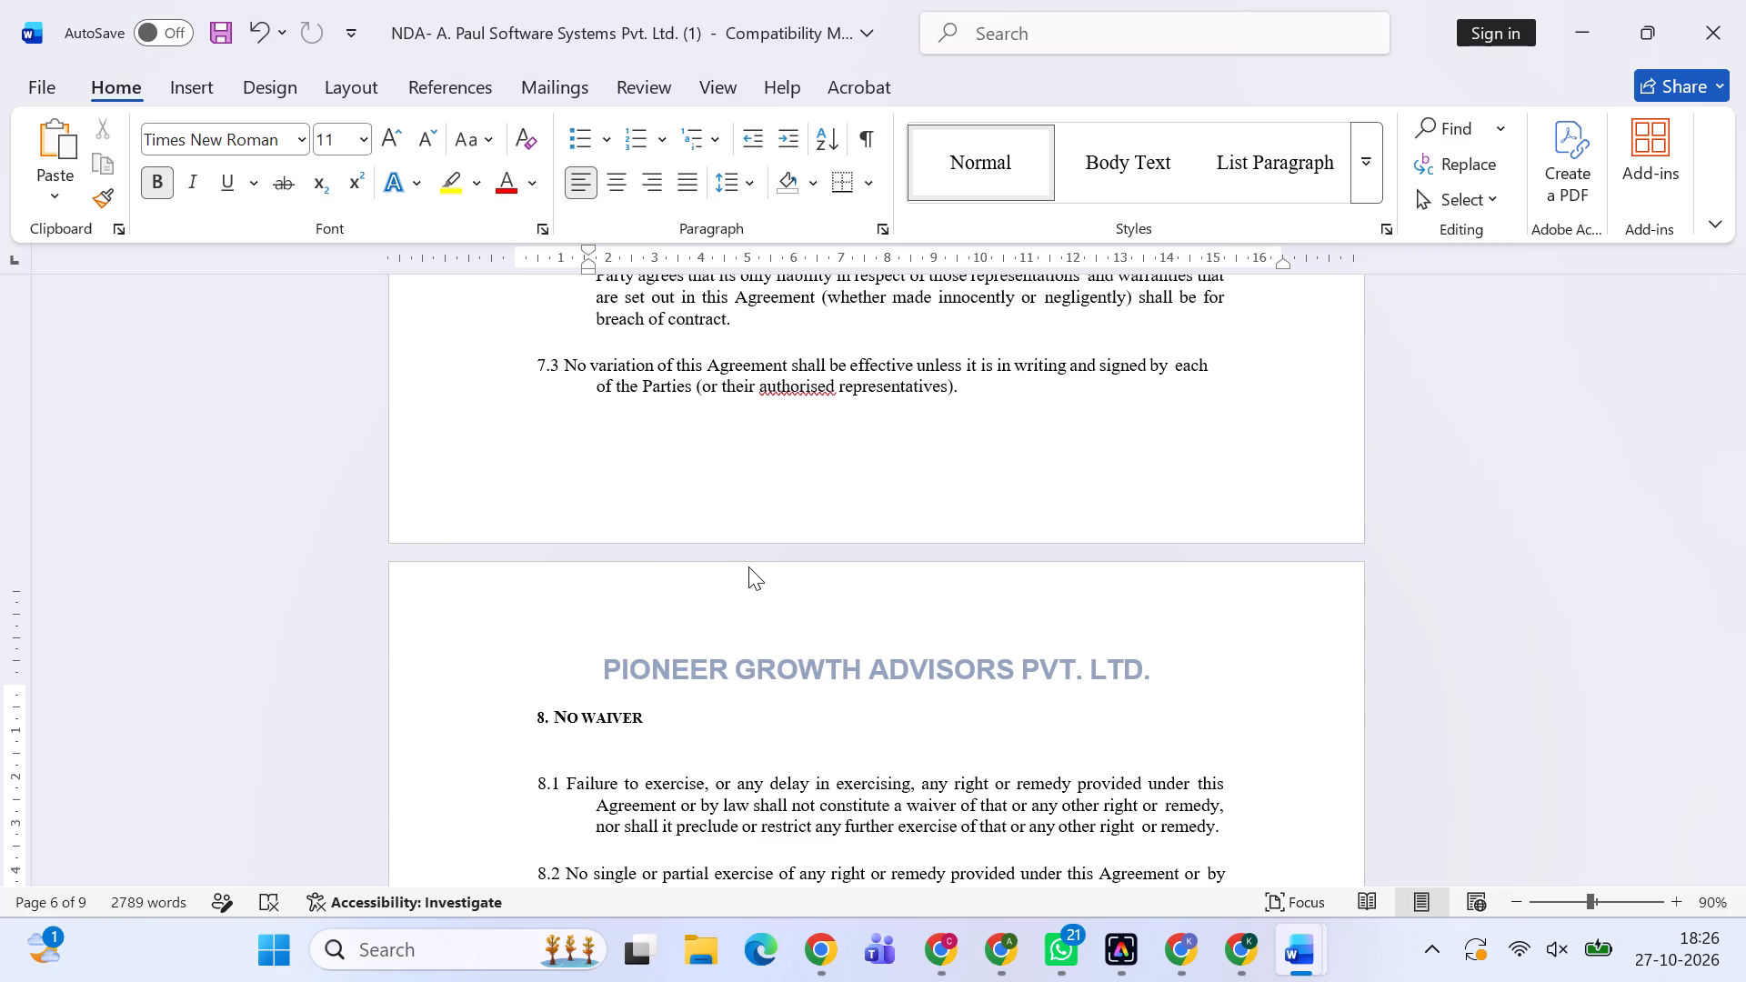
scroll(937, 506, up, 1)
scroll(853, 514, up, 1)
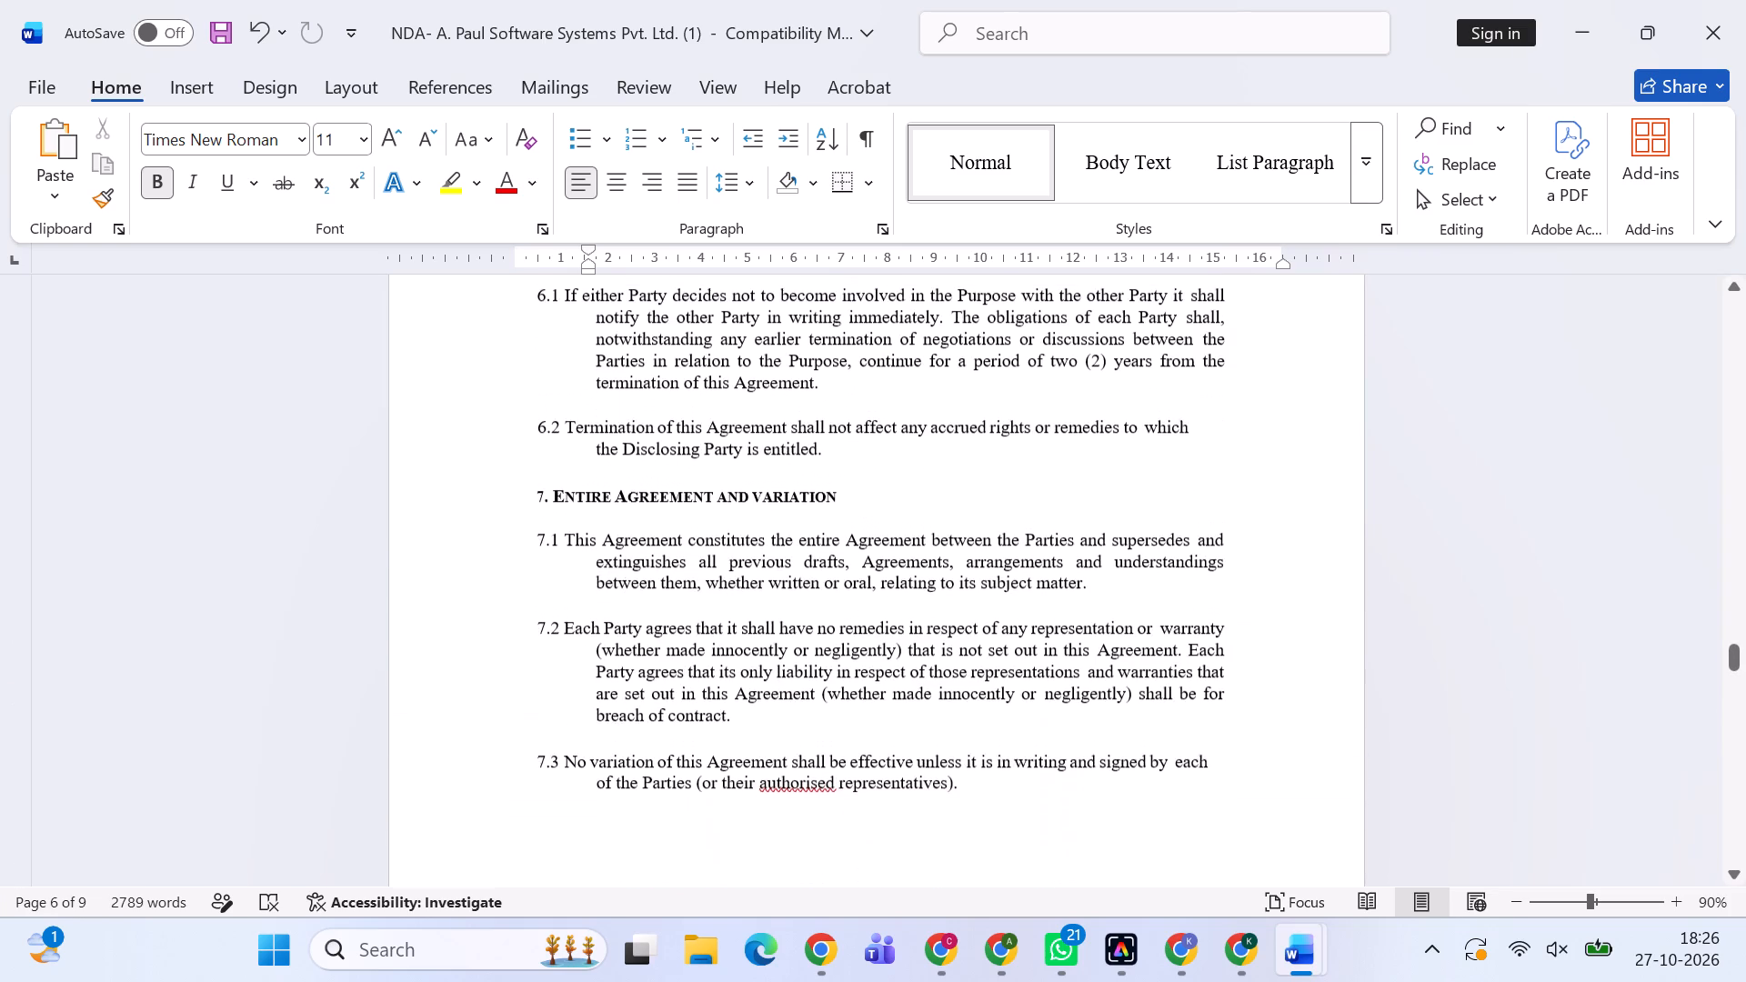
scroll(853, 514, up, 3)
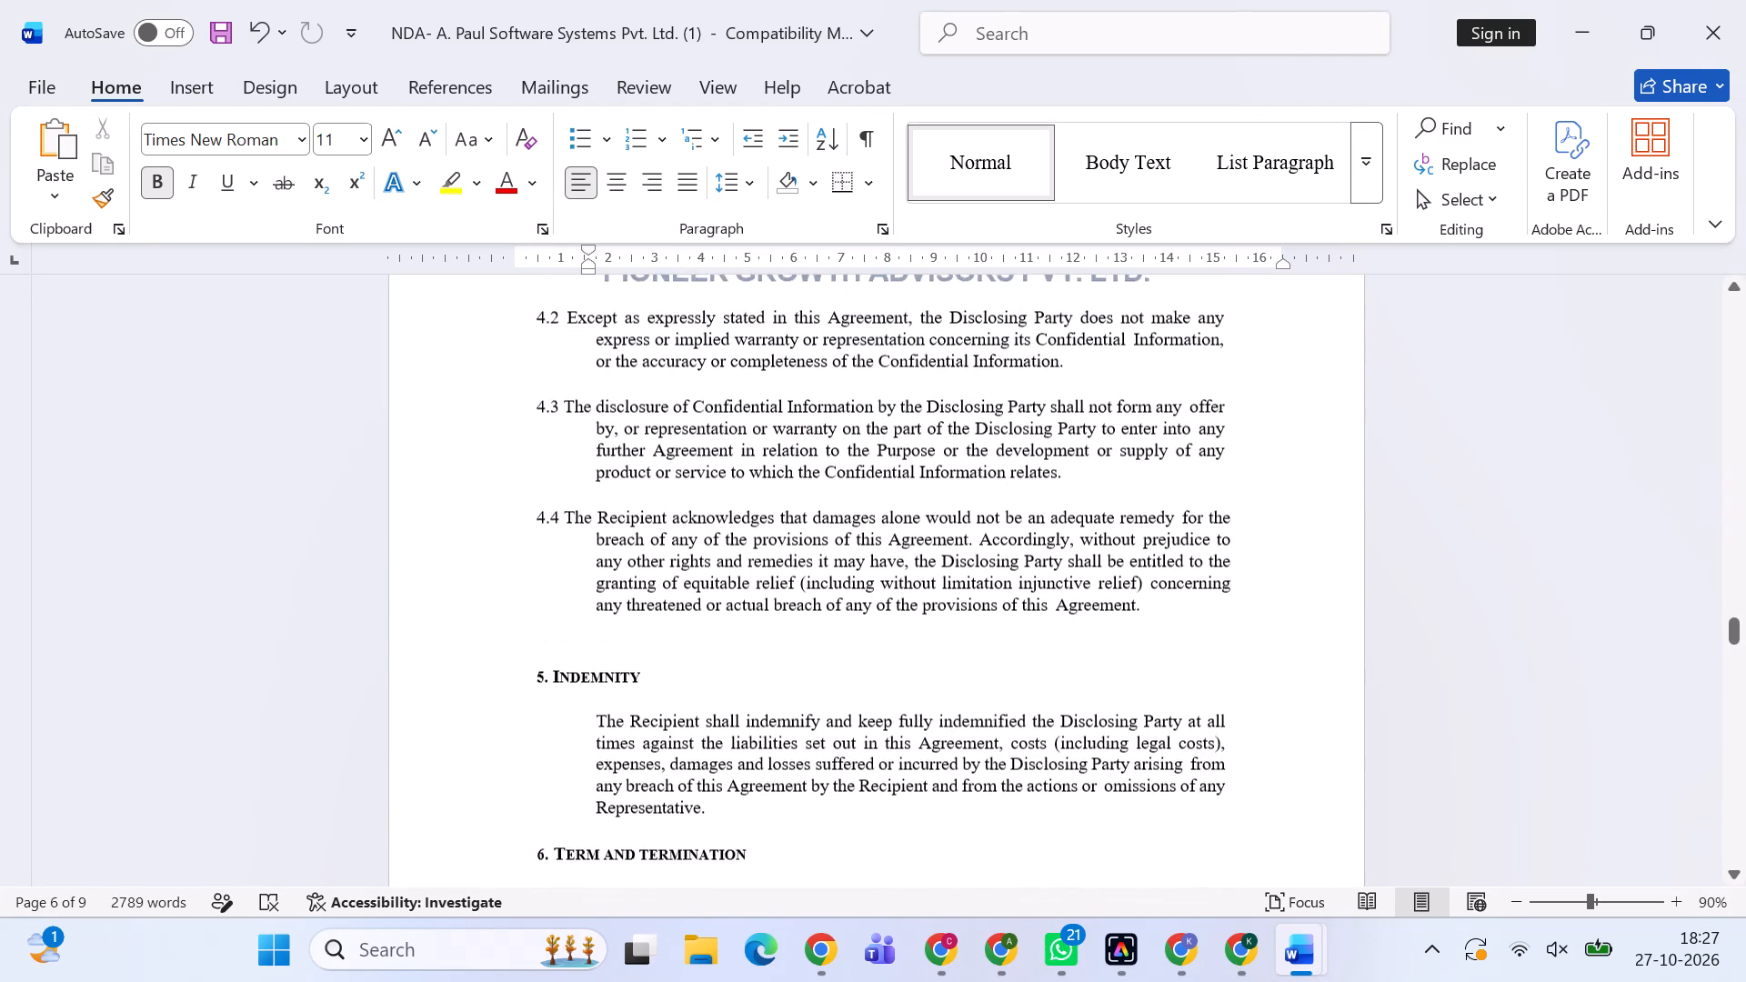
scroll(853, 514, up, 4)
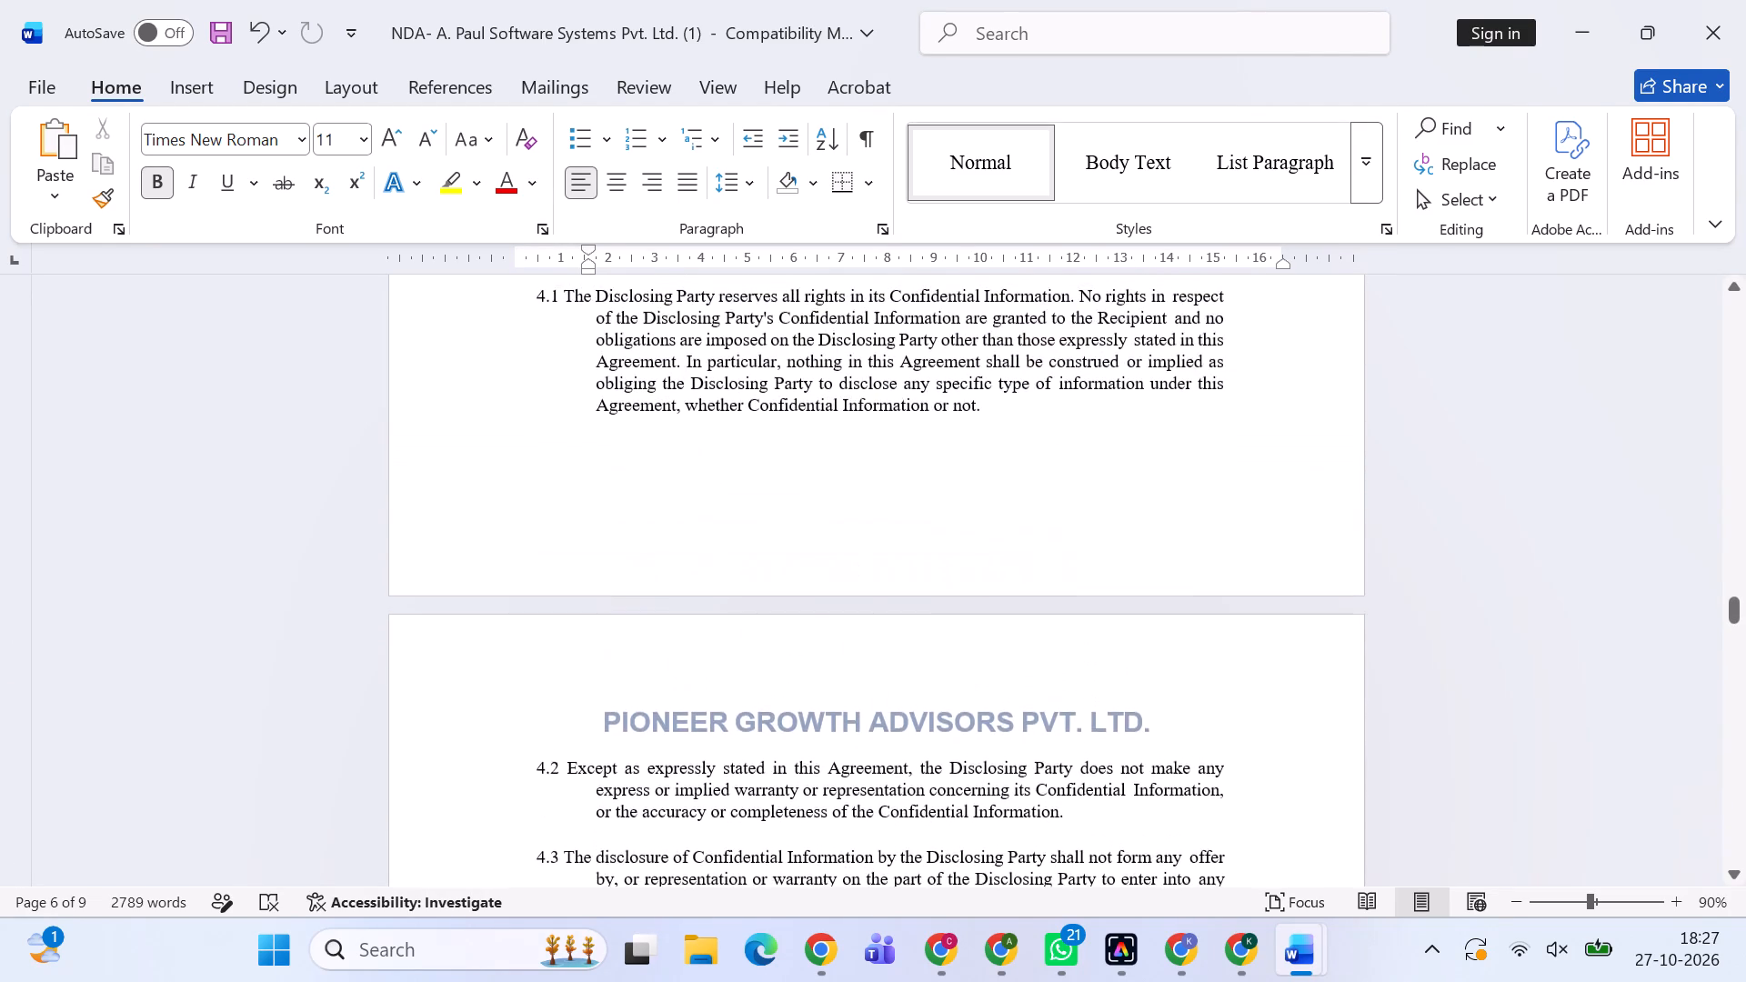
scroll(911, 475, up, 1)
scroll(978, 586, up, 1)
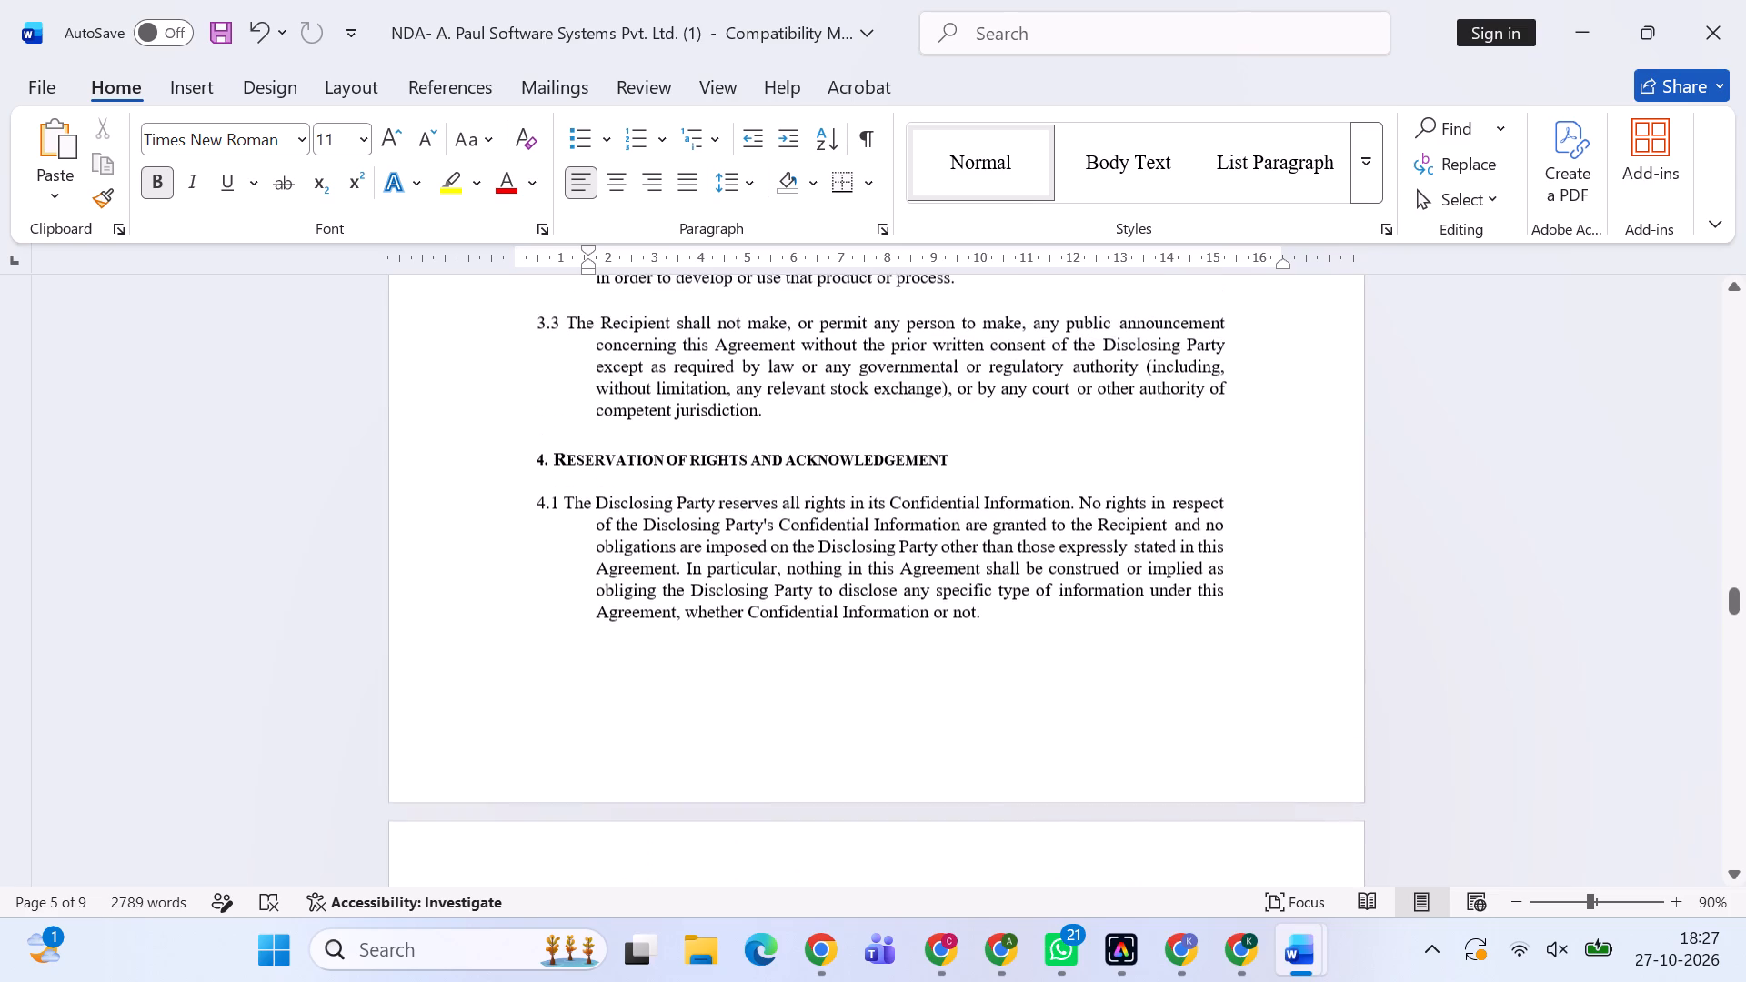
scroll(881, 586, up, 1)
scroll(937, 504, up, 1)
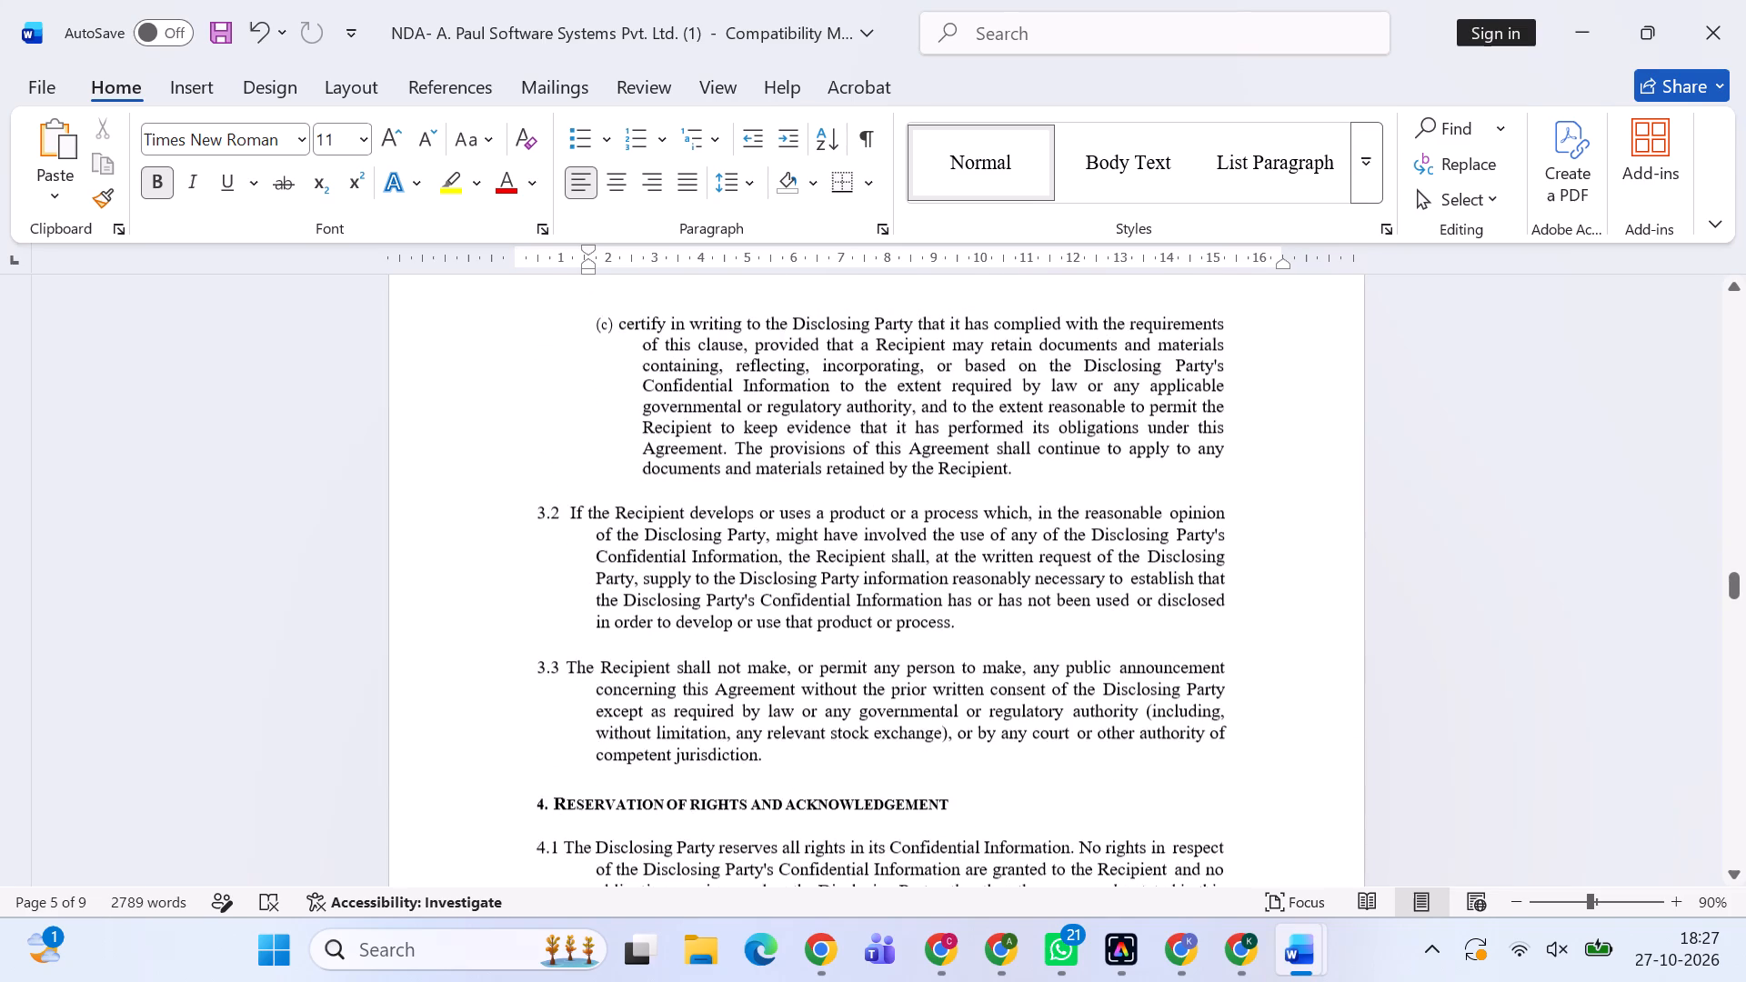
scroll(937, 504, up, 1)
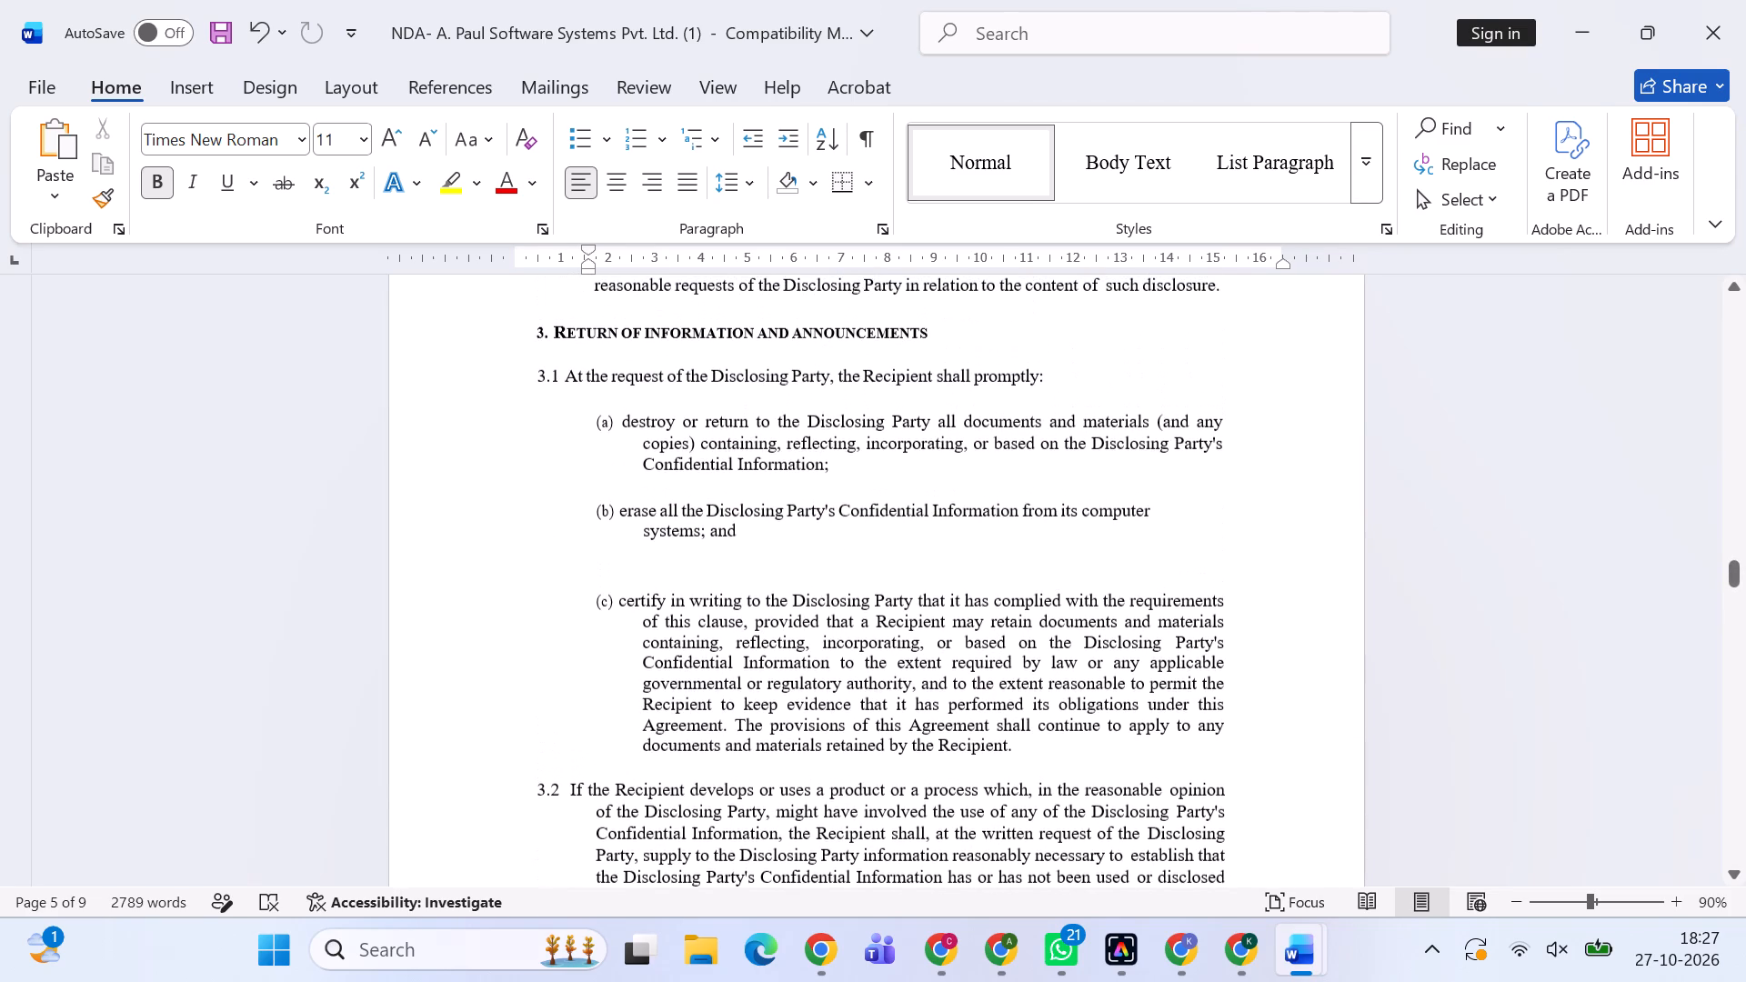
scroll(937, 504, up, 3)
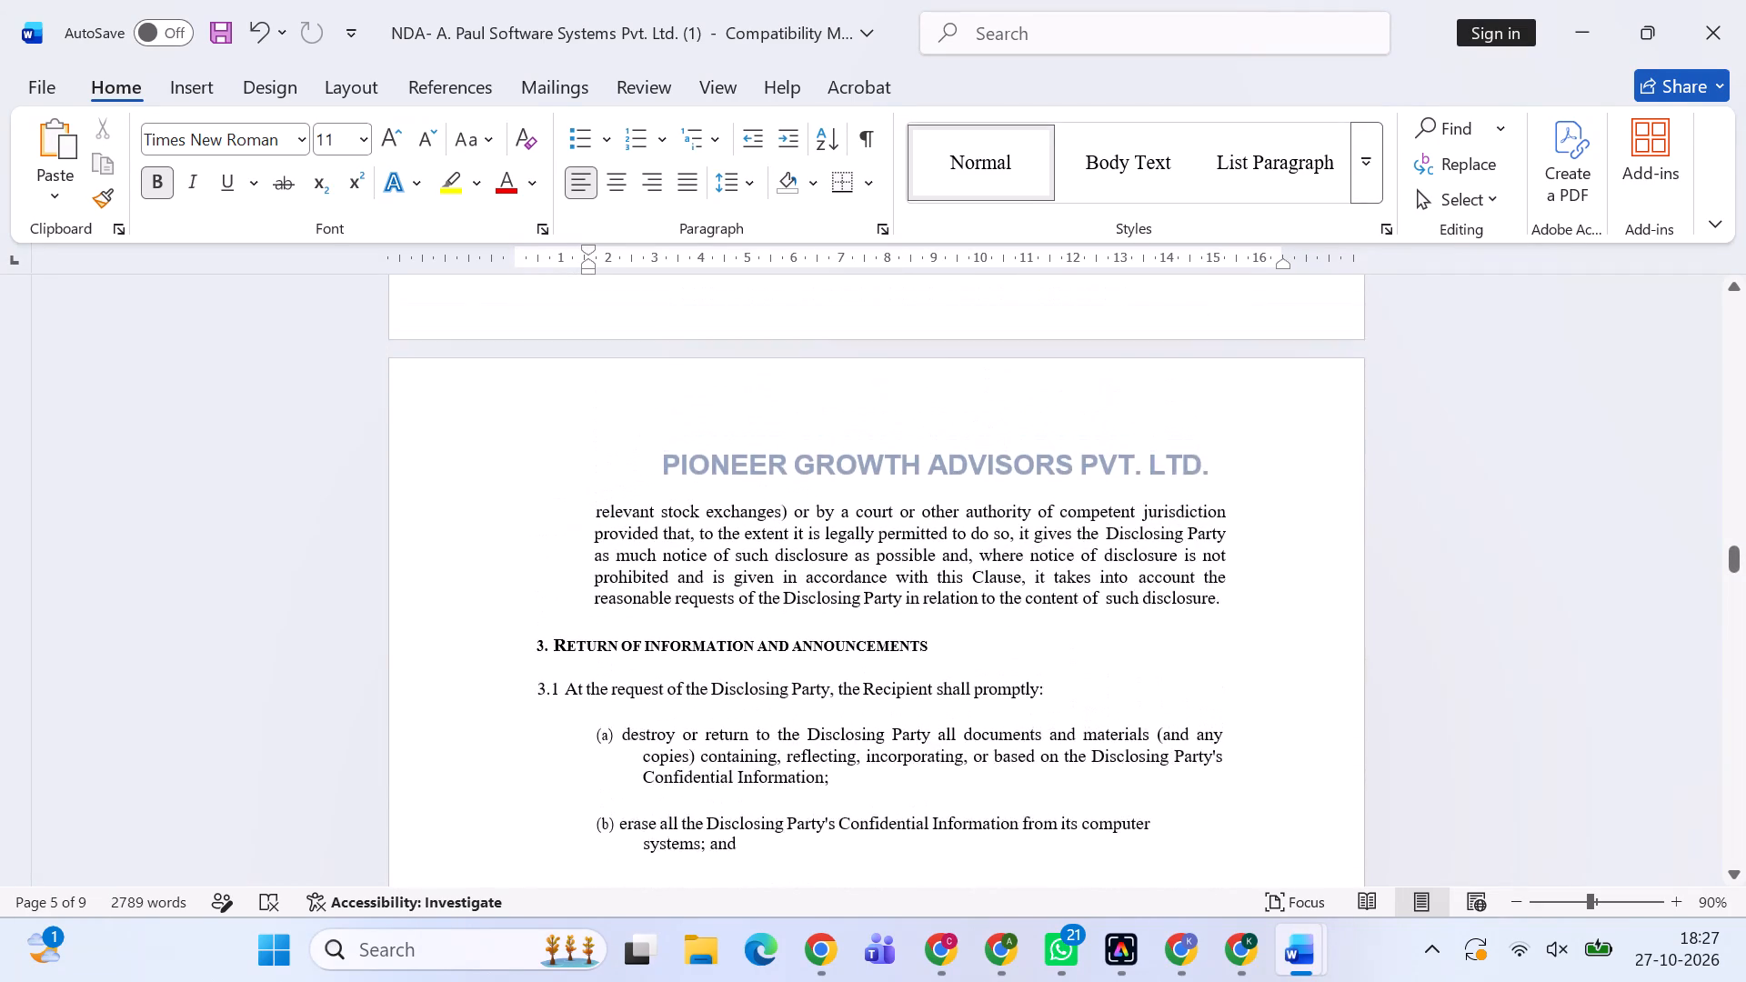
scroll(937, 504, up, 2)
scroll(897, 598, up, 4)
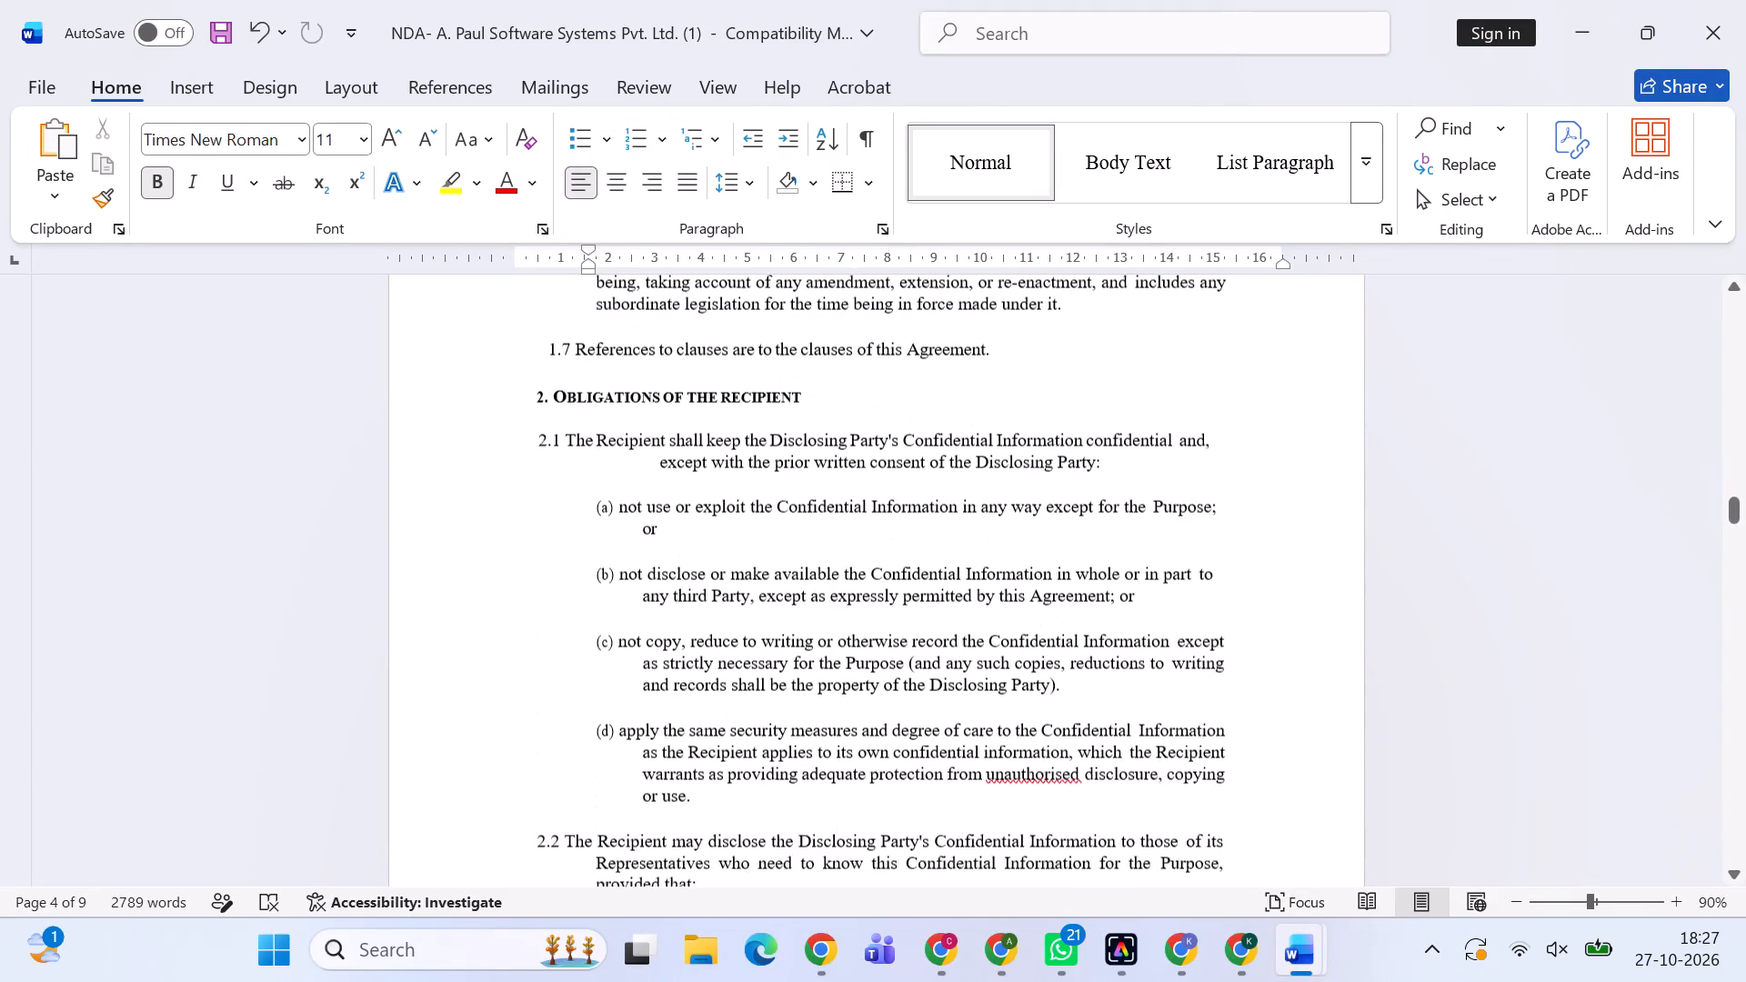
scroll(897, 598, up, 1)
scroll(994, 564, up, 1)
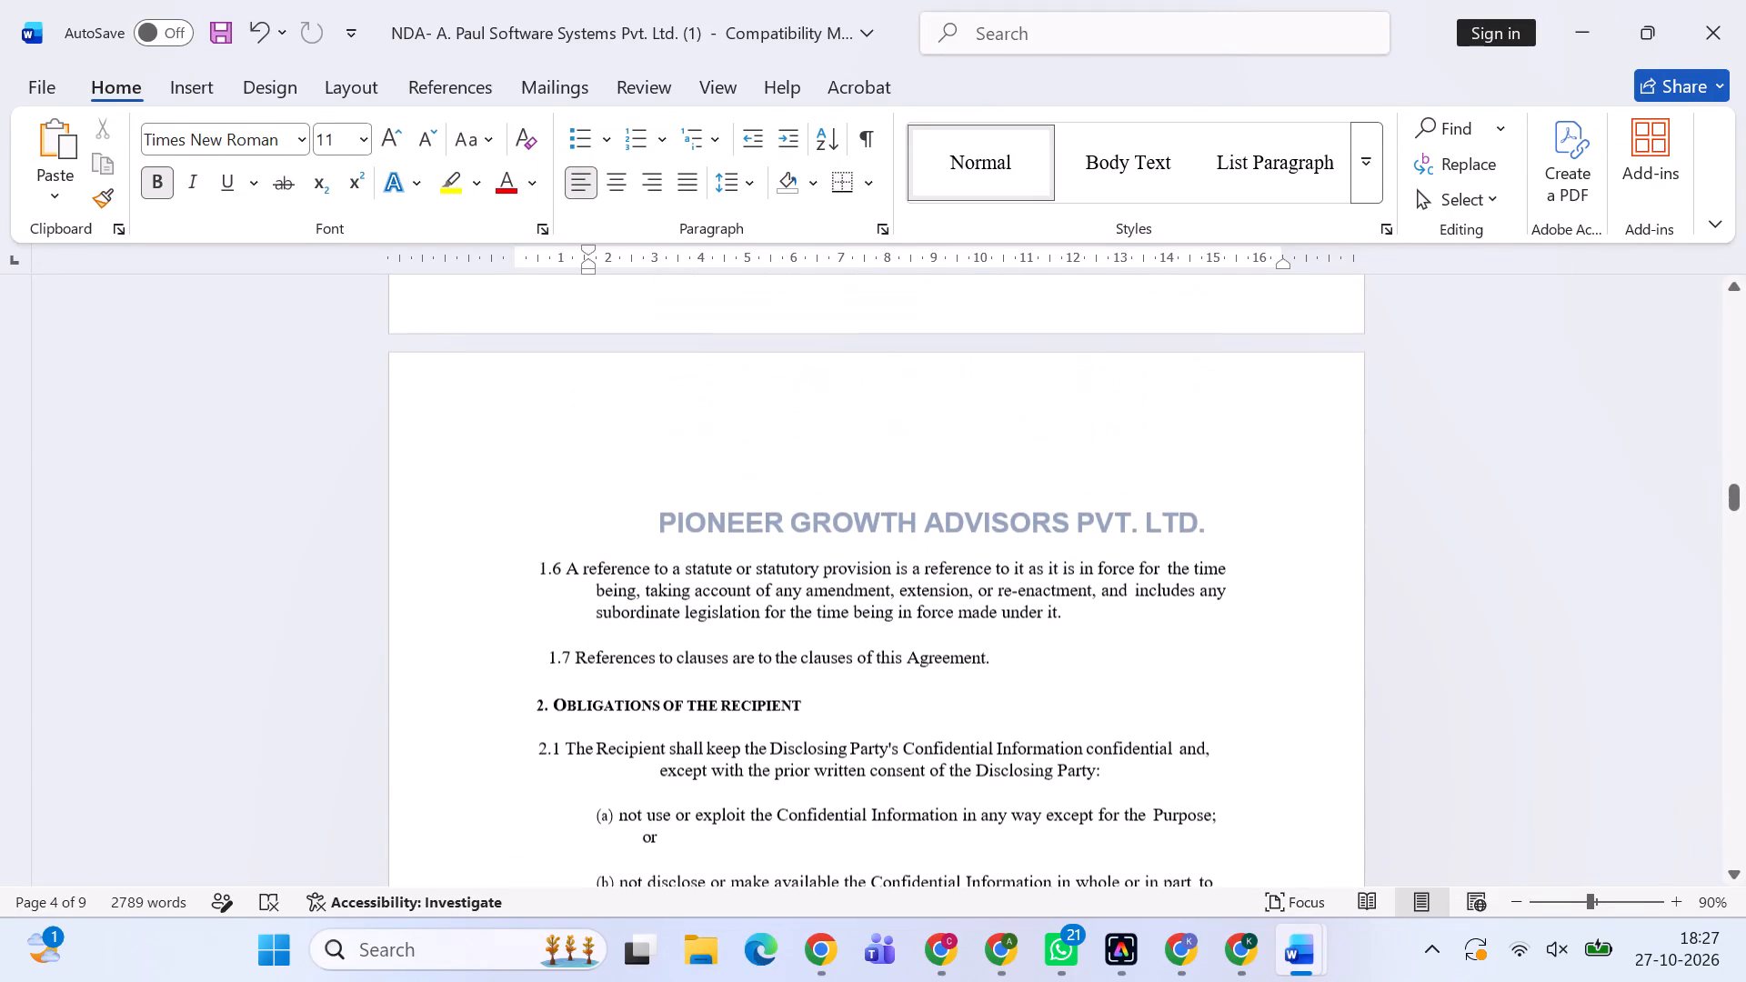
scroll(994, 564, up, 1)
scroll(900, 584, up, 1)
scroll(817, 626, up, 1)
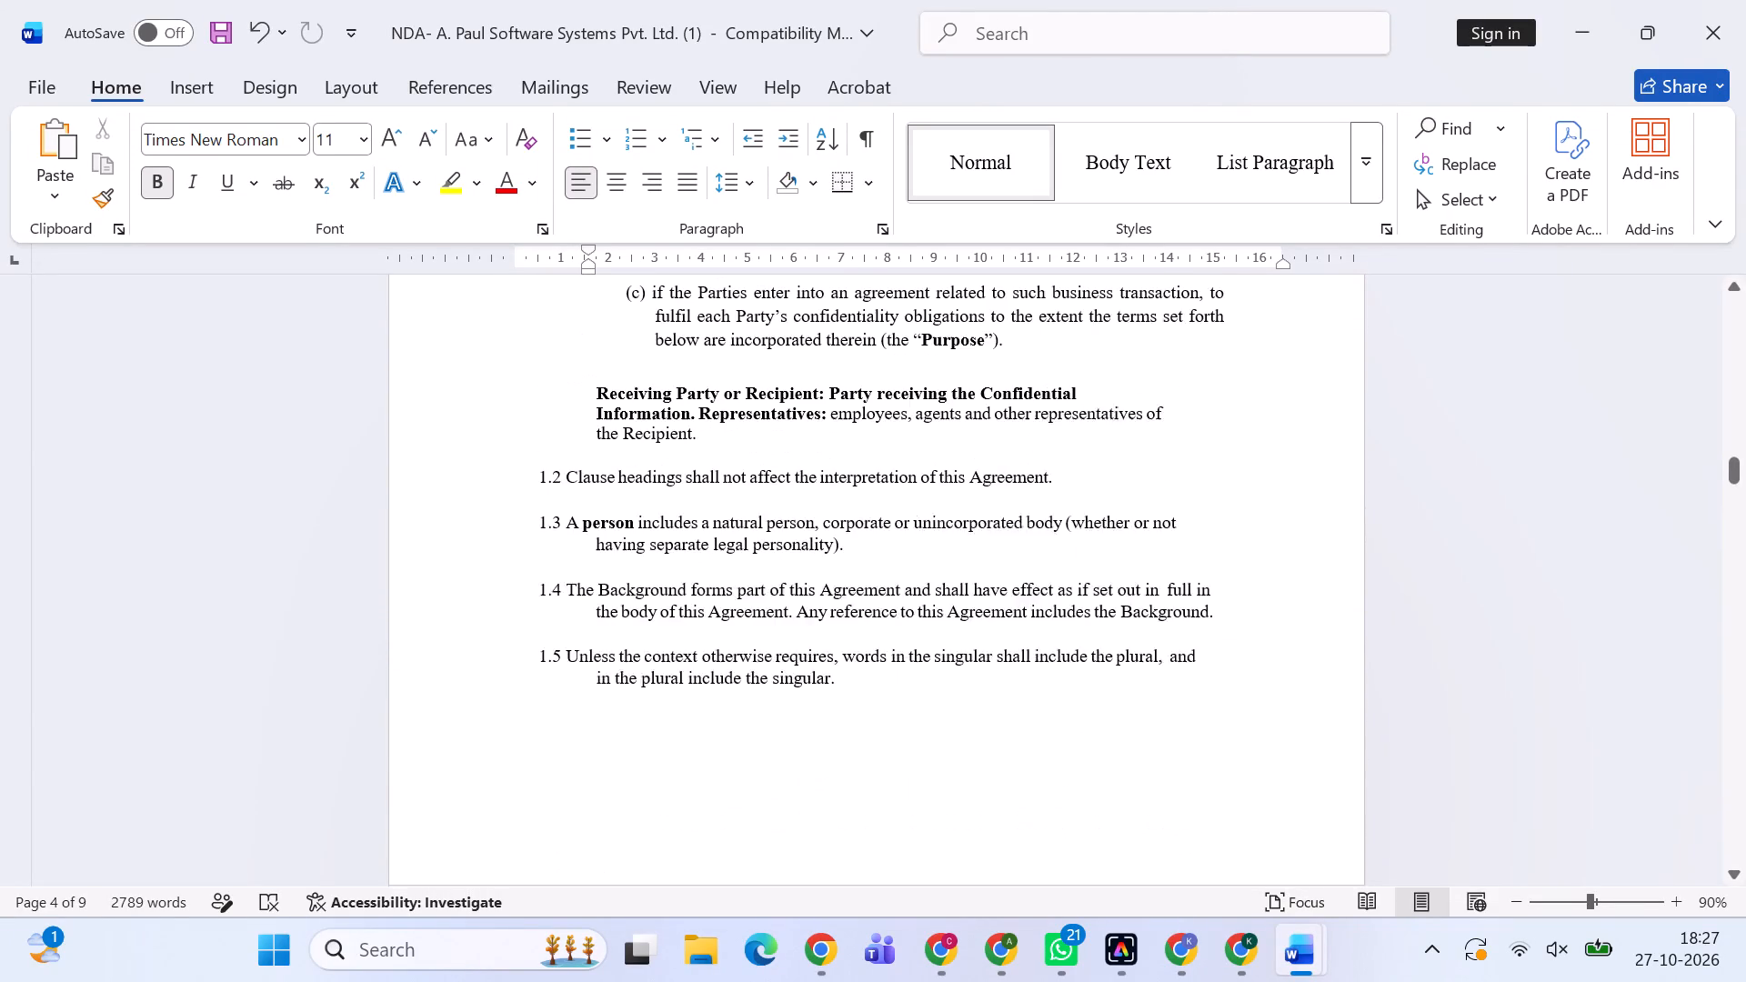
scroll(913, 520, up, 1)
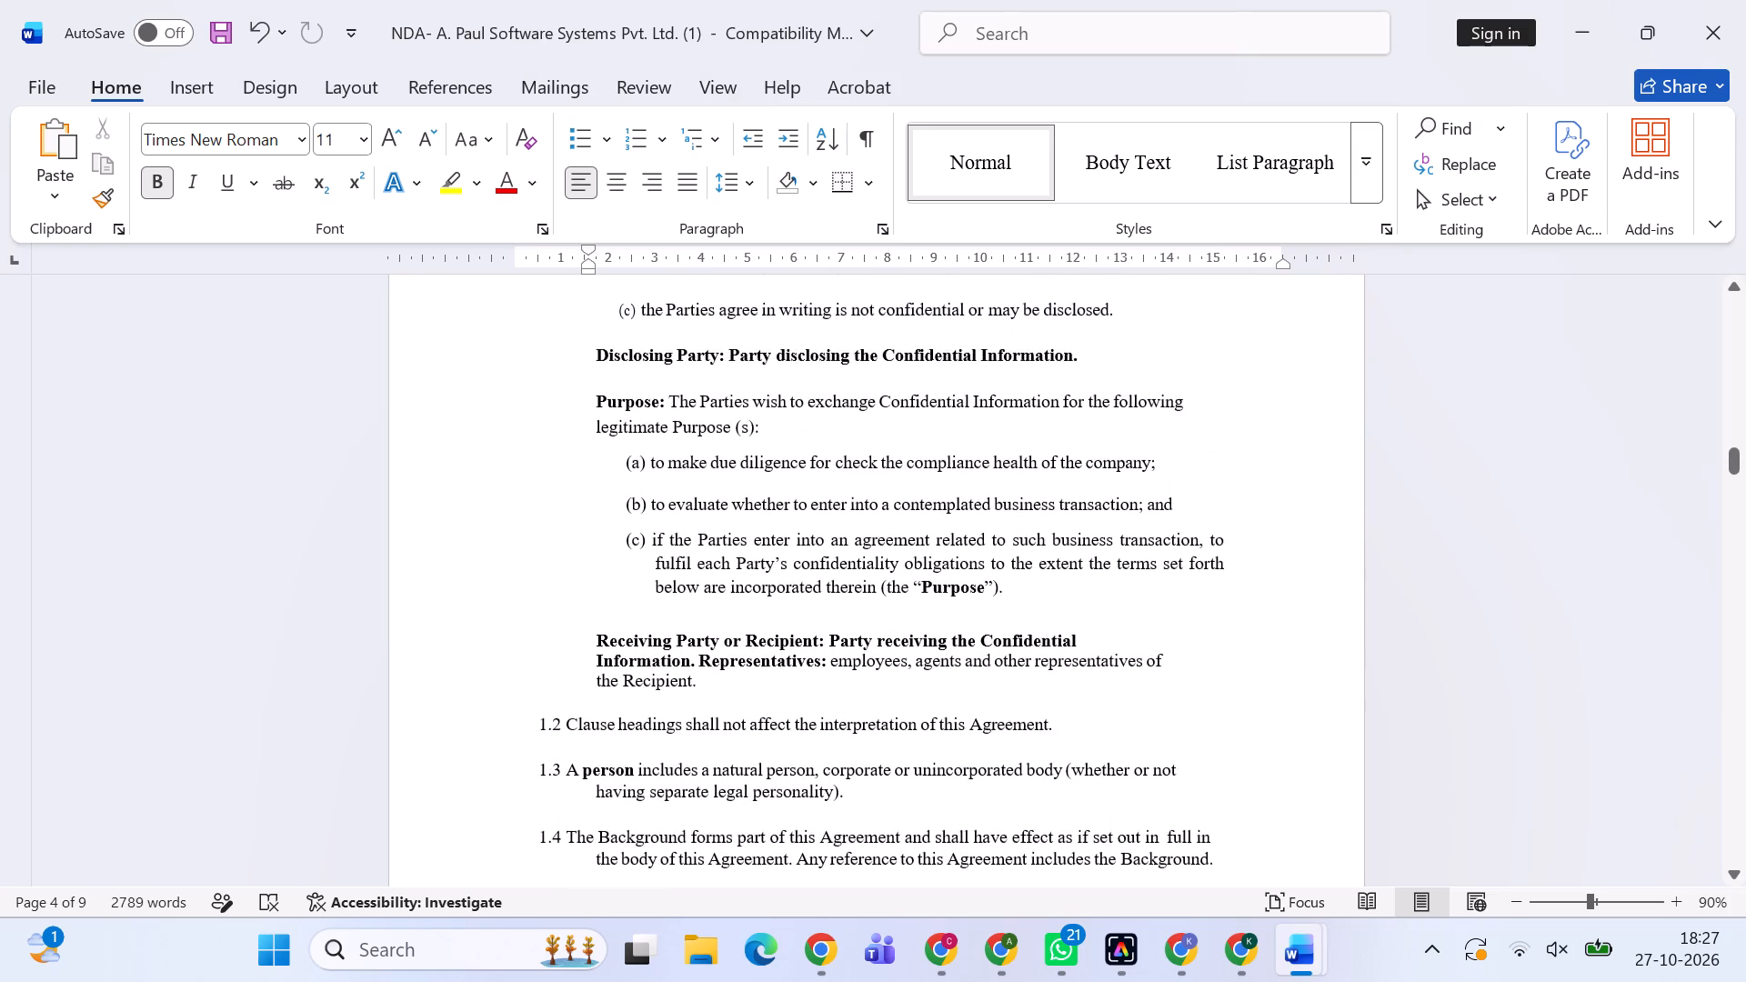
scroll(913, 520, up, 2)
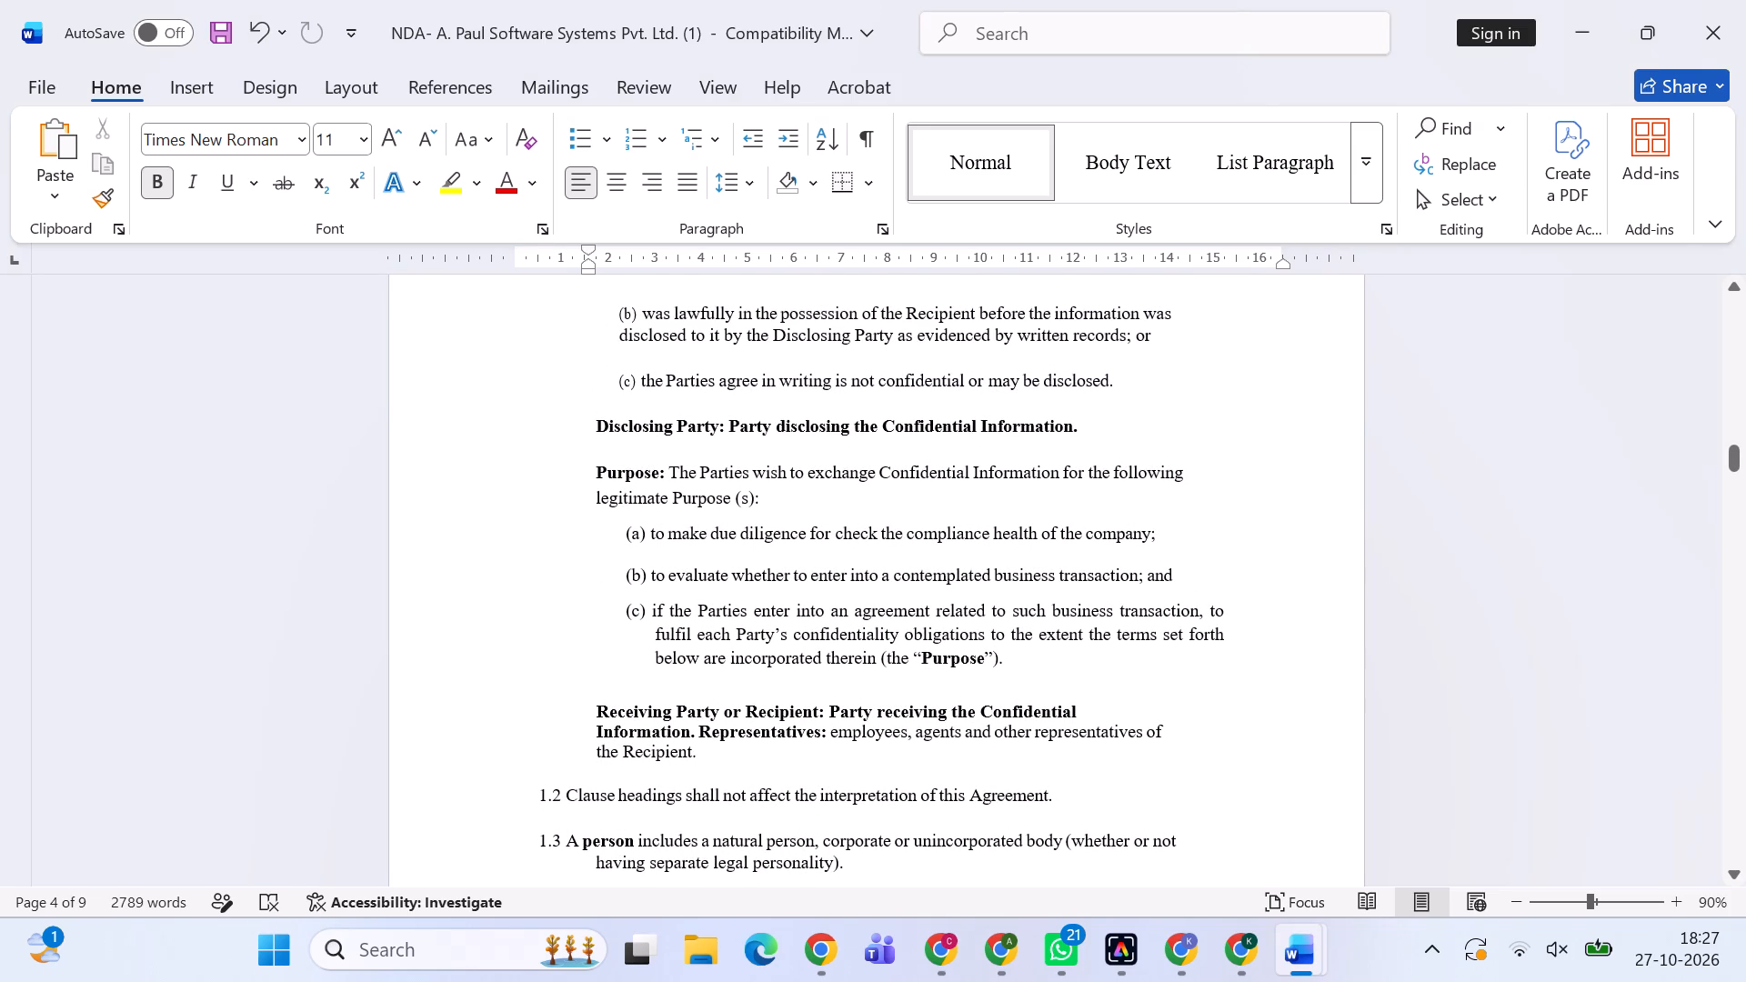
scroll(913, 520, up, 4)
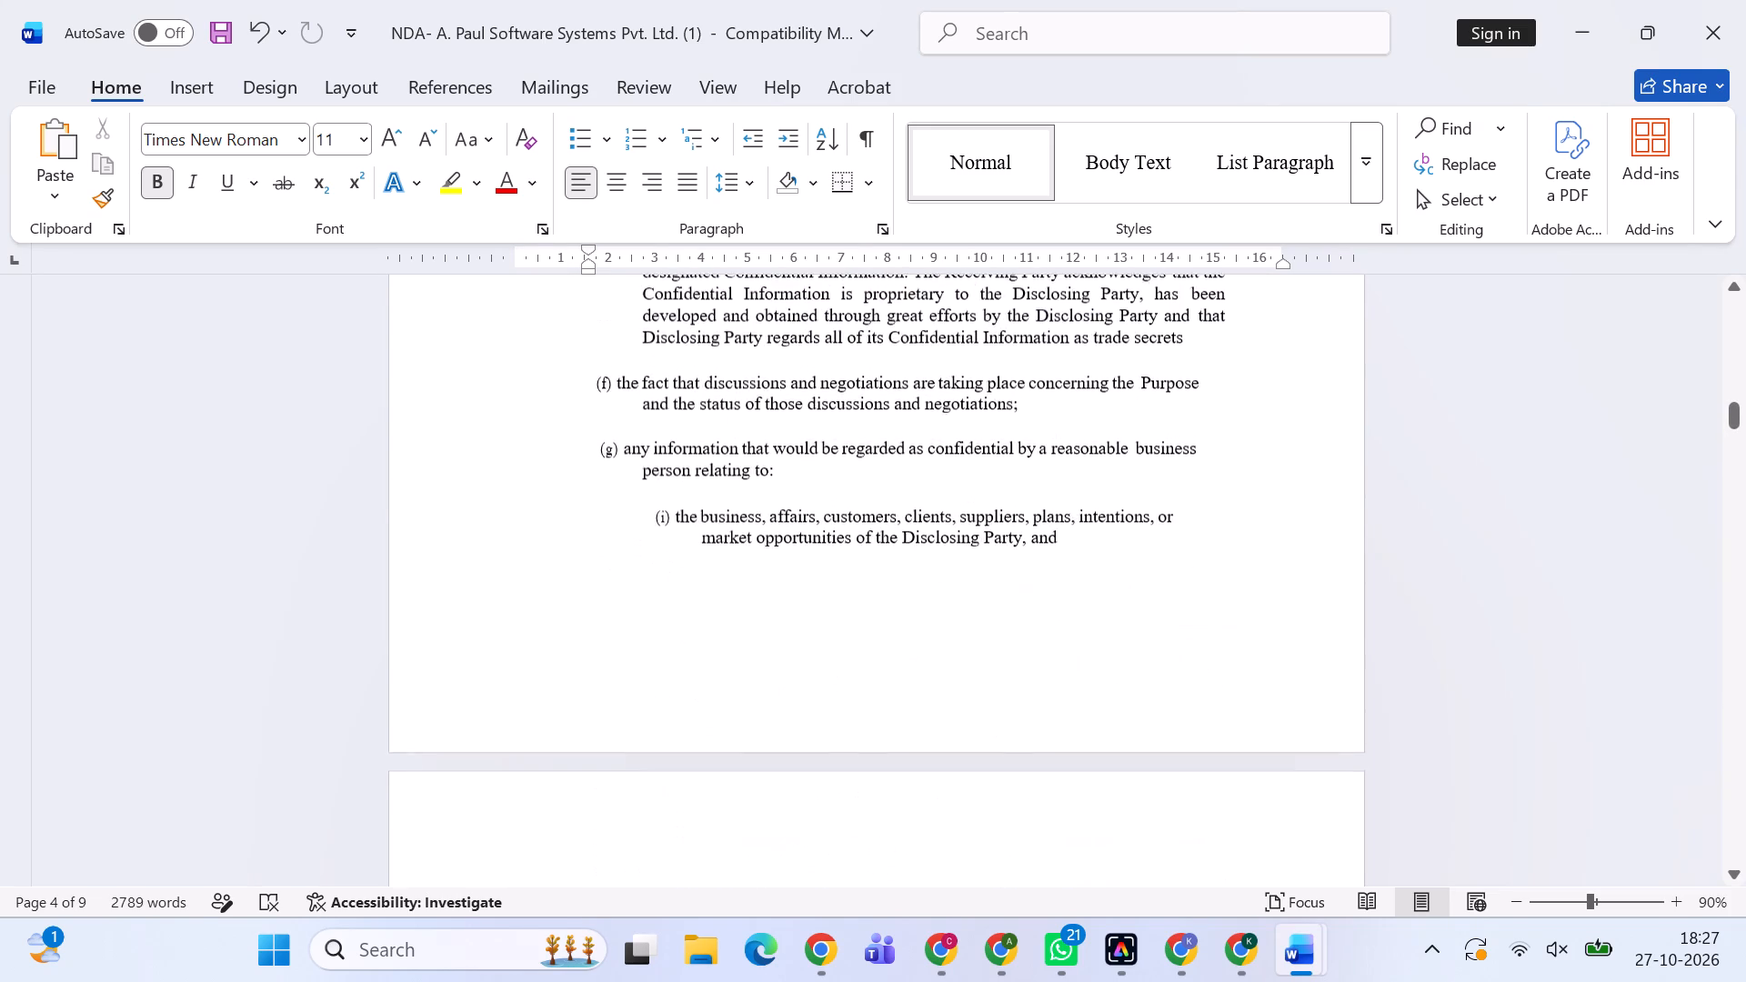
scroll(913, 520, up, 4)
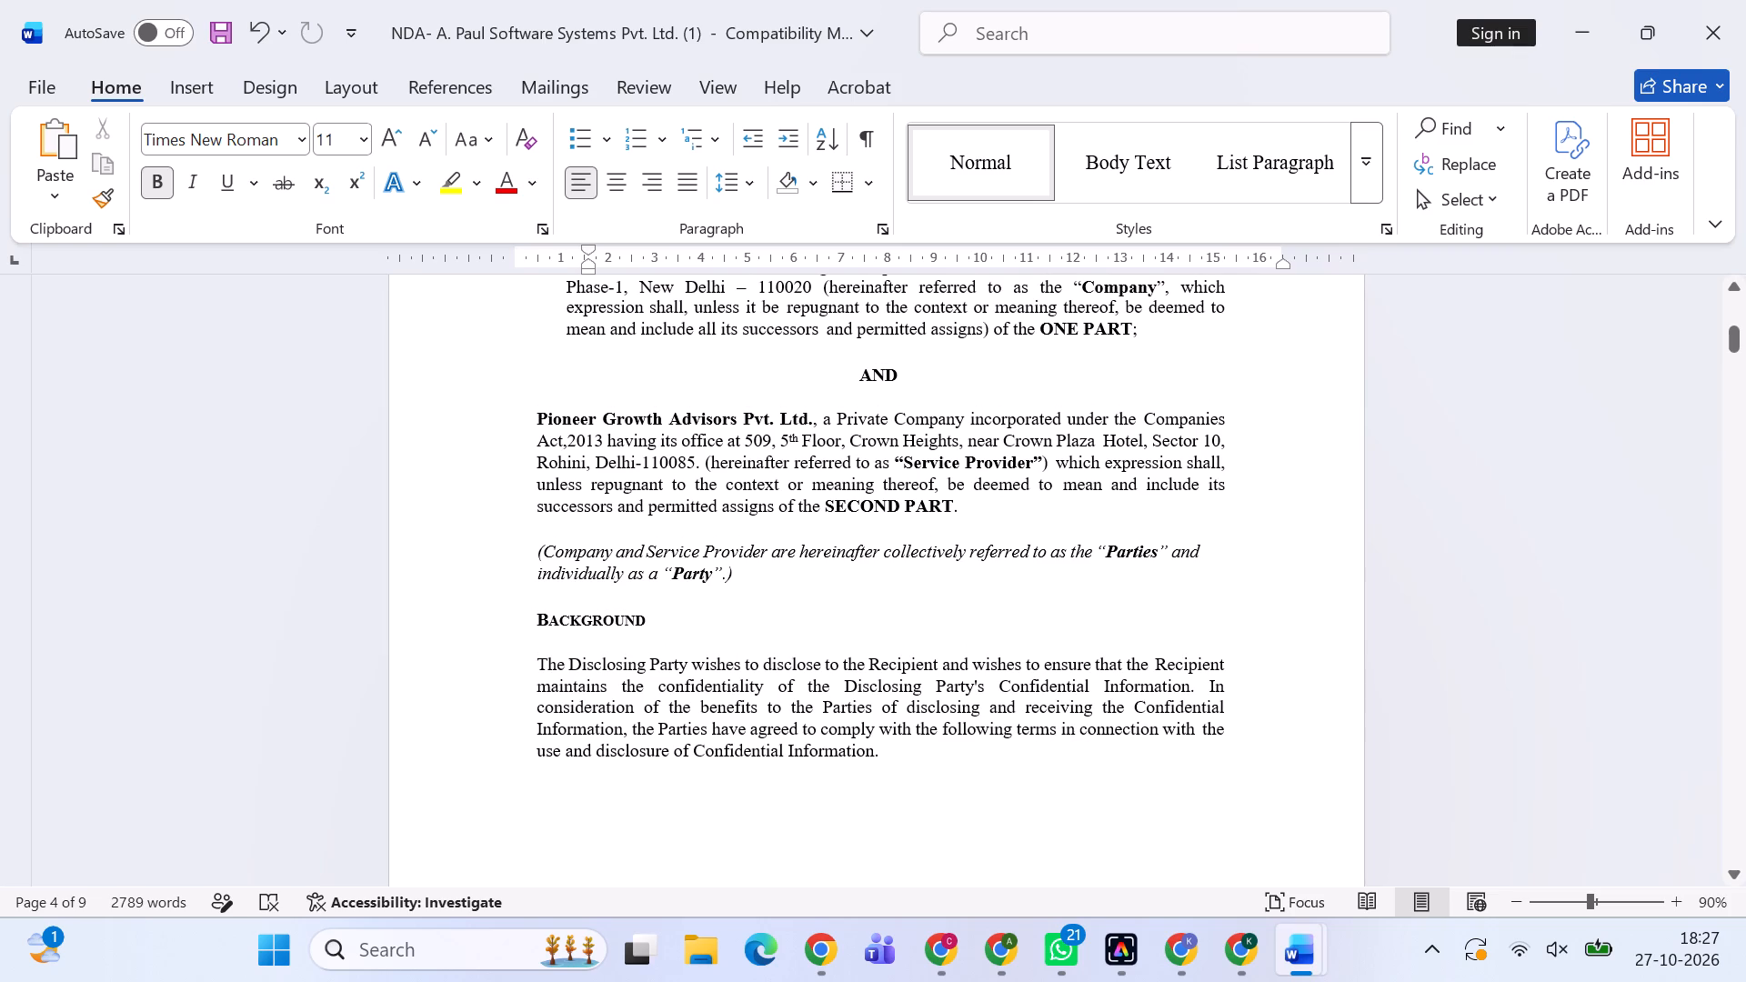
scroll(913, 520, up, 1)
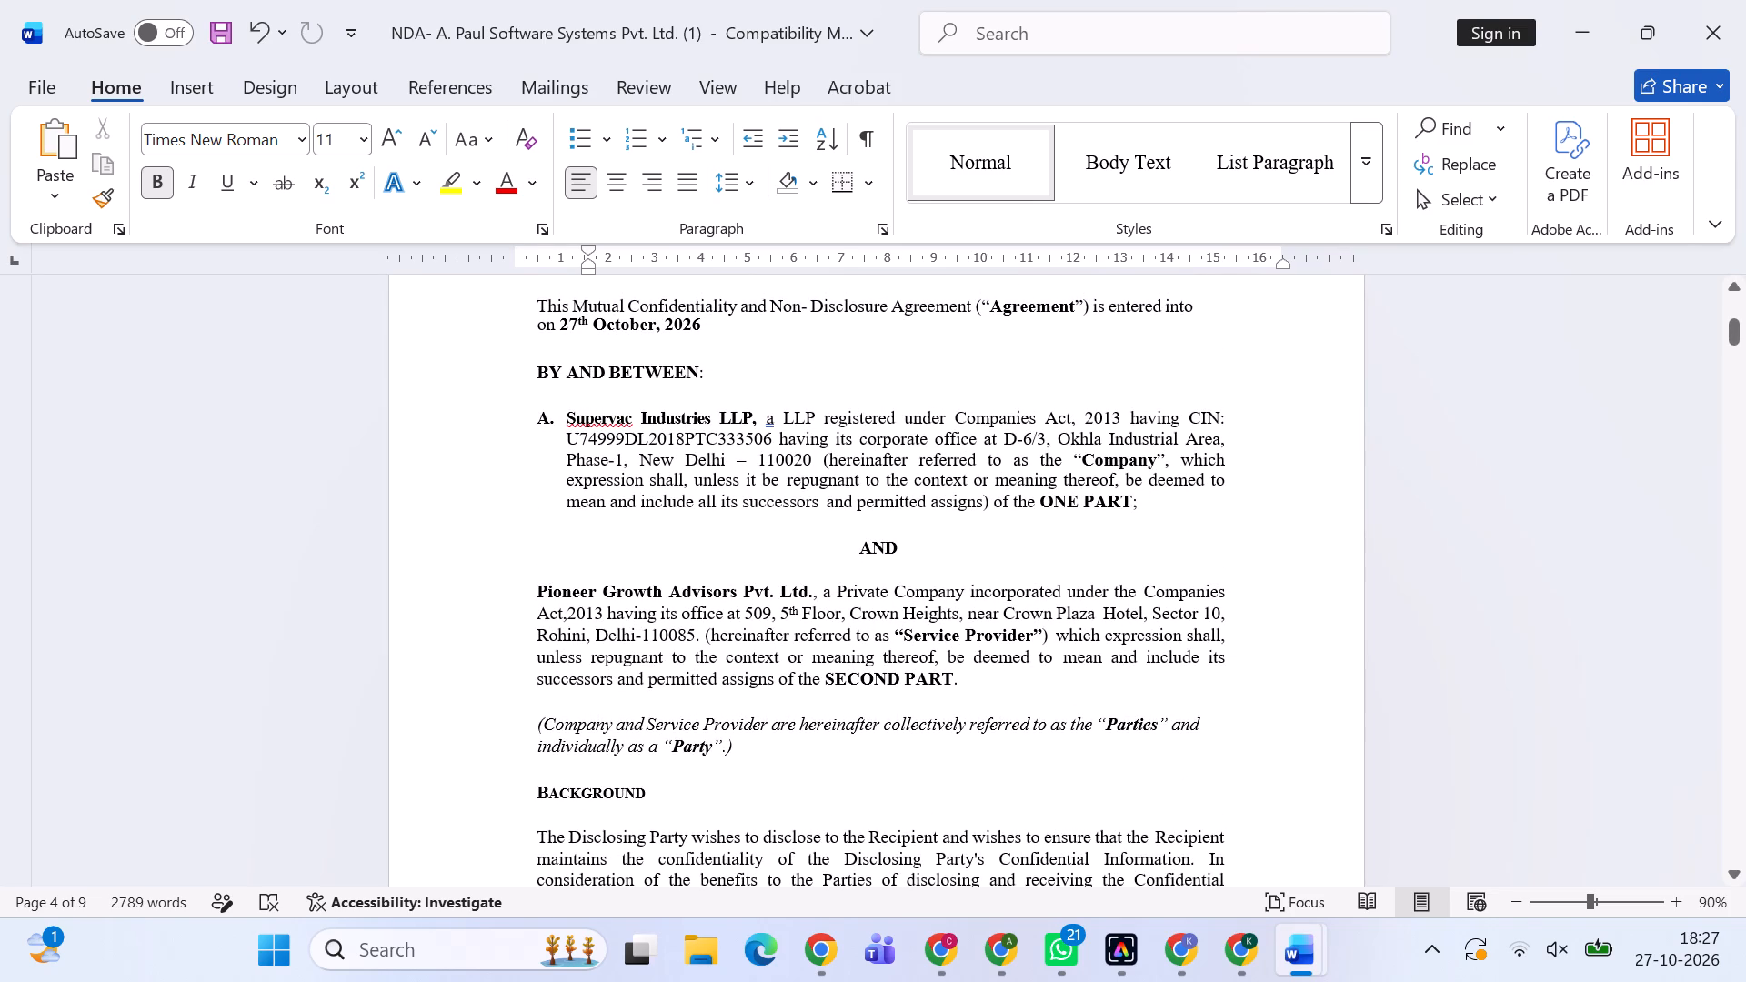
scroll(913, 520, up, 1)
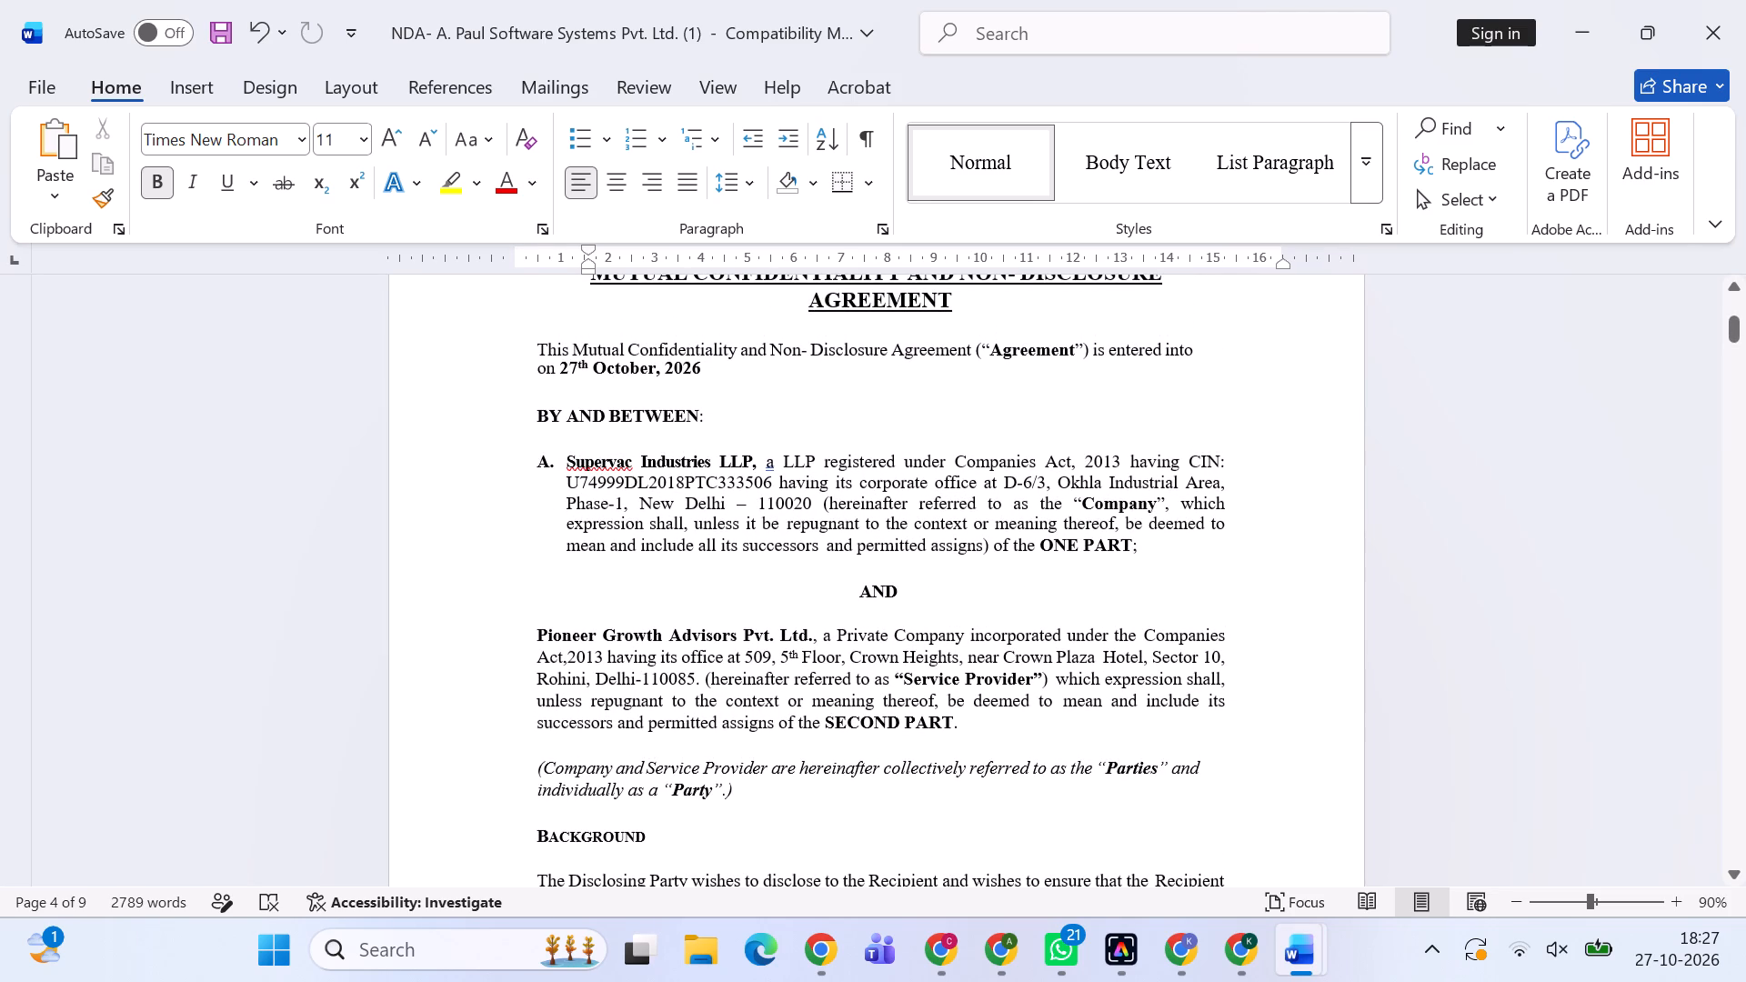
click(768, 481)
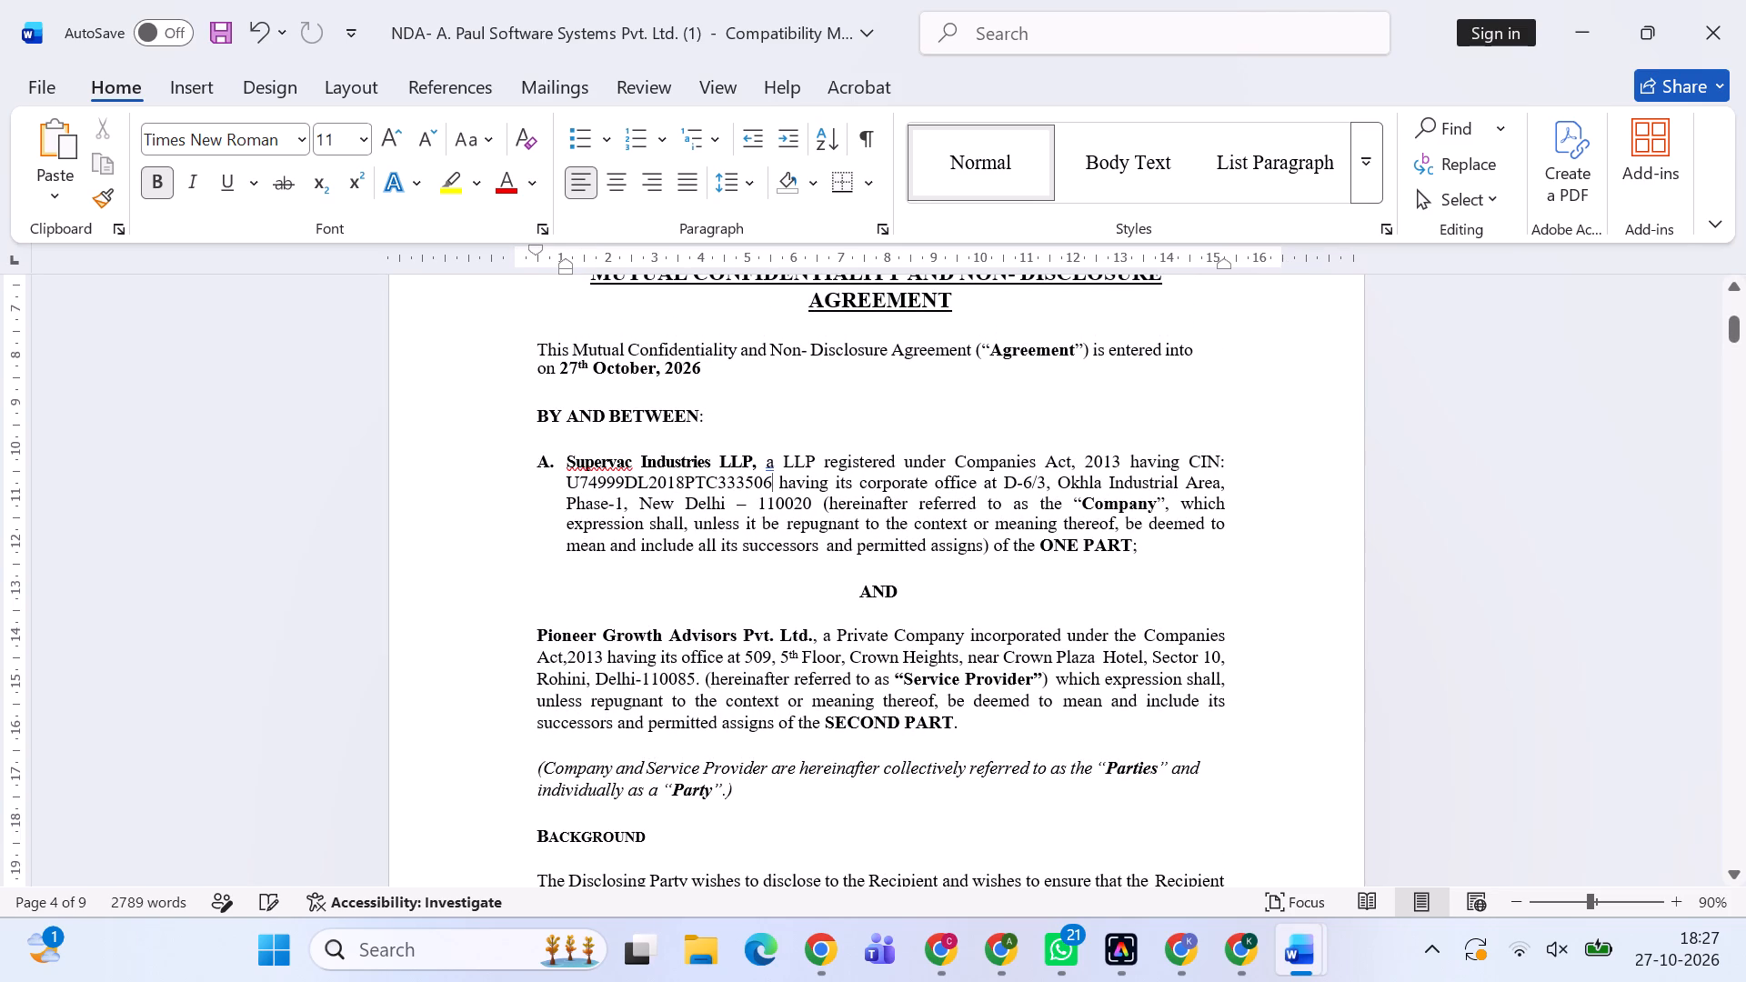
key(BackSpace)
key(BackSpace)
key(BackSpace)
key(BackSpace)
key(BackSpace)
key(BackSpace)
key(BackSpace)
key(BackSpace)
key(BackSpace)
key(BackSpace)
key(BackSpace)
key(BackSpace)
key(BackSpace)
key(BackSpace)
key(BackSpace)
key(BackSpace)
key(BackSpace)
key(BackSpace)
key(BackSpace)
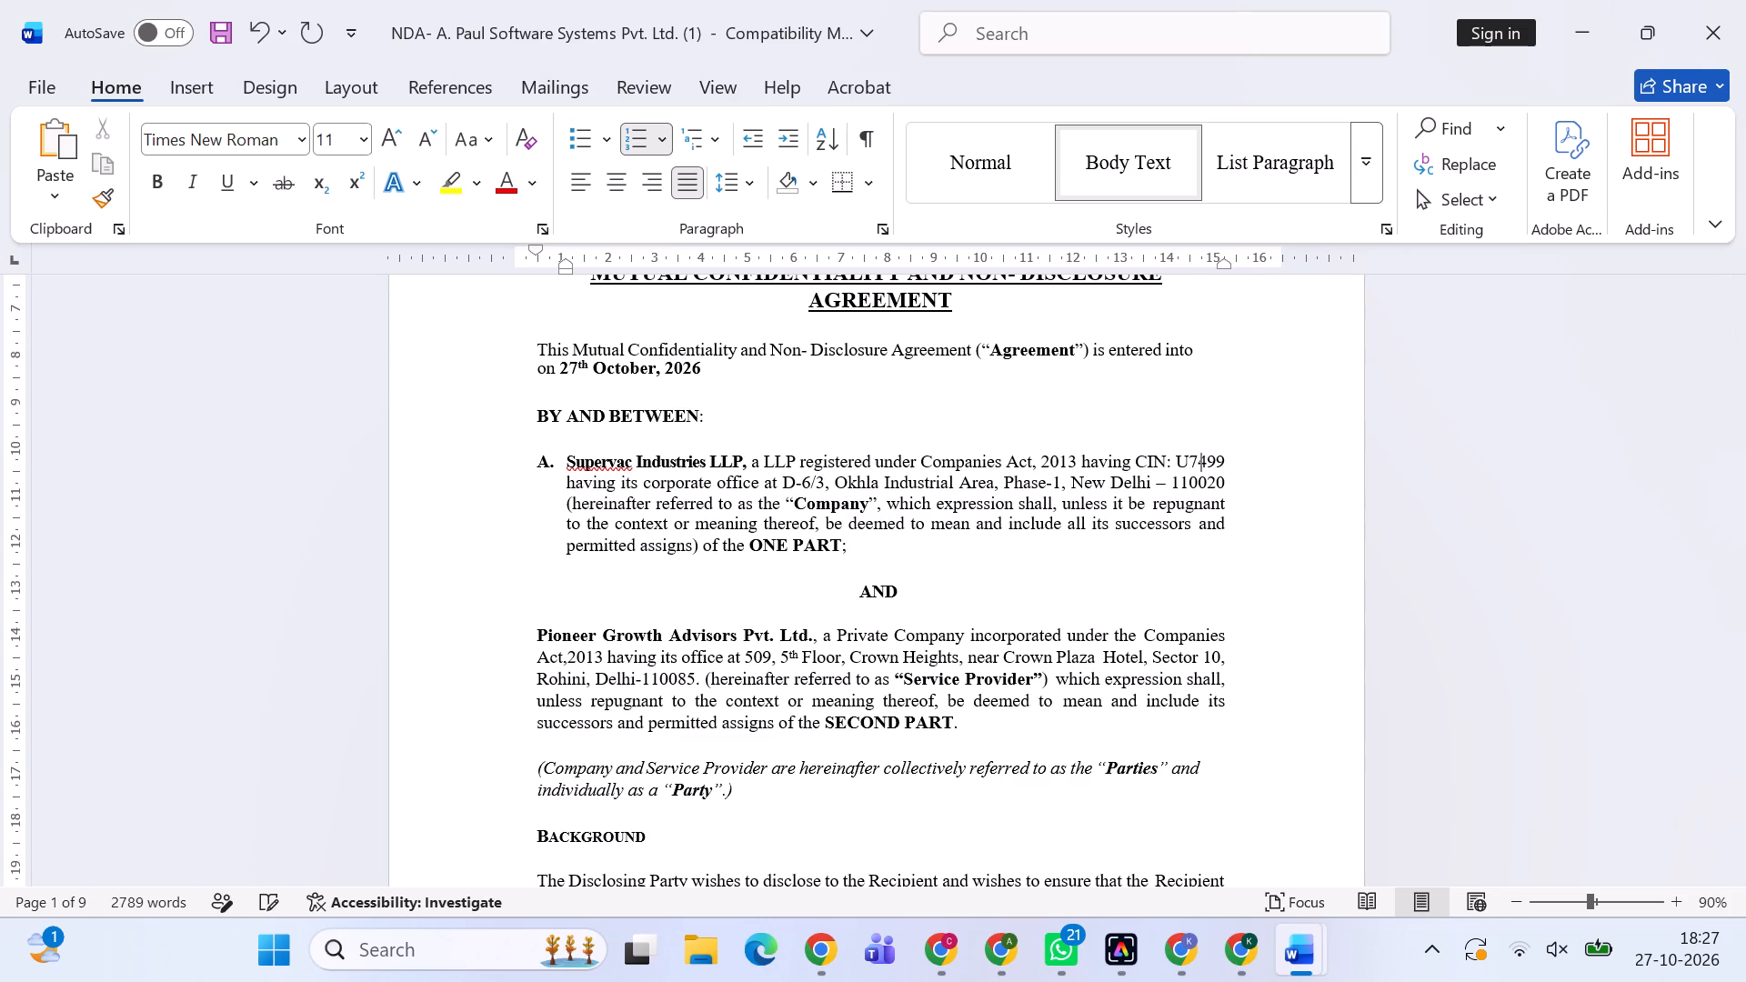
key(BackSpace)
key(BackSpace)
key(BackSpace)
key(BackSpace)
key(BackSpace)
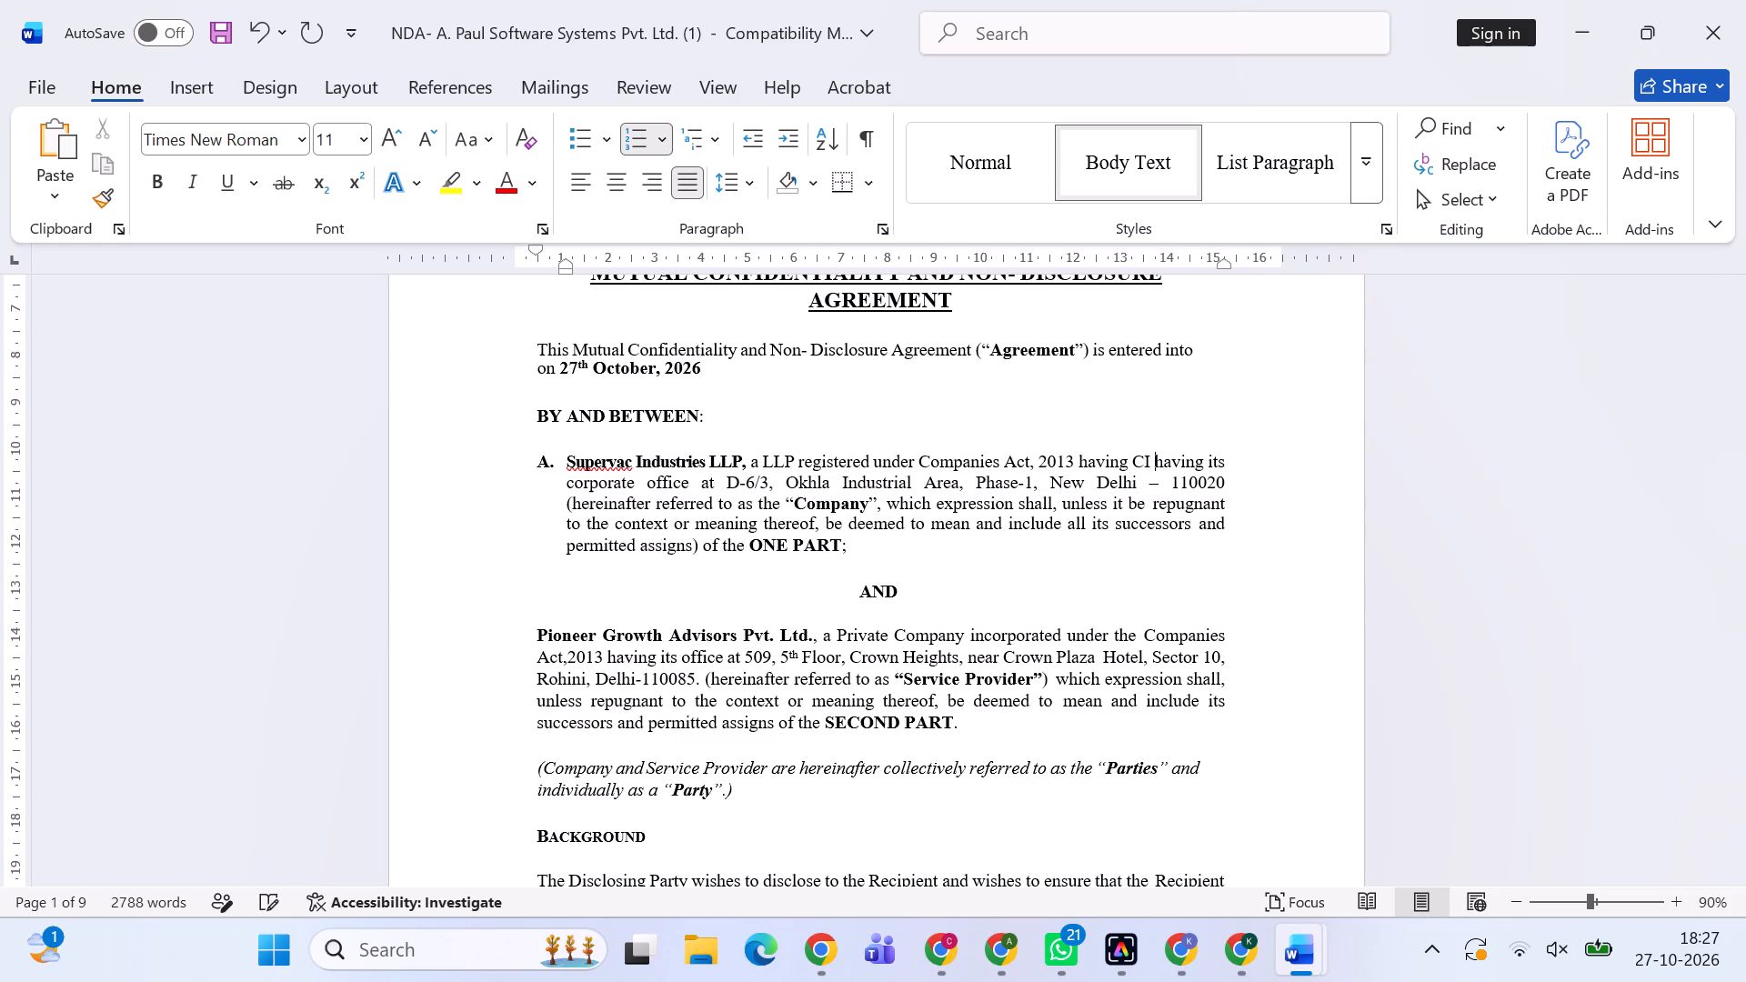
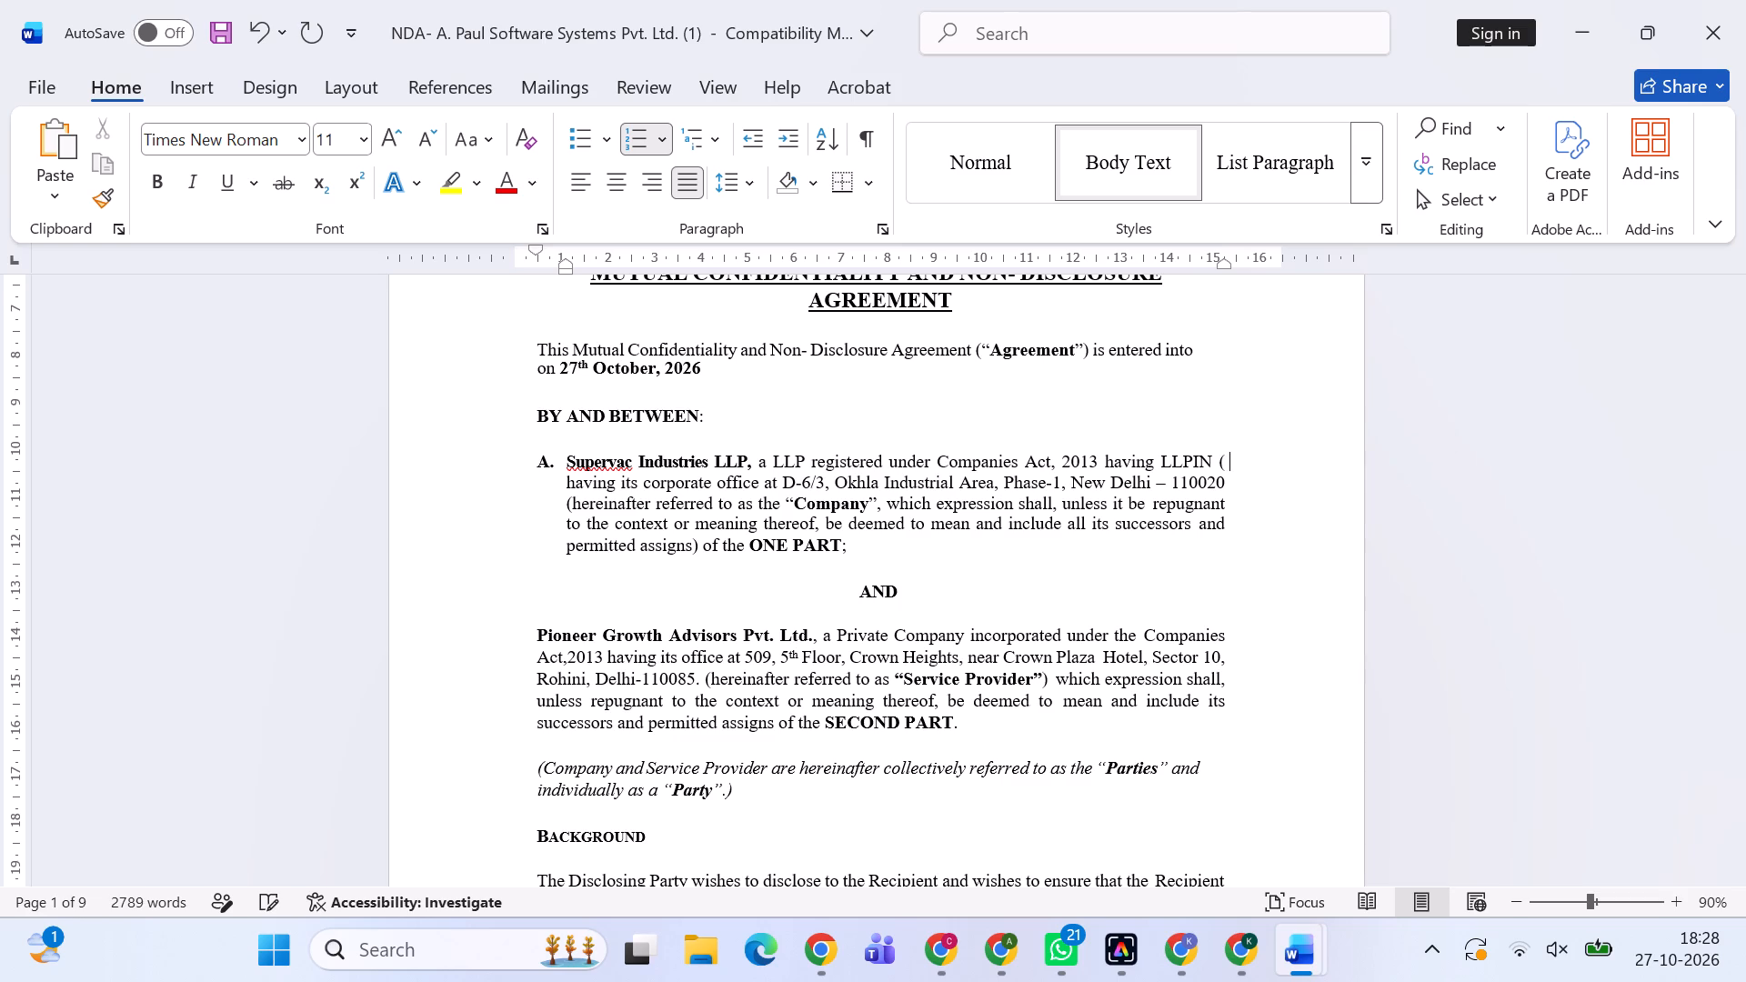
In party paragraph A of the NDA, enter the new client's LLPIN, starting with "AAM-", after the opening bracket.
text(AA)
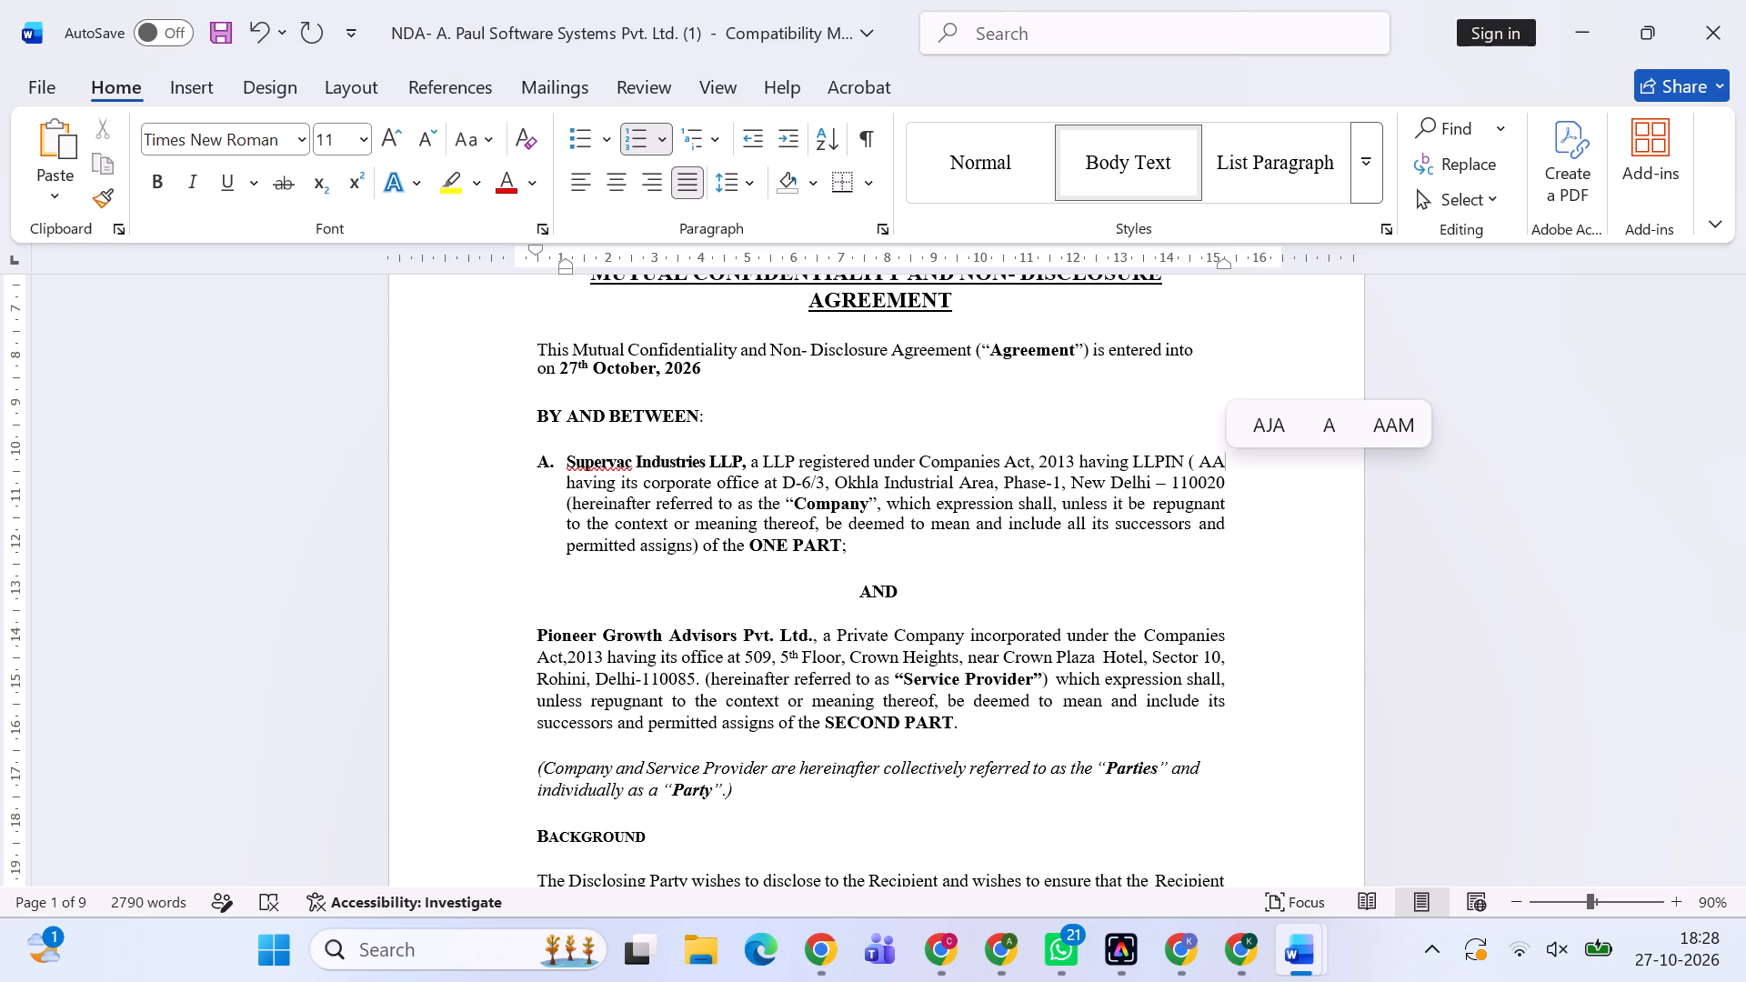
key(shift+m)
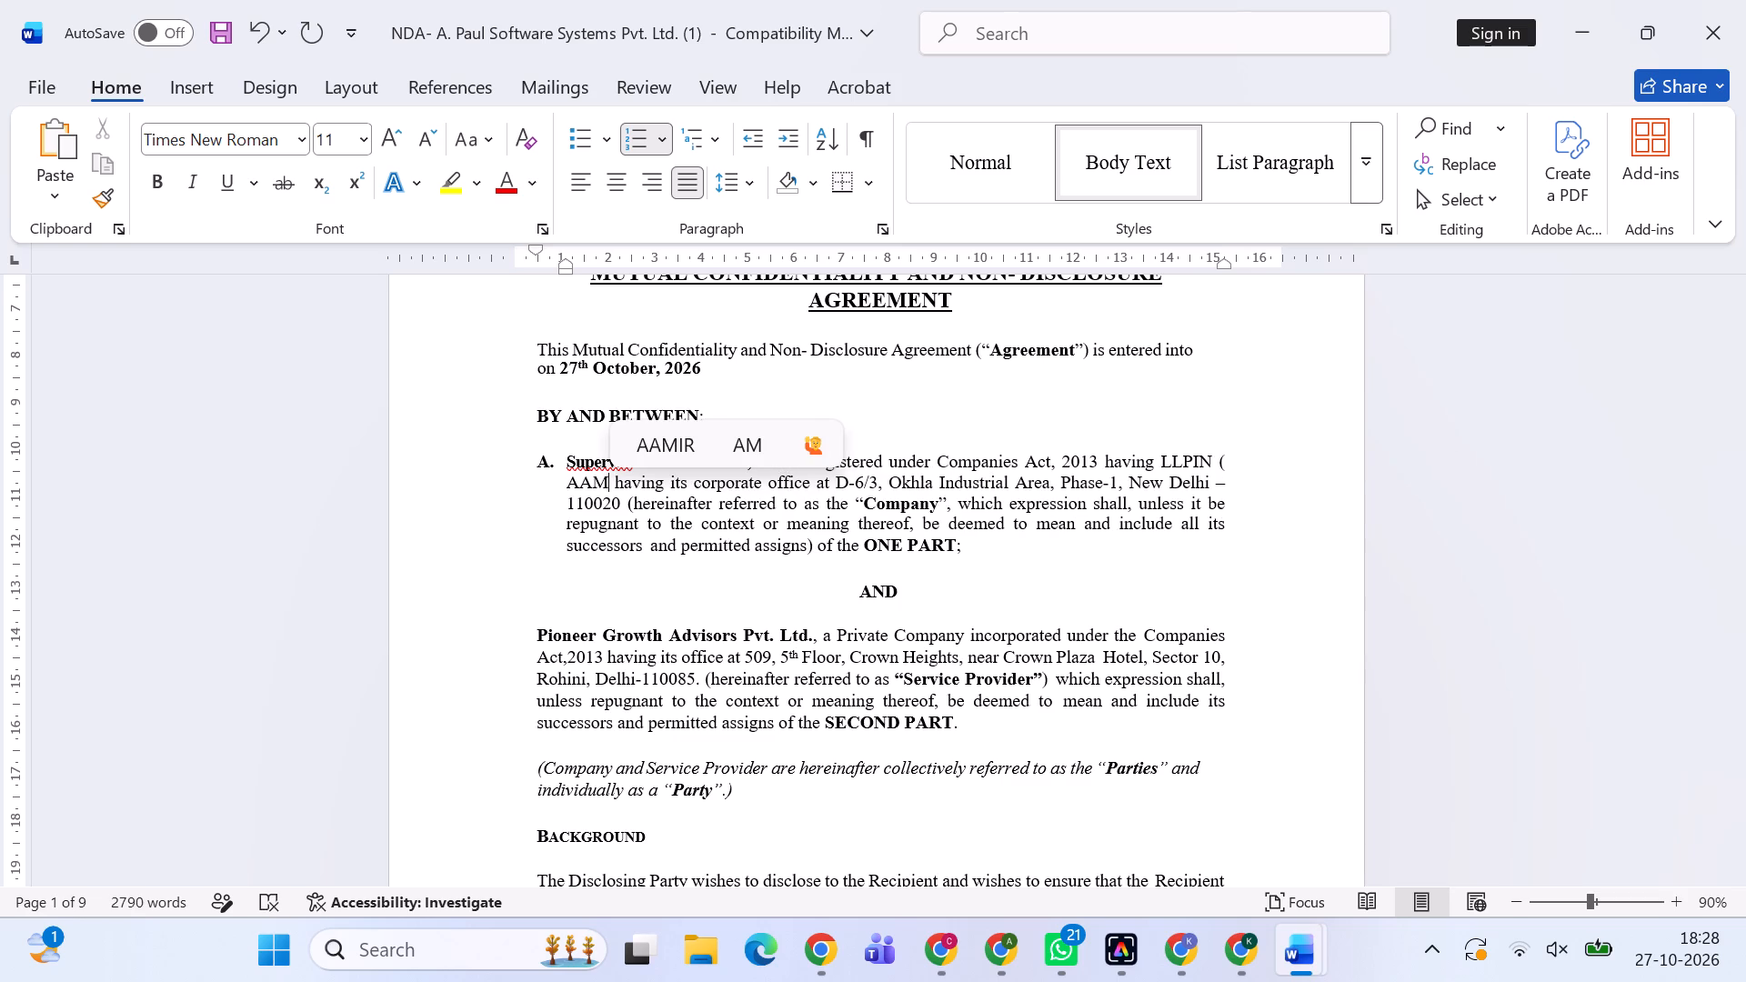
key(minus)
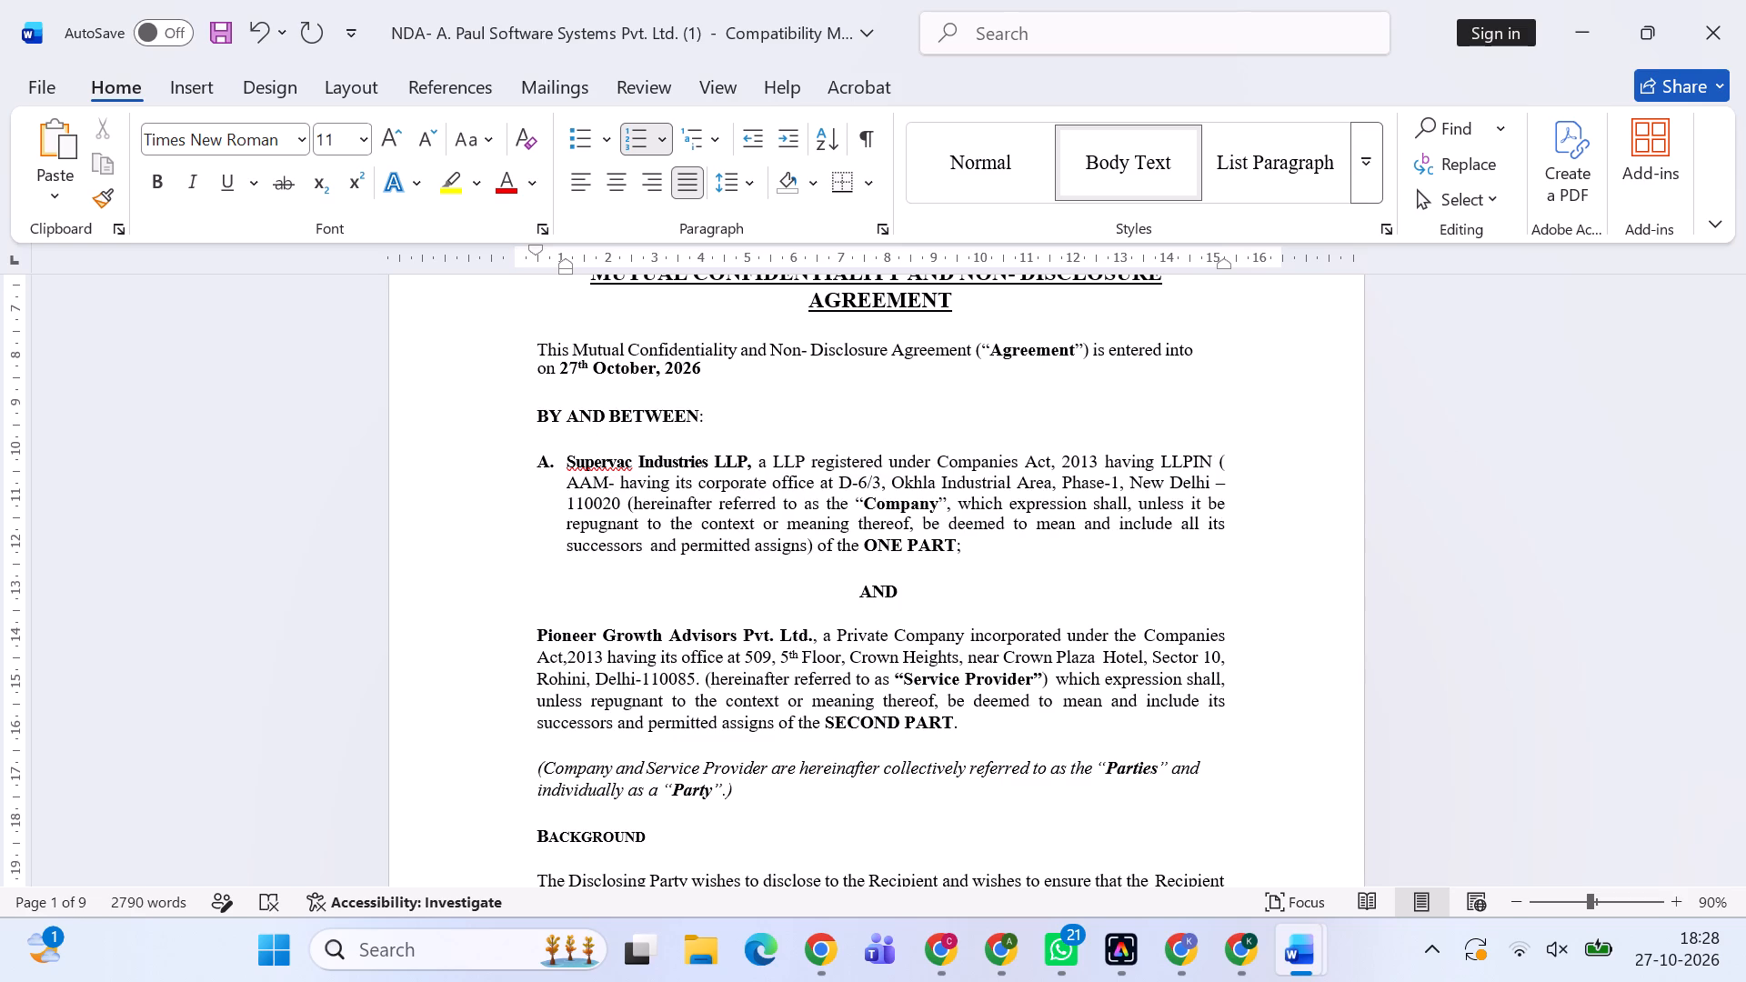
Complete the client's LLPIN in party paragraph A with 4845 after "AAM-" and add the closing bracket before "having its corporate office".
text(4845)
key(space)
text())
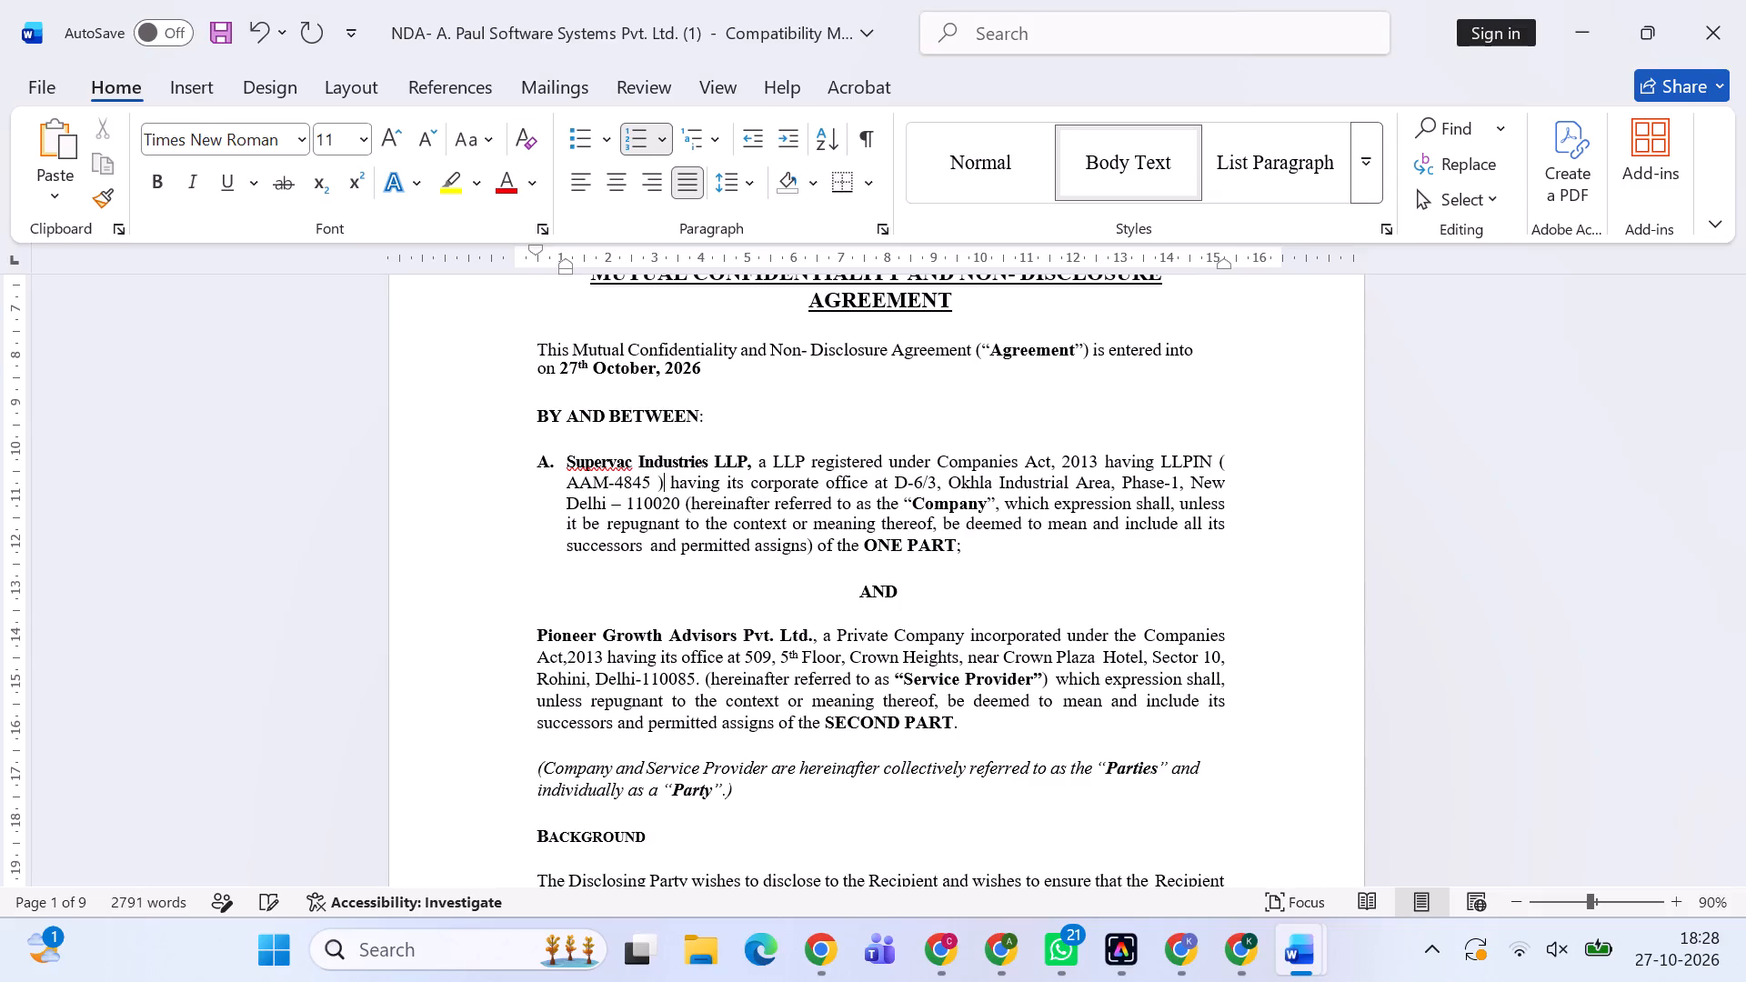
click(1181, 606)
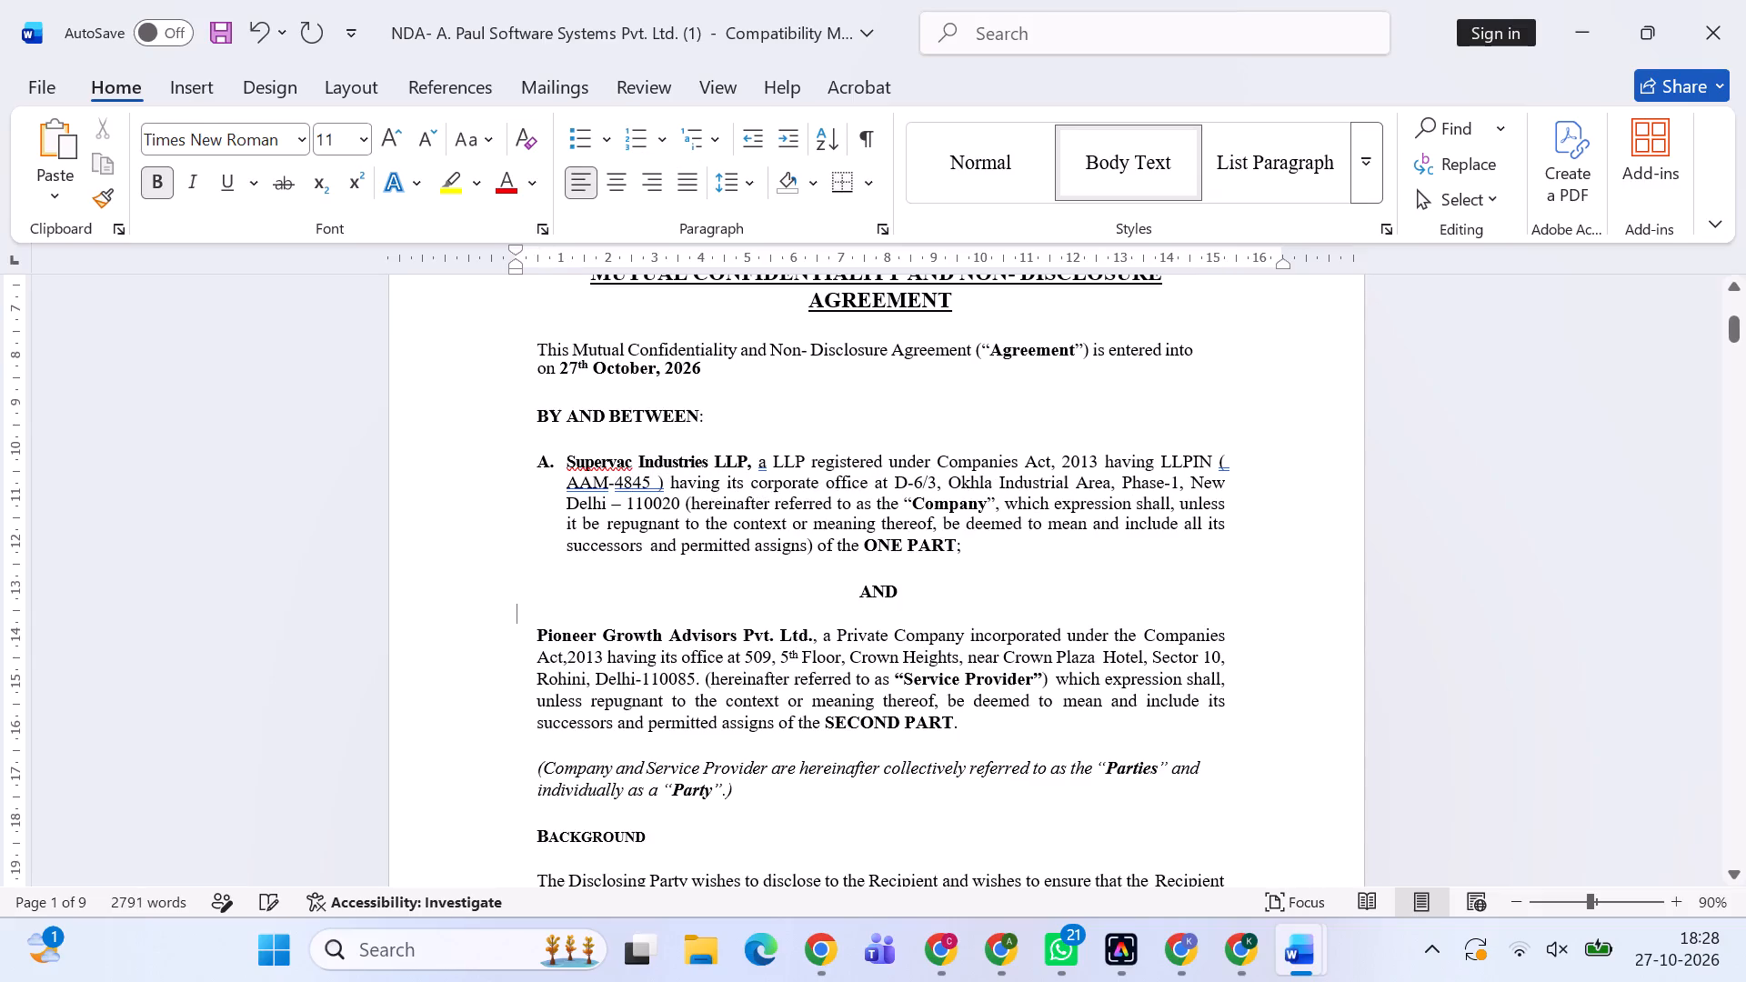
scroll(1120, 625, up, 1)
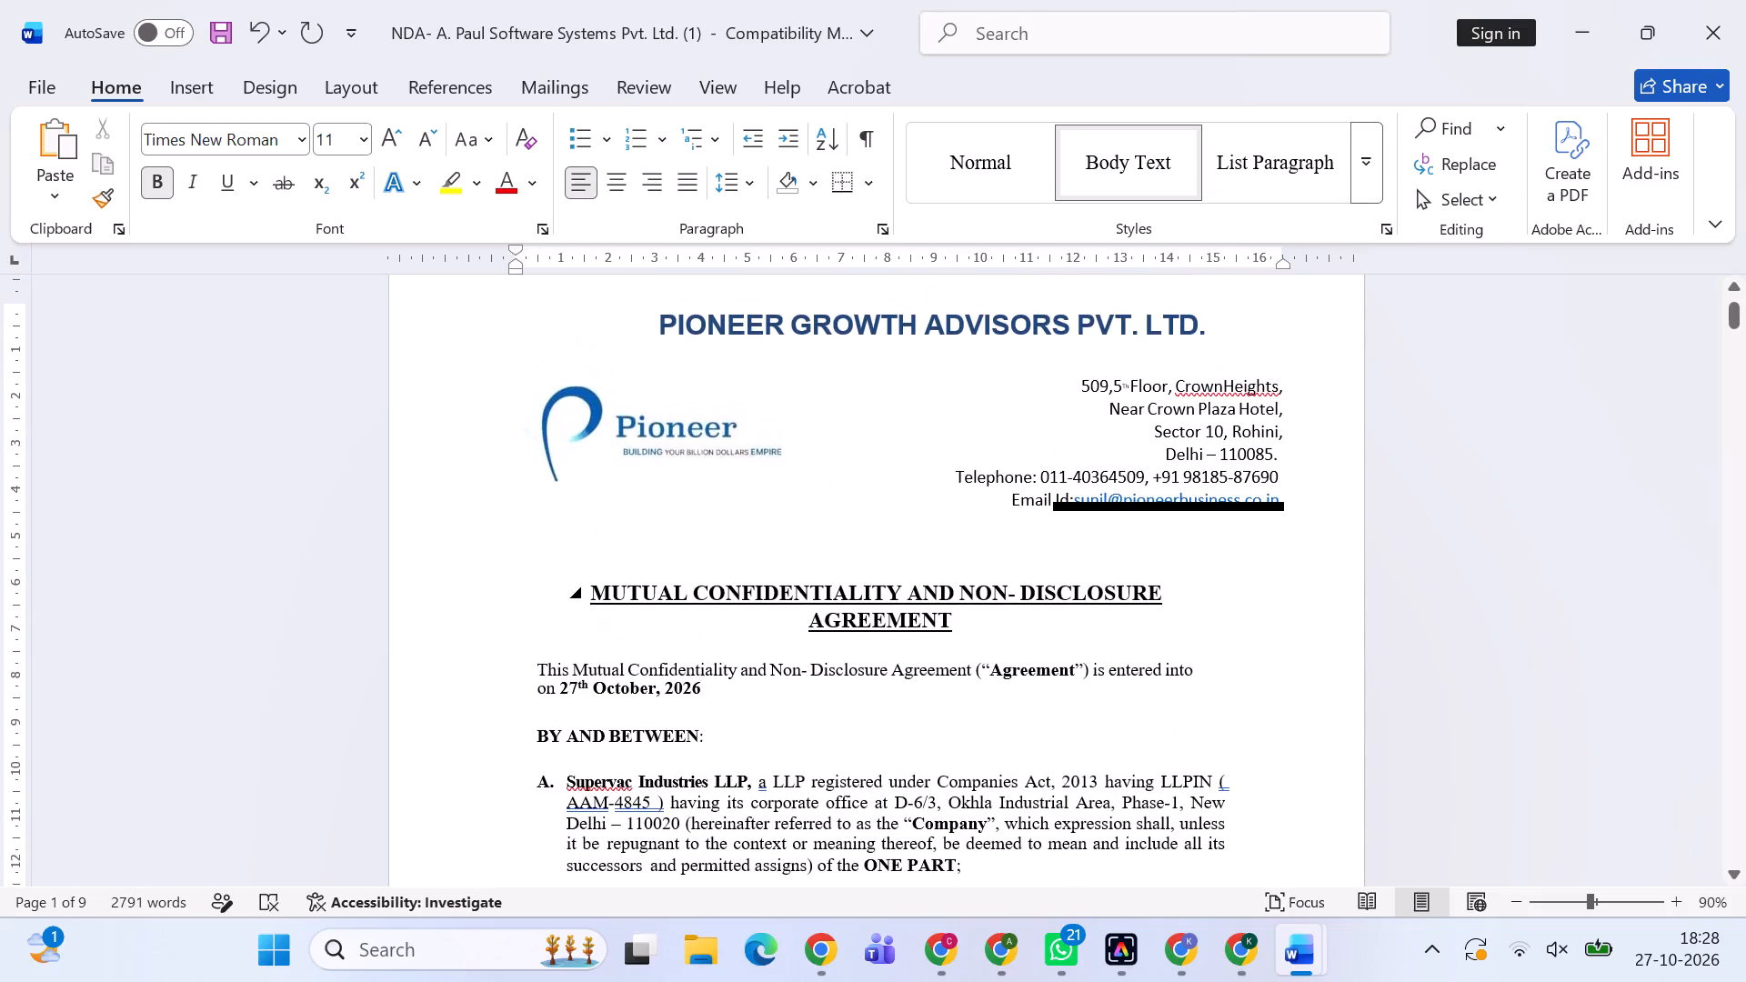
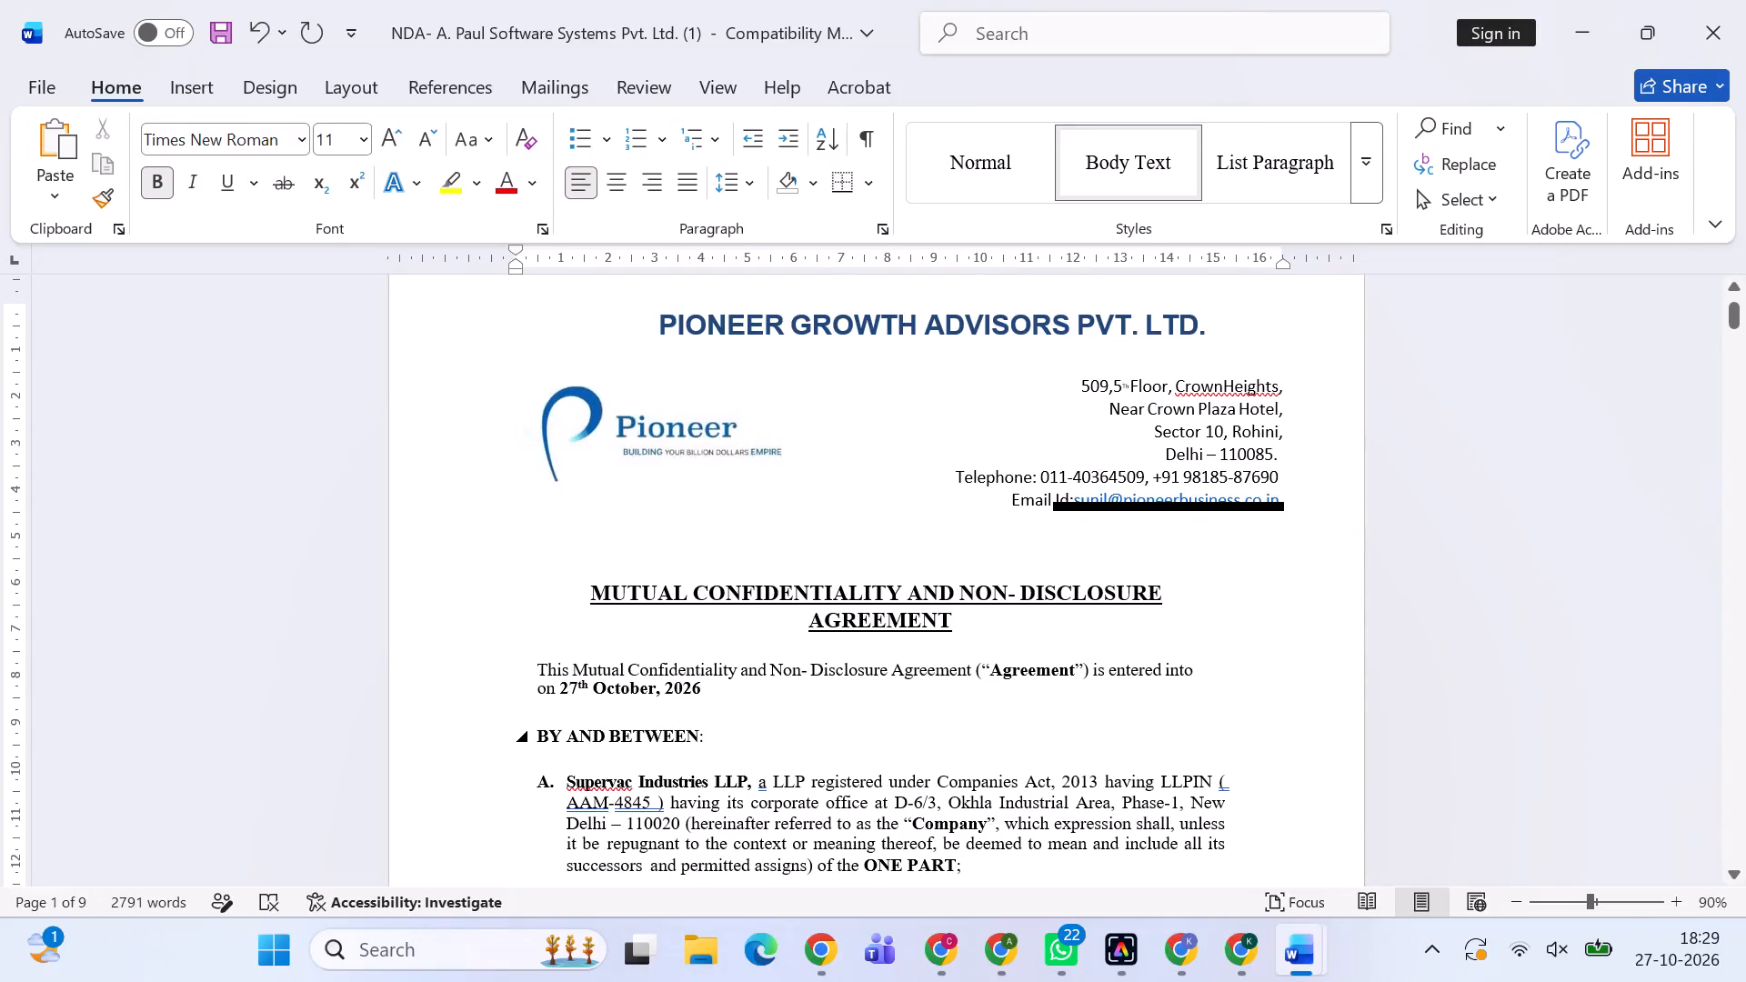
In party paragraph A of the NDA, delete the extra space between the client's LLPIN and the closing bracket.
drag(657, 802, 859, 789)
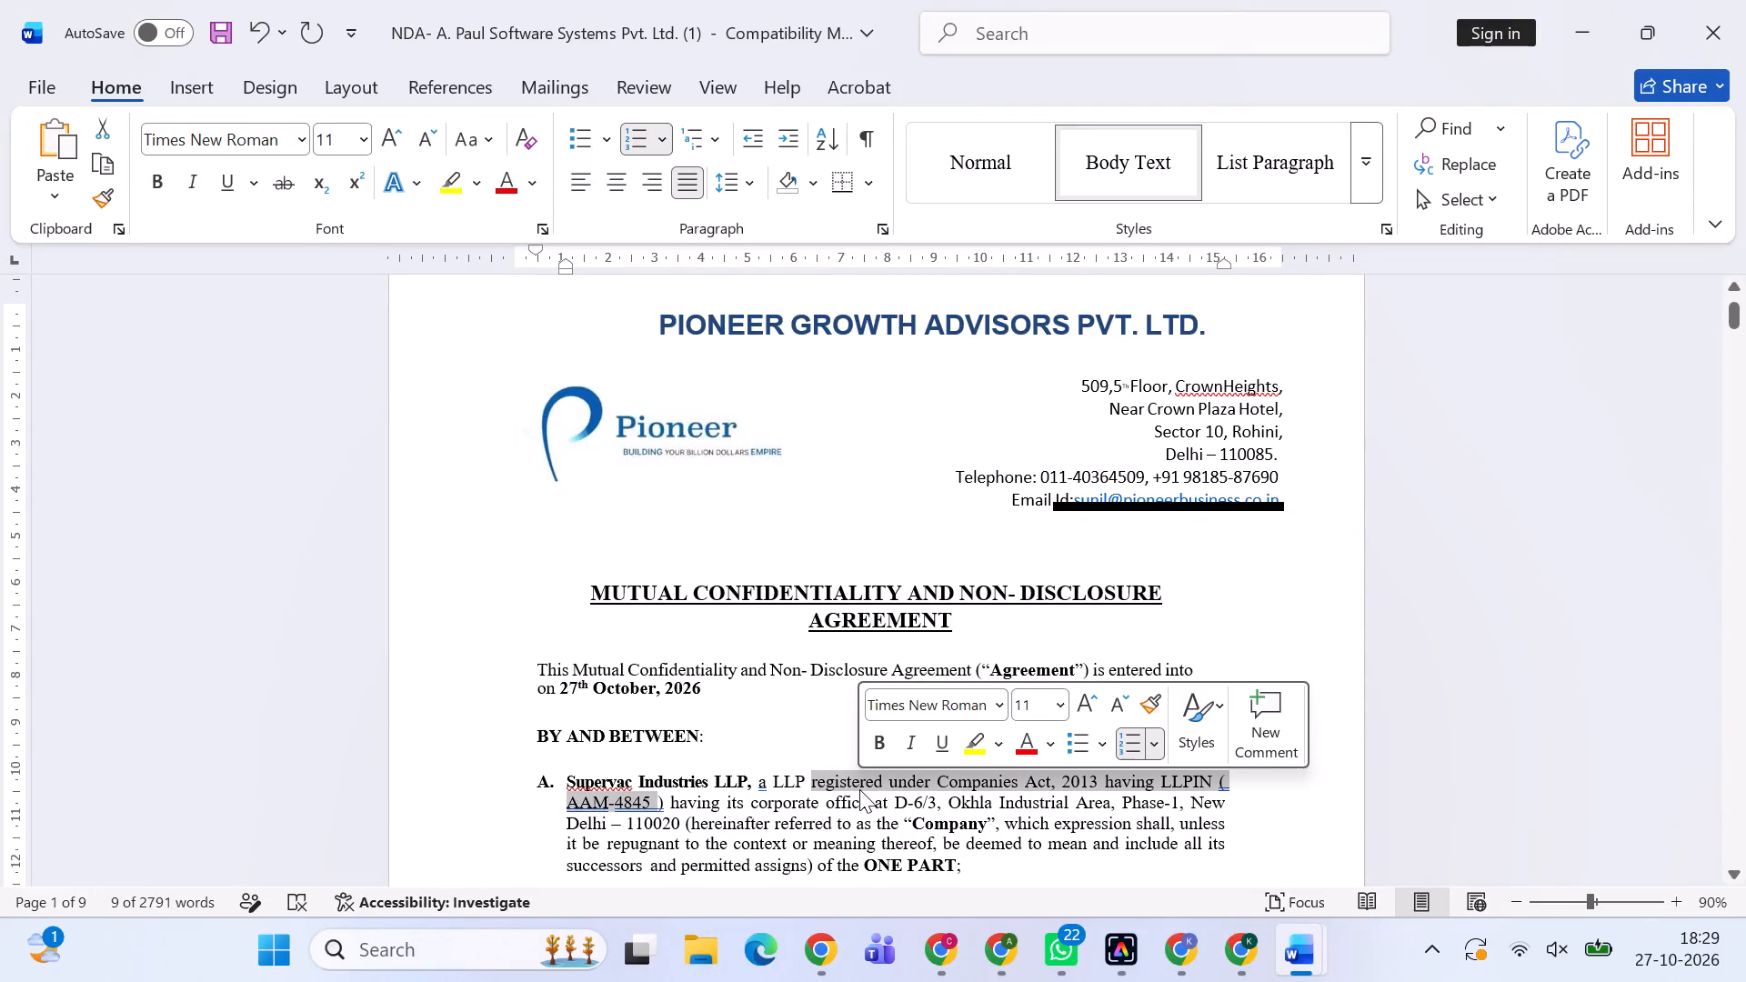
click(688, 825)
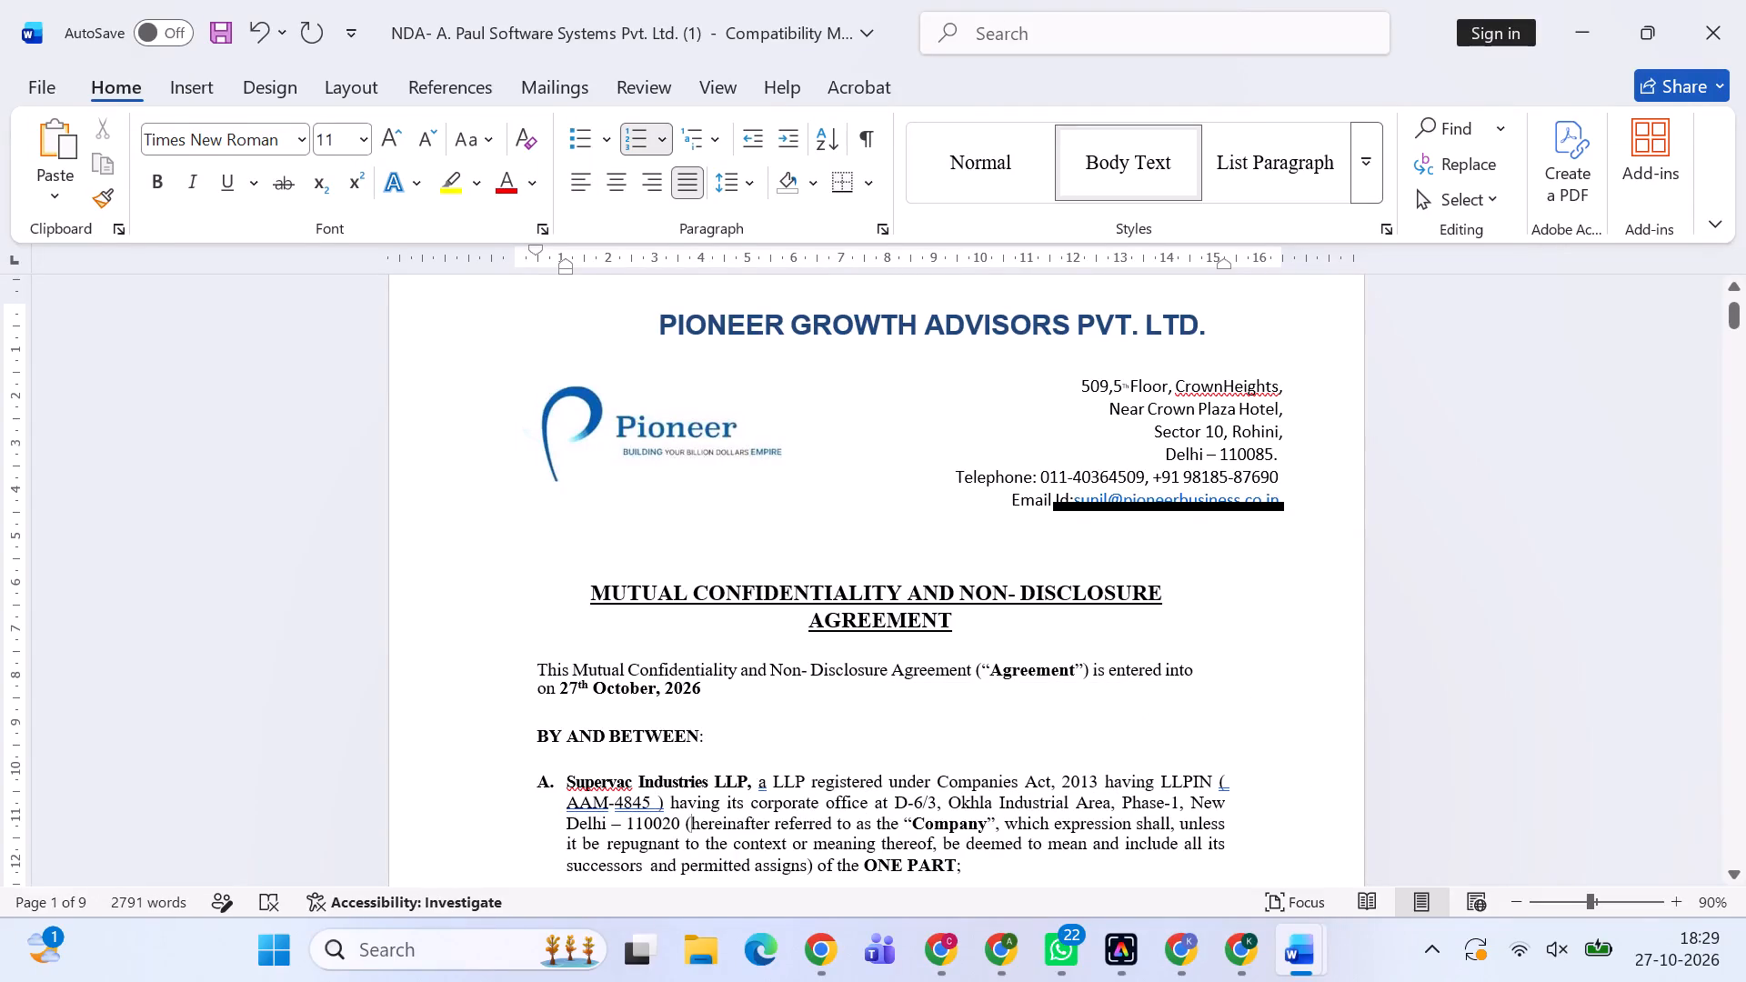
click(656, 803)
key(BackSpace)
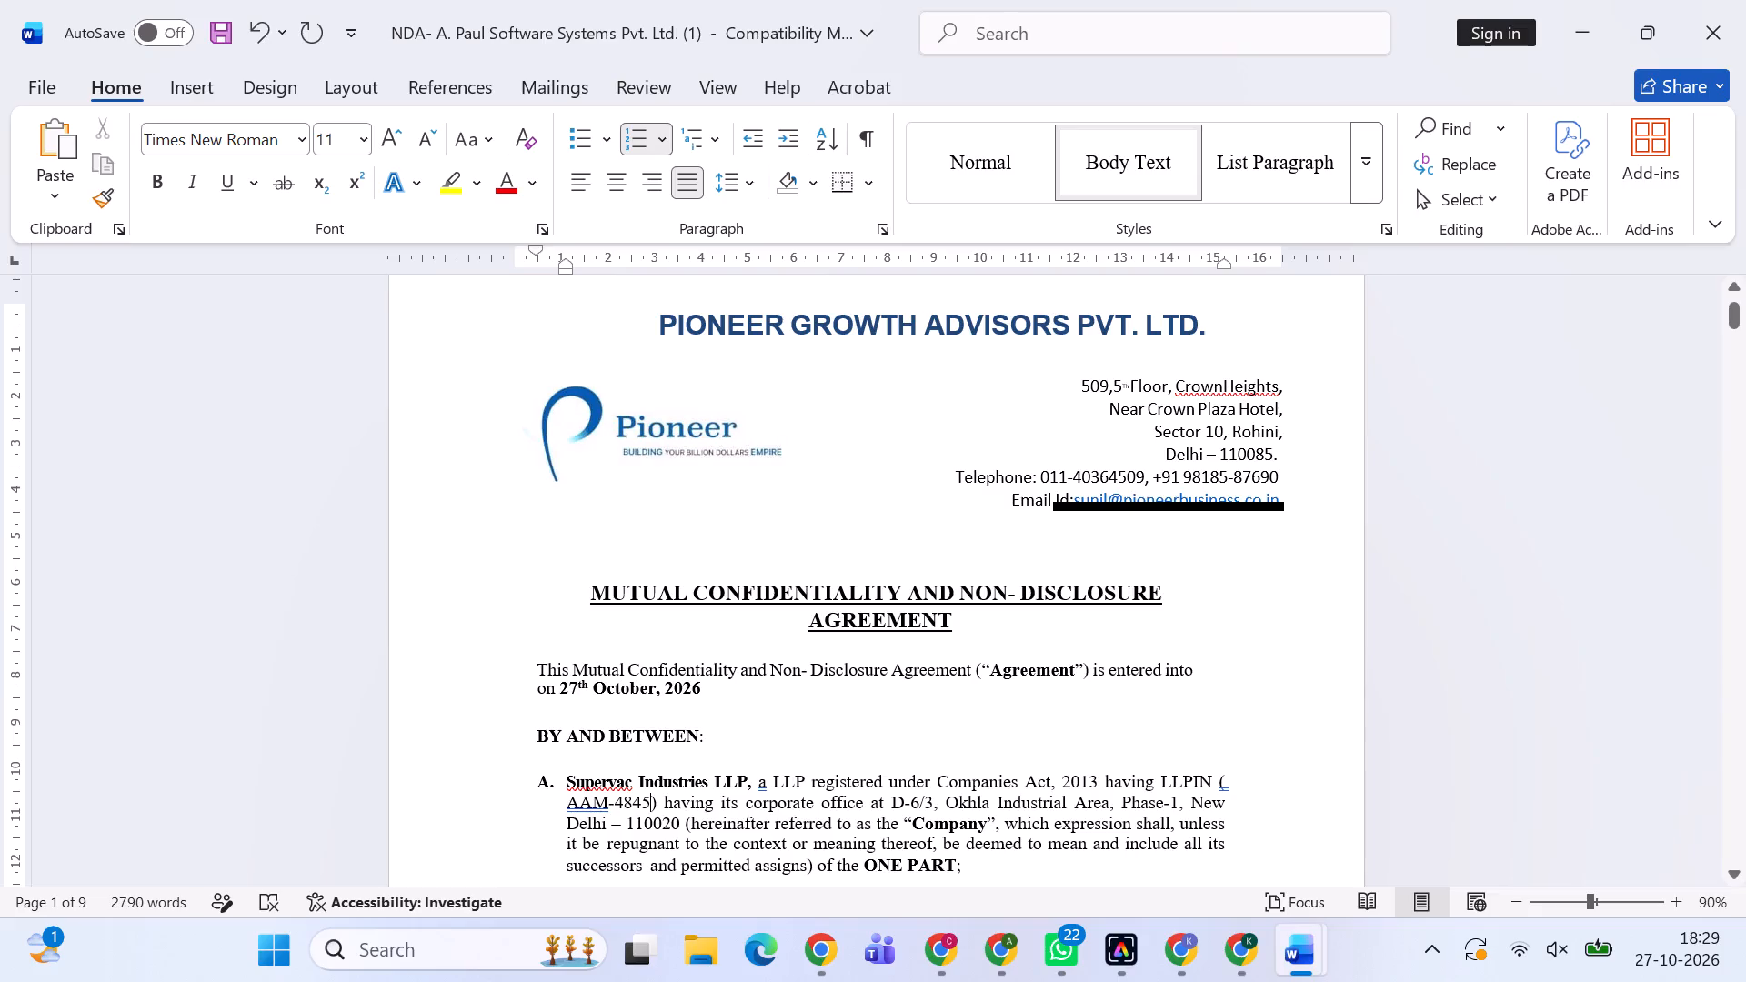
Look over the edited NDA's opening pages and start saving the document as a separate copy.
scroll(1016, 821, down, 1)
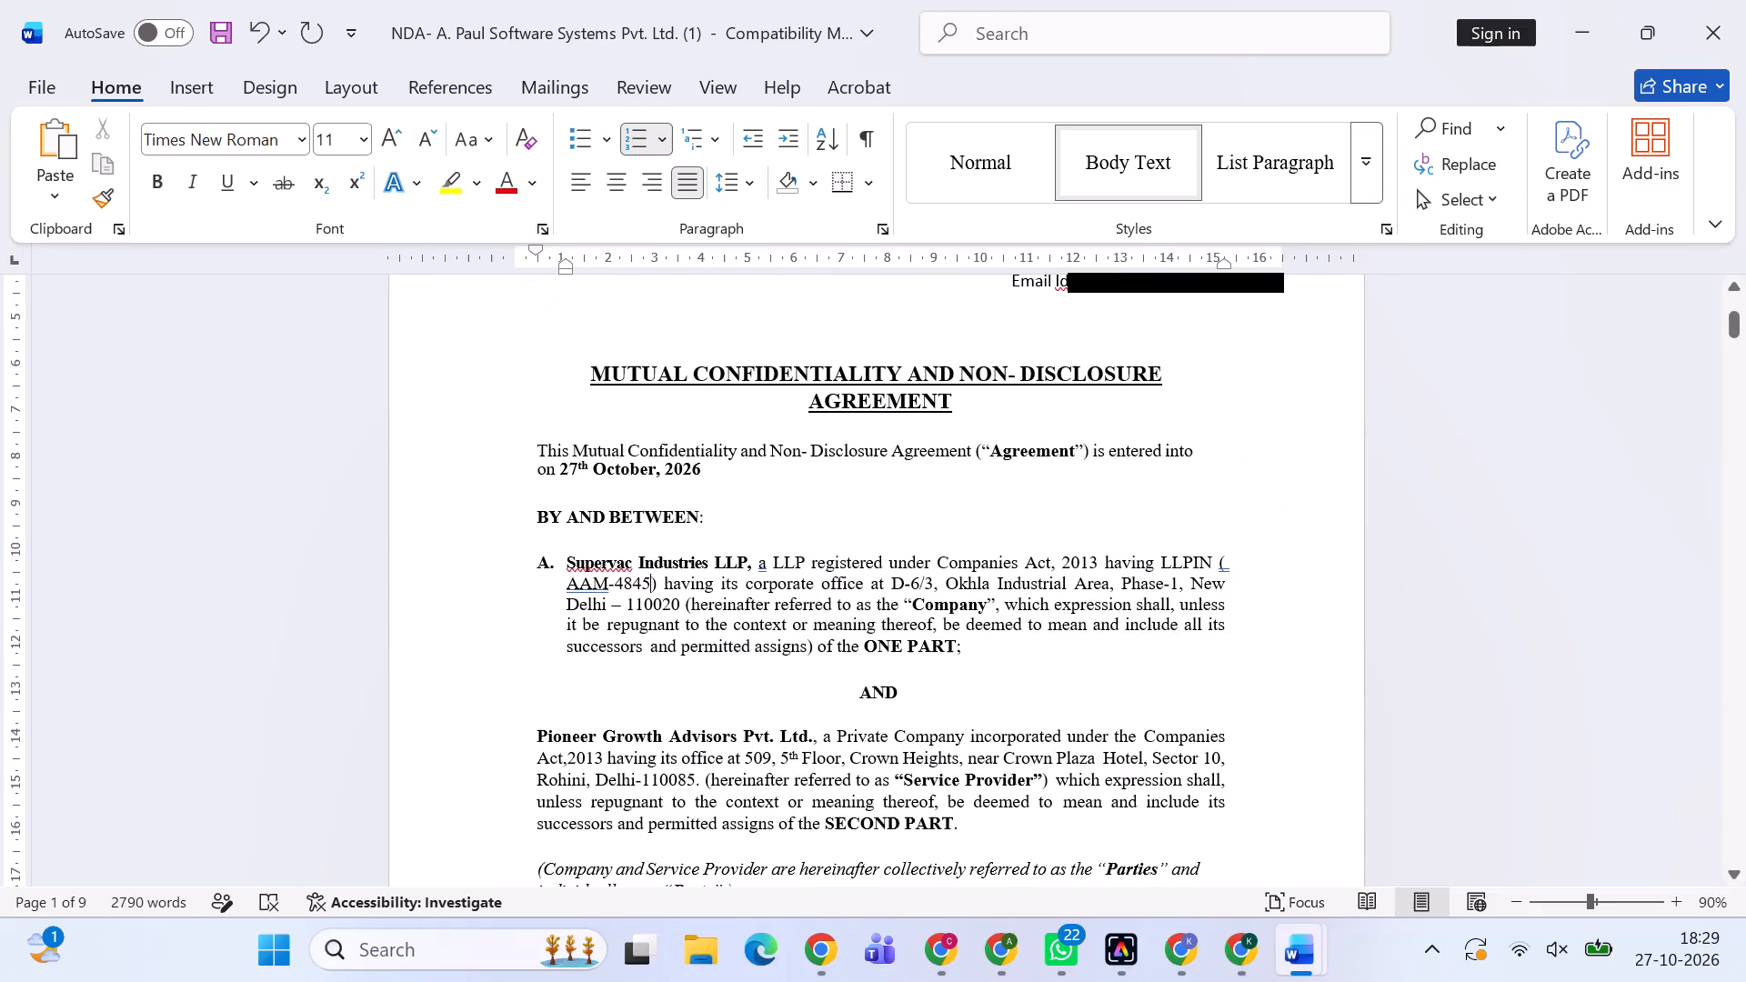
scroll(979, 784, down, 8)
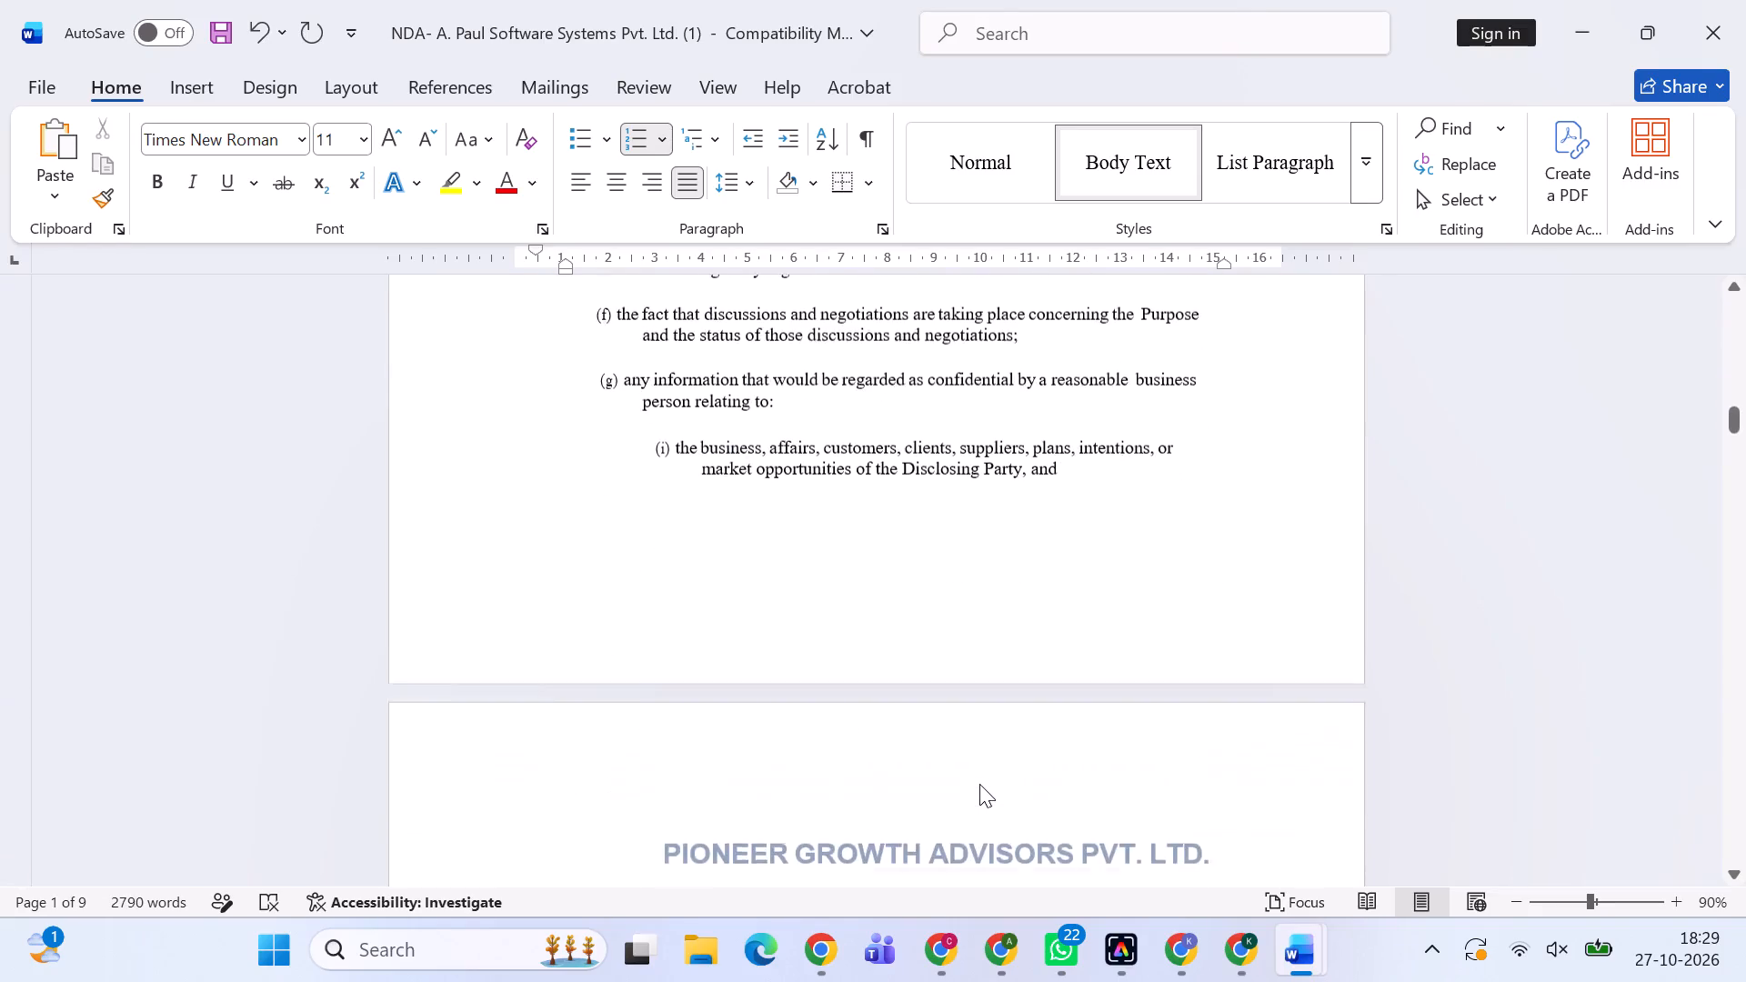
scroll(979, 784, up, 2)
scroll(883, 696, up, 2)
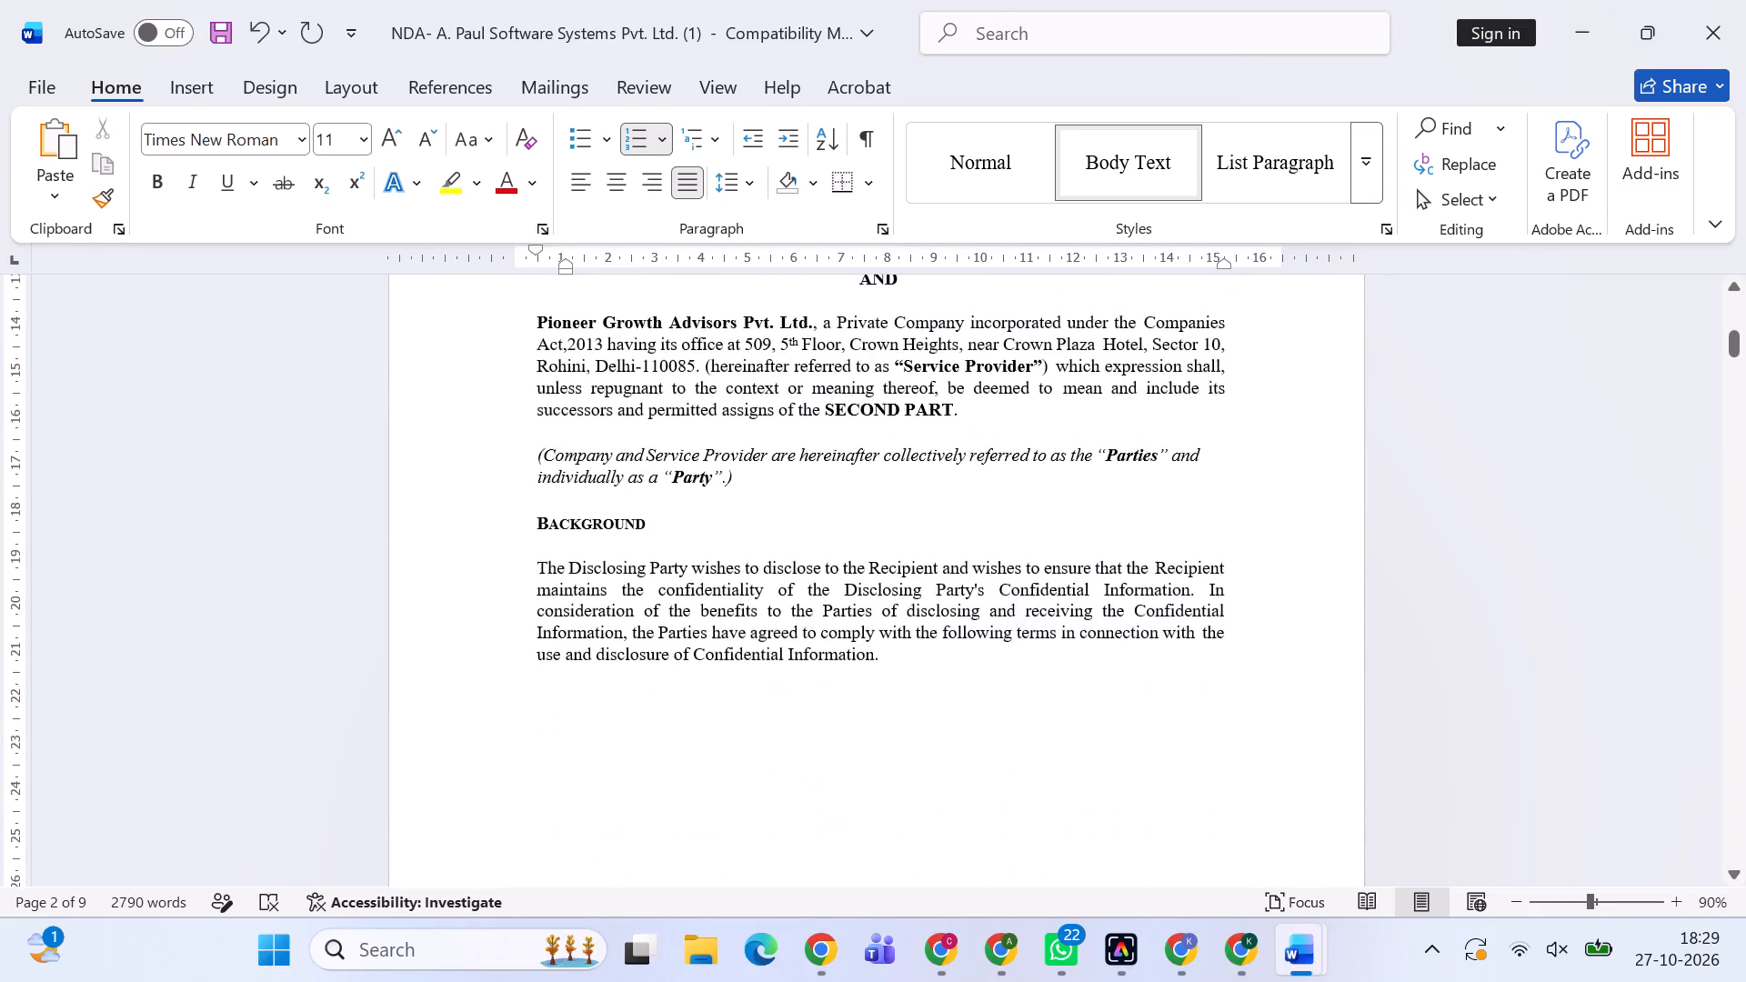
scroll(801, 528, up, 3)
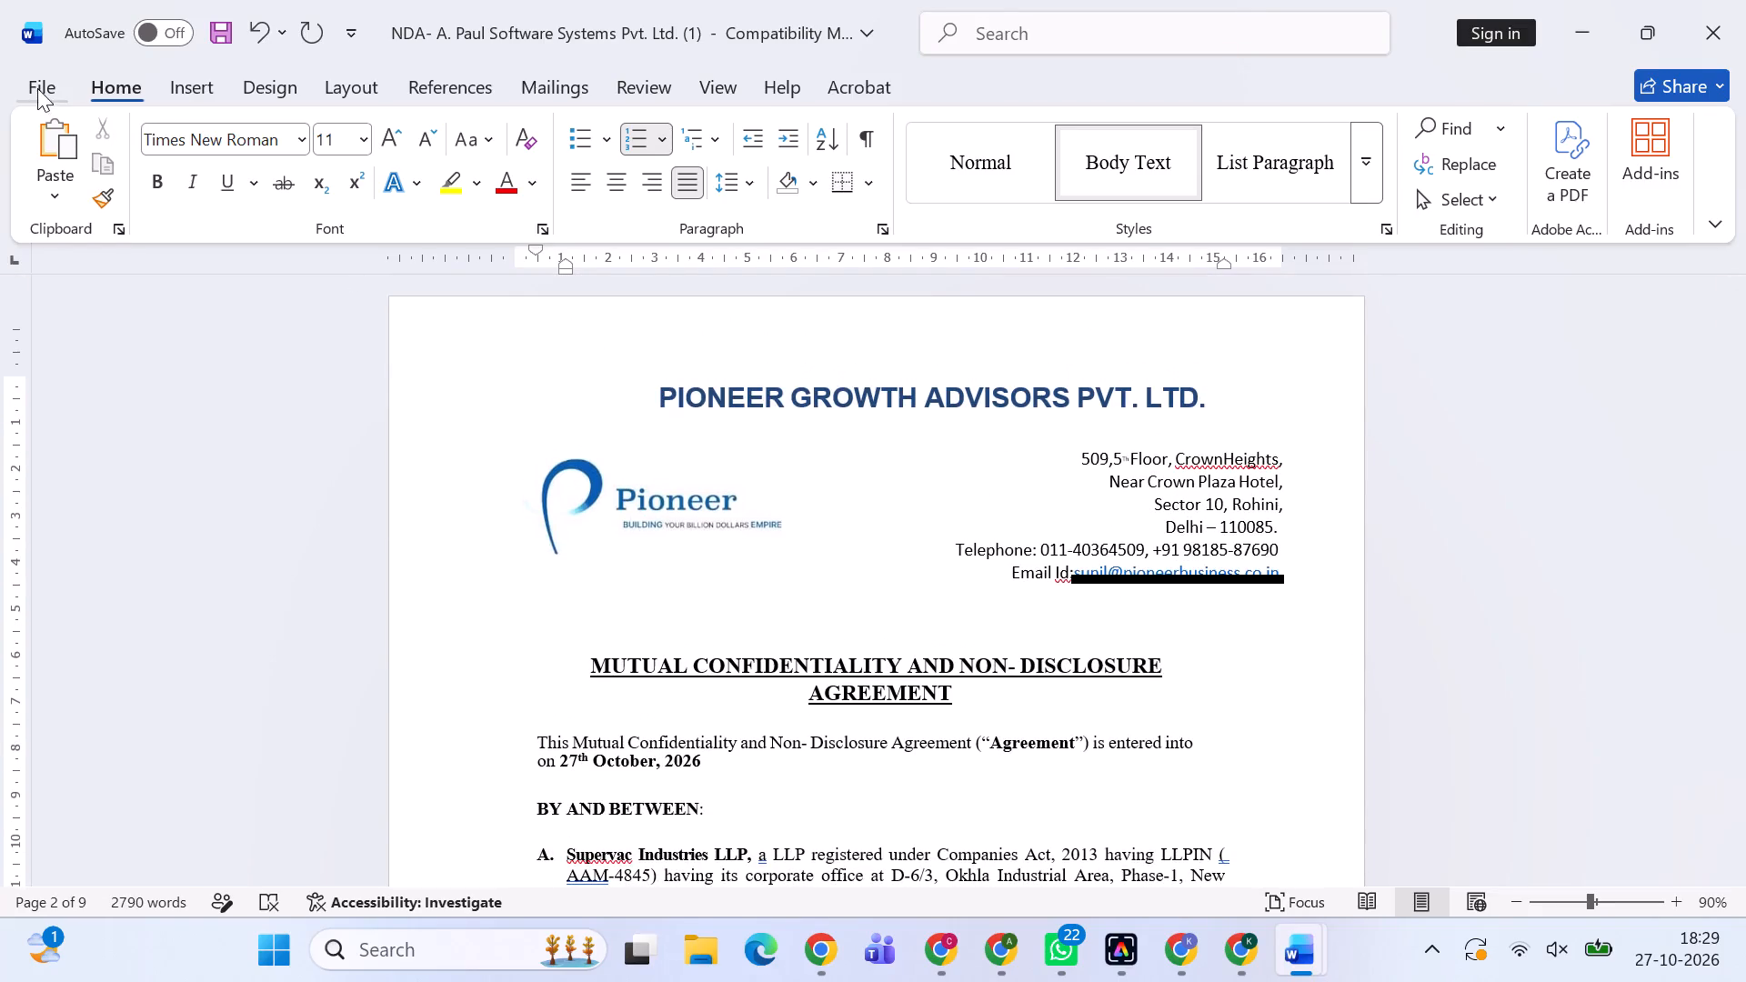
click(37, 88)
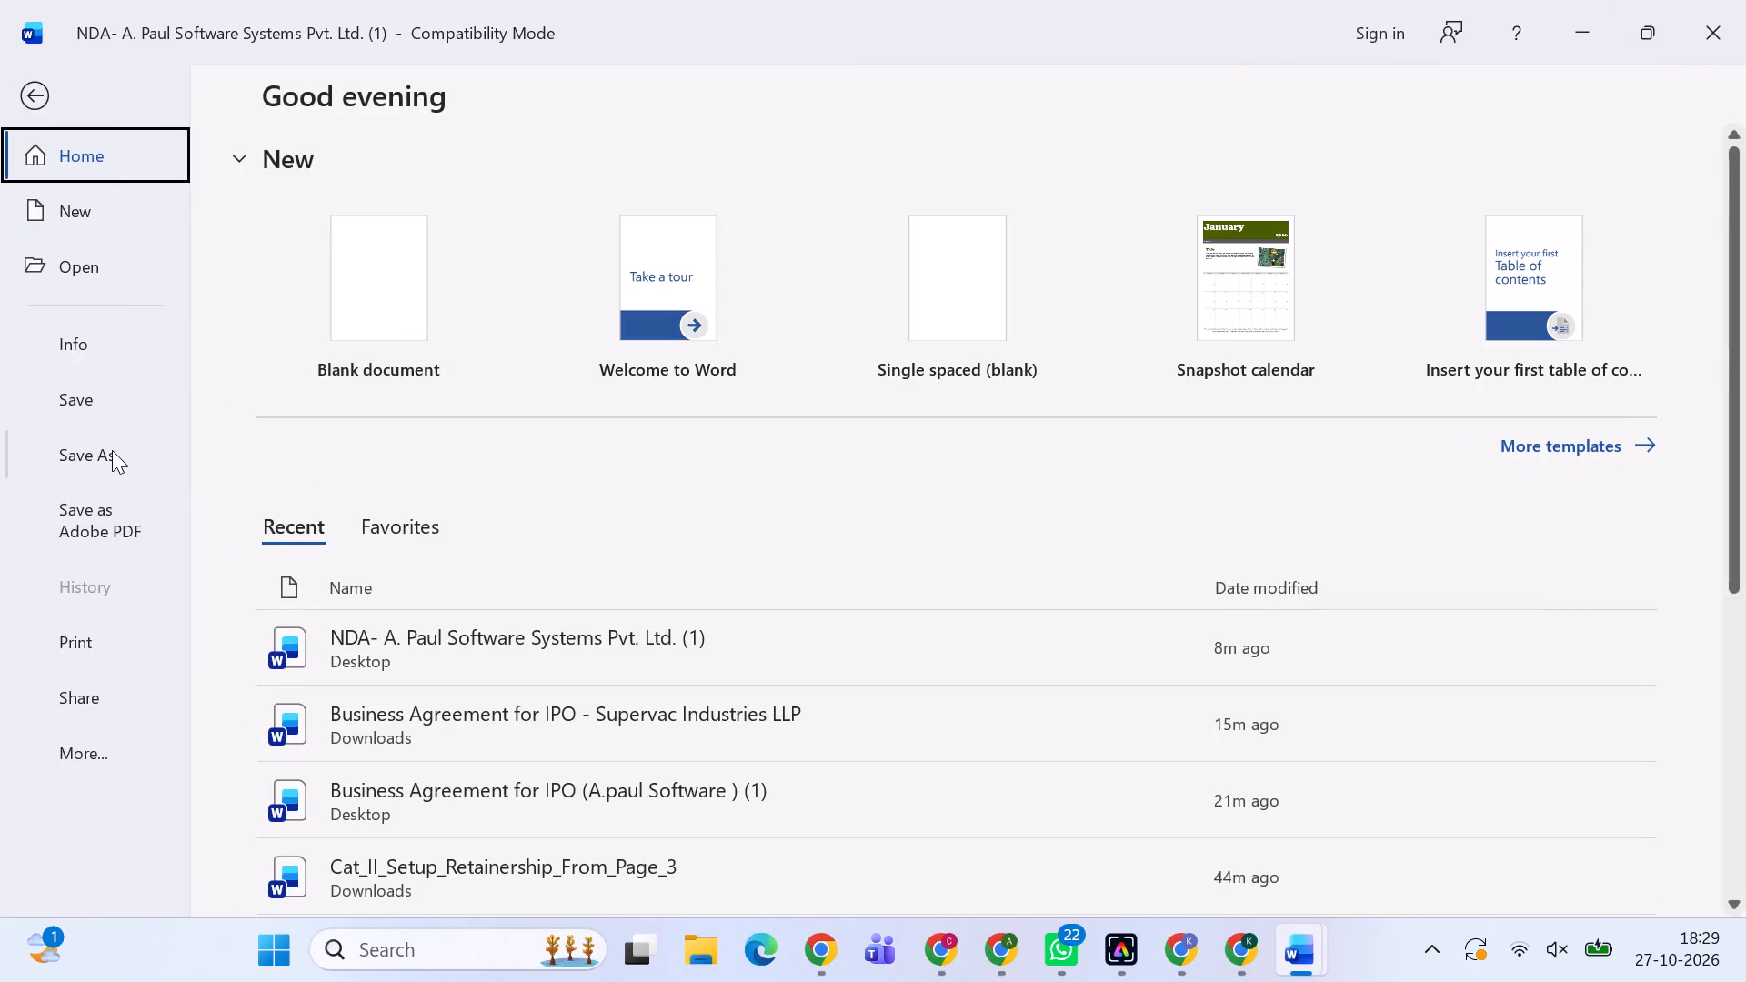
click(114, 448)
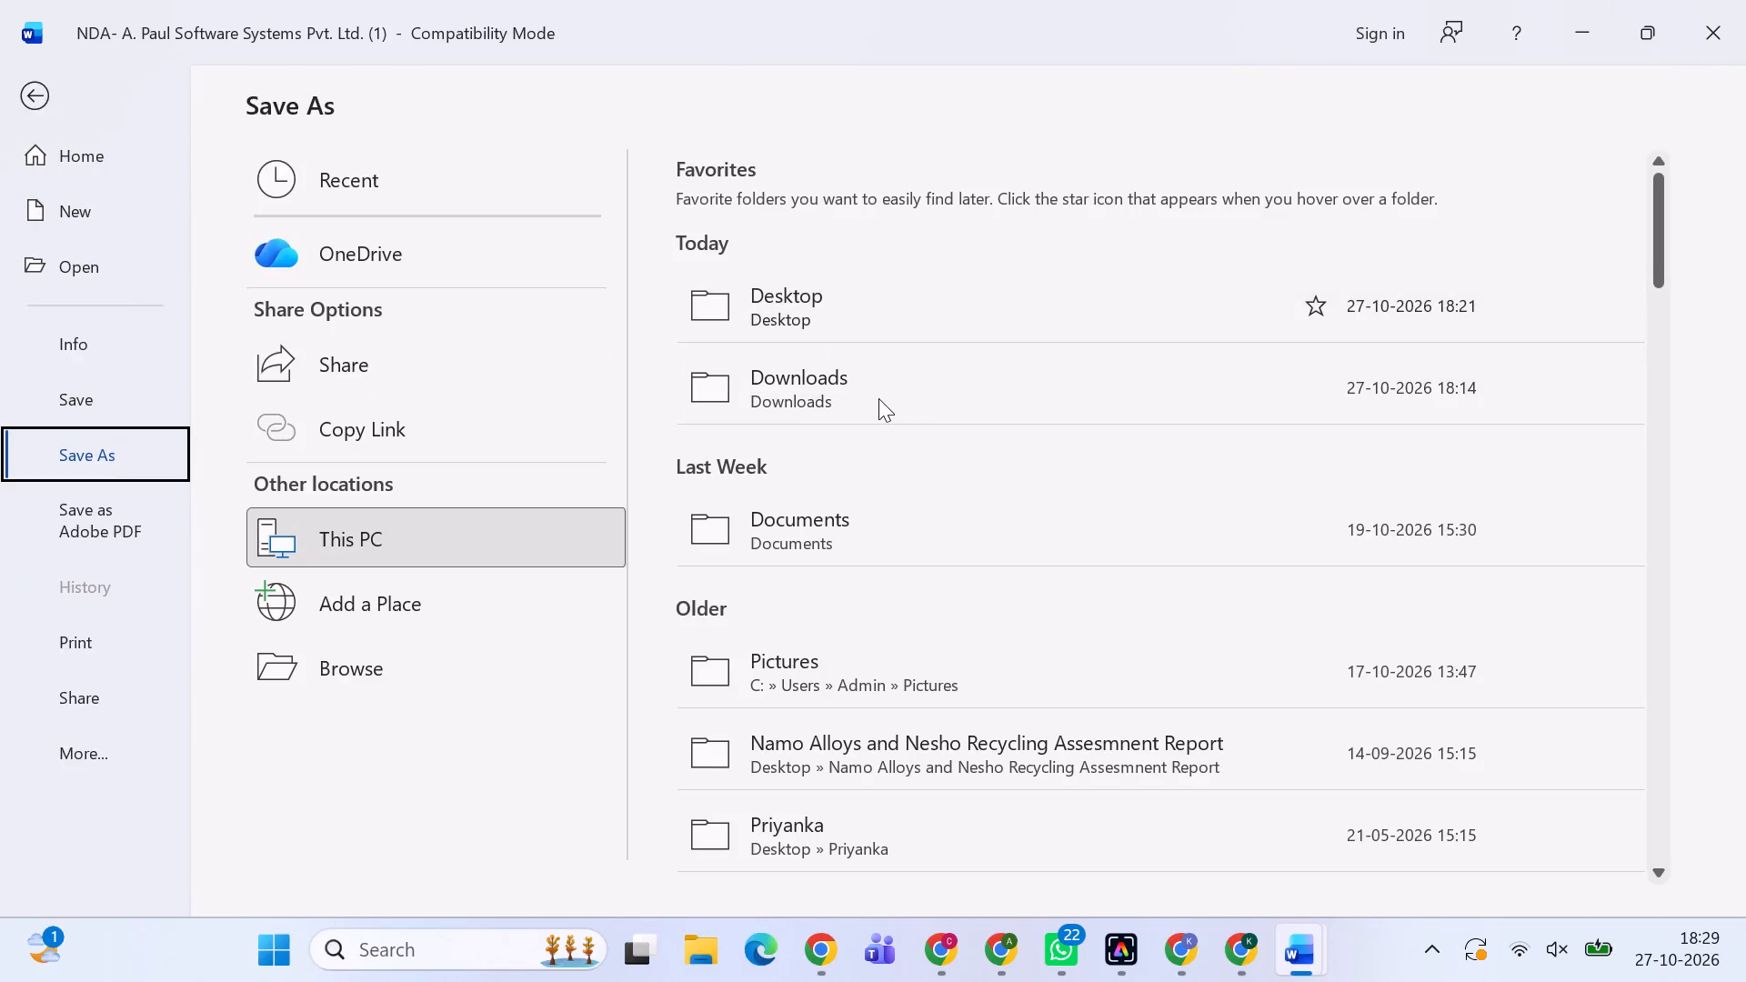
Save the NDA in the Downloads folder as a Word document named "NDA- Supervac Industries LLP".
click(874, 398)
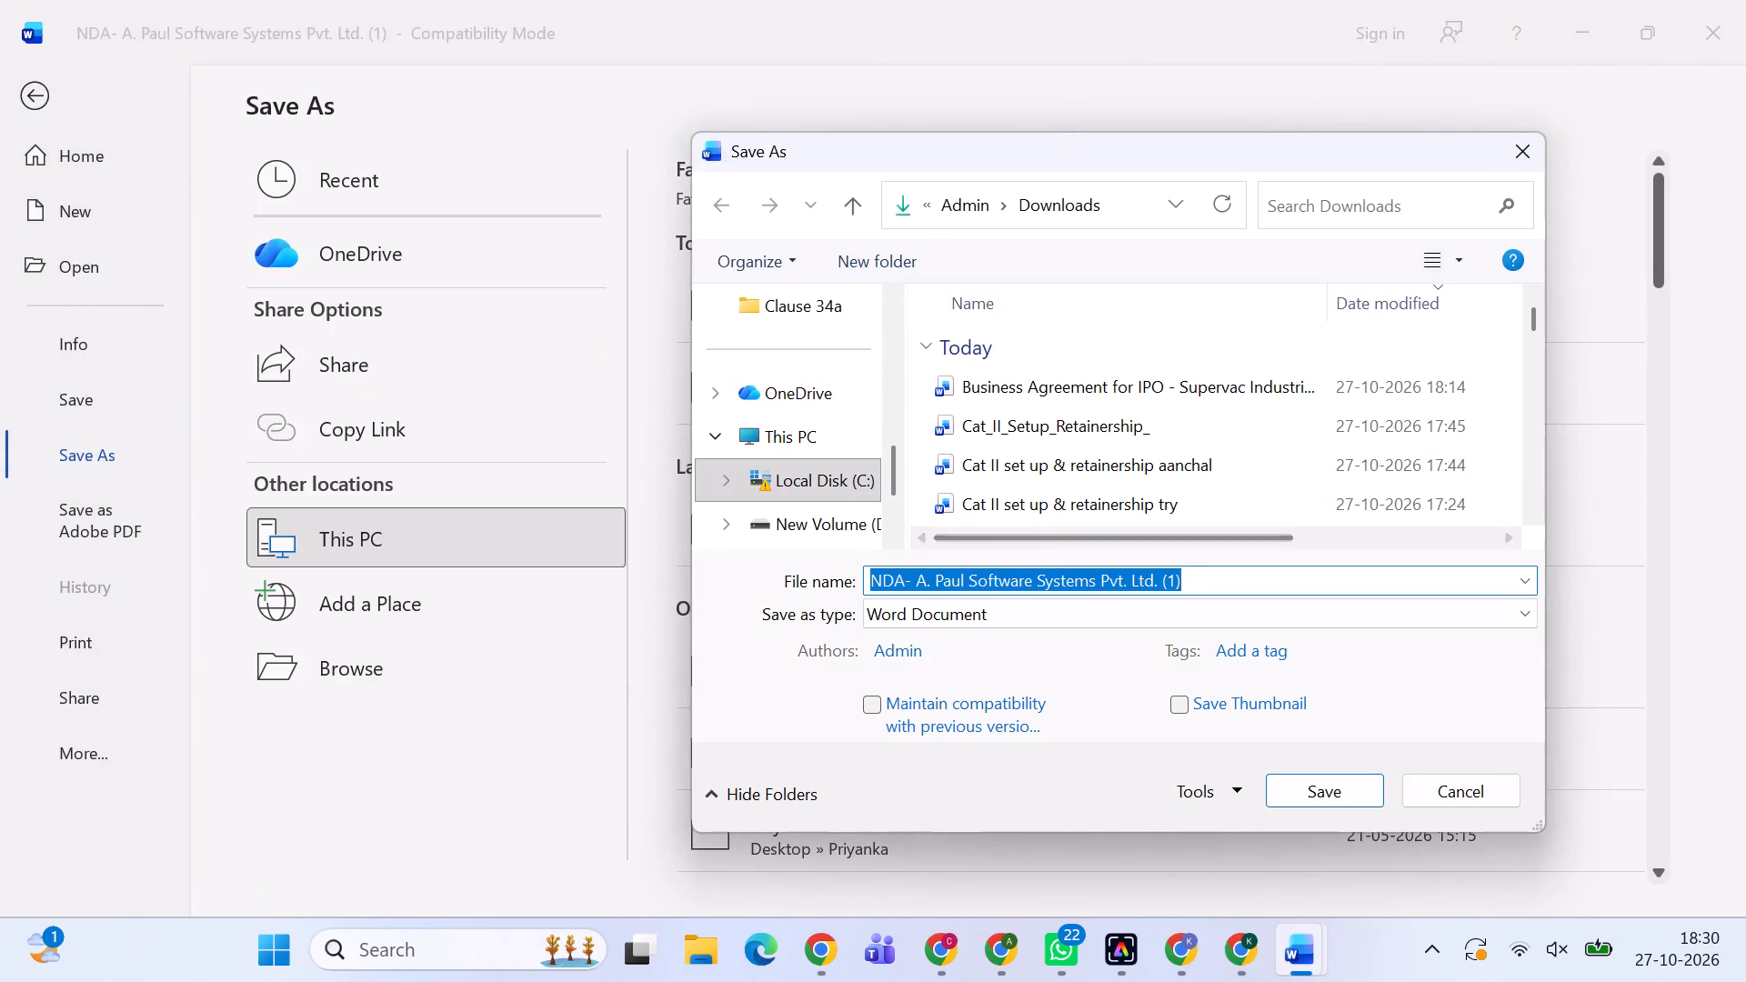
click(1196, 585)
key(BackSpace)
key(BackSpace)
key(BackSpace)
key(BackSpace)
key(BackSpace)
key(BackSpace)
key(BackSpace)
key(BackSpace)
key(BackSpace)
key(BackSpace)
key(BackSpace)
key(BackSpace)
key(BackSpace)
key(BackSpace)
key(BackSpace)
key(BackSpace)
key(BackSpace)
key(BackSpace)
key(BackSpace)
key(BackSpace)
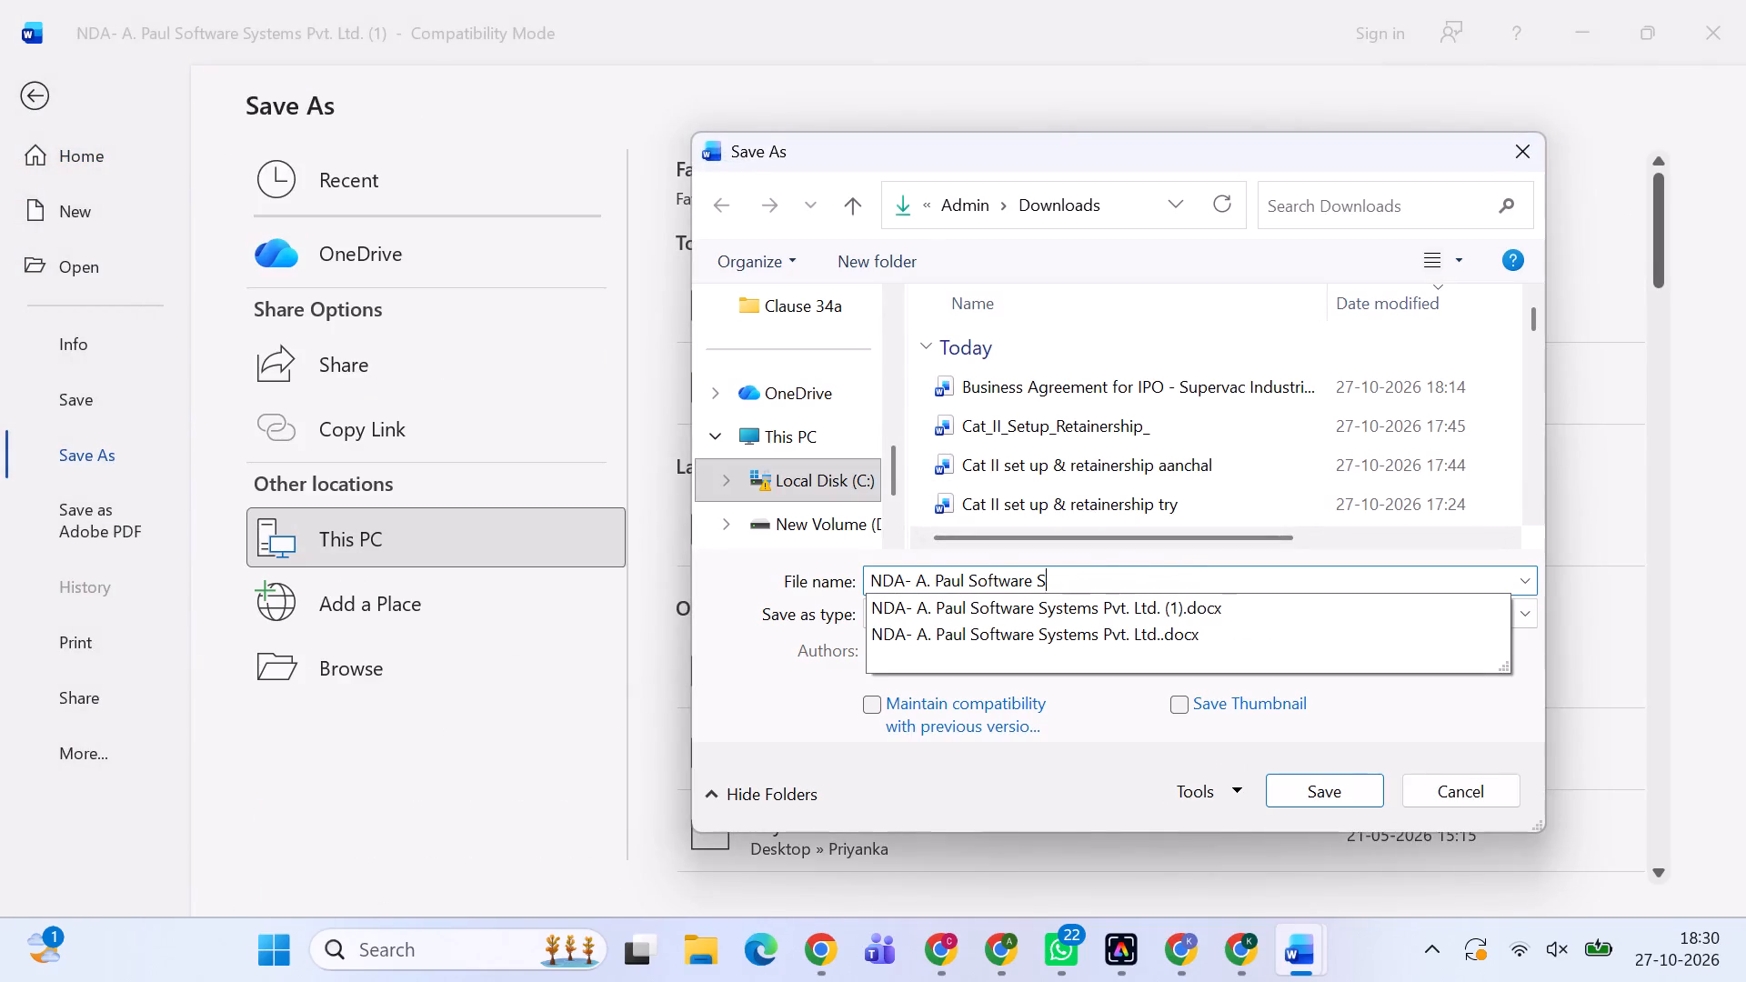
key(BackSpace)
key(BackSpace)
key(BackSpace)
key(BackSpace)
key(BackSpace)
key(BackSpace)
key(BackSpace)
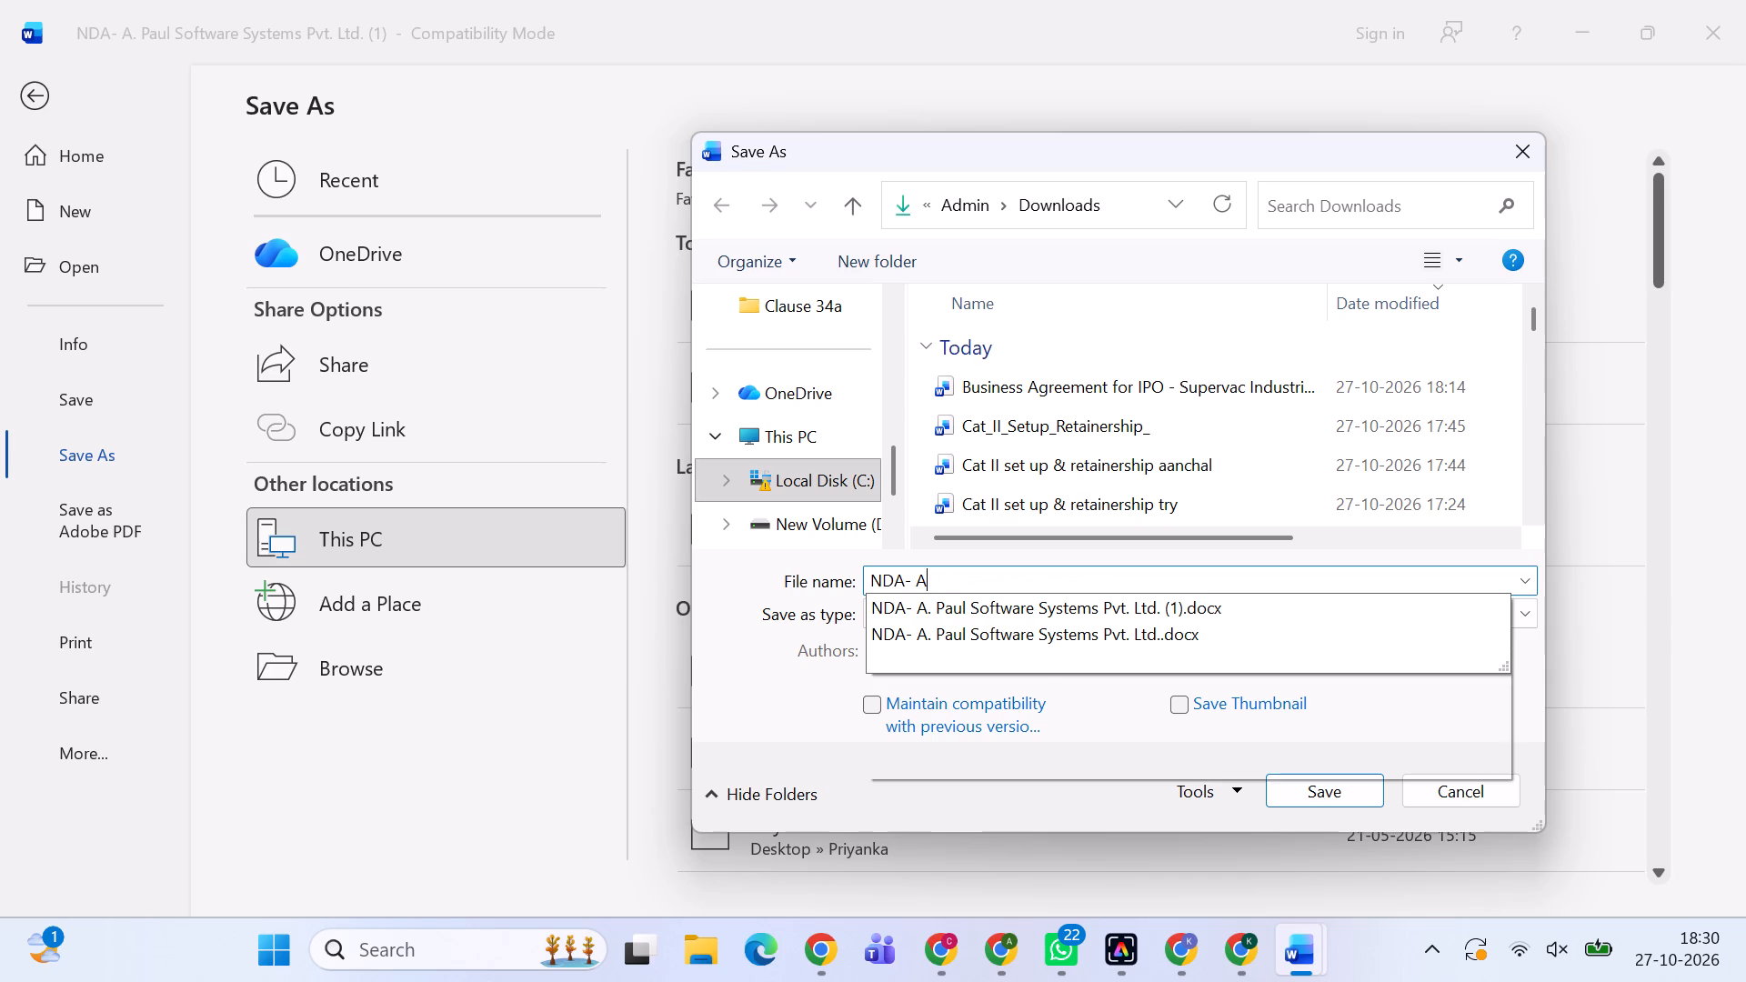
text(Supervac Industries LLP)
click(1342, 791)
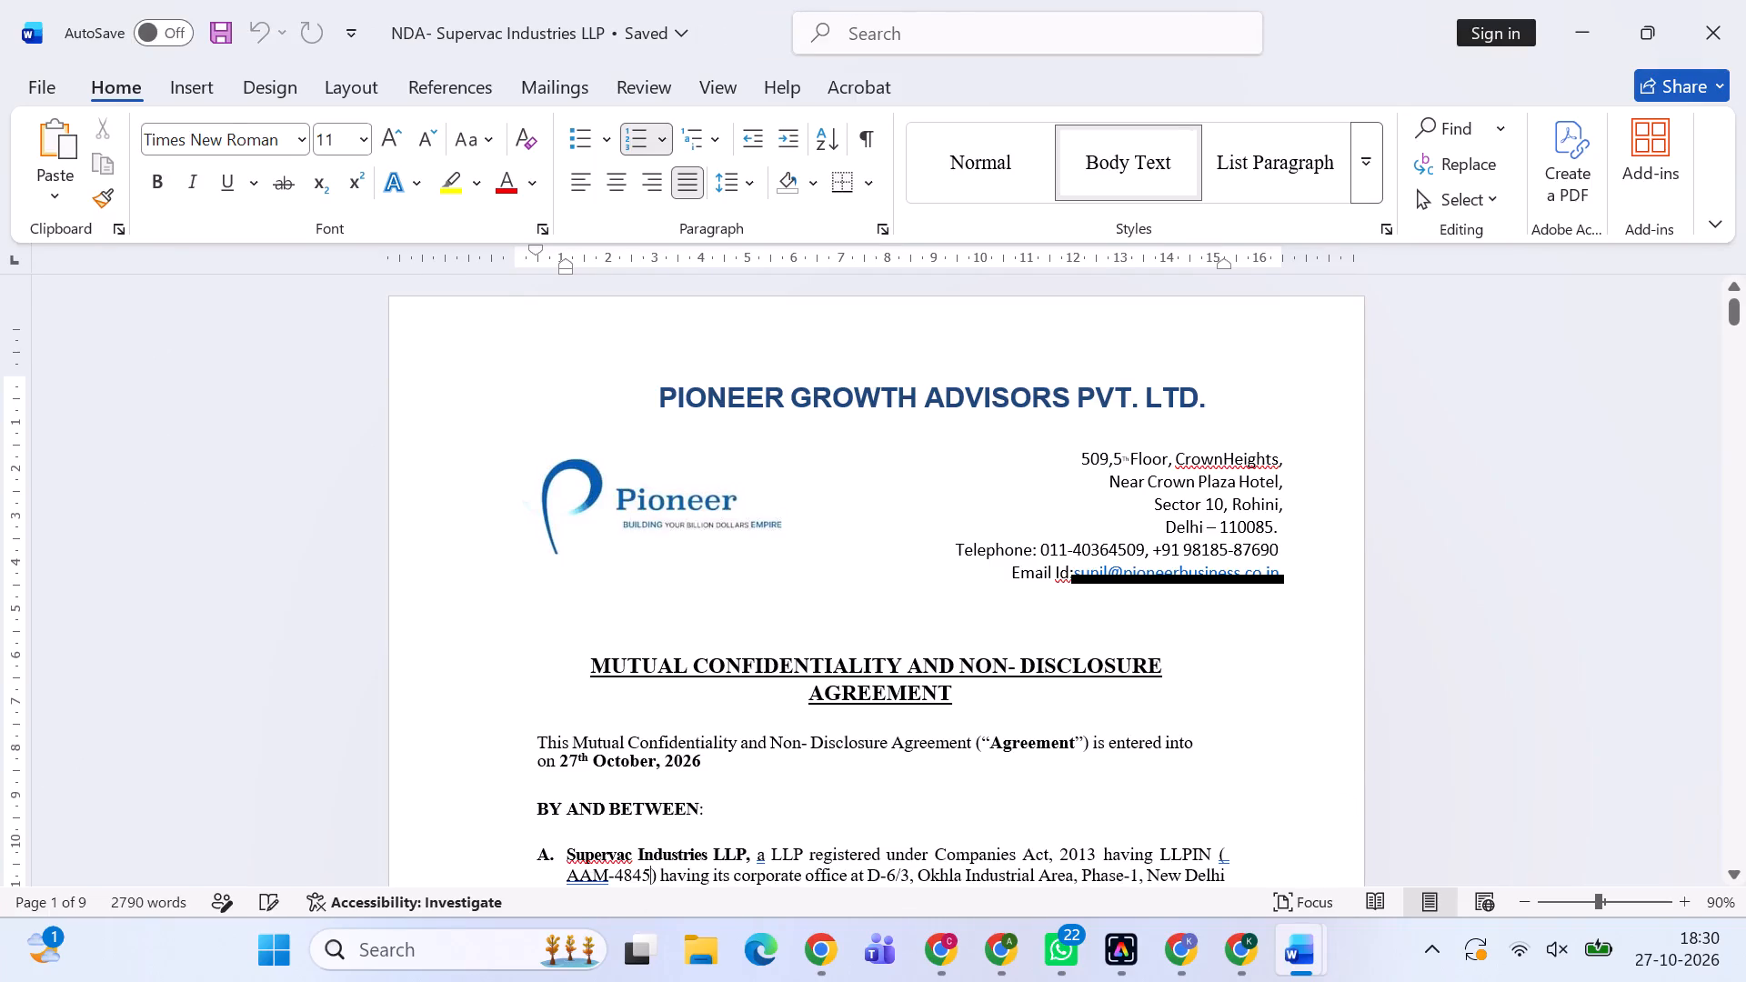
In Gmail, attach "NDA- Supervac Industries LLP.docx" from Downloads to the draft "Proposal For IPO Planning", recheck the message and minimise it.
click(946, 931)
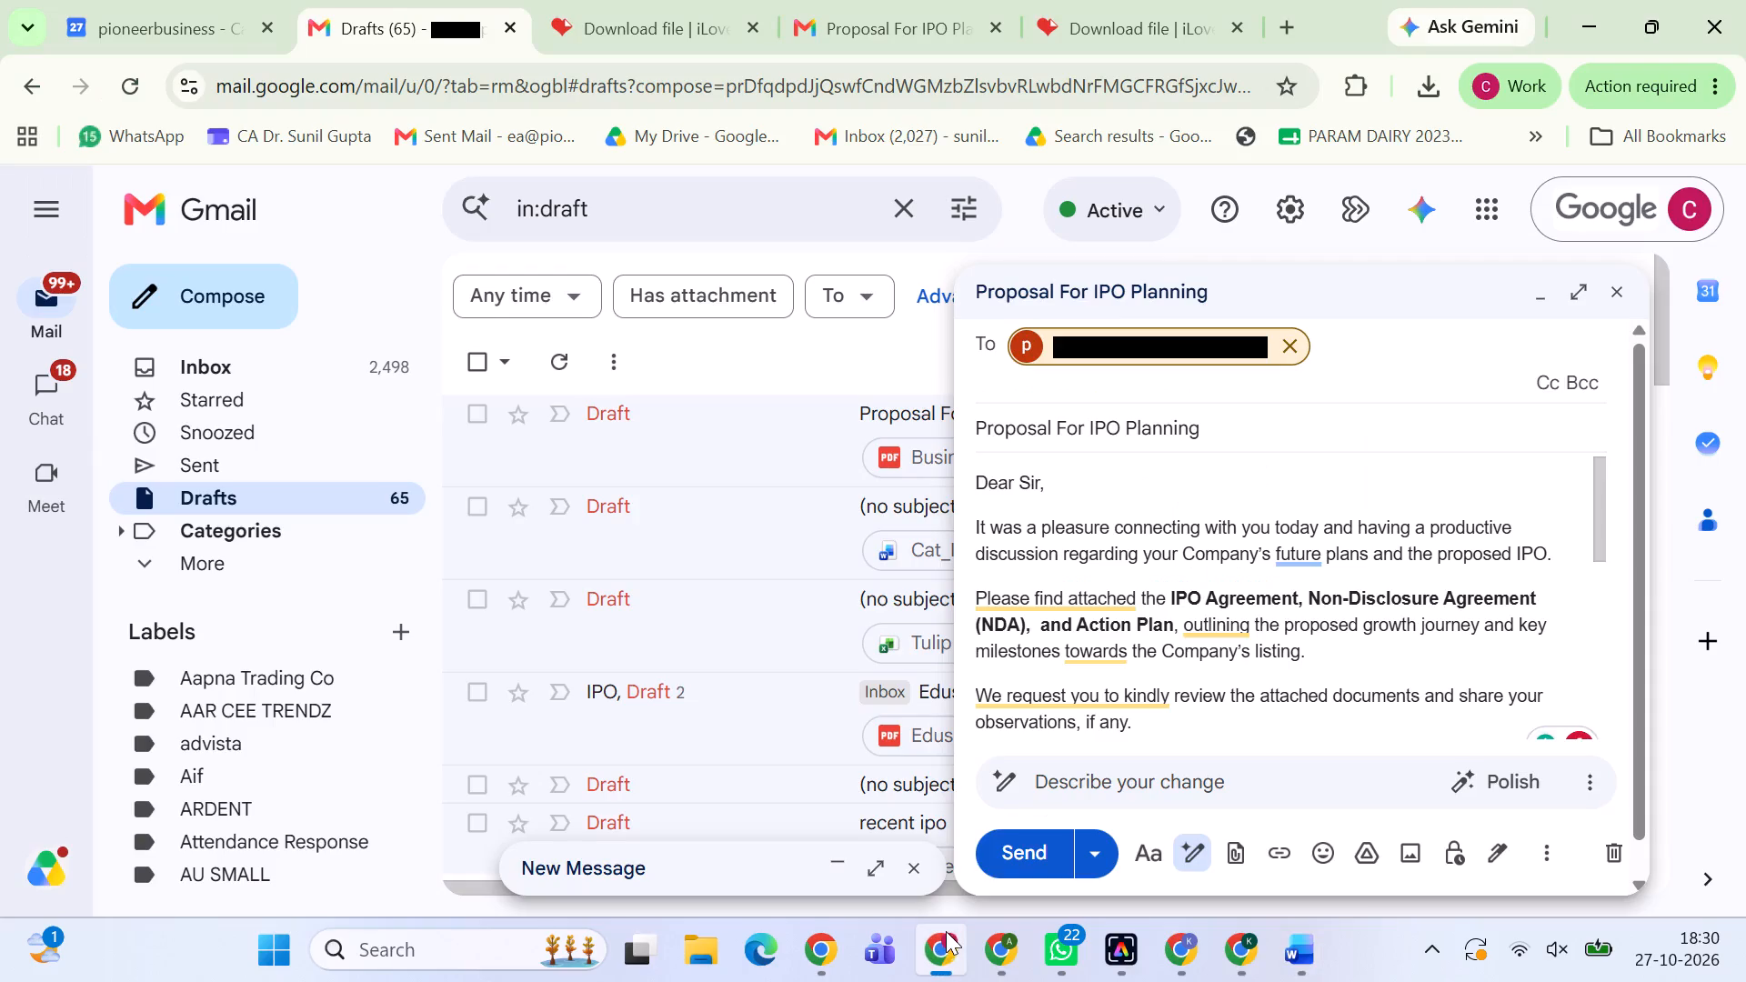
click(1577, 292)
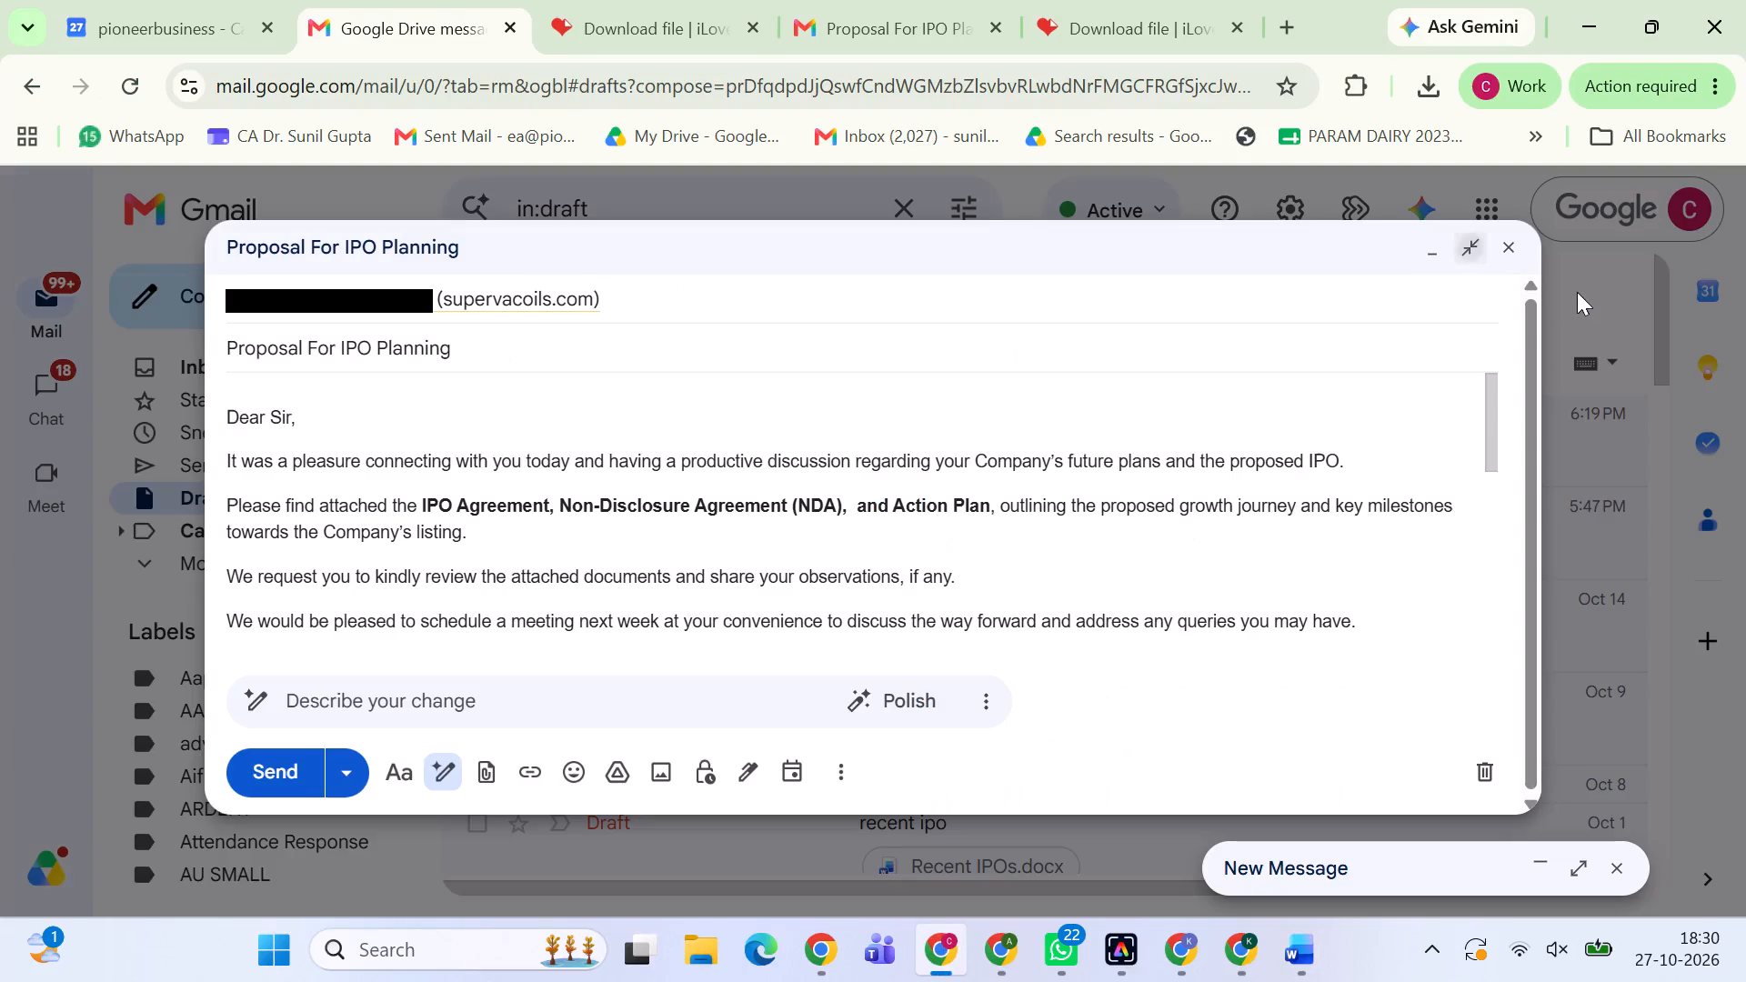
scroll(657, 525, down, 3)
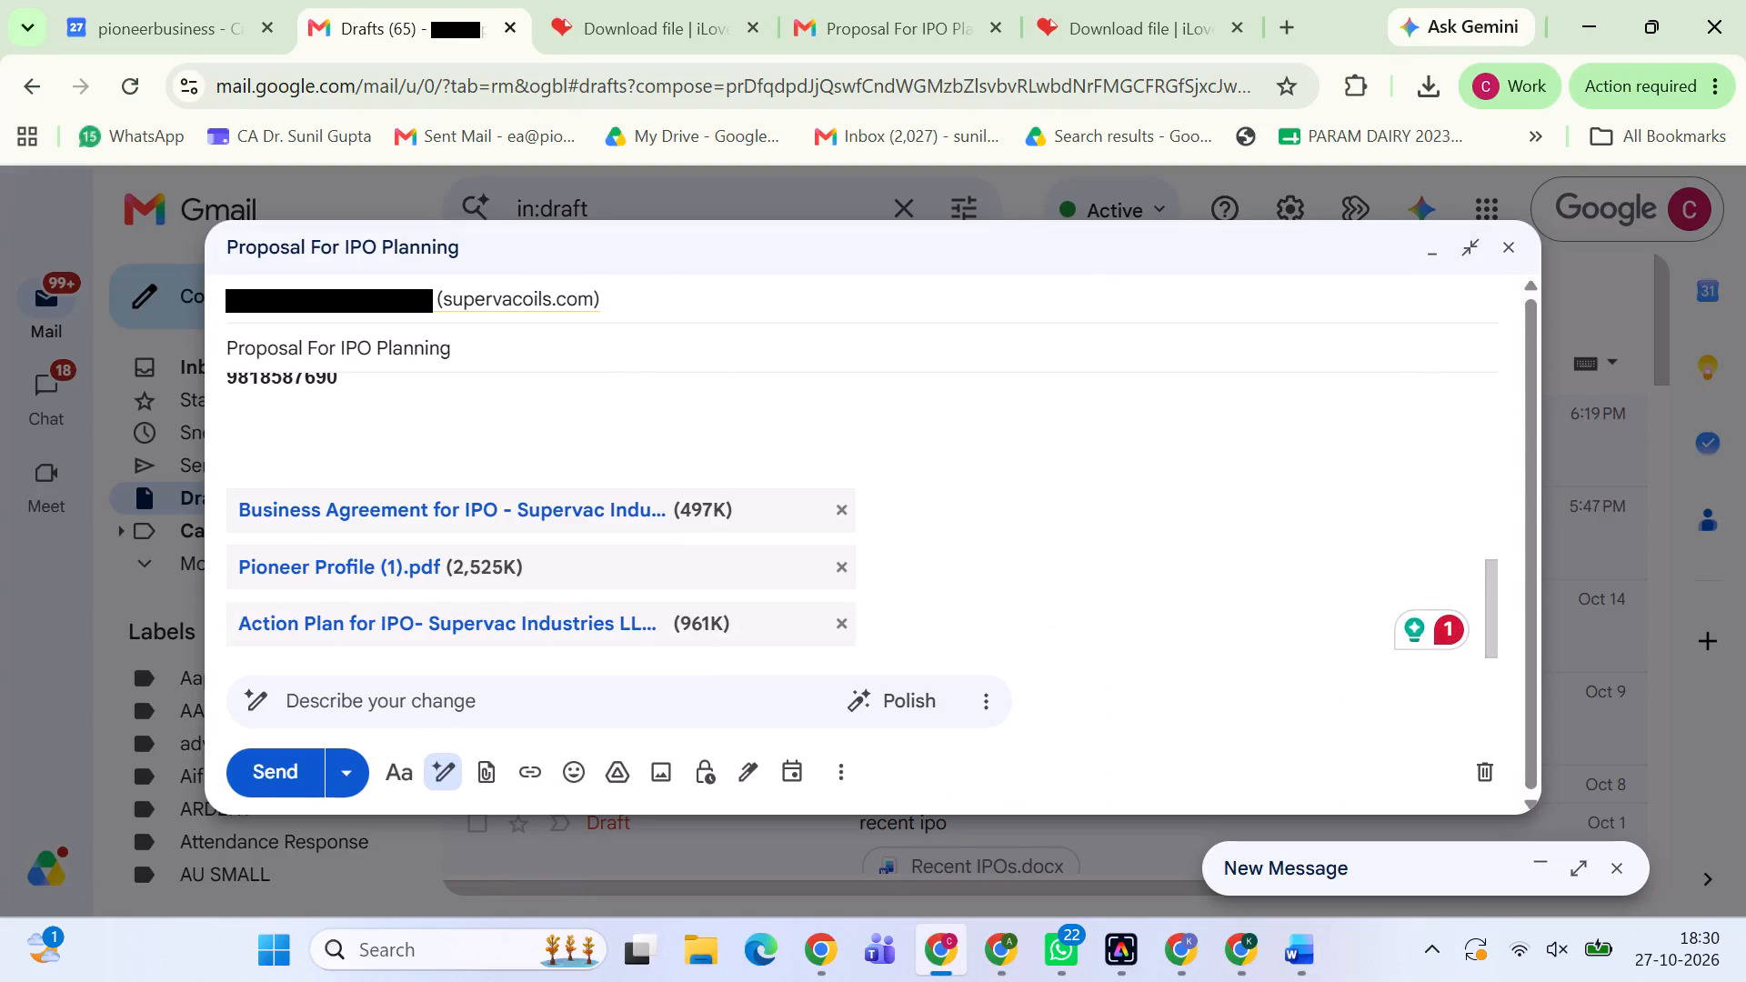
click(497, 772)
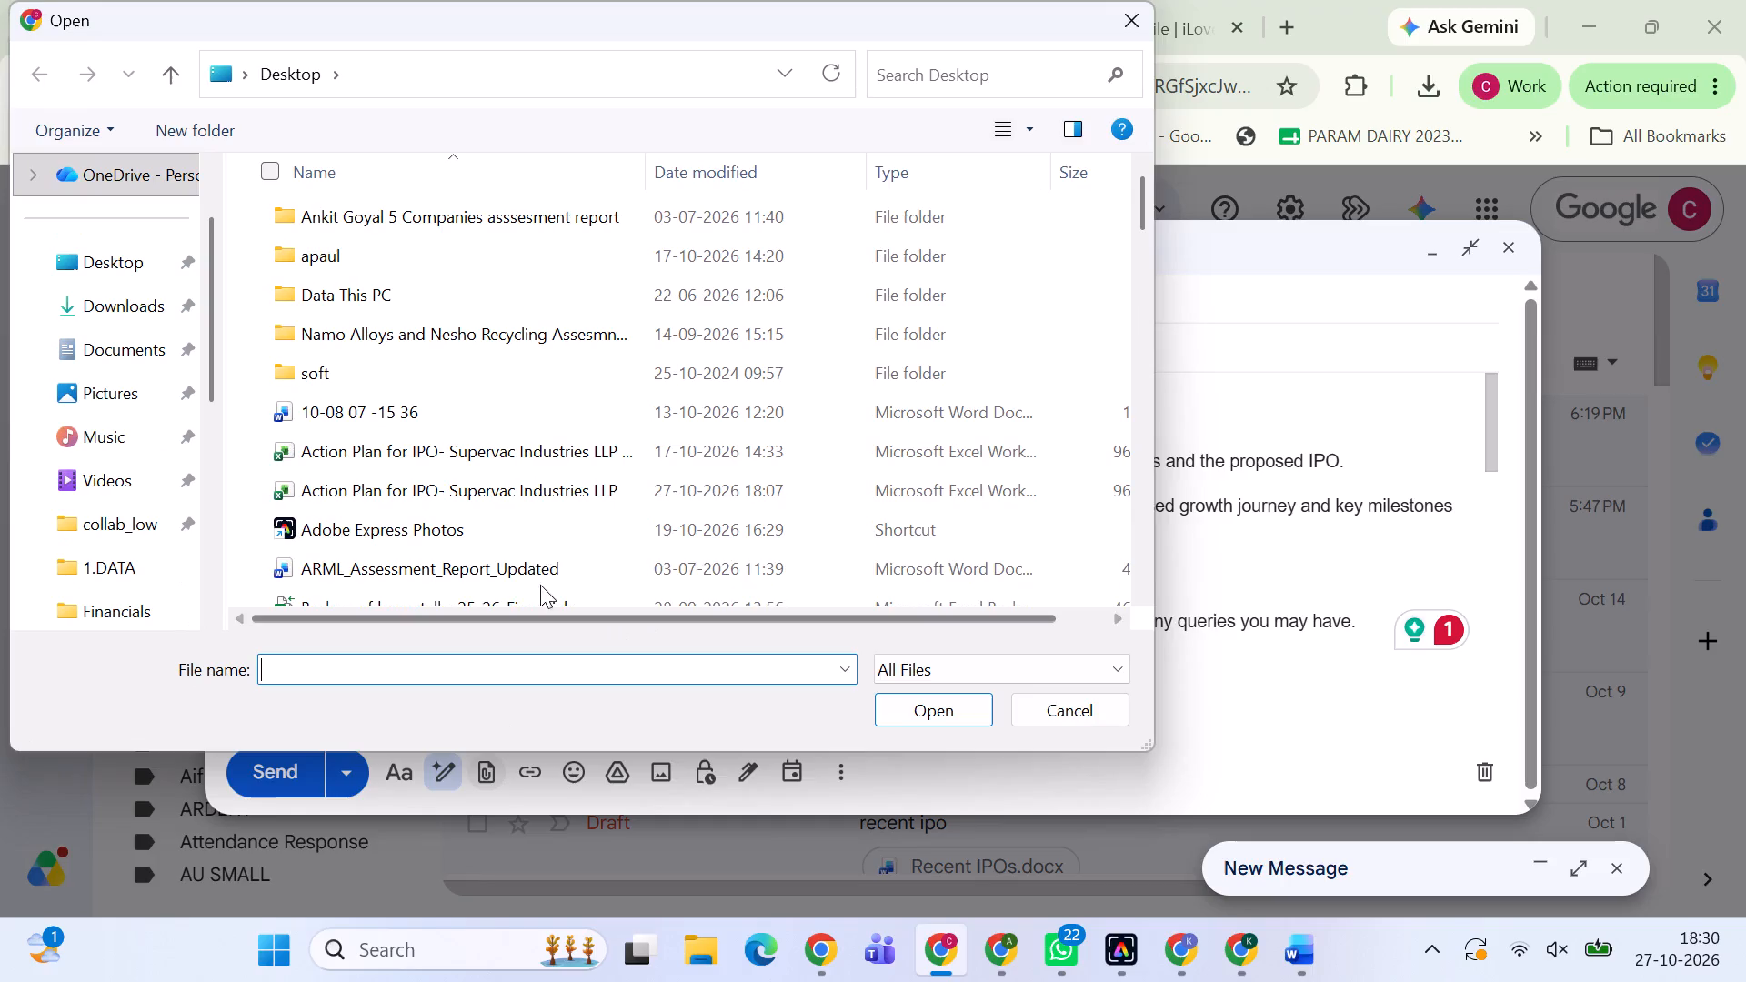
click(834, 666)
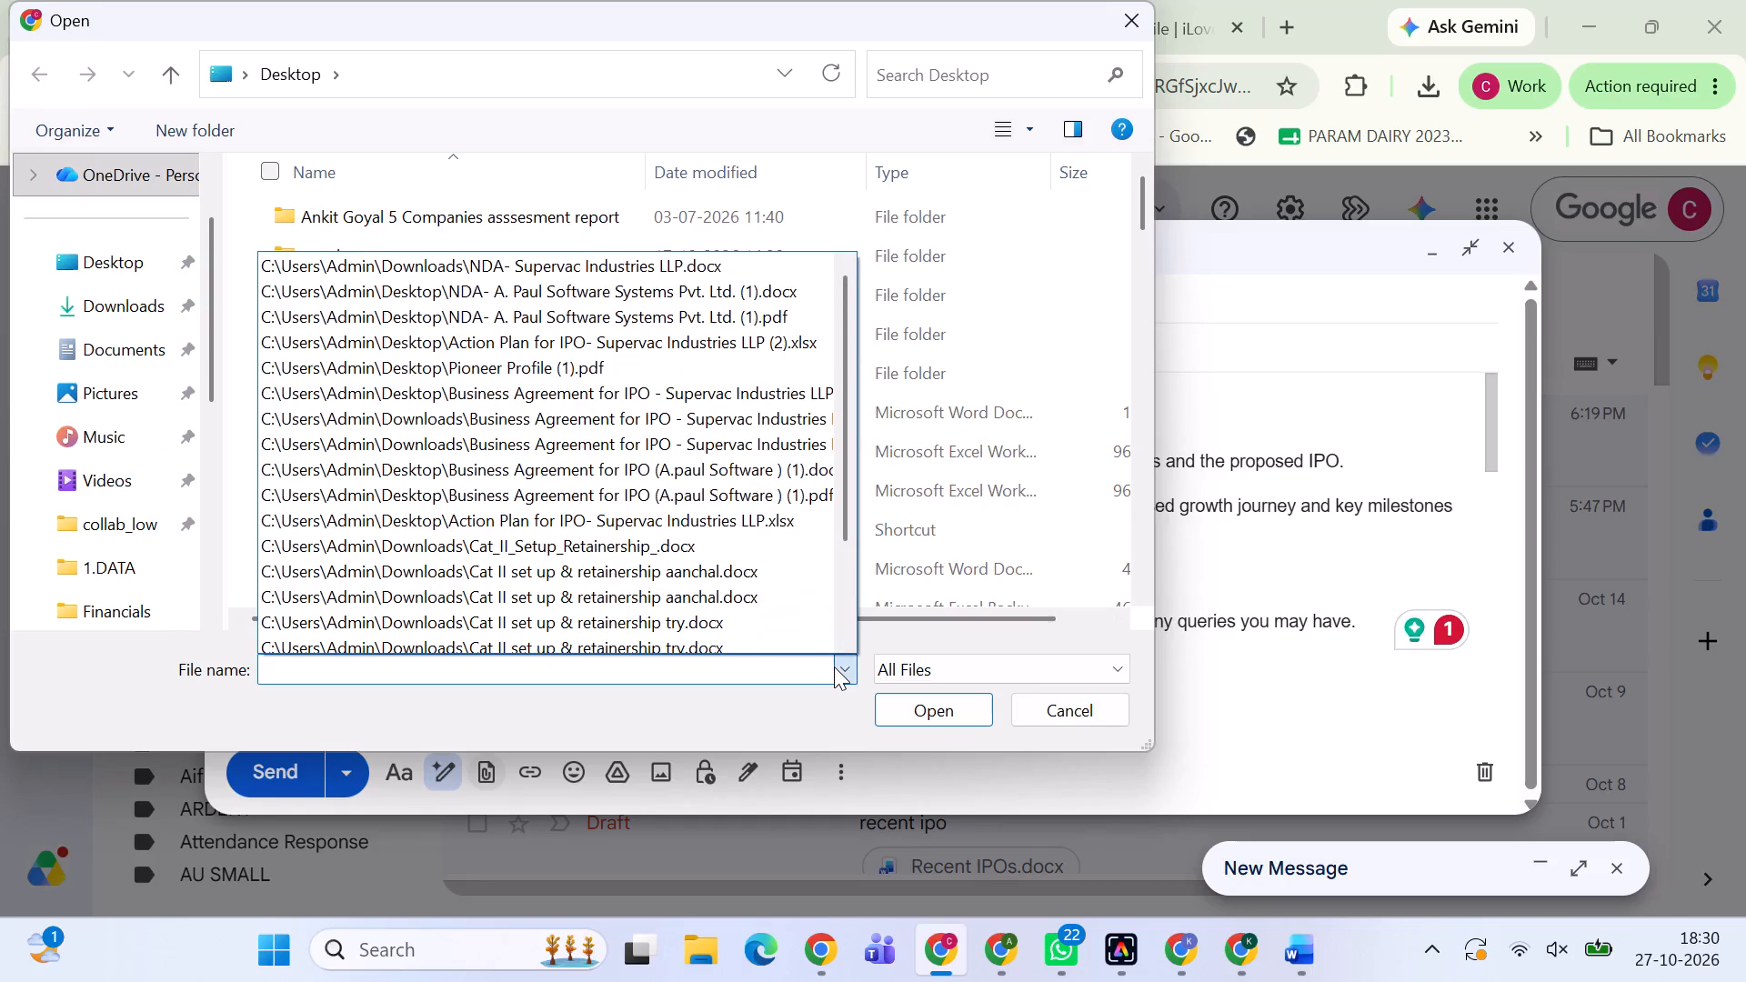
click(695, 265)
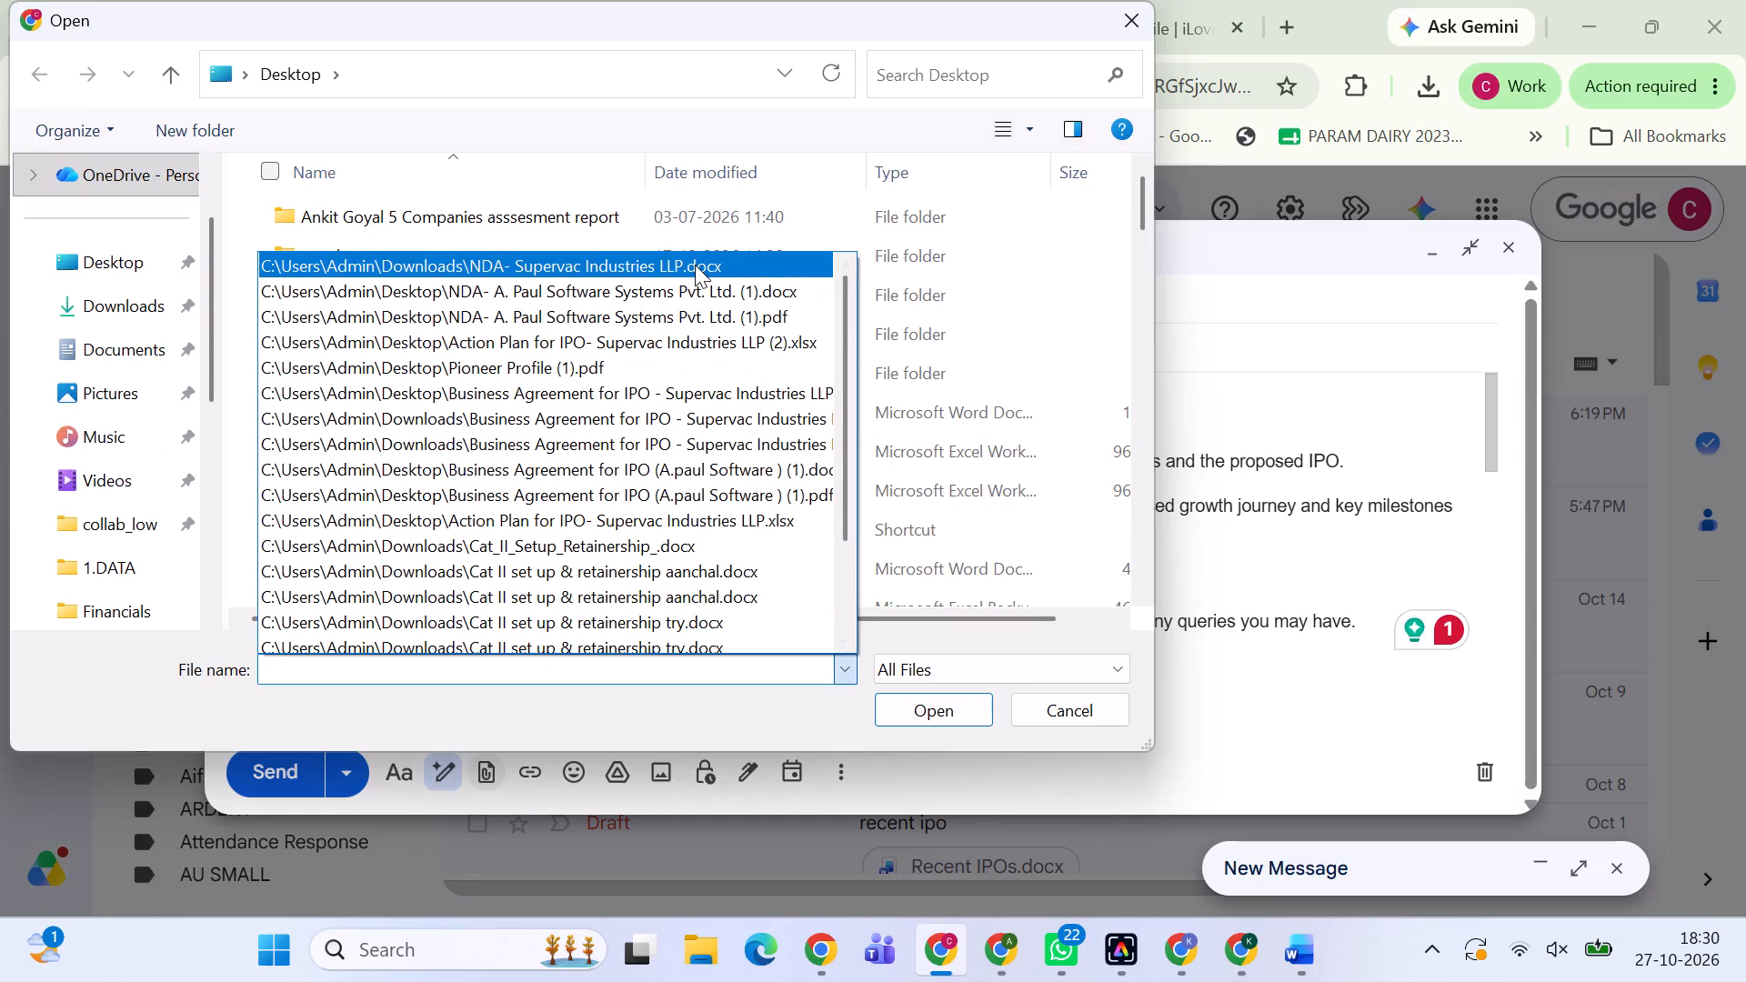
key(Return)
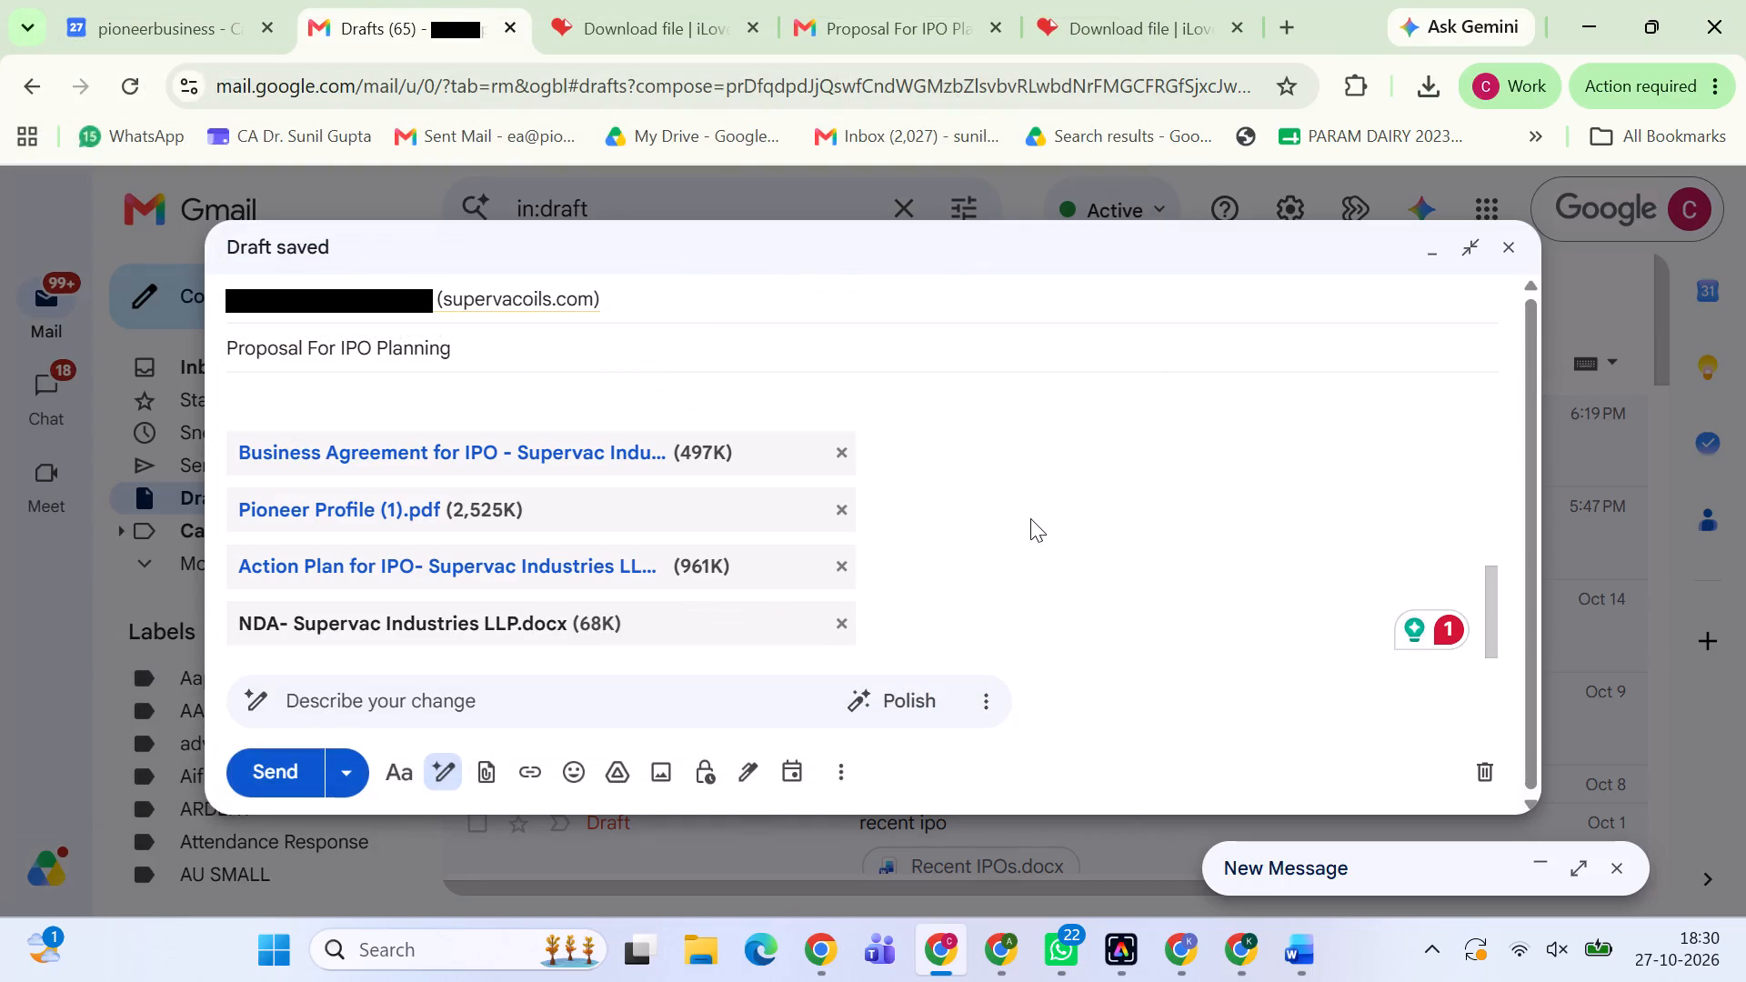
scroll(1030, 518, up, 1)
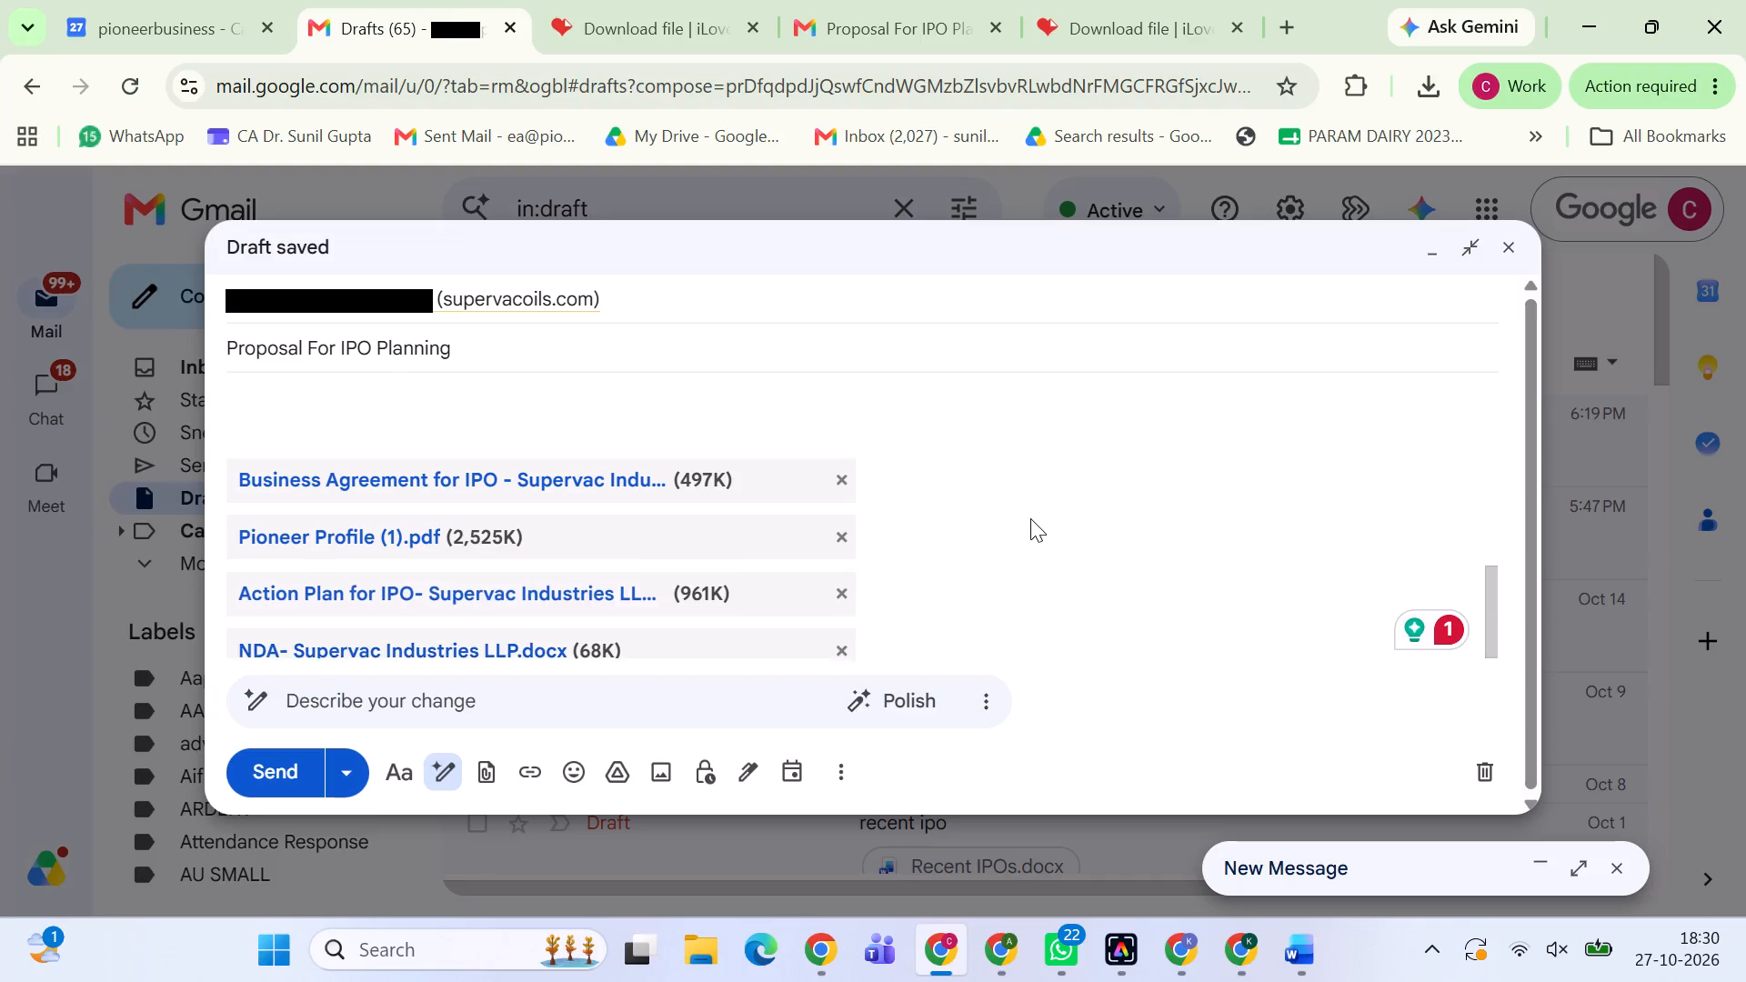
scroll(1030, 518, up, 3)
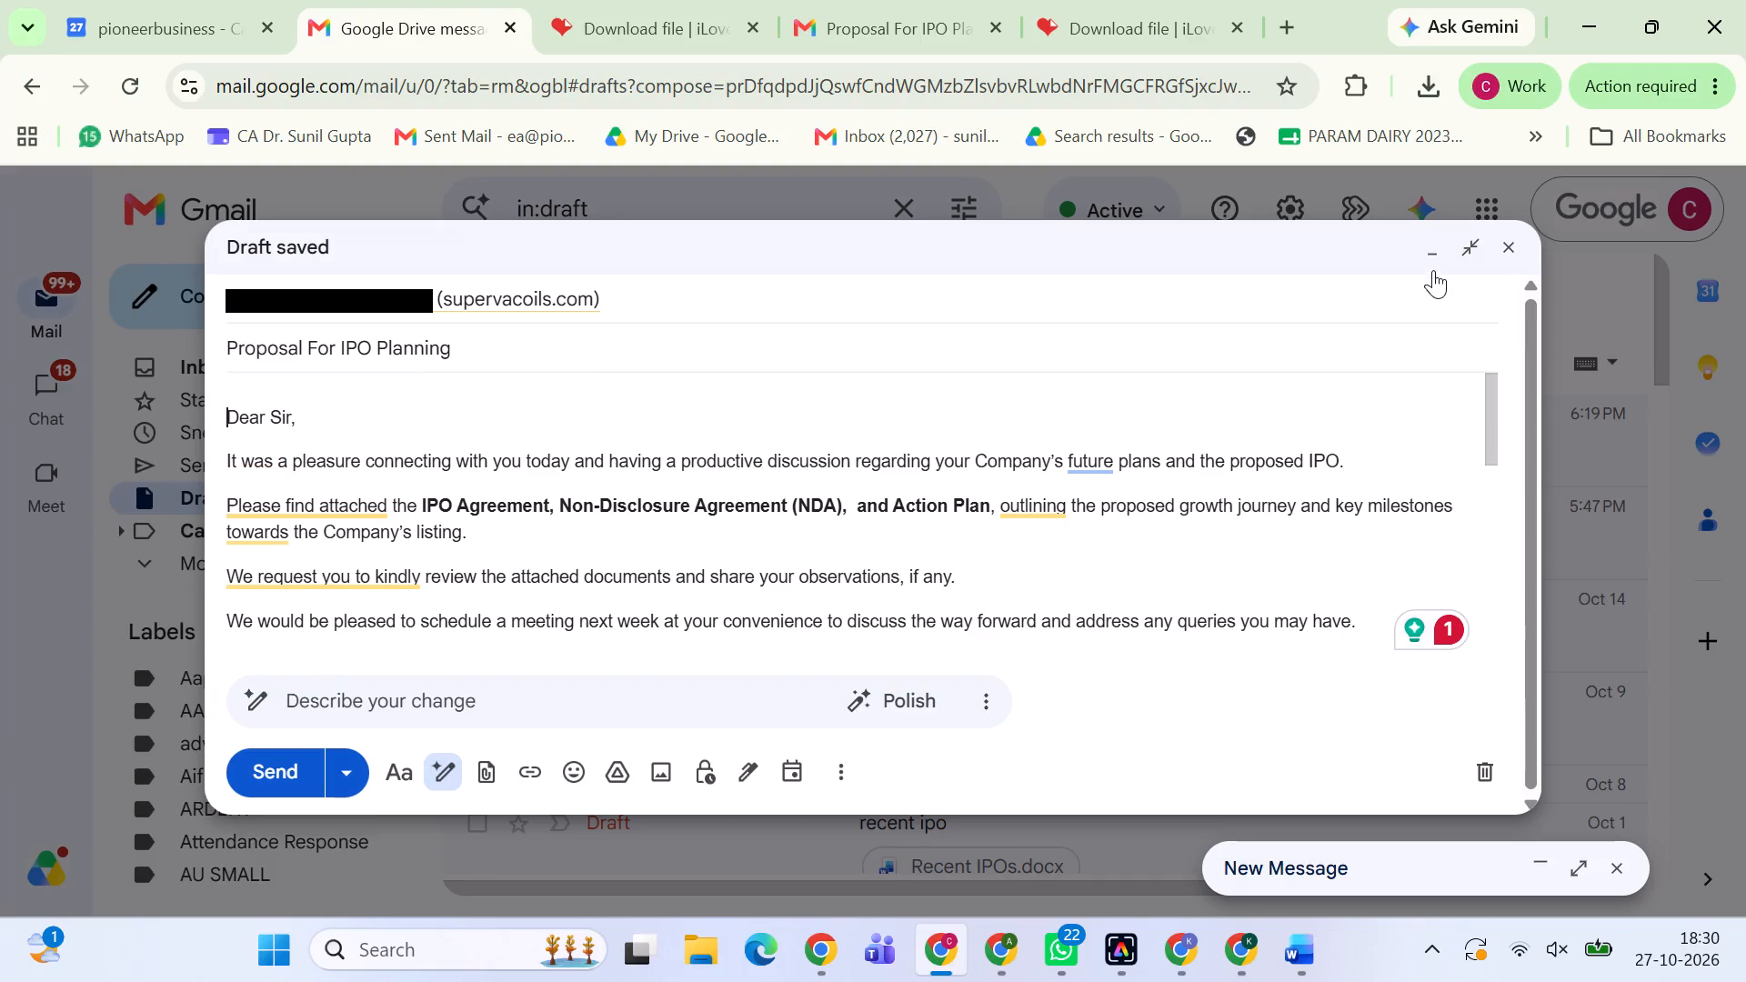
click(1433, 254)
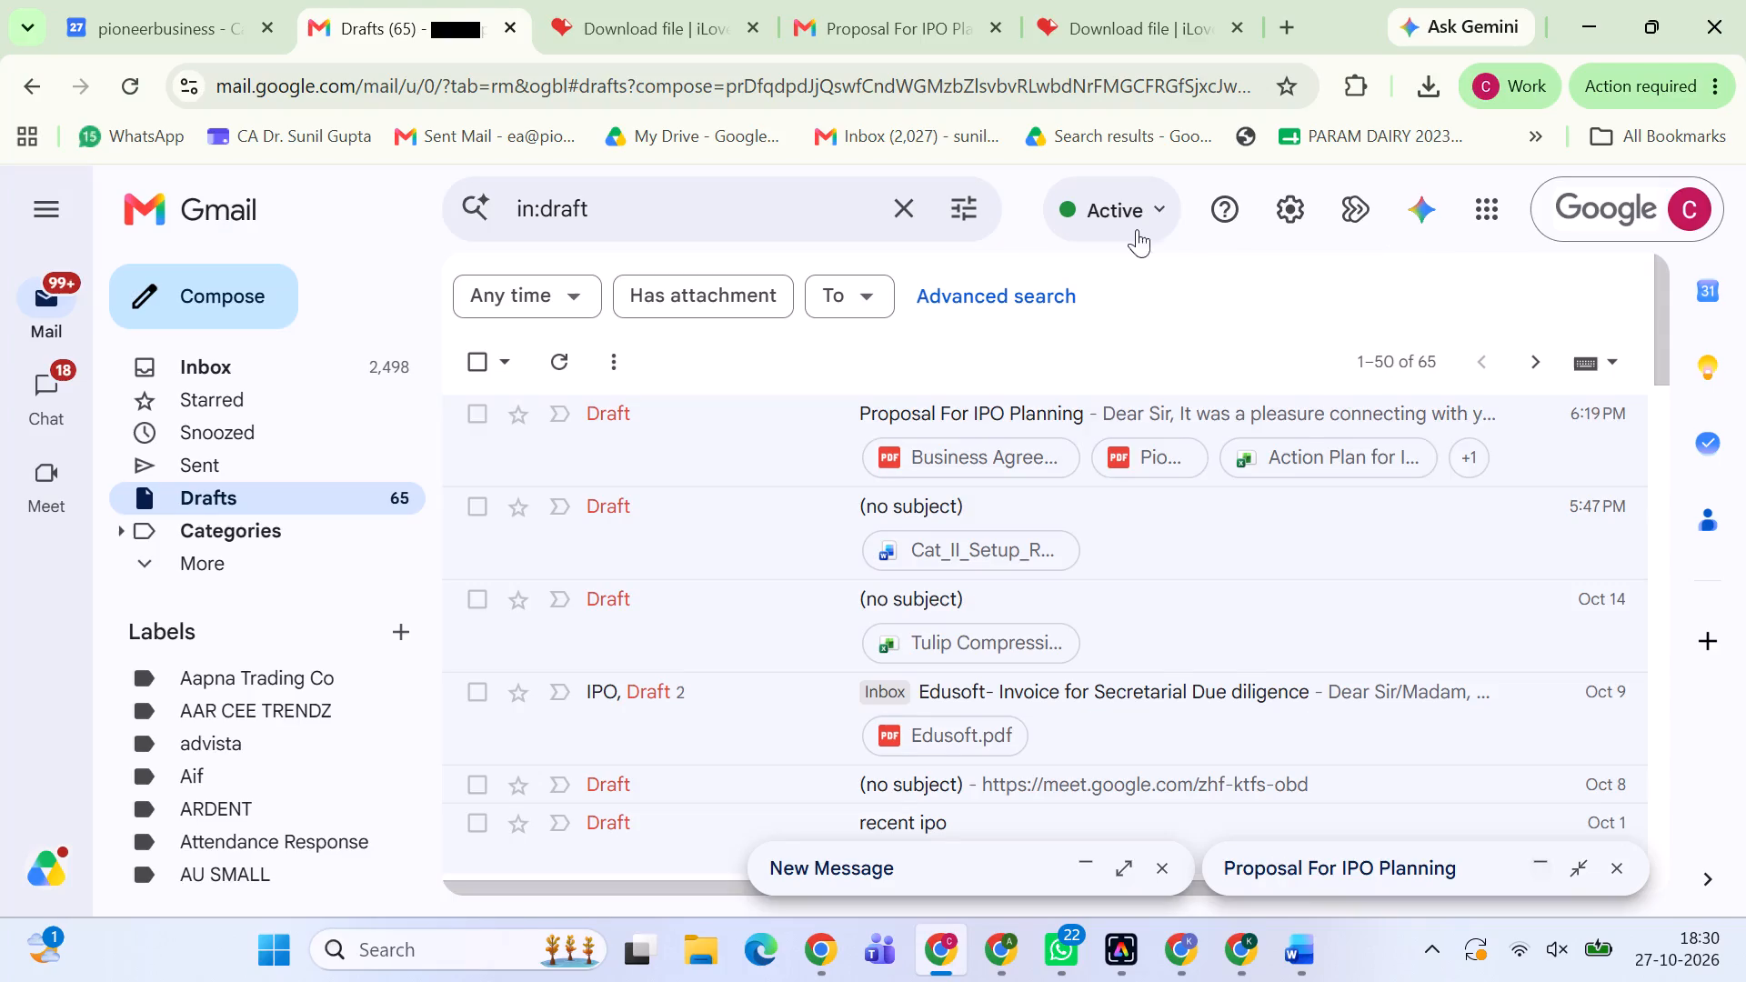
scroll(879, 530, up, 3)
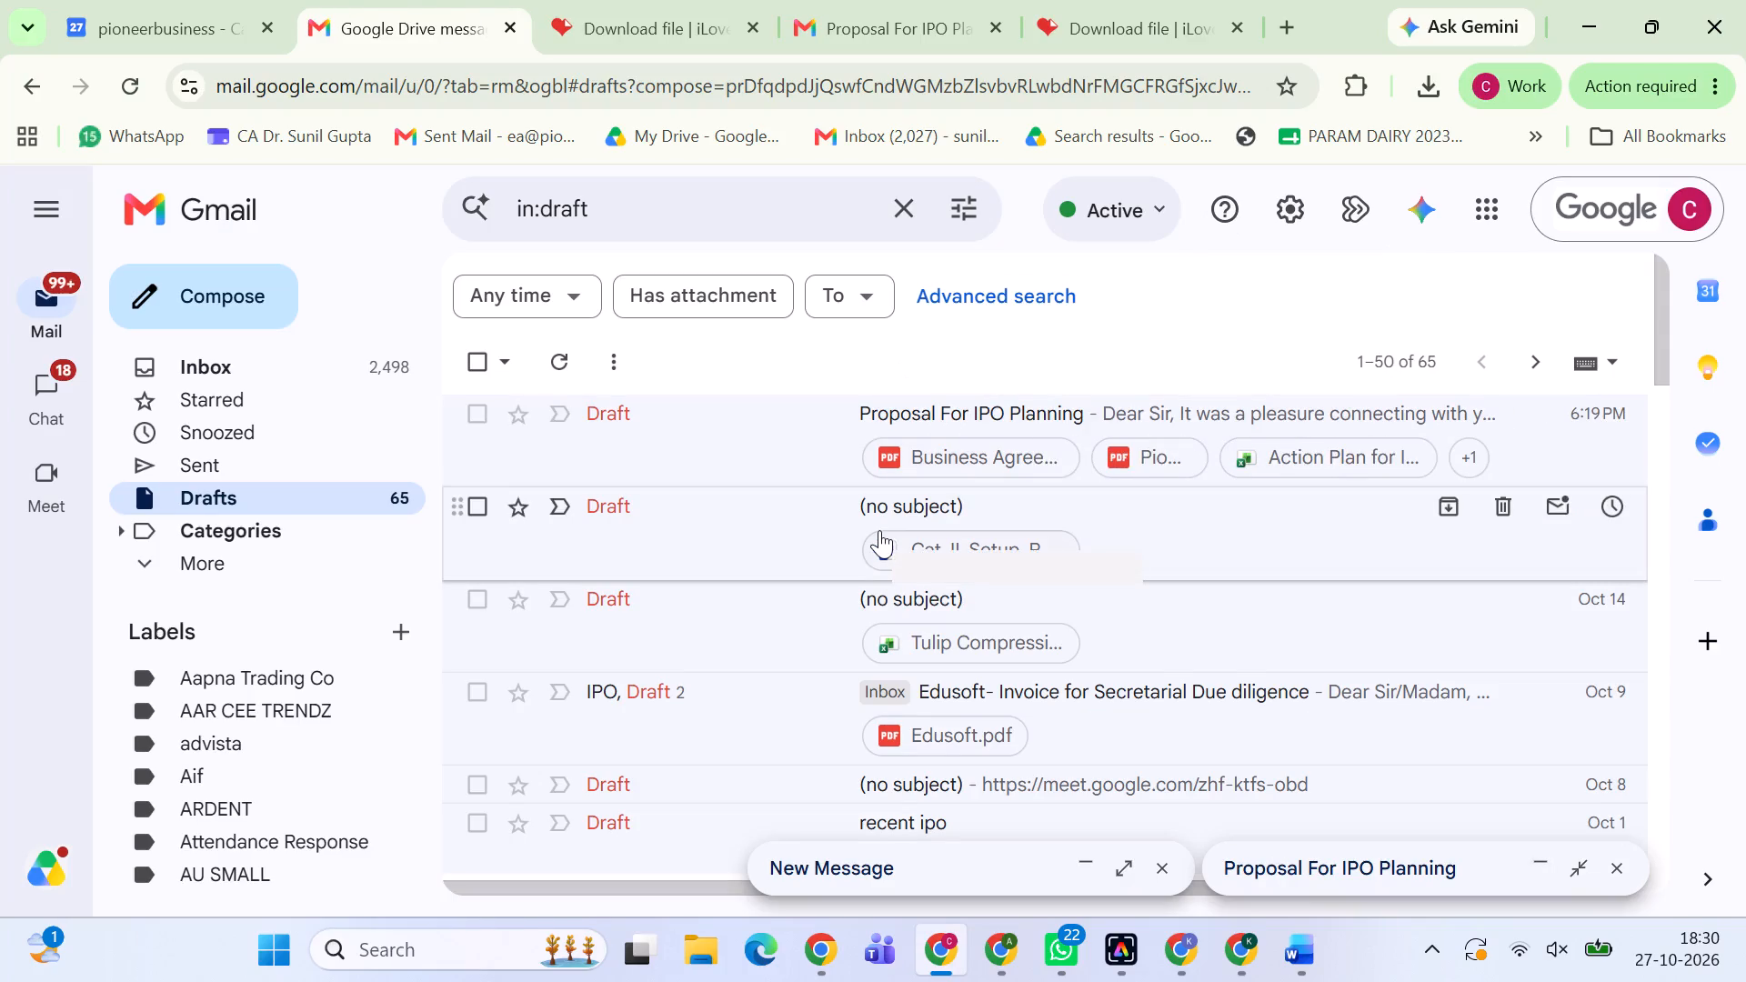